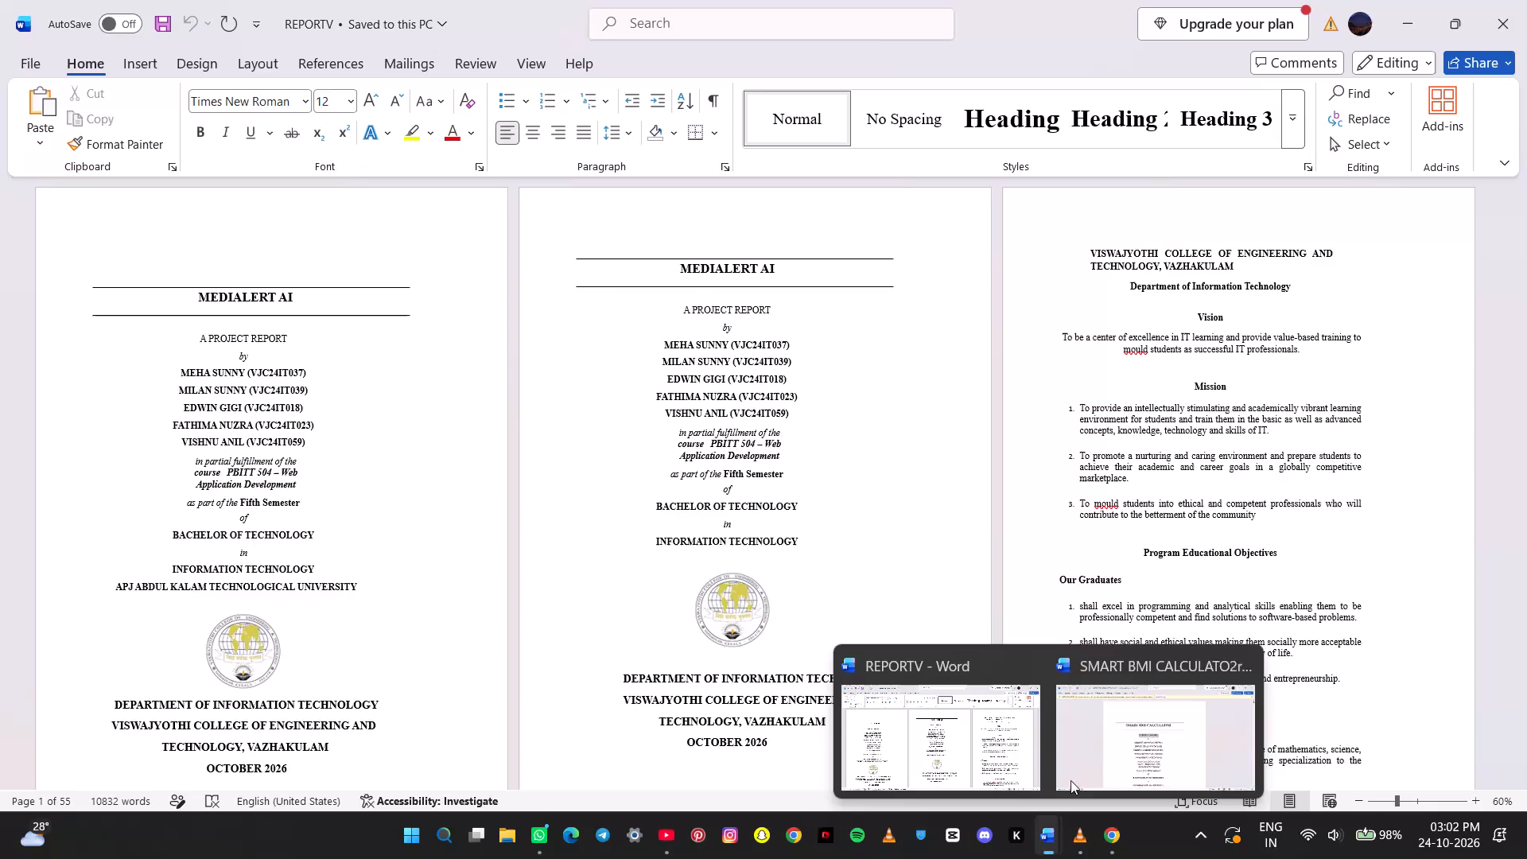
# Switch to the SMART BMI CALCULATOR report in Protected View and review its front pages from the title page to the declaration.
pyautogui.click(1135, 731)
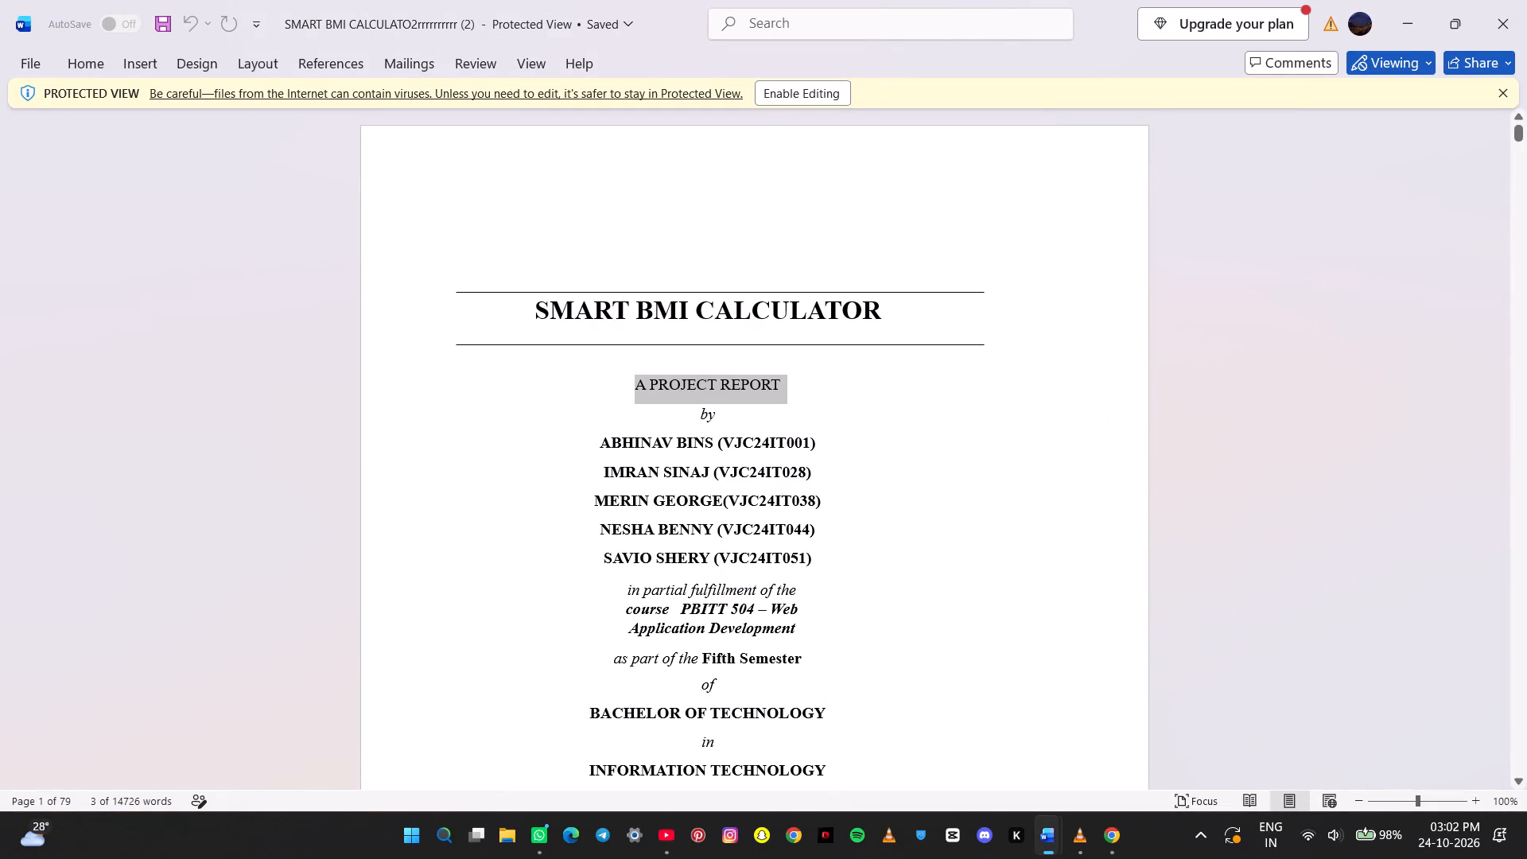
pyautogui.keyDown('ctrl'); pyautogui.scroll(-3, 1051, 462); pyautogui.keyUp('ctrl')
pyautogui.click(804, 309)
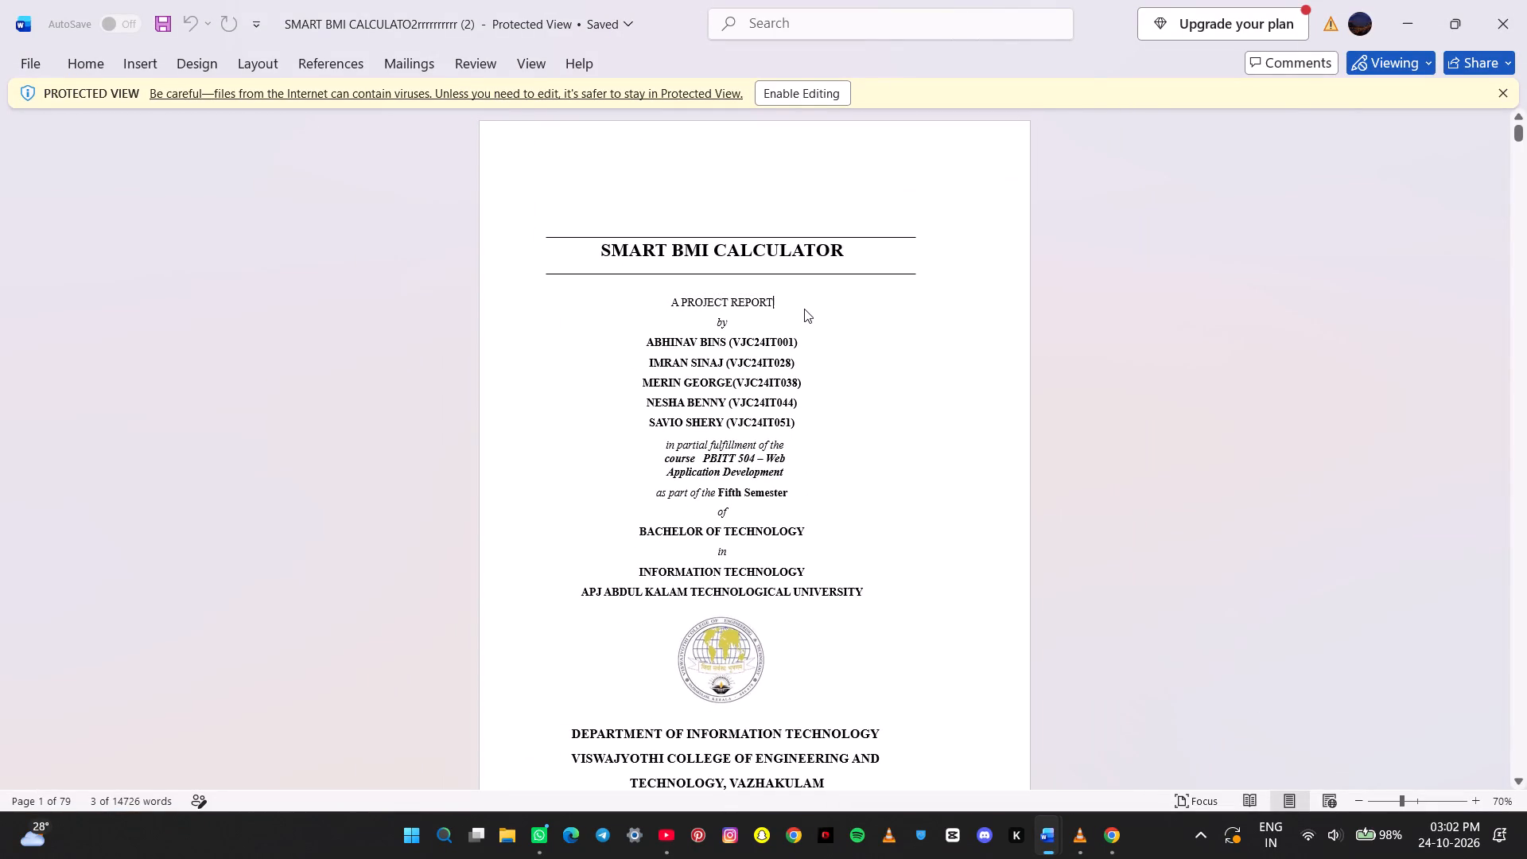
pyautogui.scroll(-5, 784, 315)
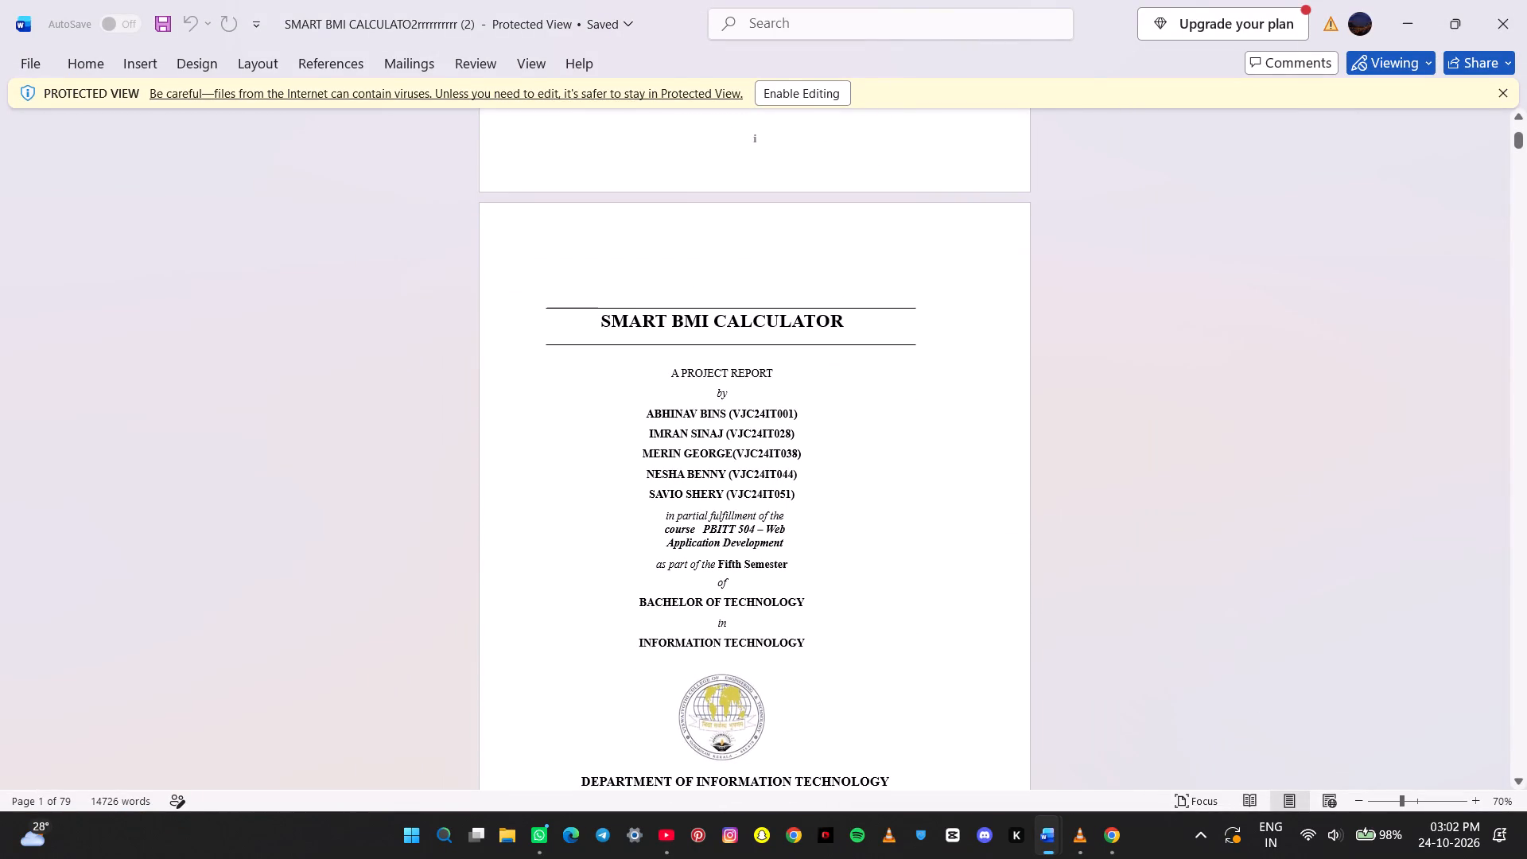
pyautogui.scroll(-8, 791, 346)
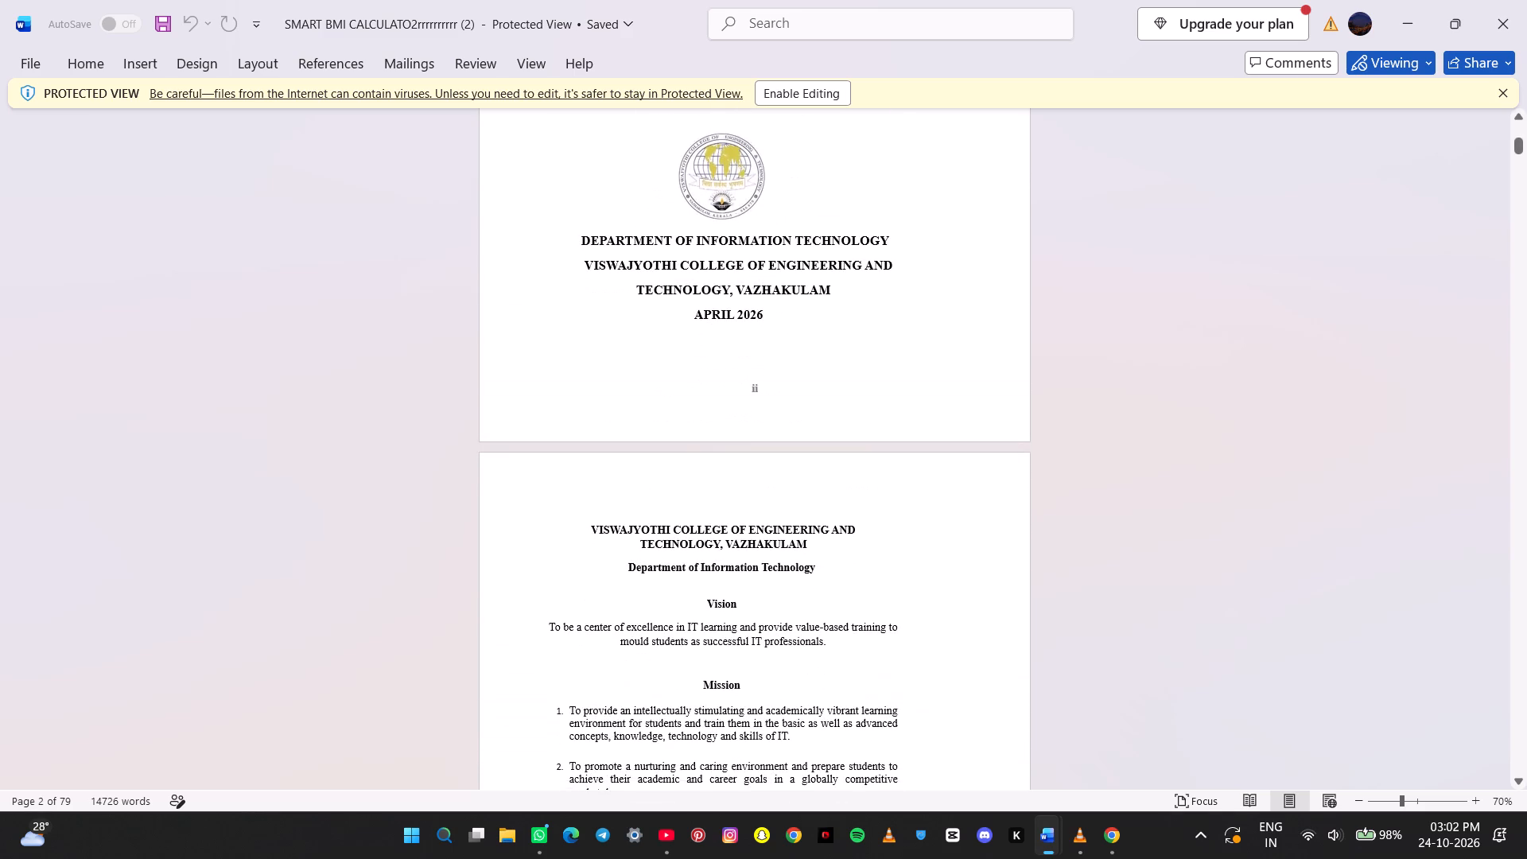
pyautogui.scroll(-12, 791, 346)
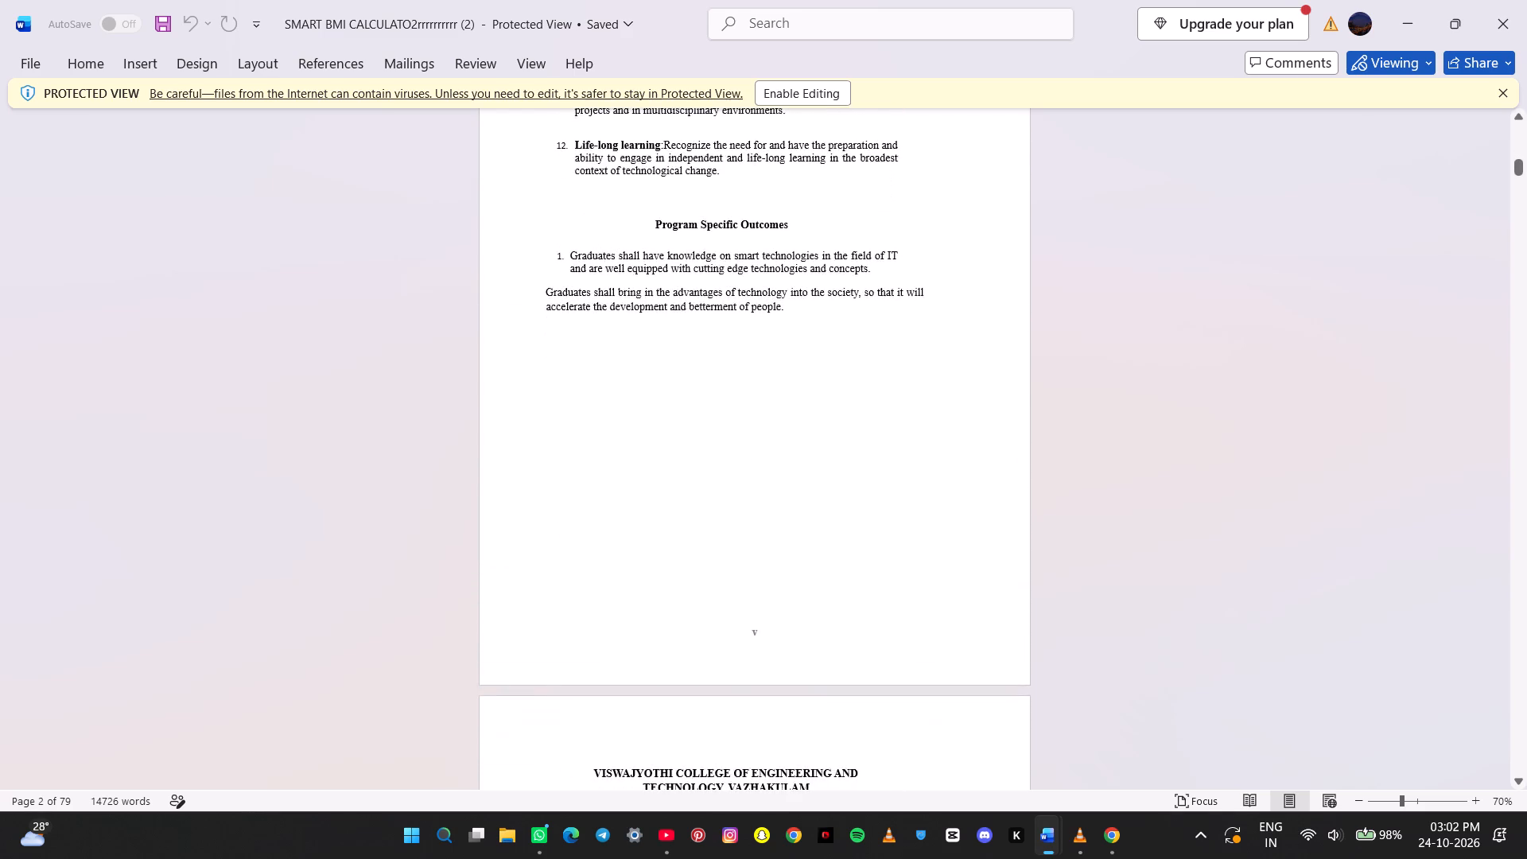
pyautogui.scroll(-7, 791, 346)
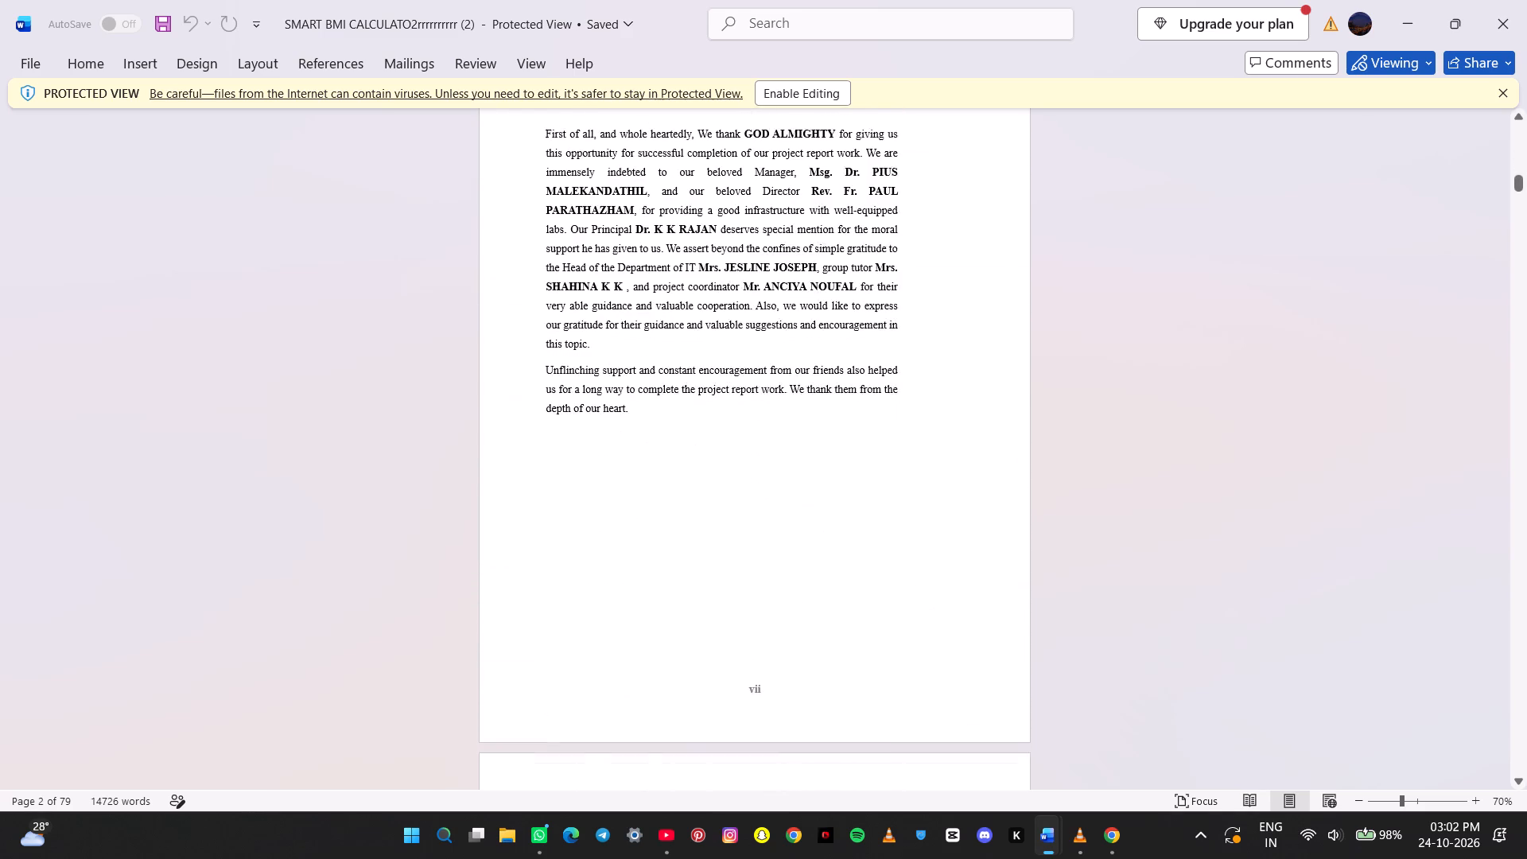
pyautogui.scroll(-6, 791, 346)
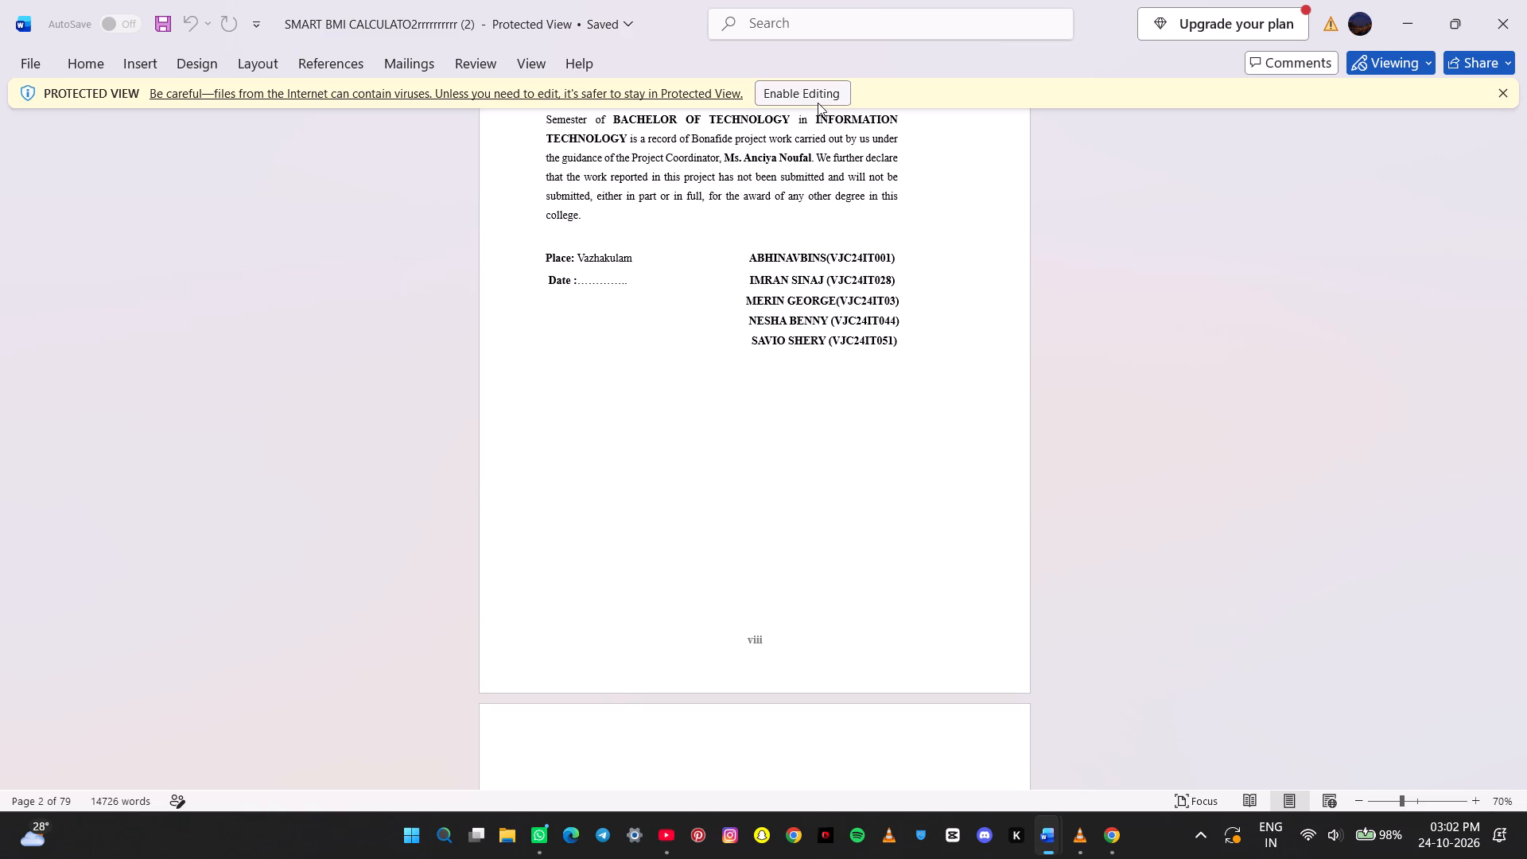
# Switch to File Explorer and open the recent document NESHA_IS_LAZY in Word.
pyautogui.click(511, 836)
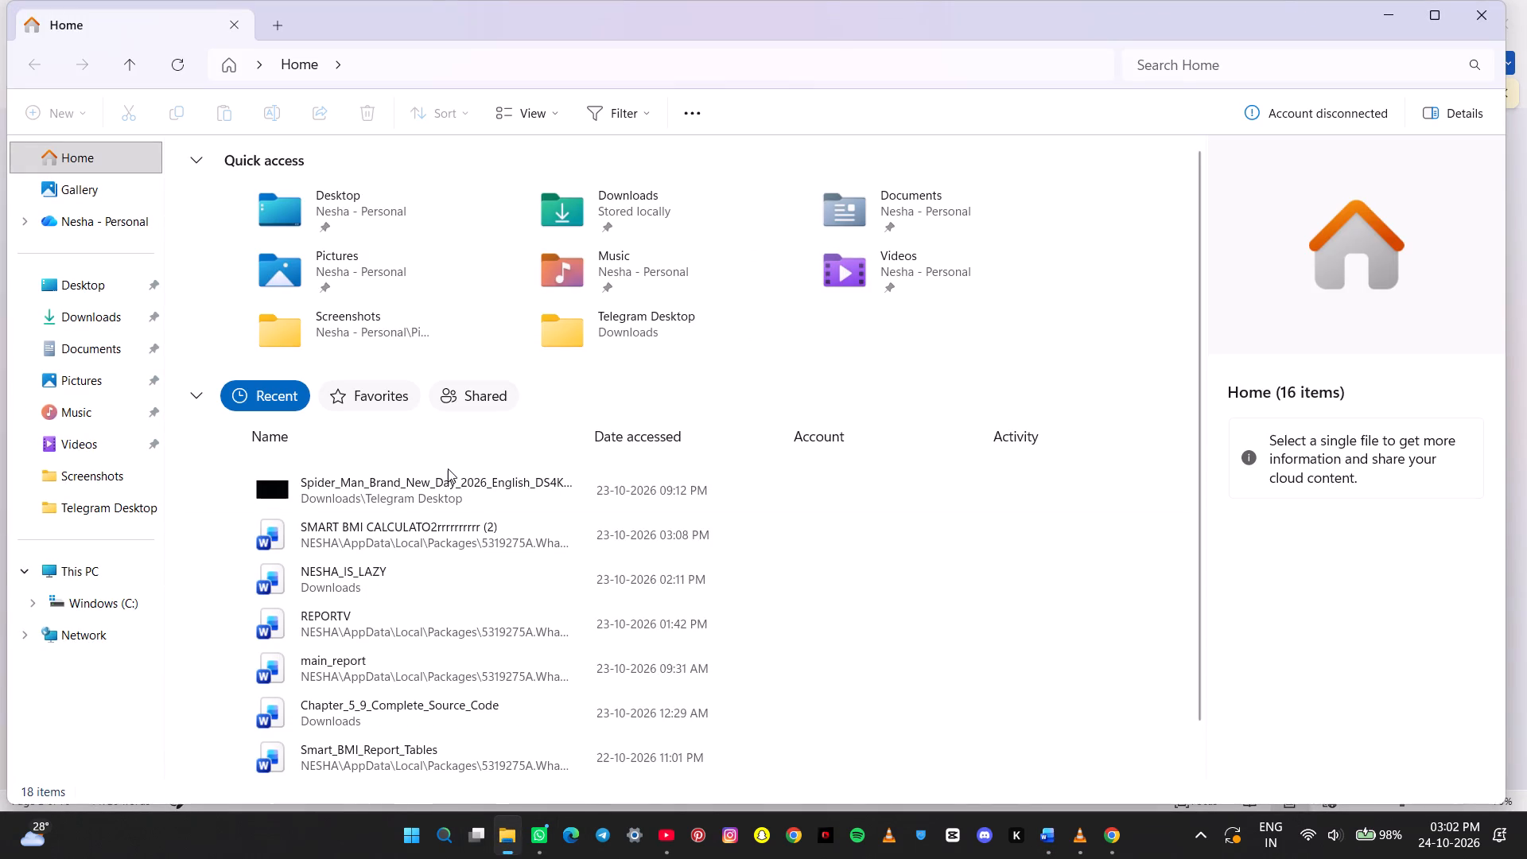
pyautogui.click(425, 577)
pyautogui.rightClick(425, 577)
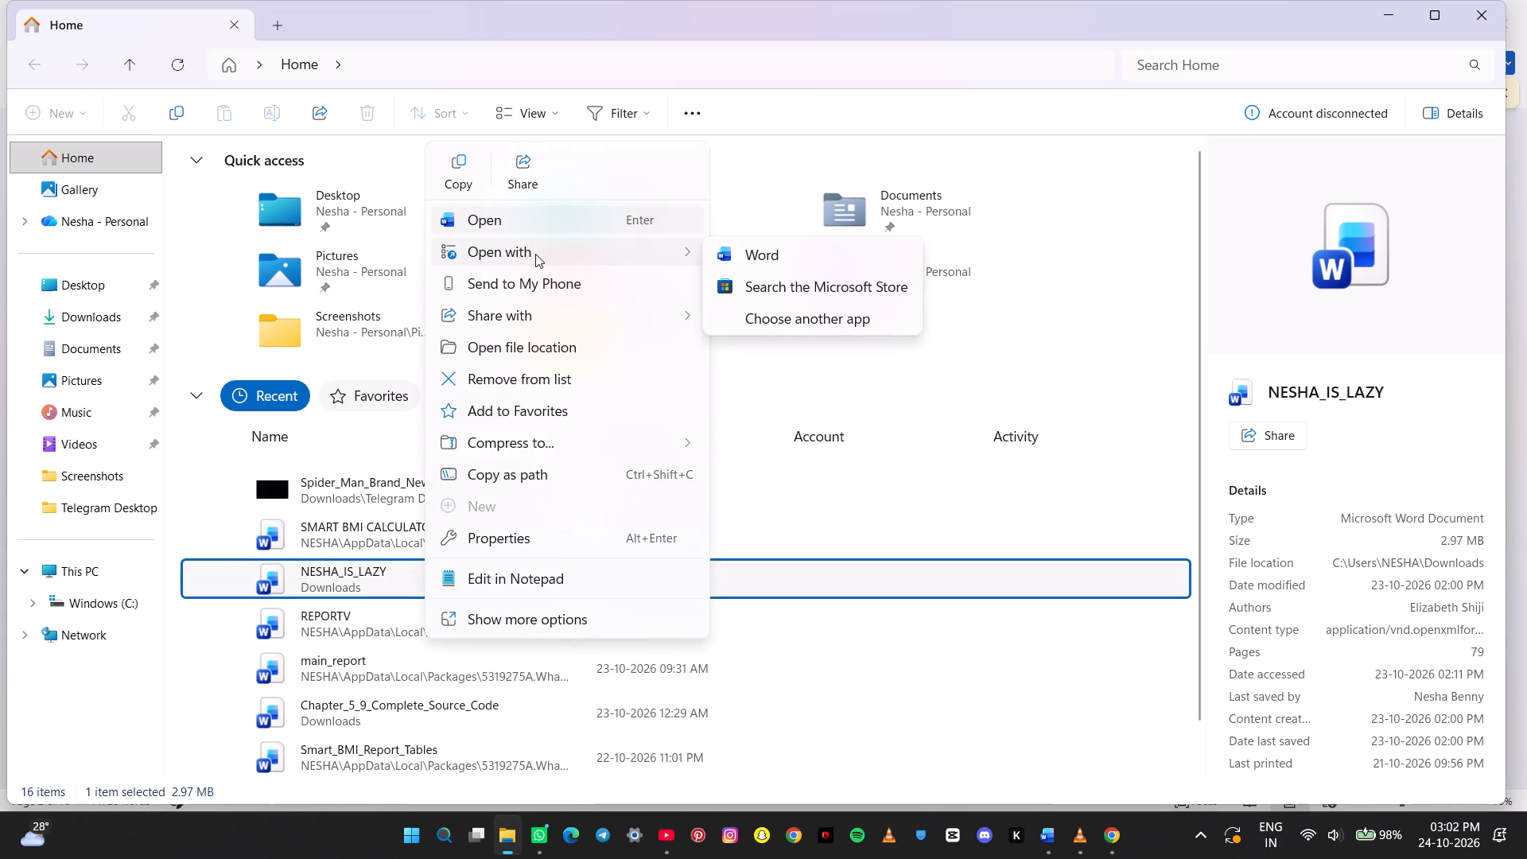
pyautogui.click(748, 254)
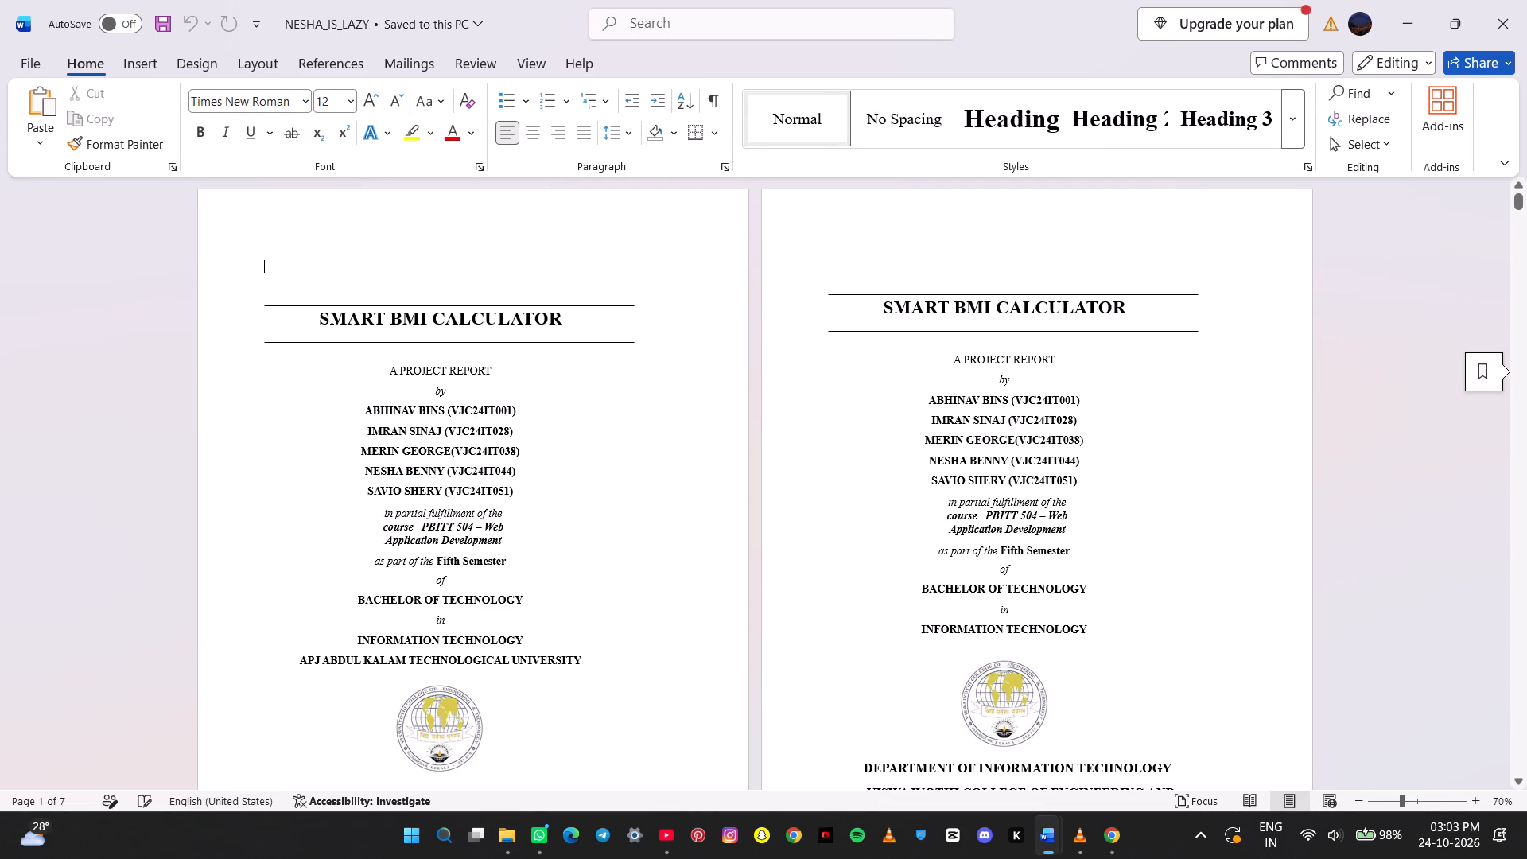
# Shift the BONAFIDE CERTIFICATE heading toward the page centre by inserting spaces in front of it.
pyautogui.scroll(-4, 770, 476)
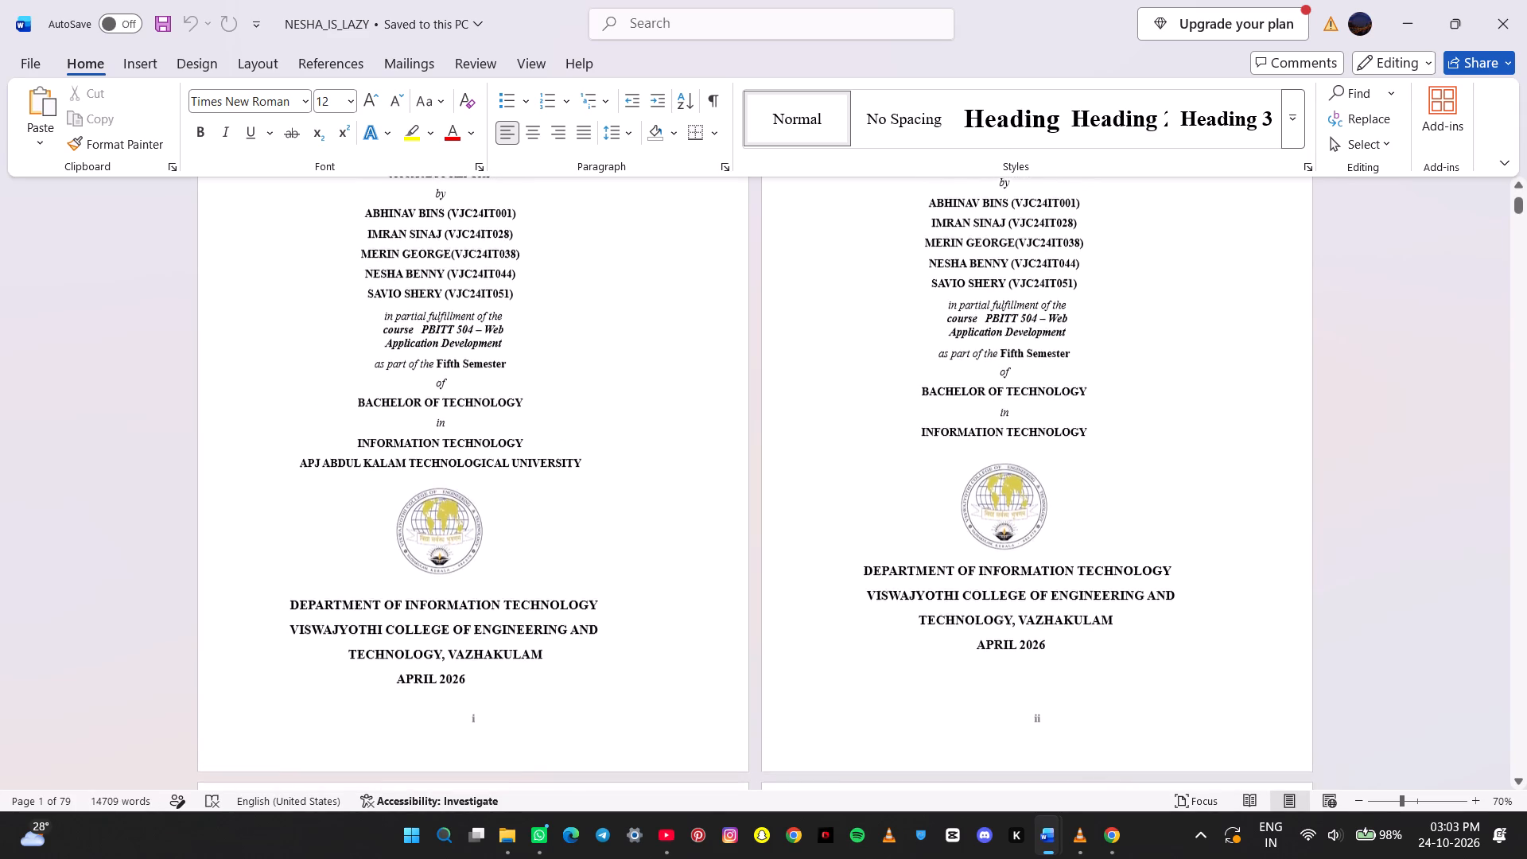
pyautogui.scroll(-4, 770, 476)
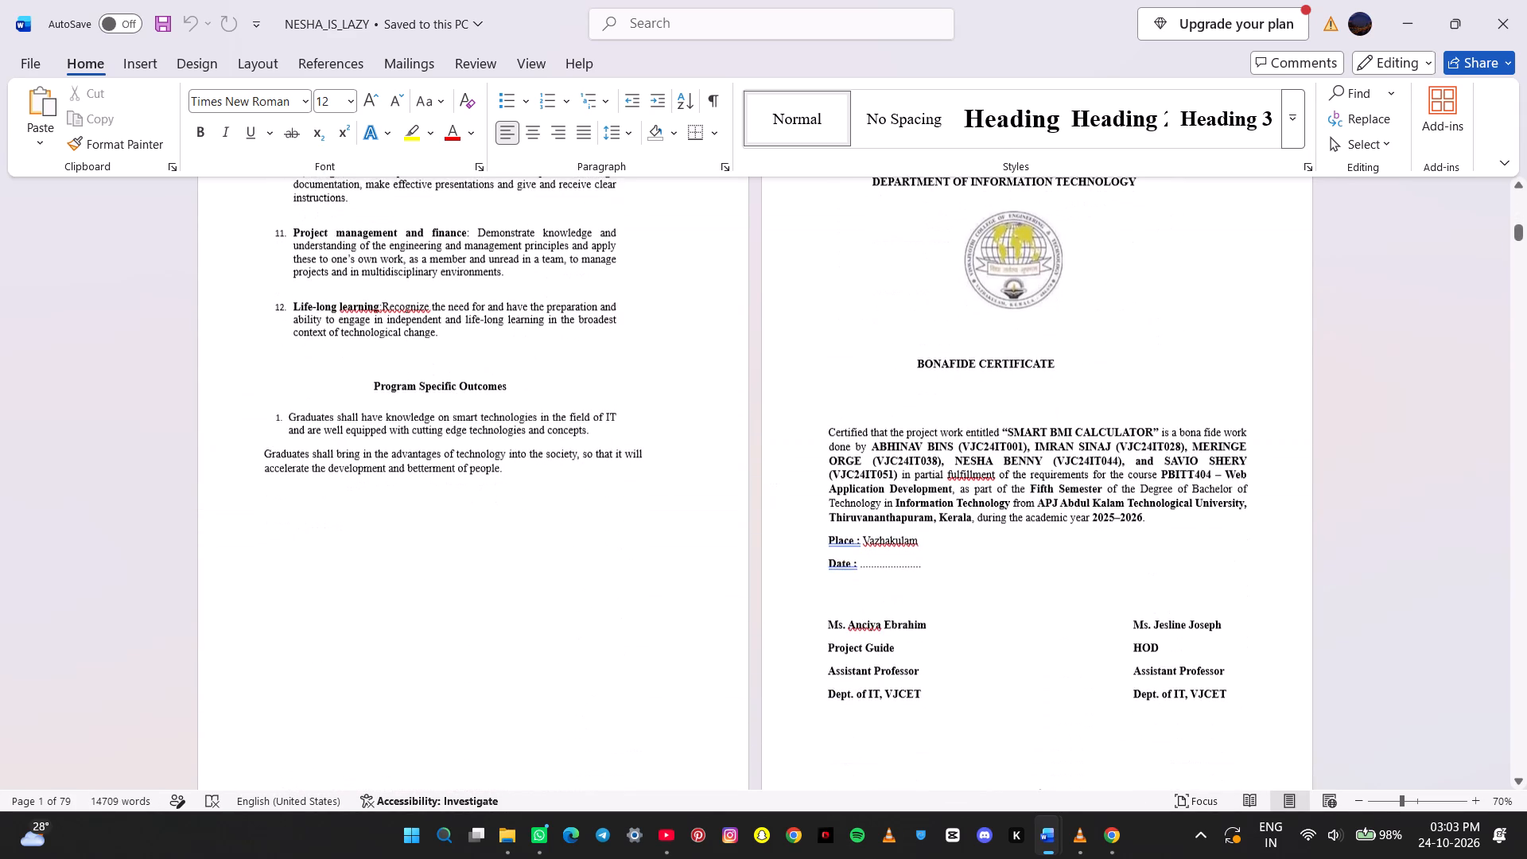
pyautogui.scroll(-2, 770, 476)
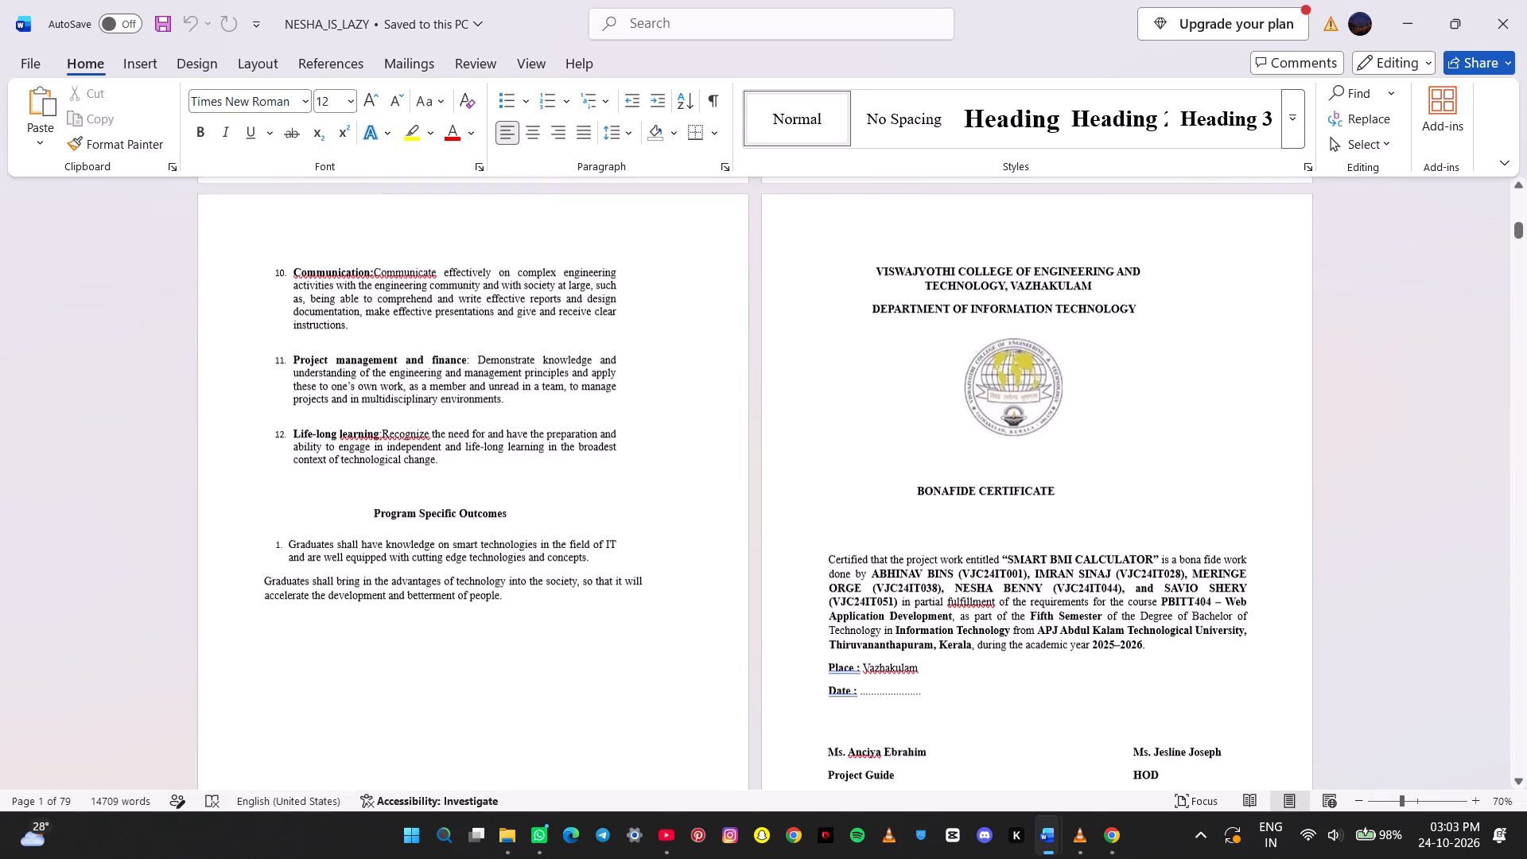
pyautogui.click(915, 498)
pyautogui.press('space')
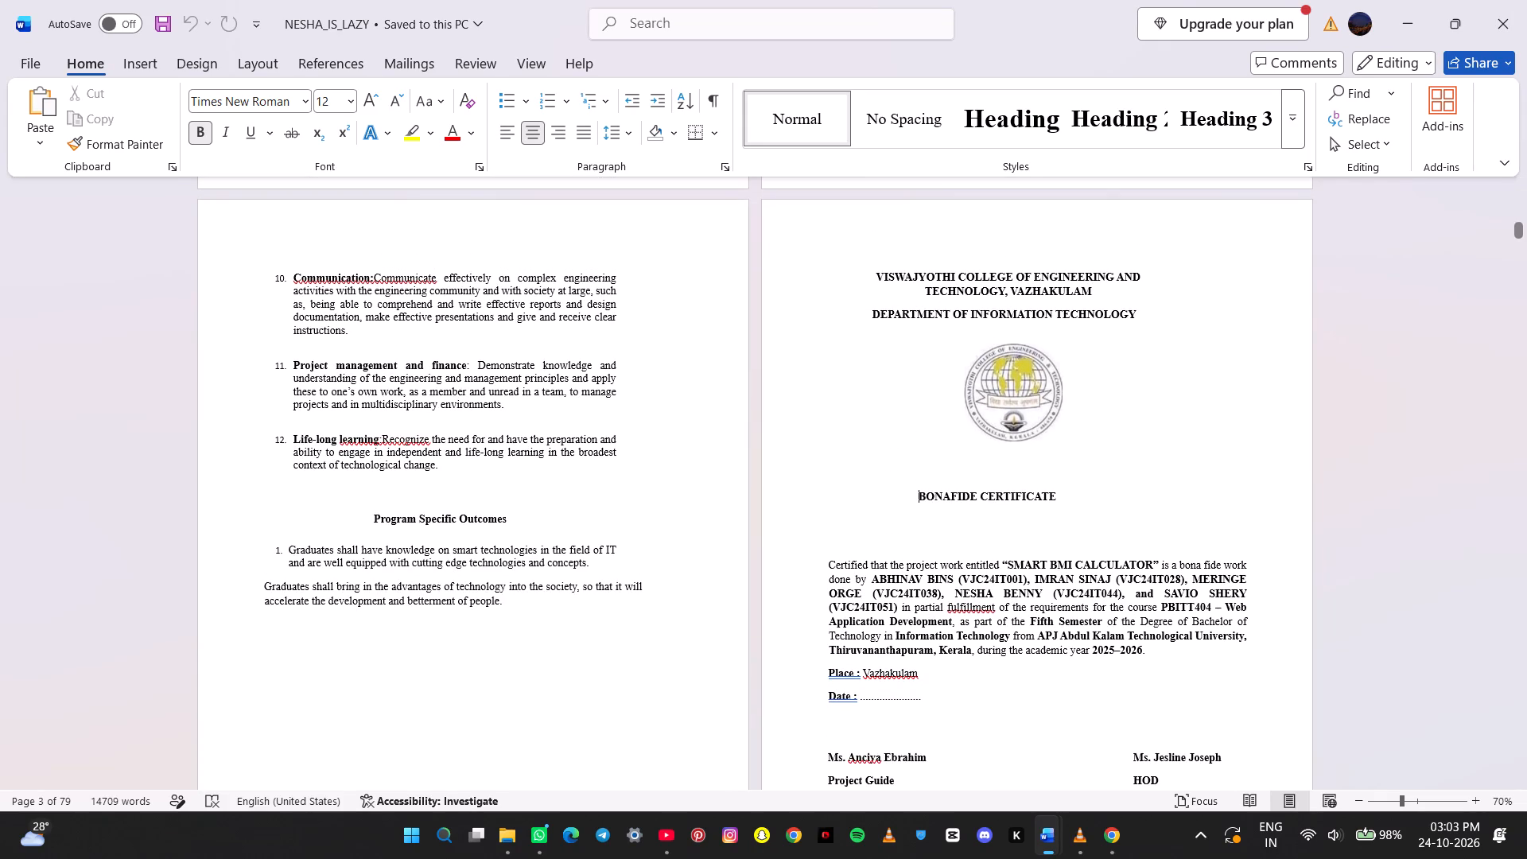
pyautogui.press('space')
pyautogui.press('space')
pyautogui.press('space')
pyautogui.press('space')
pyautogui.press('space')
pyautogui.press('space')
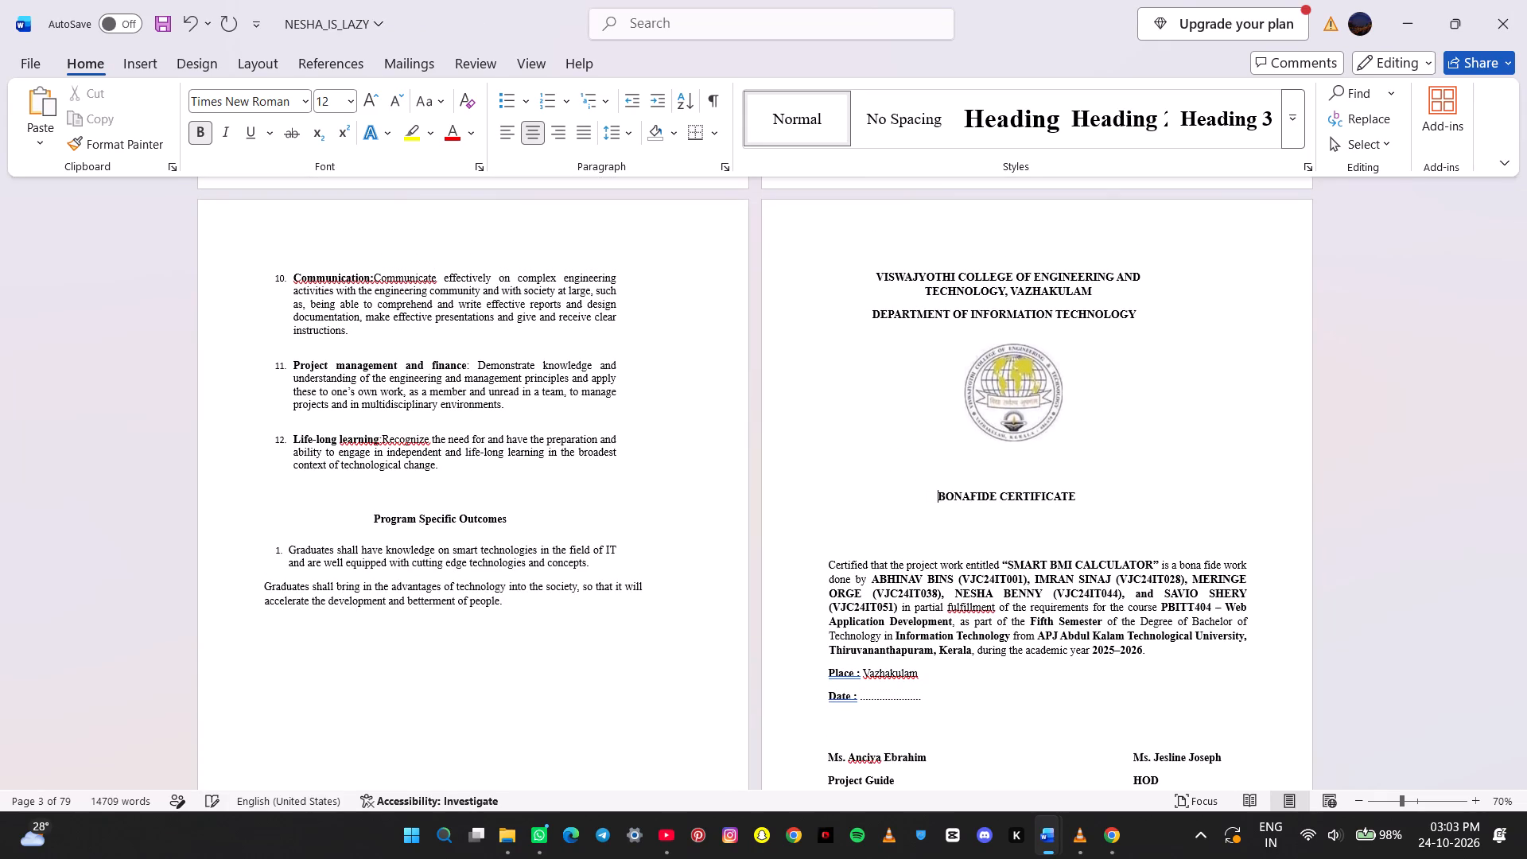
pyautogui.press('space')
pyautogui.press('space')
pyautogui.press('space')
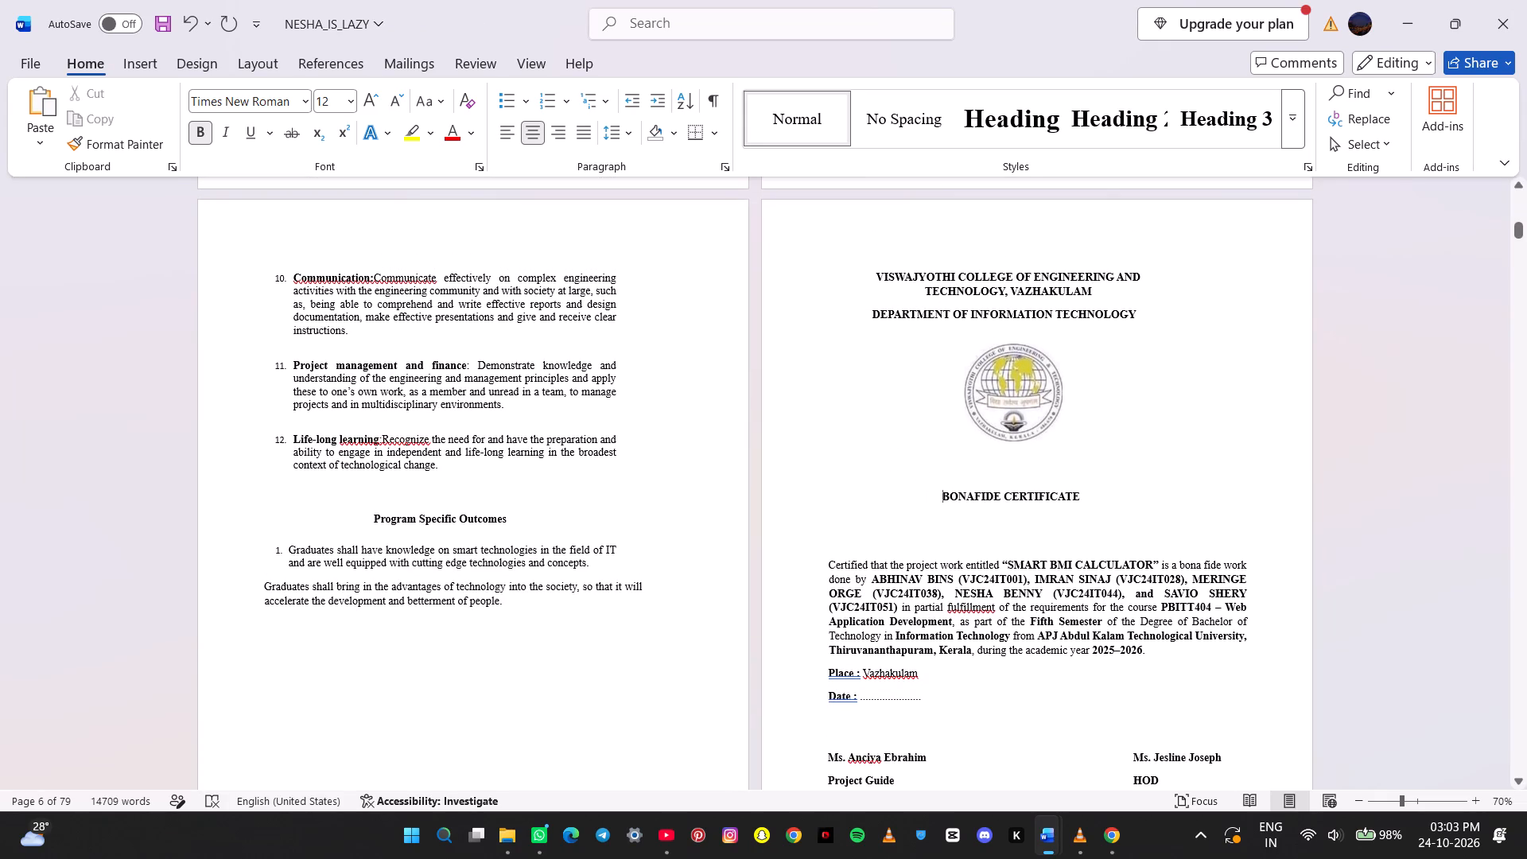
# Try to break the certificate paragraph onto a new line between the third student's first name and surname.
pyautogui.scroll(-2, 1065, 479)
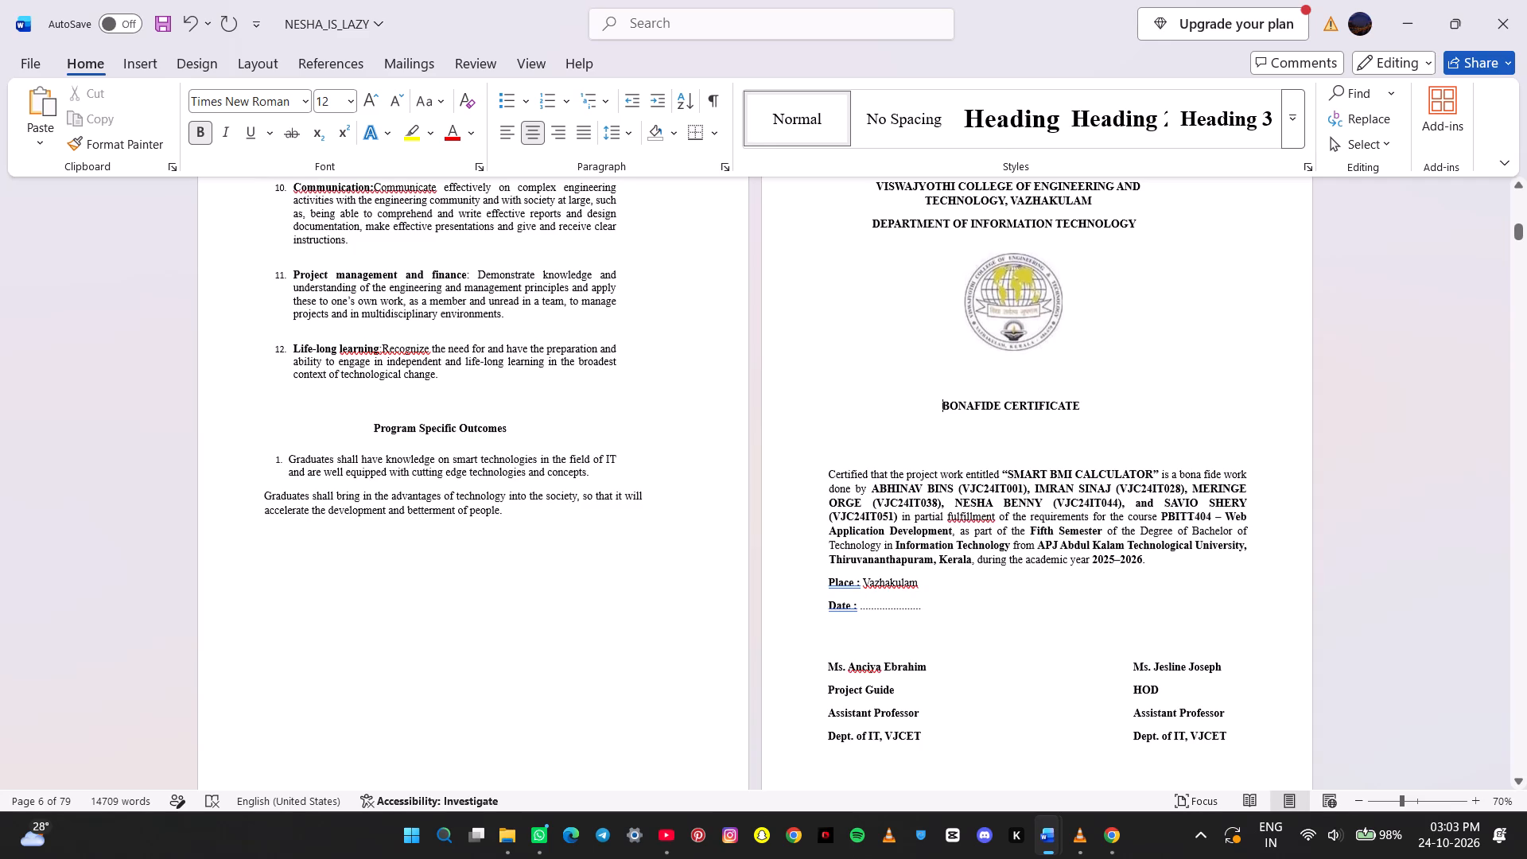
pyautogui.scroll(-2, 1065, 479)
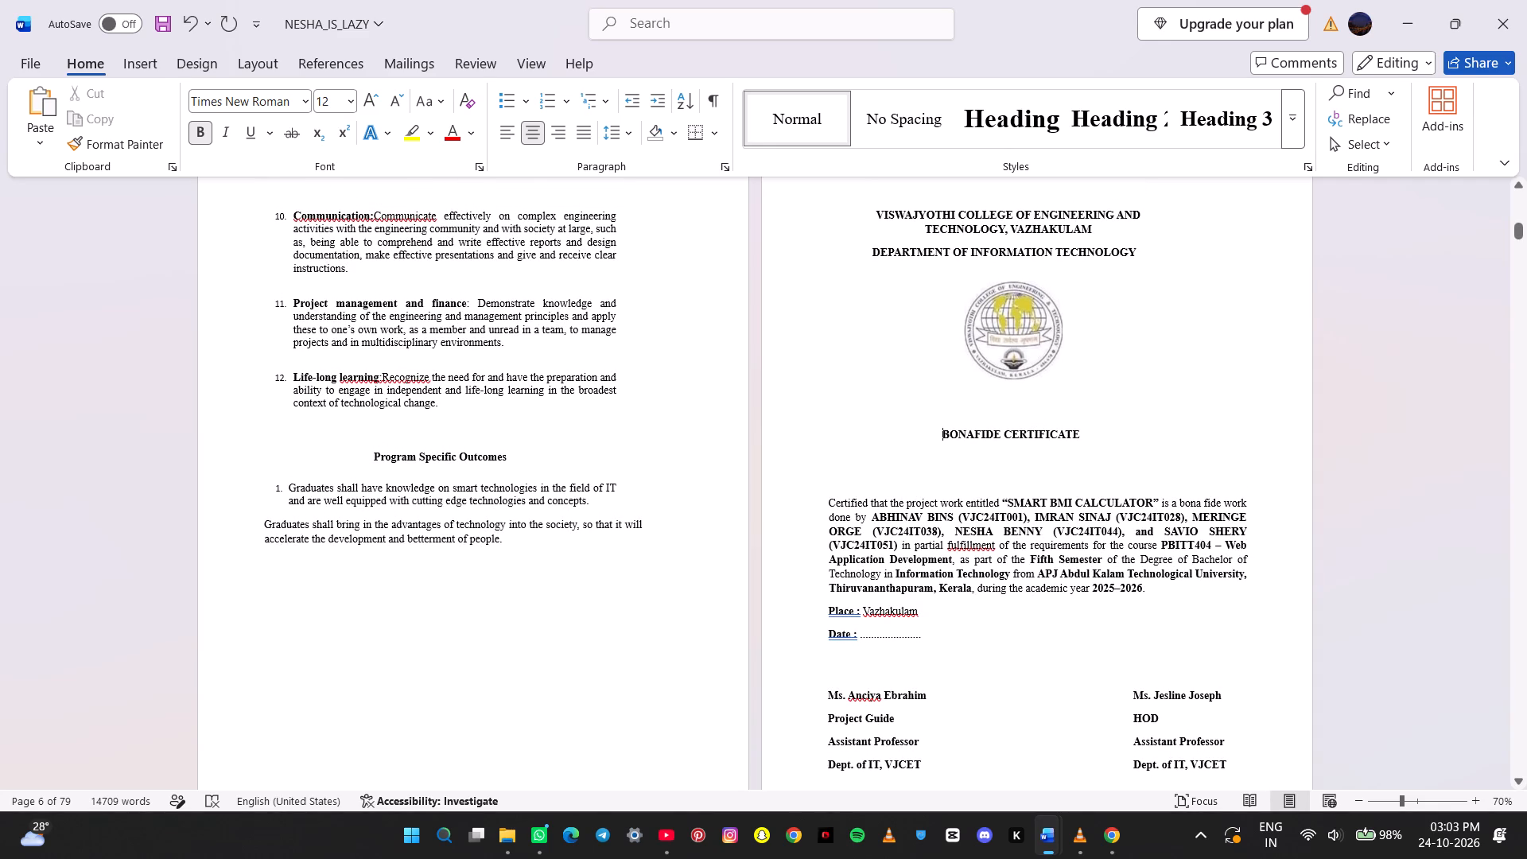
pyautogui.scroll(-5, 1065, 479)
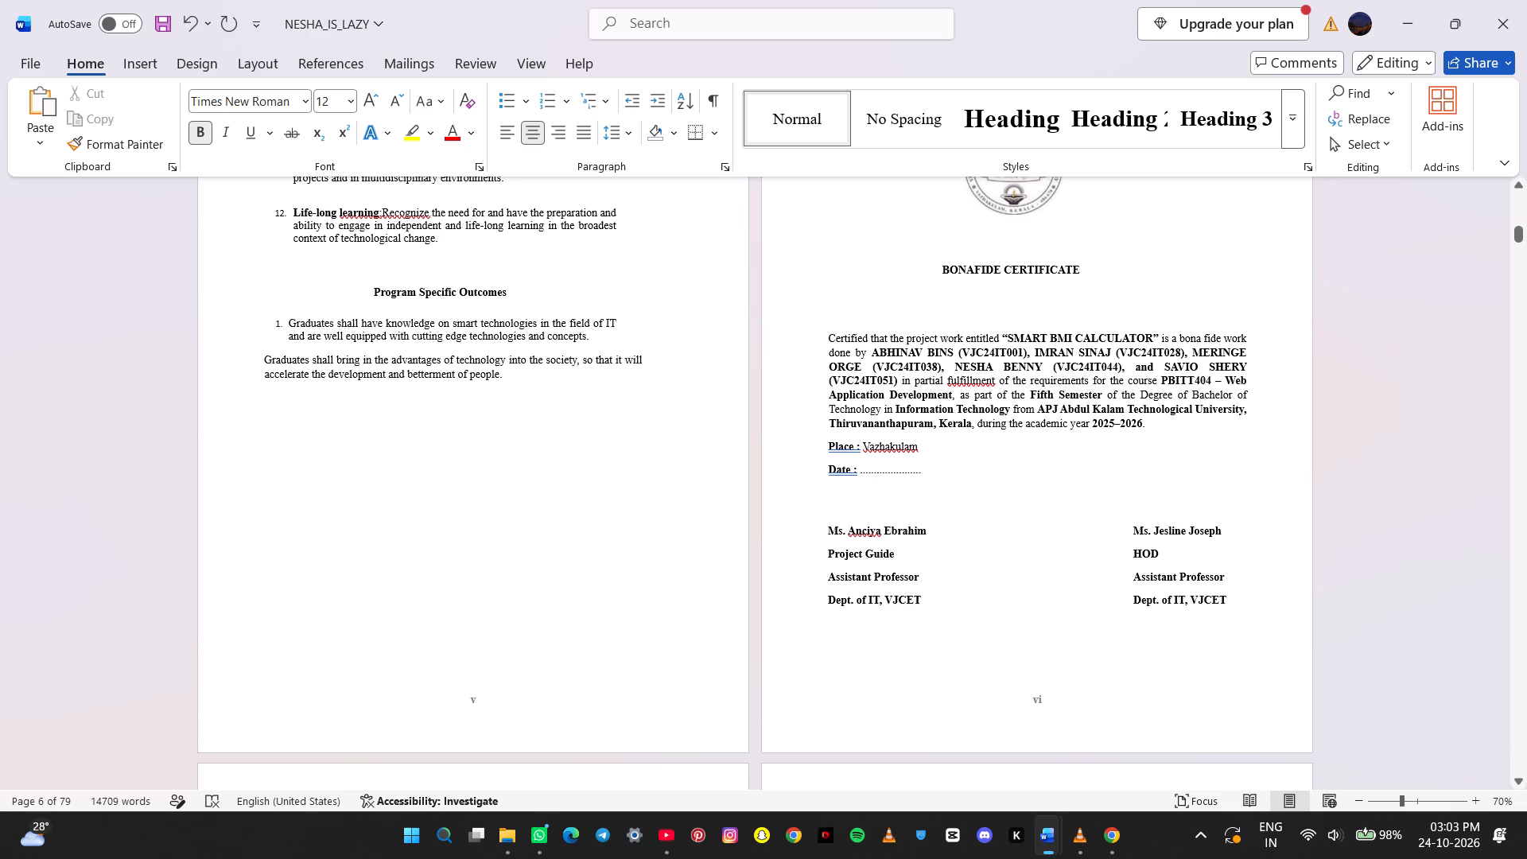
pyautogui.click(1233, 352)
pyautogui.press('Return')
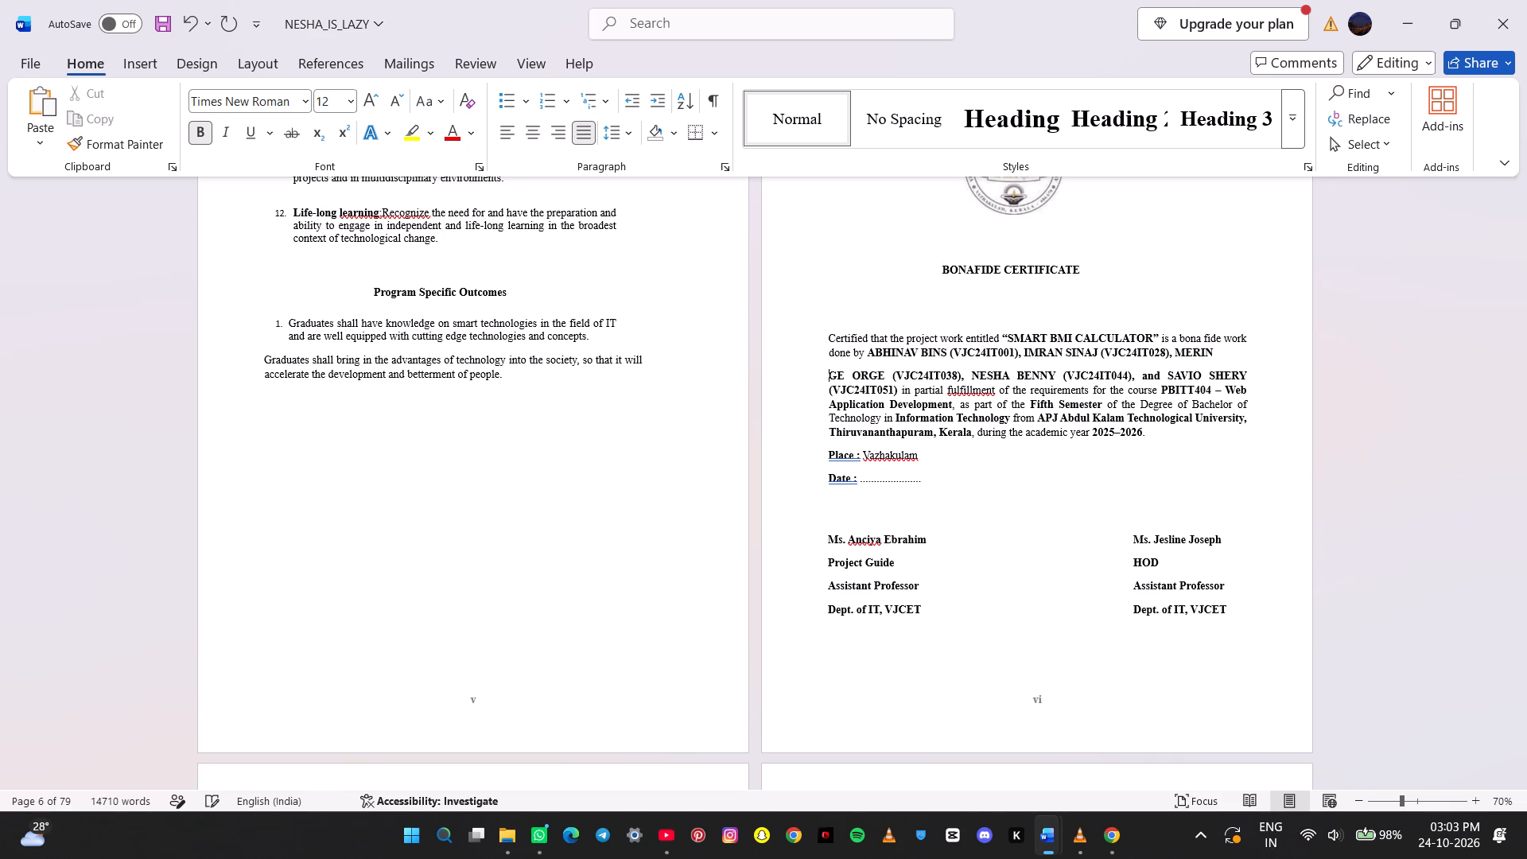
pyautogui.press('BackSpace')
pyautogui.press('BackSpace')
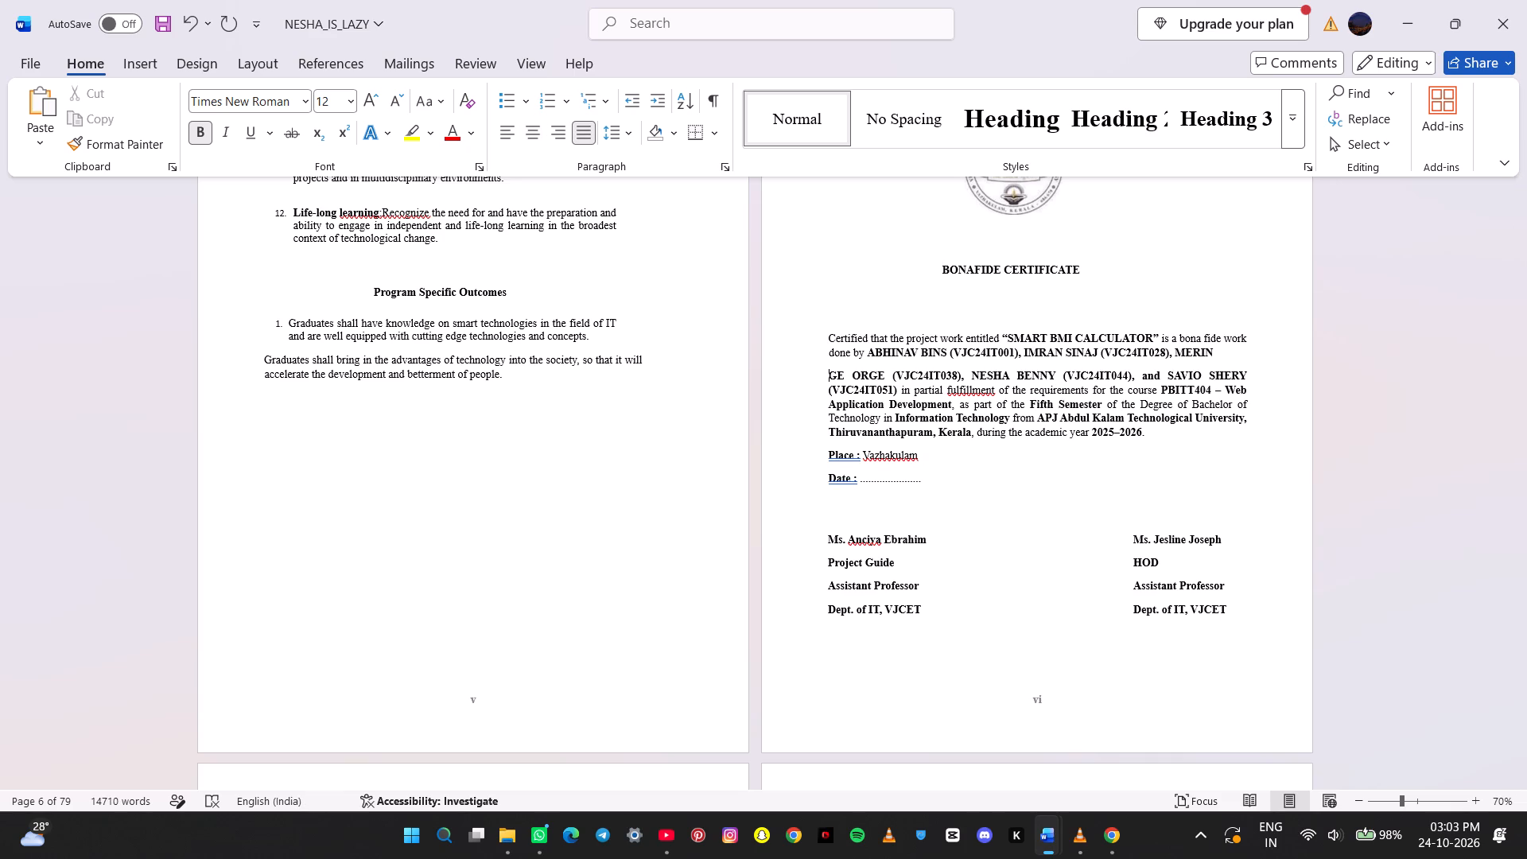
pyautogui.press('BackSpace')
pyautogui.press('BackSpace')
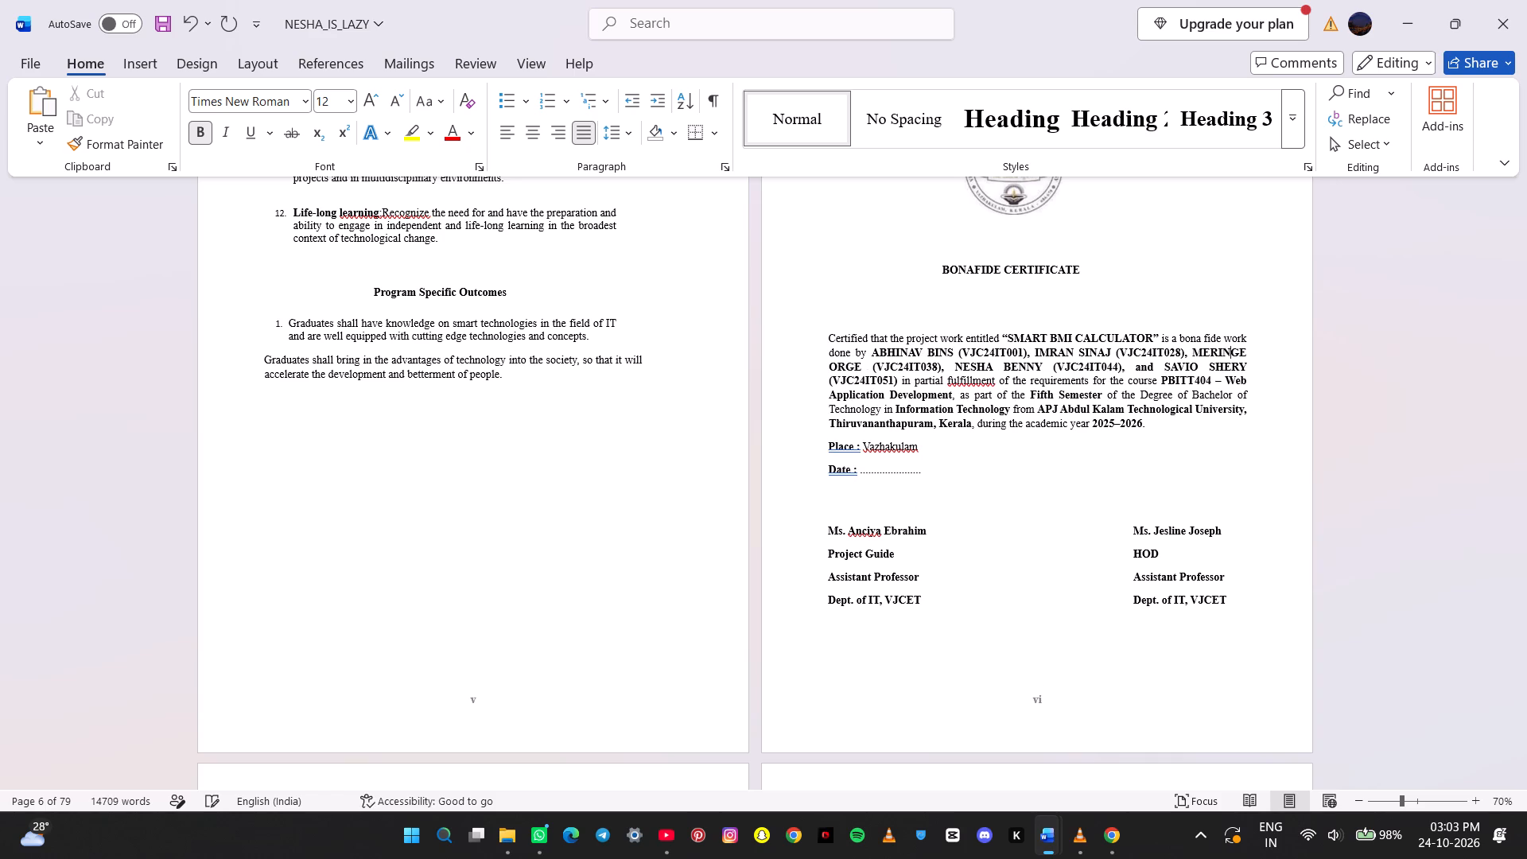
# Separate the third student's first name from the surname with one space in the certificate paragraph.
pyautogui.press('space')
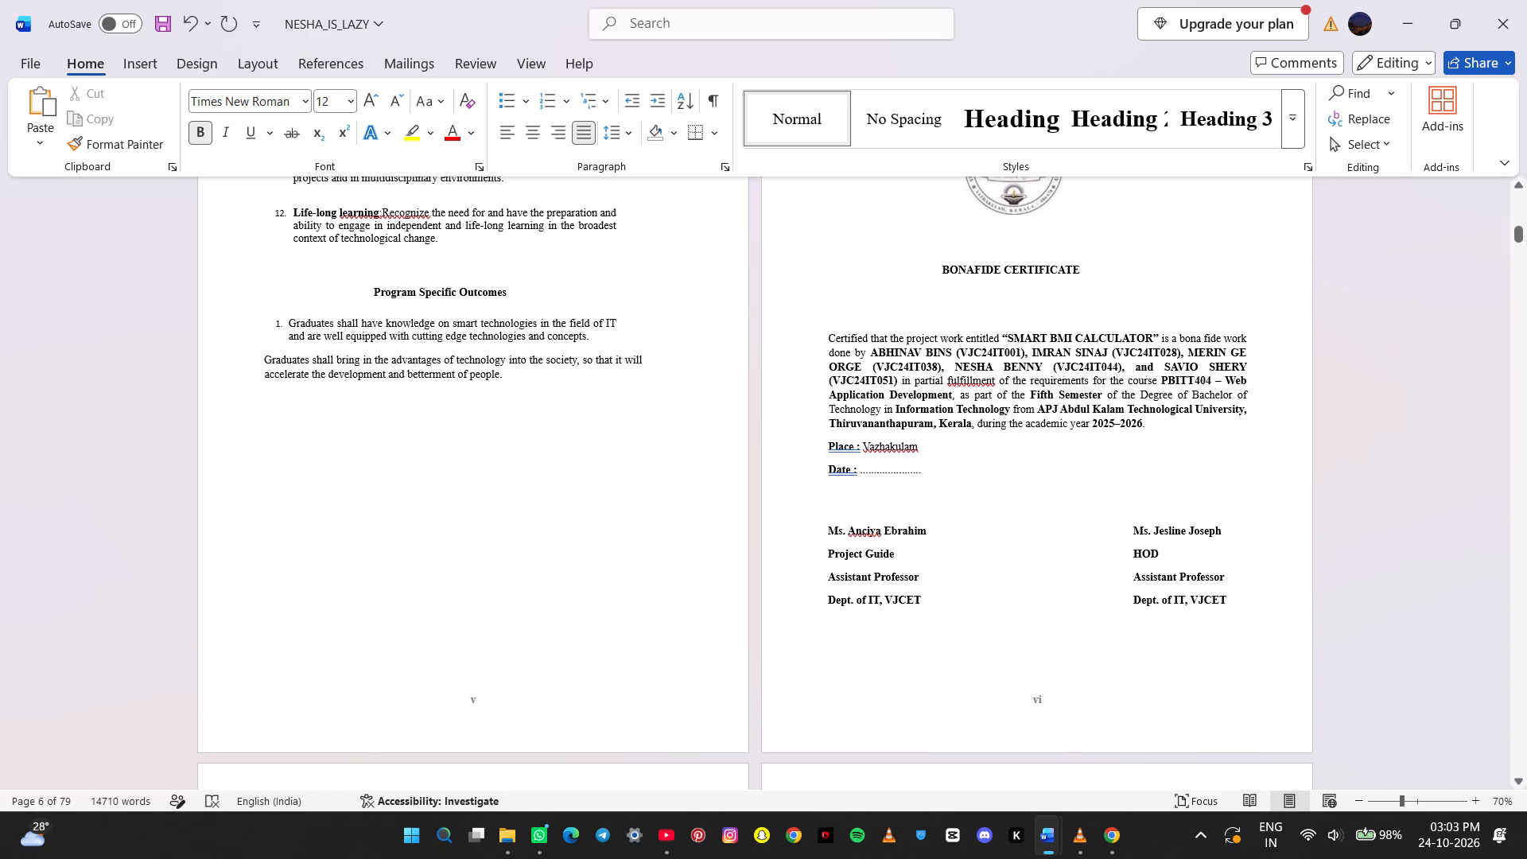
pyautogui.press('BackSpace')
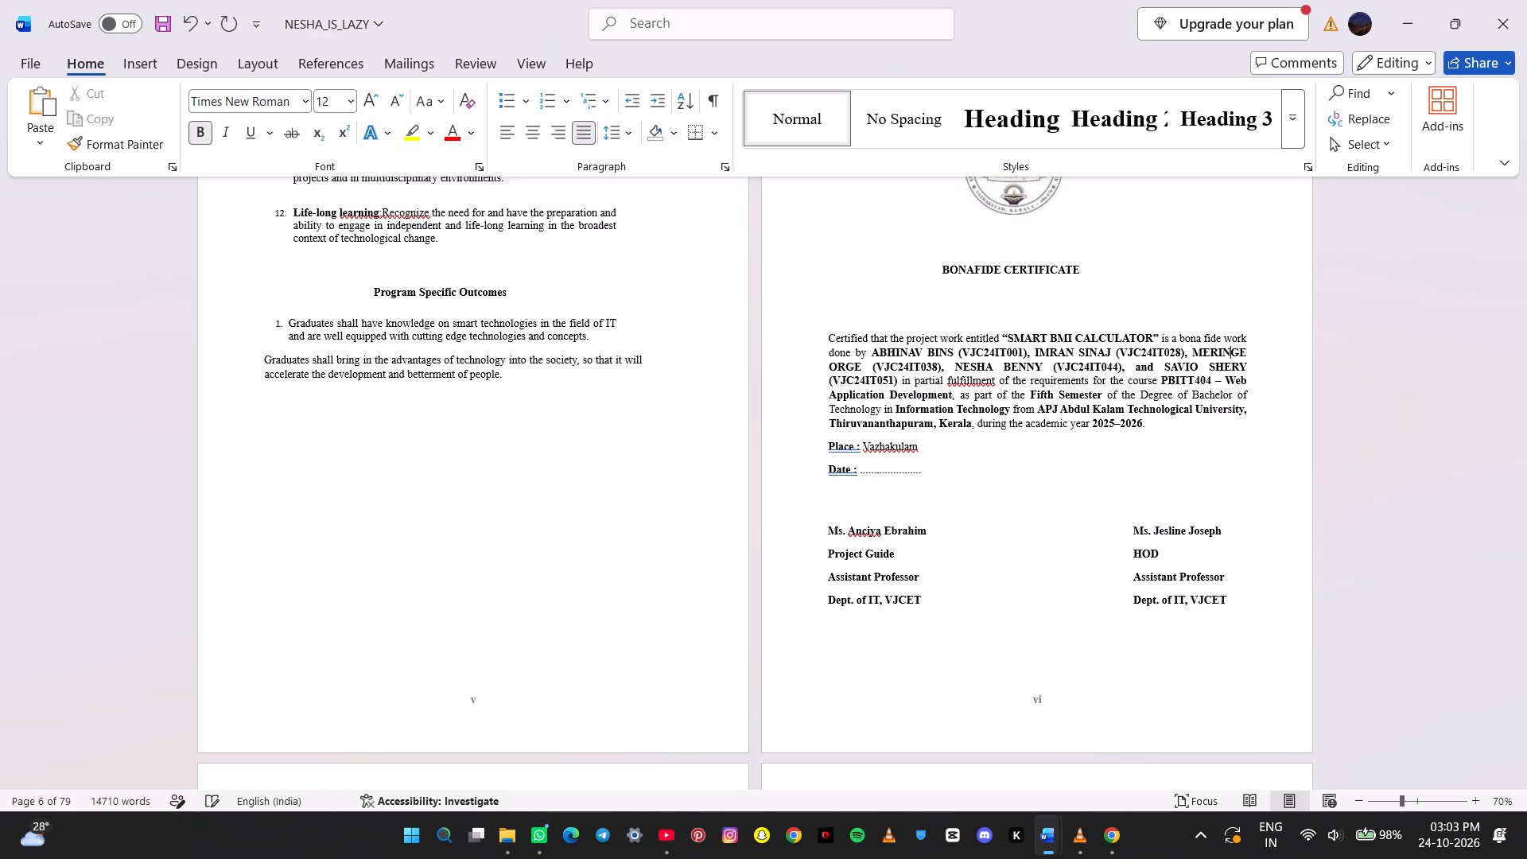
pyautogui.press('BackSpace')
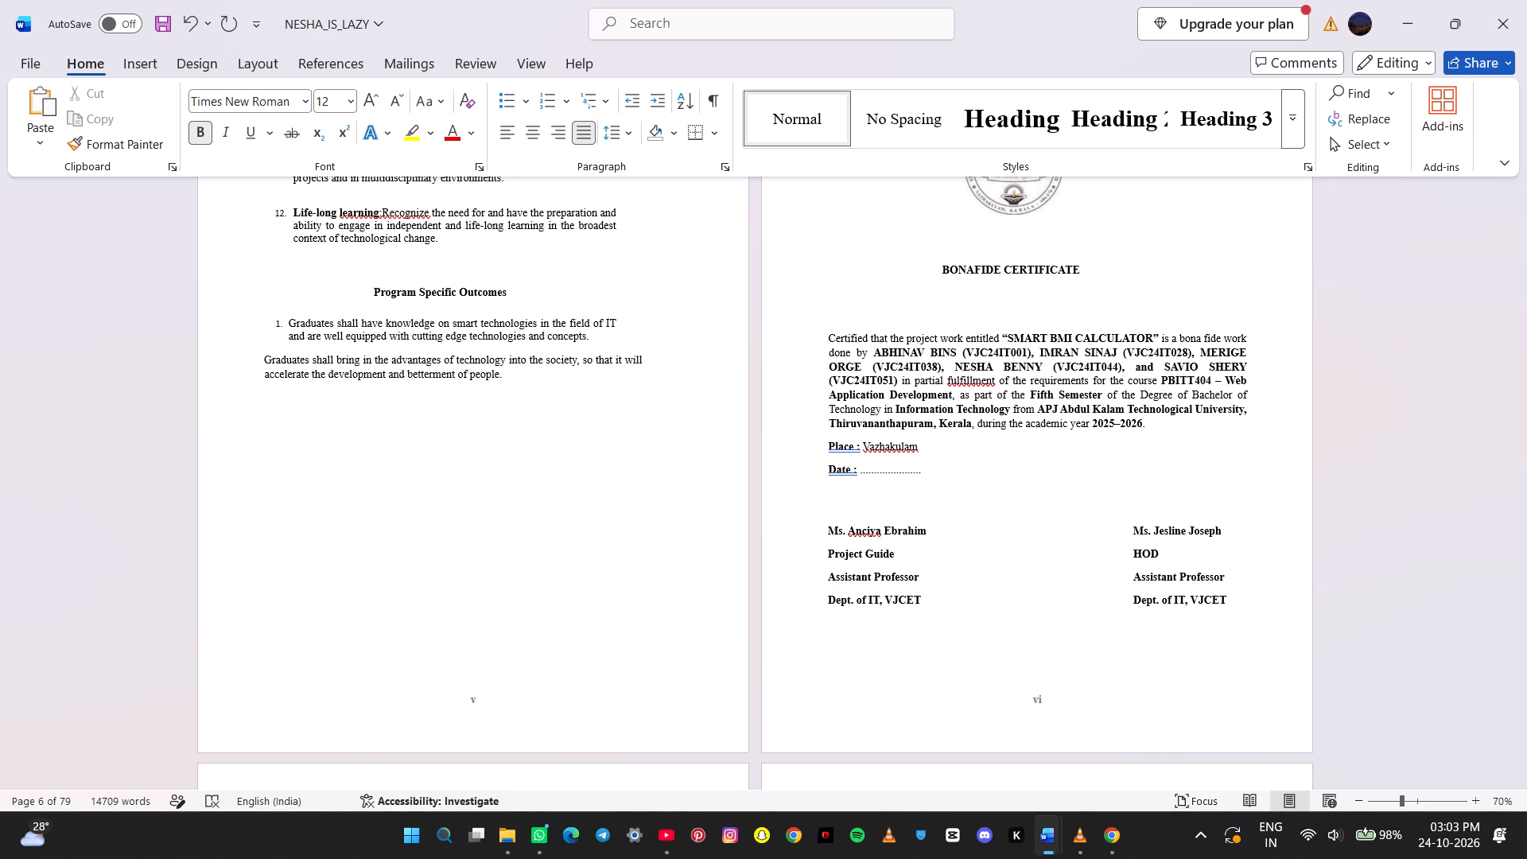
pyautogui.hotkey('ctrl', 'z')
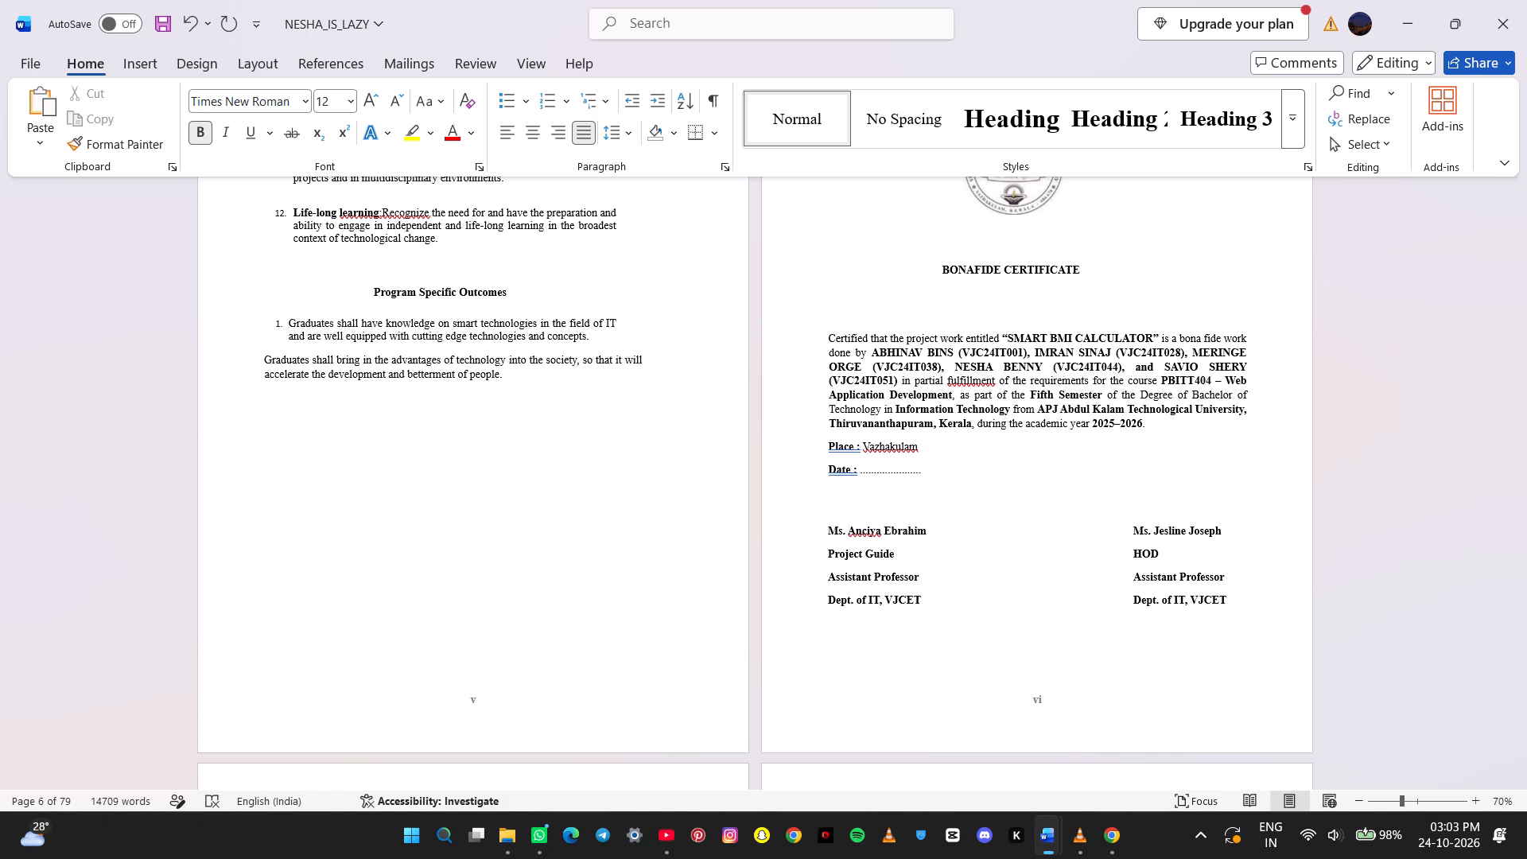
pyautogui.hotkey('ctrl', 'z')
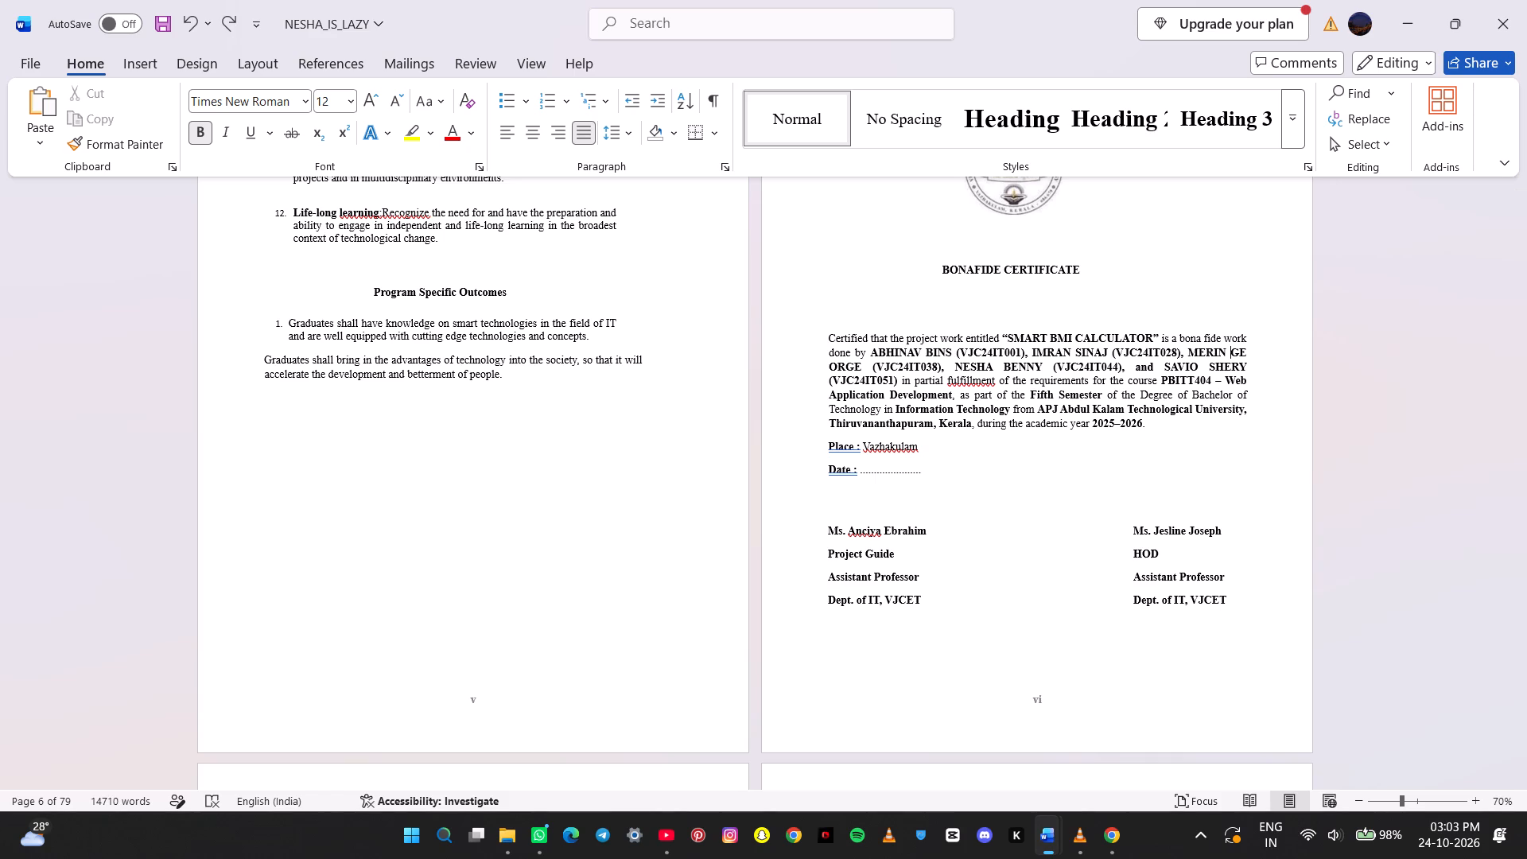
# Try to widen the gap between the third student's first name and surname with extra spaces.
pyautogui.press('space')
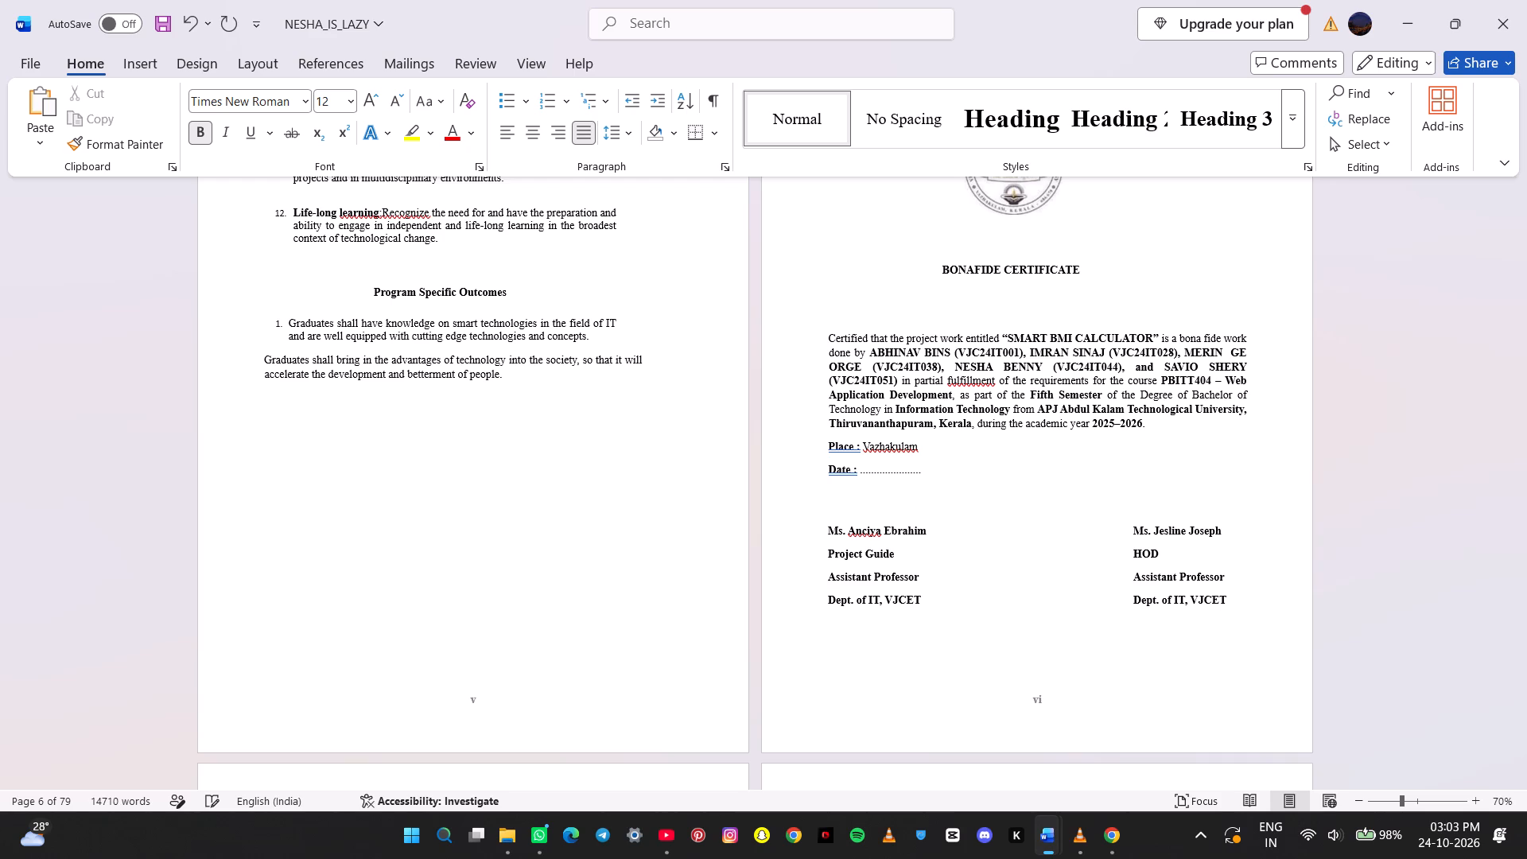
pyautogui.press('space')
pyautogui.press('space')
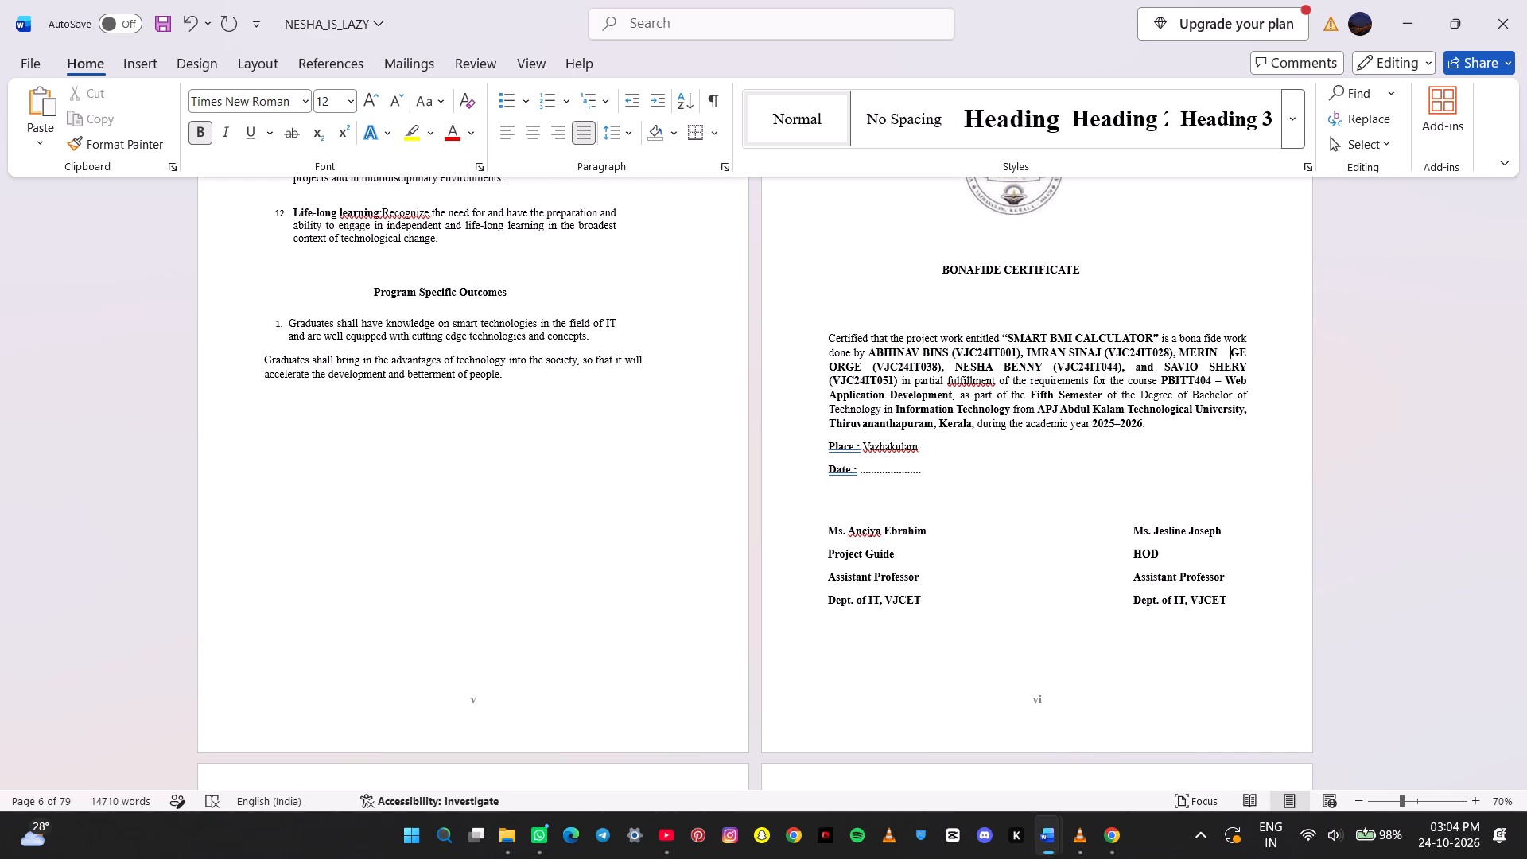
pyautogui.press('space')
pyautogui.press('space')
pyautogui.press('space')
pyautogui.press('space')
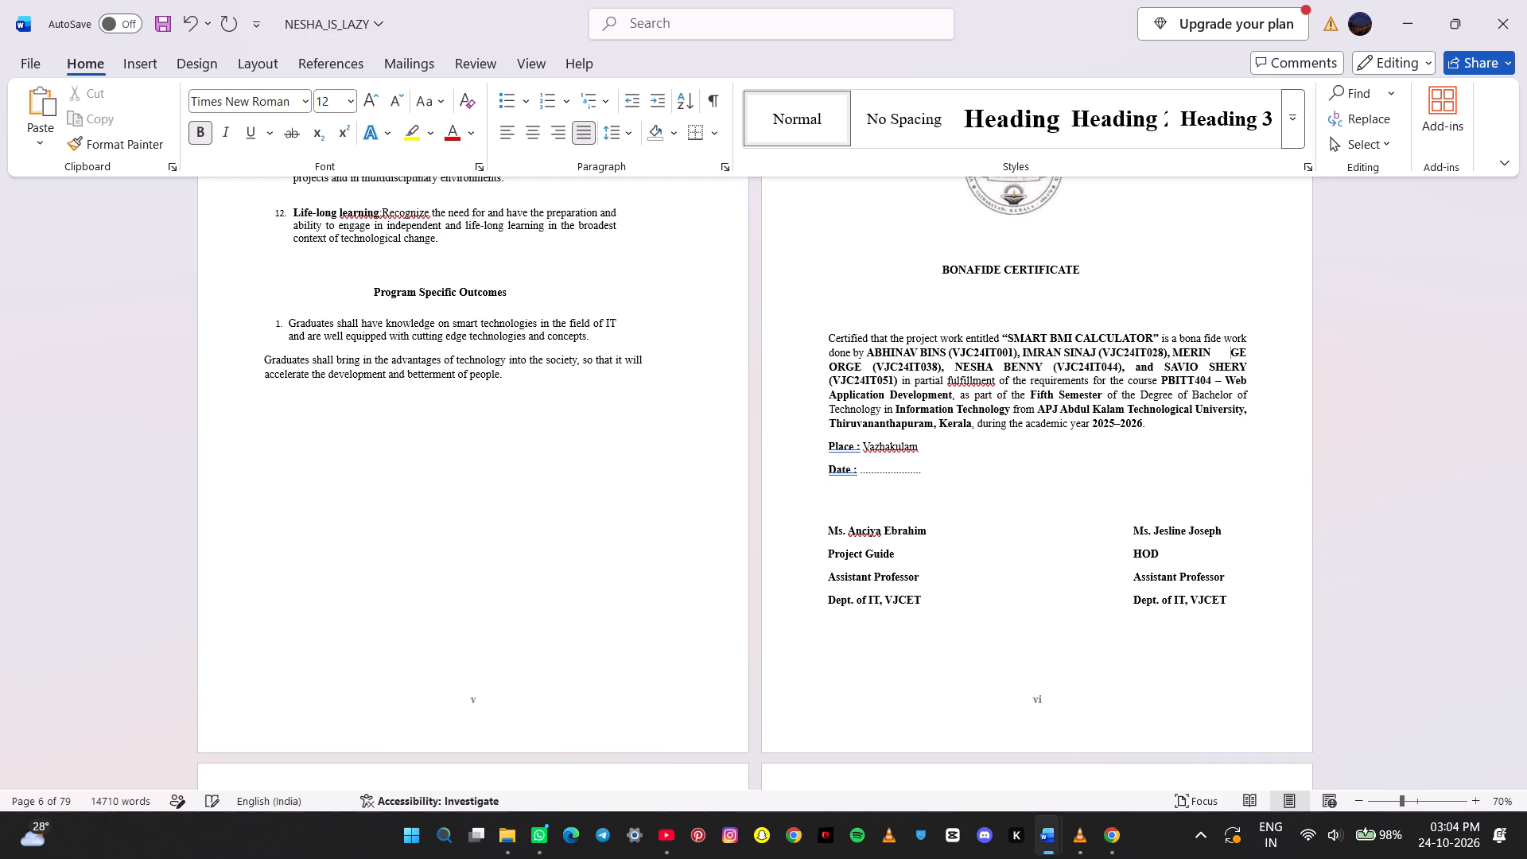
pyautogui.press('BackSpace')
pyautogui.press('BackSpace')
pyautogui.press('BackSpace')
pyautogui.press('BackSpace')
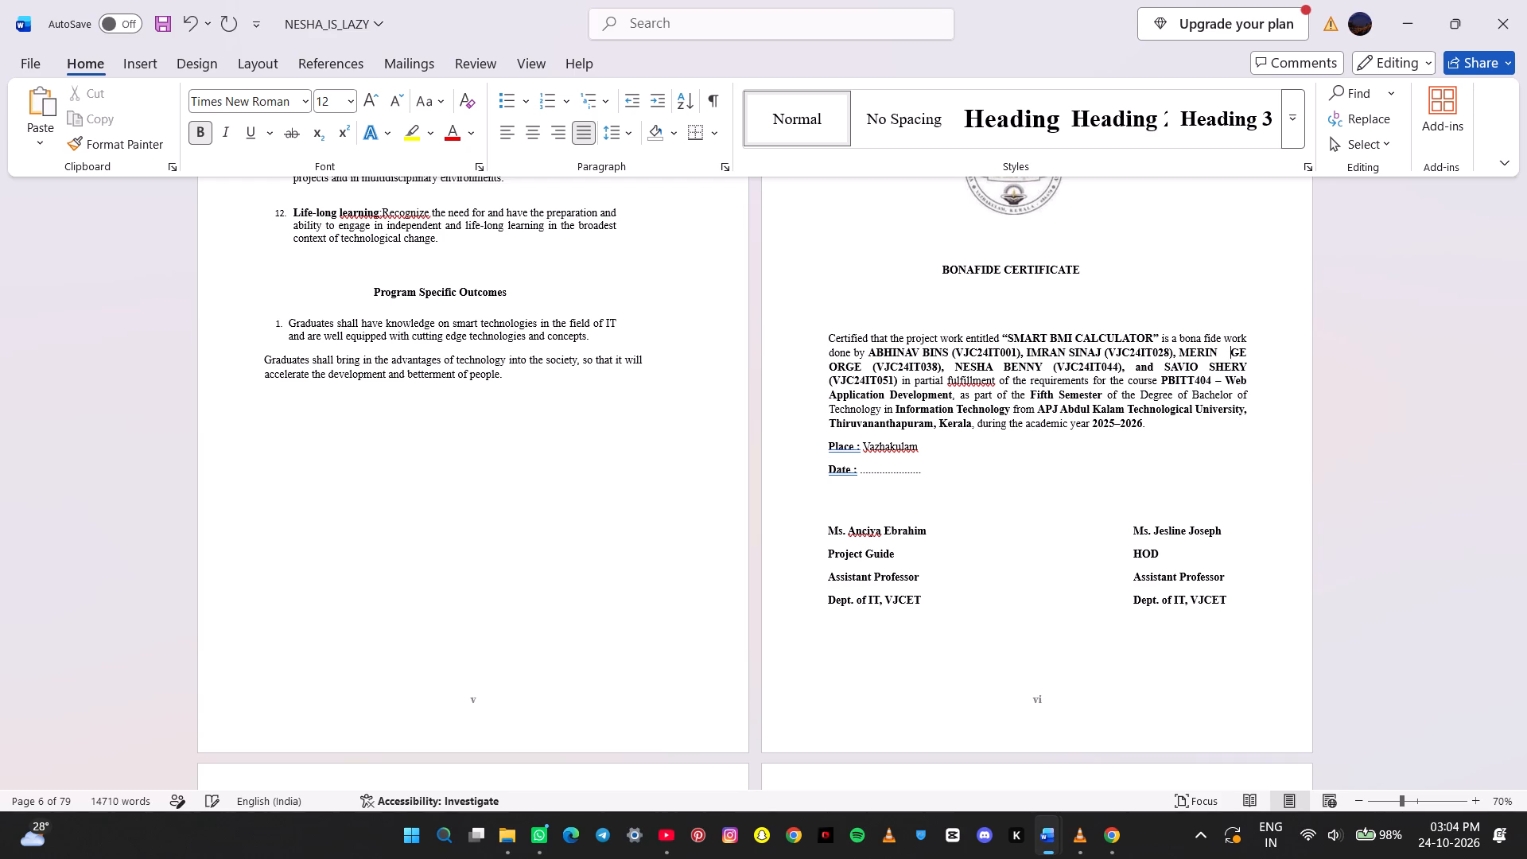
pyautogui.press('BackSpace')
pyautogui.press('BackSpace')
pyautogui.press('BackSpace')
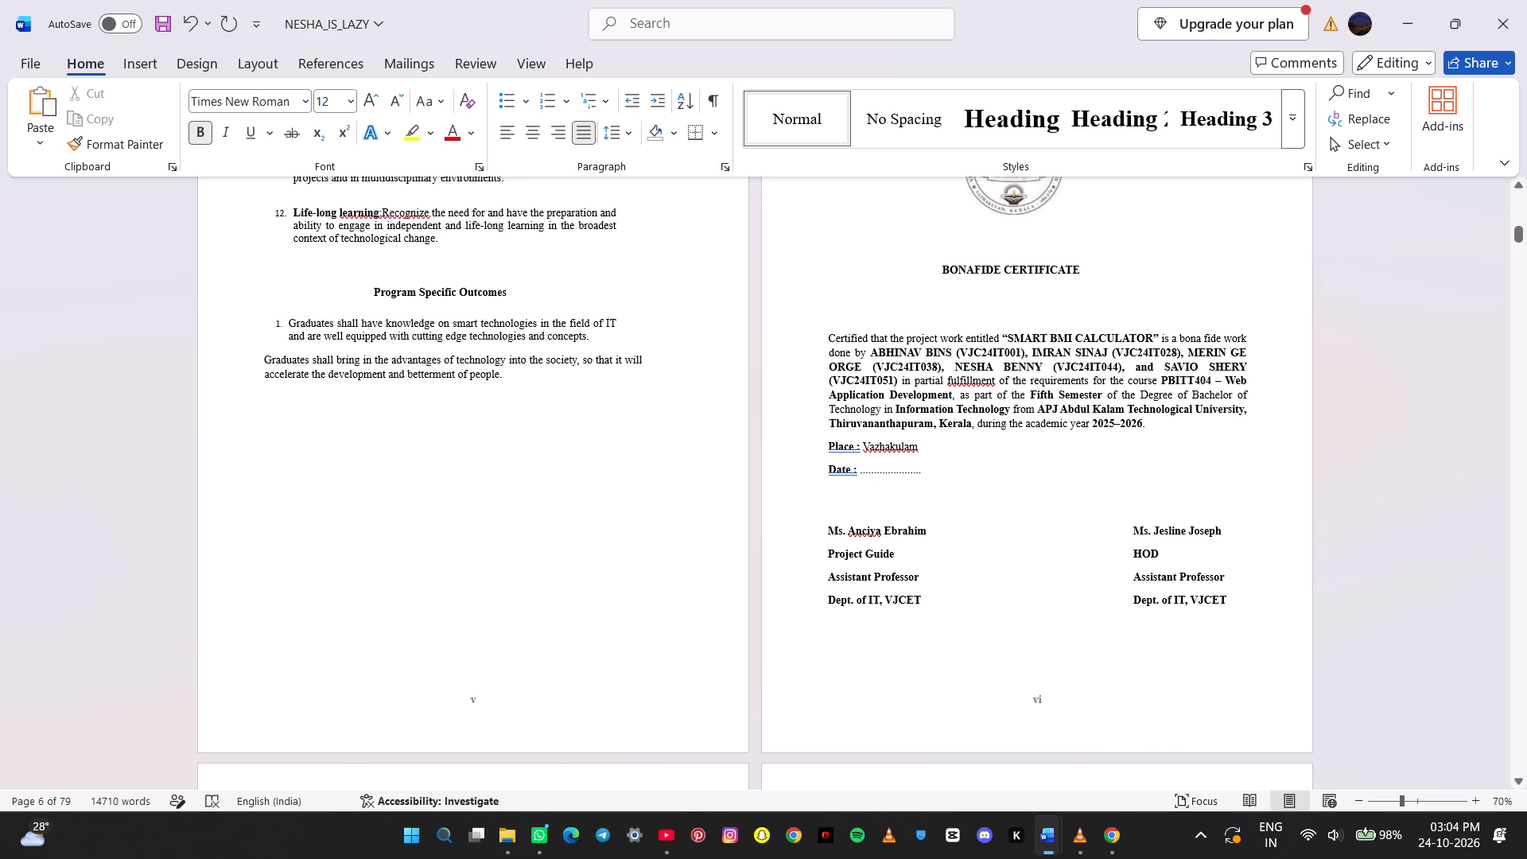
# Remove the stray space inside the third student's surname in the certificate paragraph.
pyautogui.click(830, 368)
pyautogui.press('BackSpace')
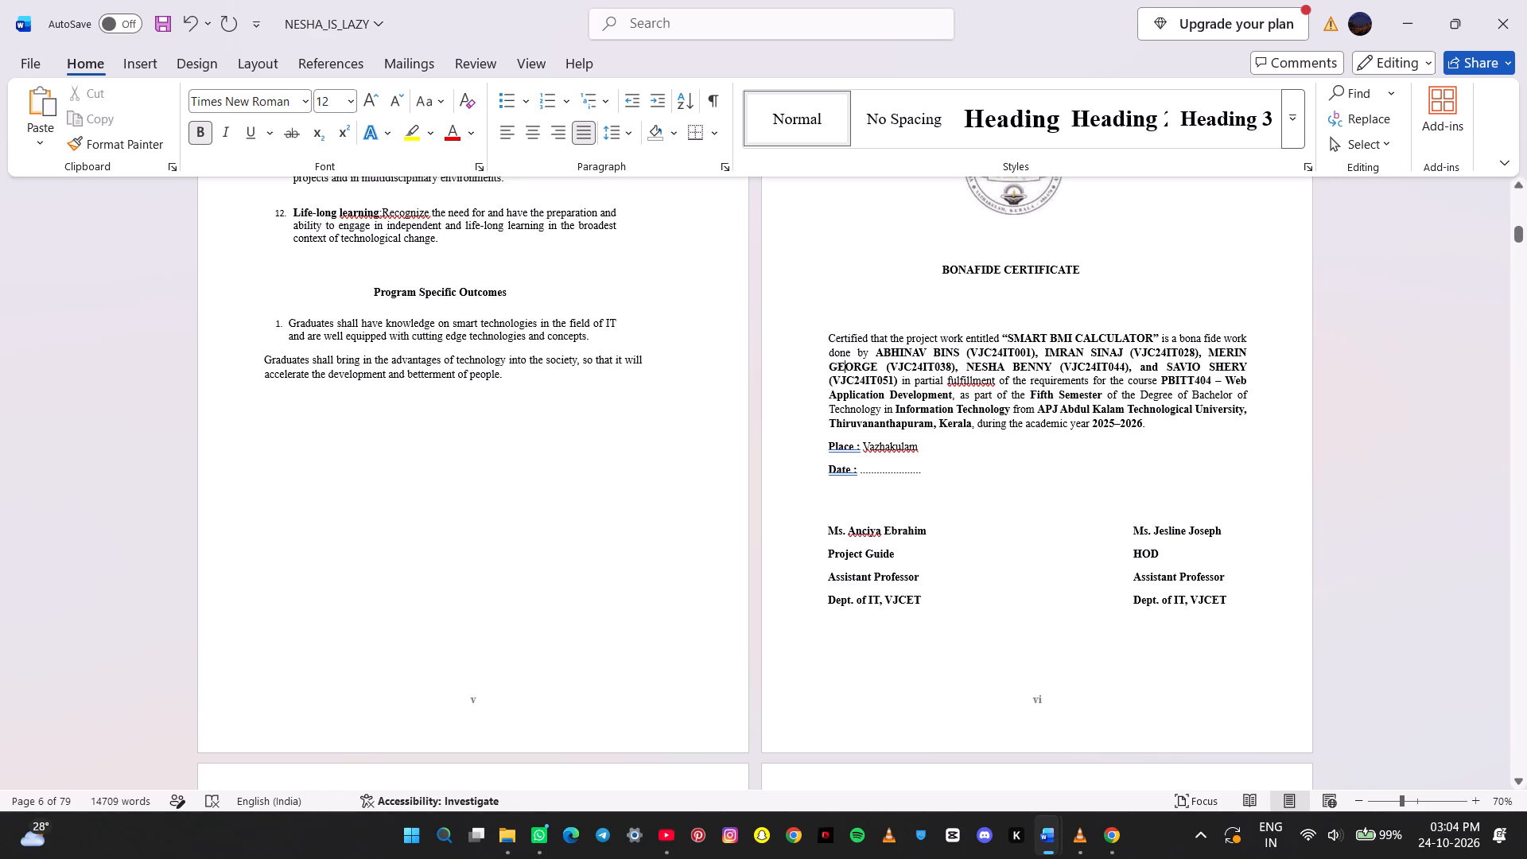
# Separate the first student's first name from the surname with a space in the signature list on the DECLARATION page.
pyautogui.scroll(-2, 796, 435)
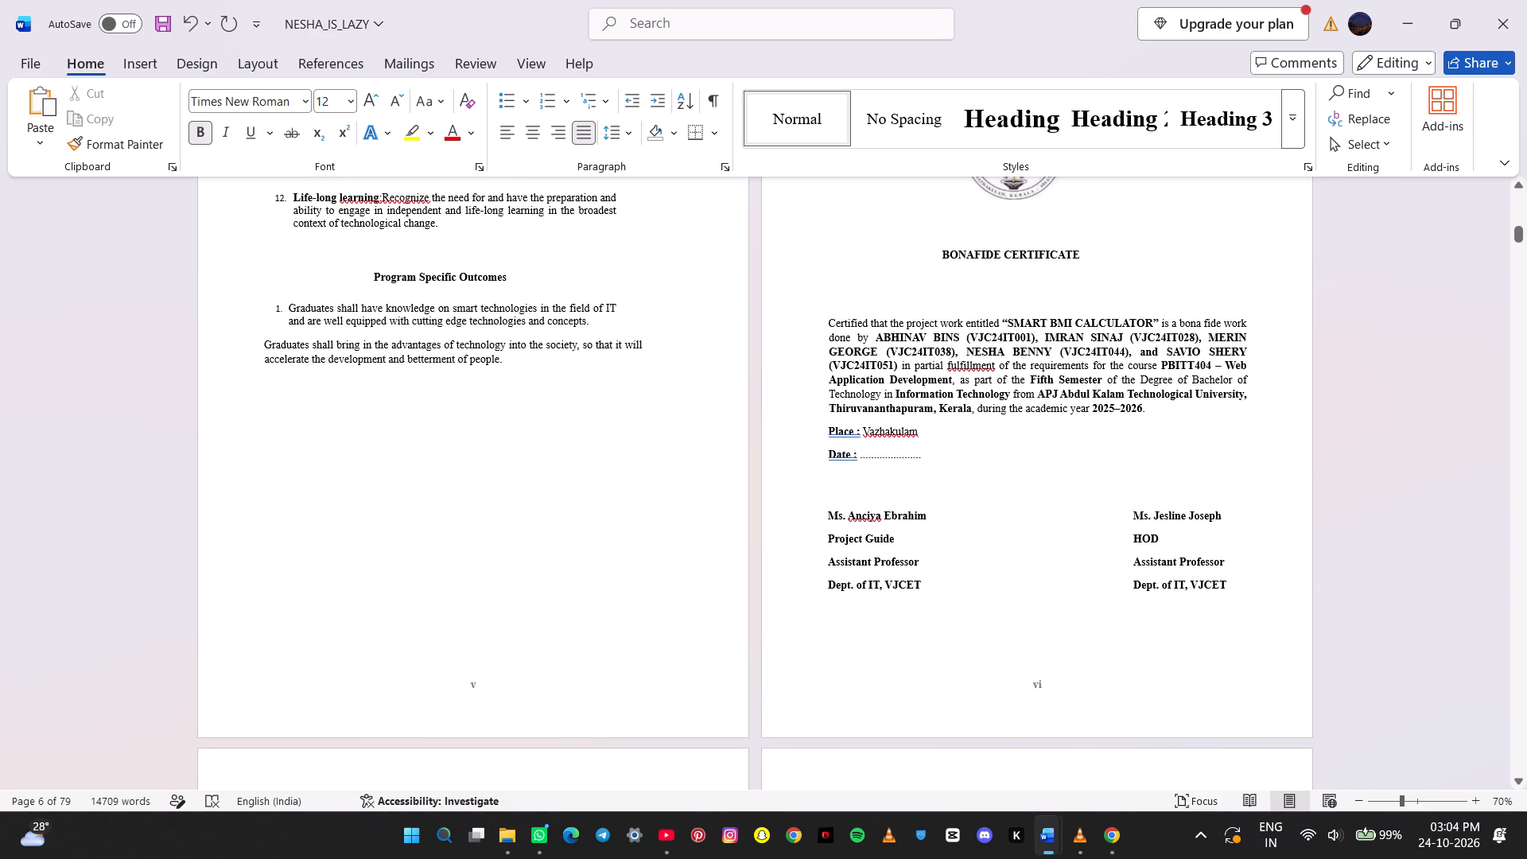
pyautogui.scroll(-1, 796, 435)
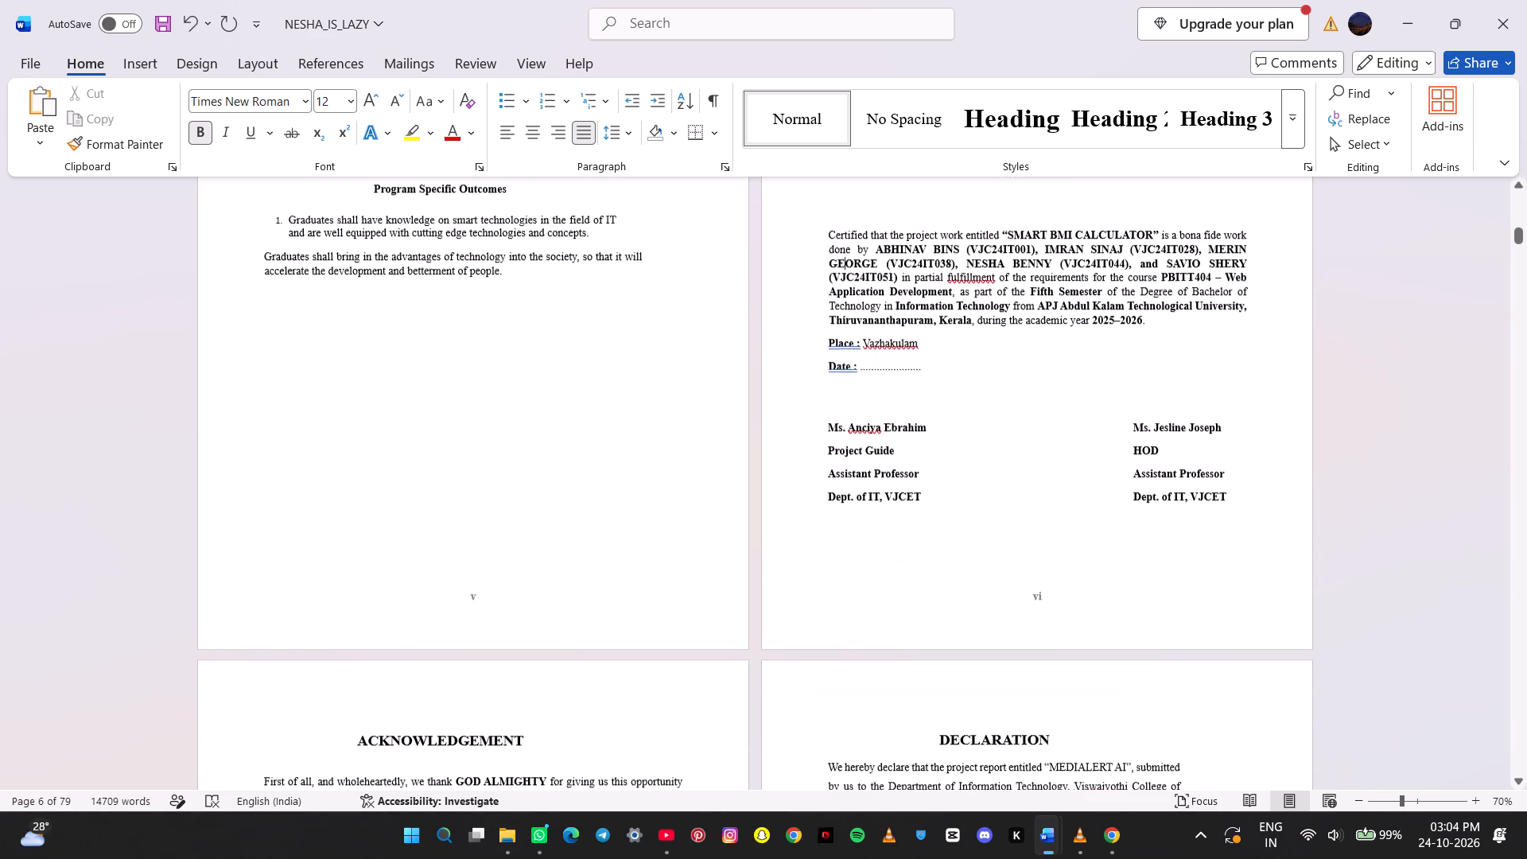
pyautogui.scroll(-2, 796, 435)
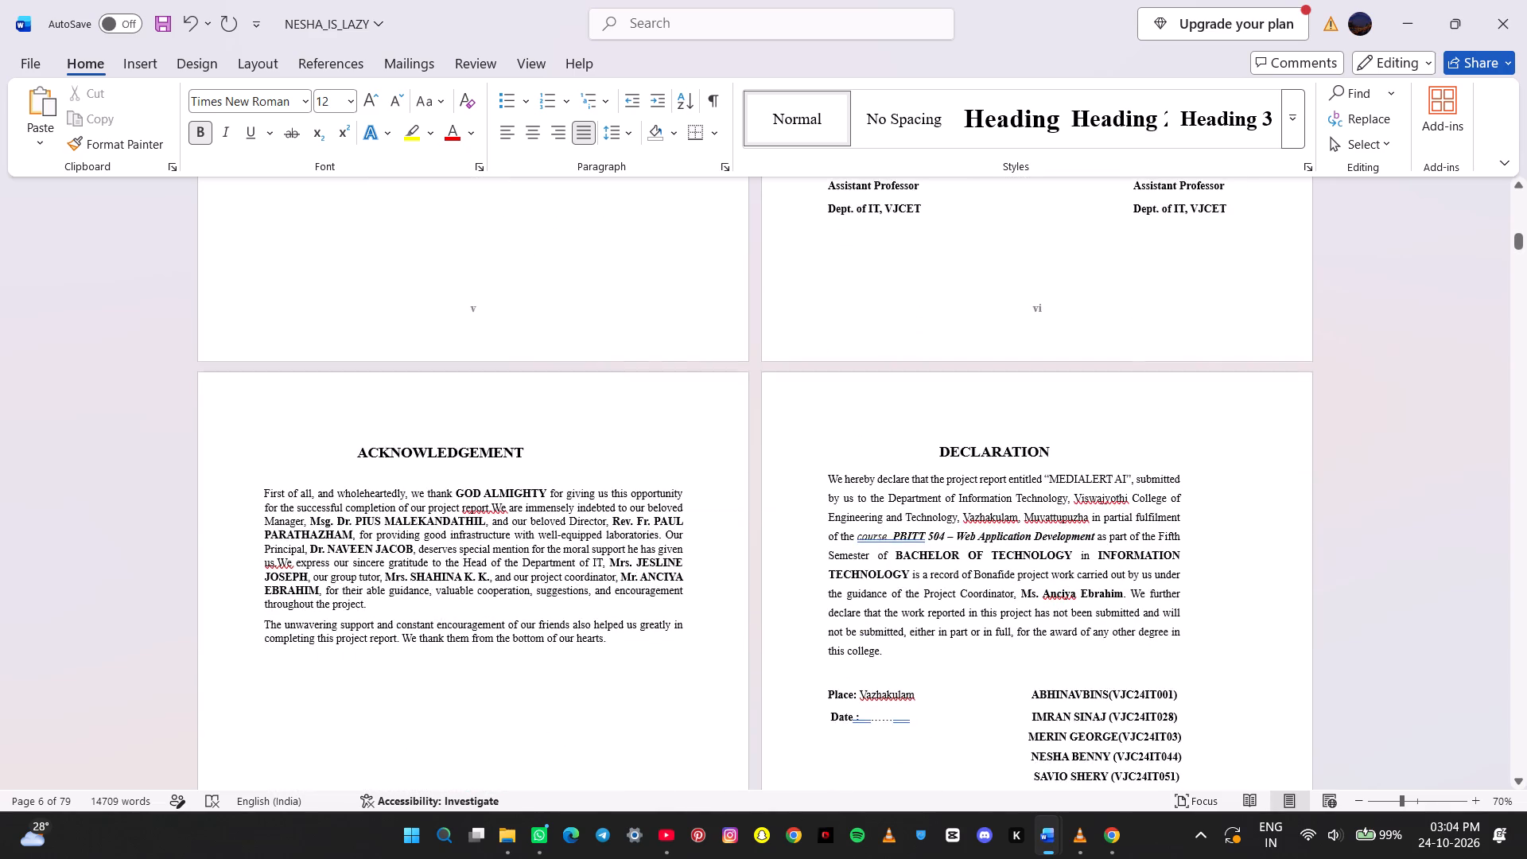
pyautogui.scroll(-3, 796, 435)
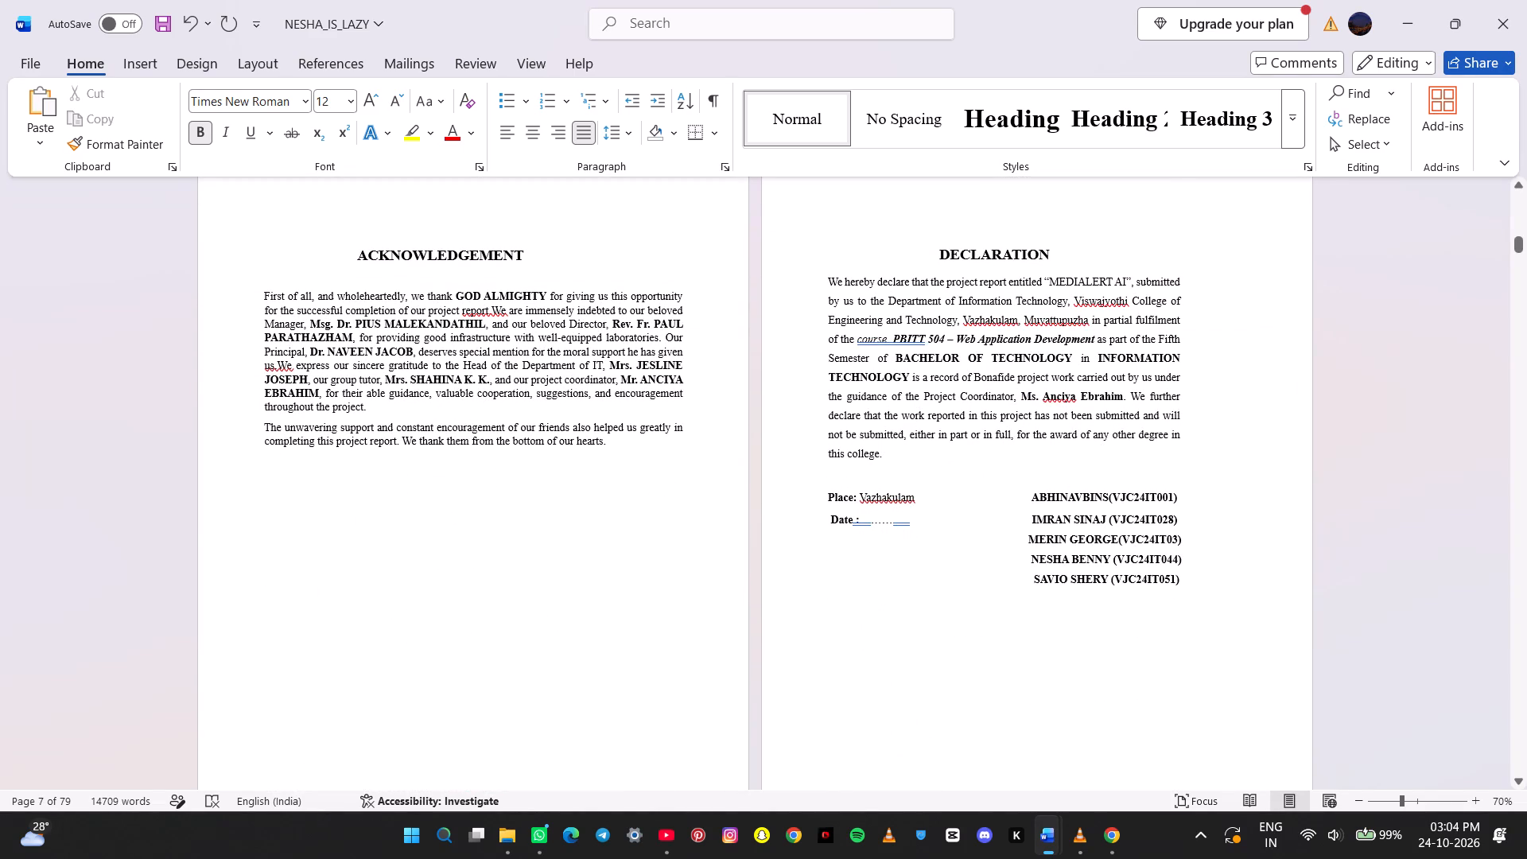
pyautogui.click(997, 616)
pyautogui.click(922, 517)
pyautogui.scroll(-1, 922, 517)
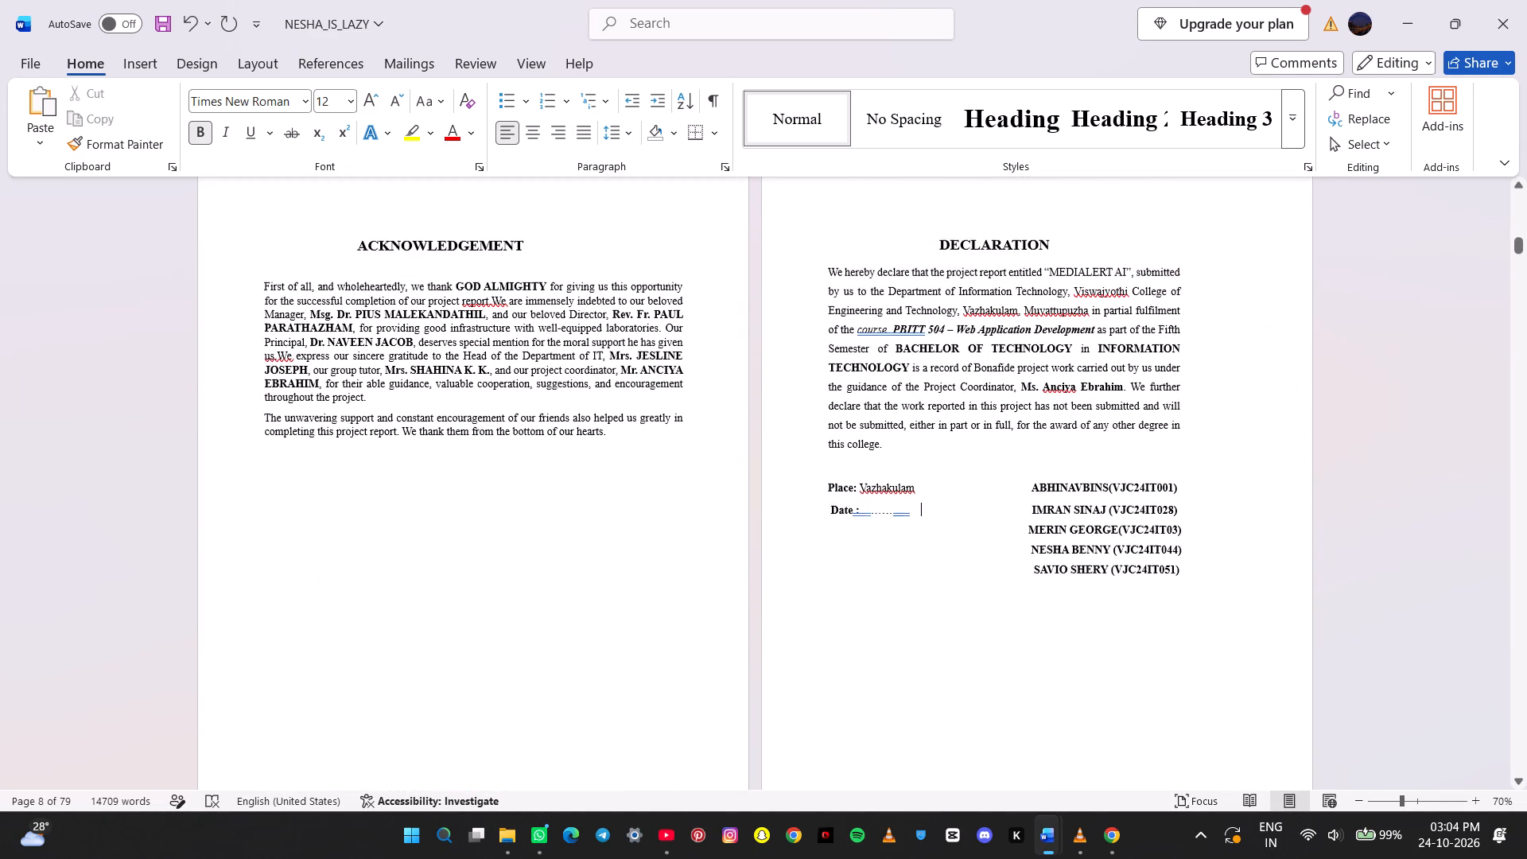
pyautogui.scroll(-2, 922, 517)
pyautogui.click(1082, 305)
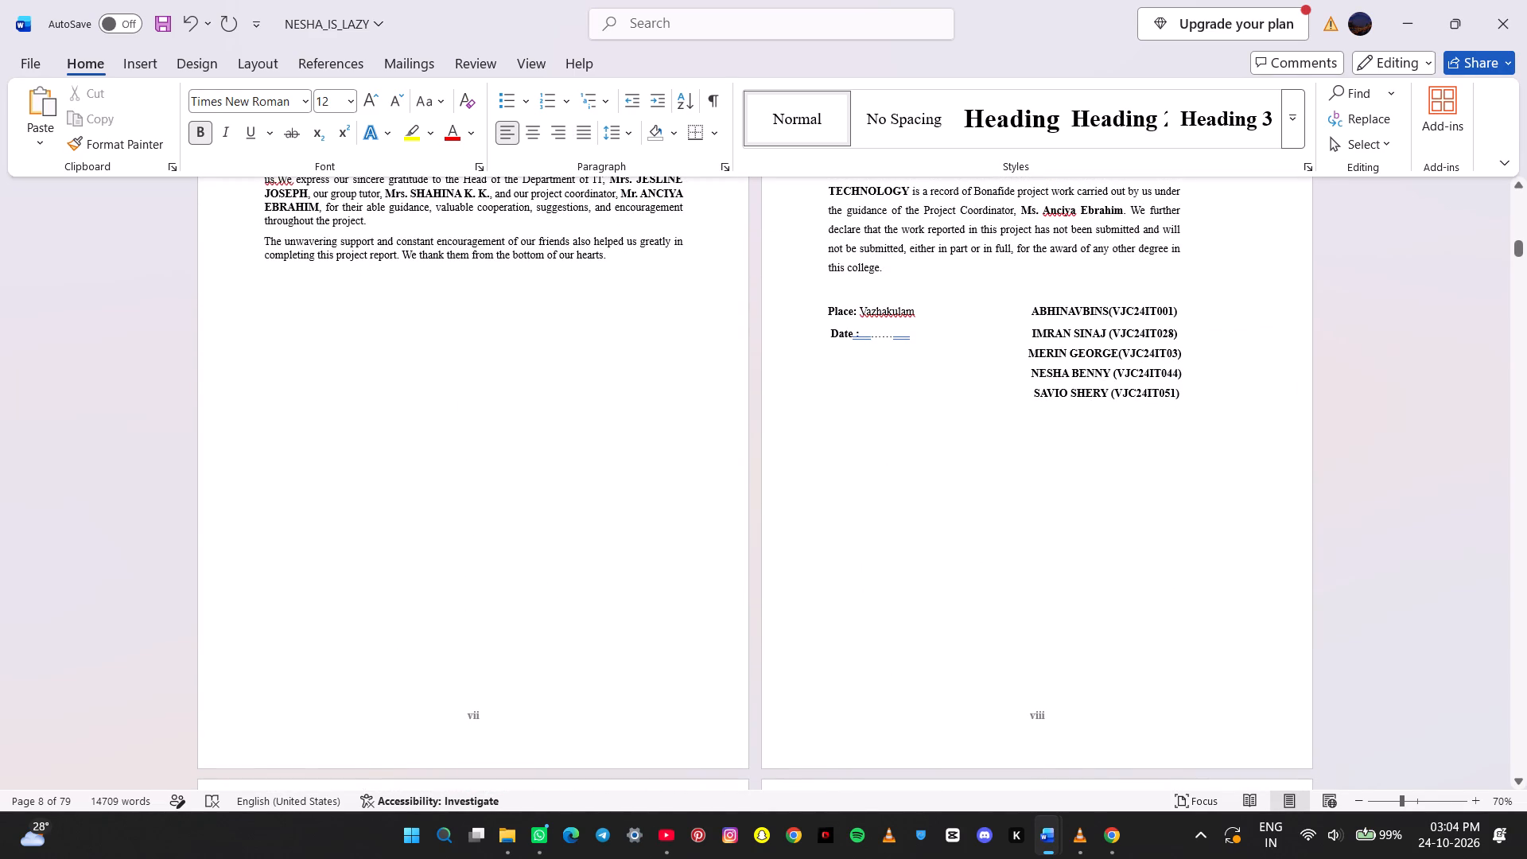
pyautogui.press('space')
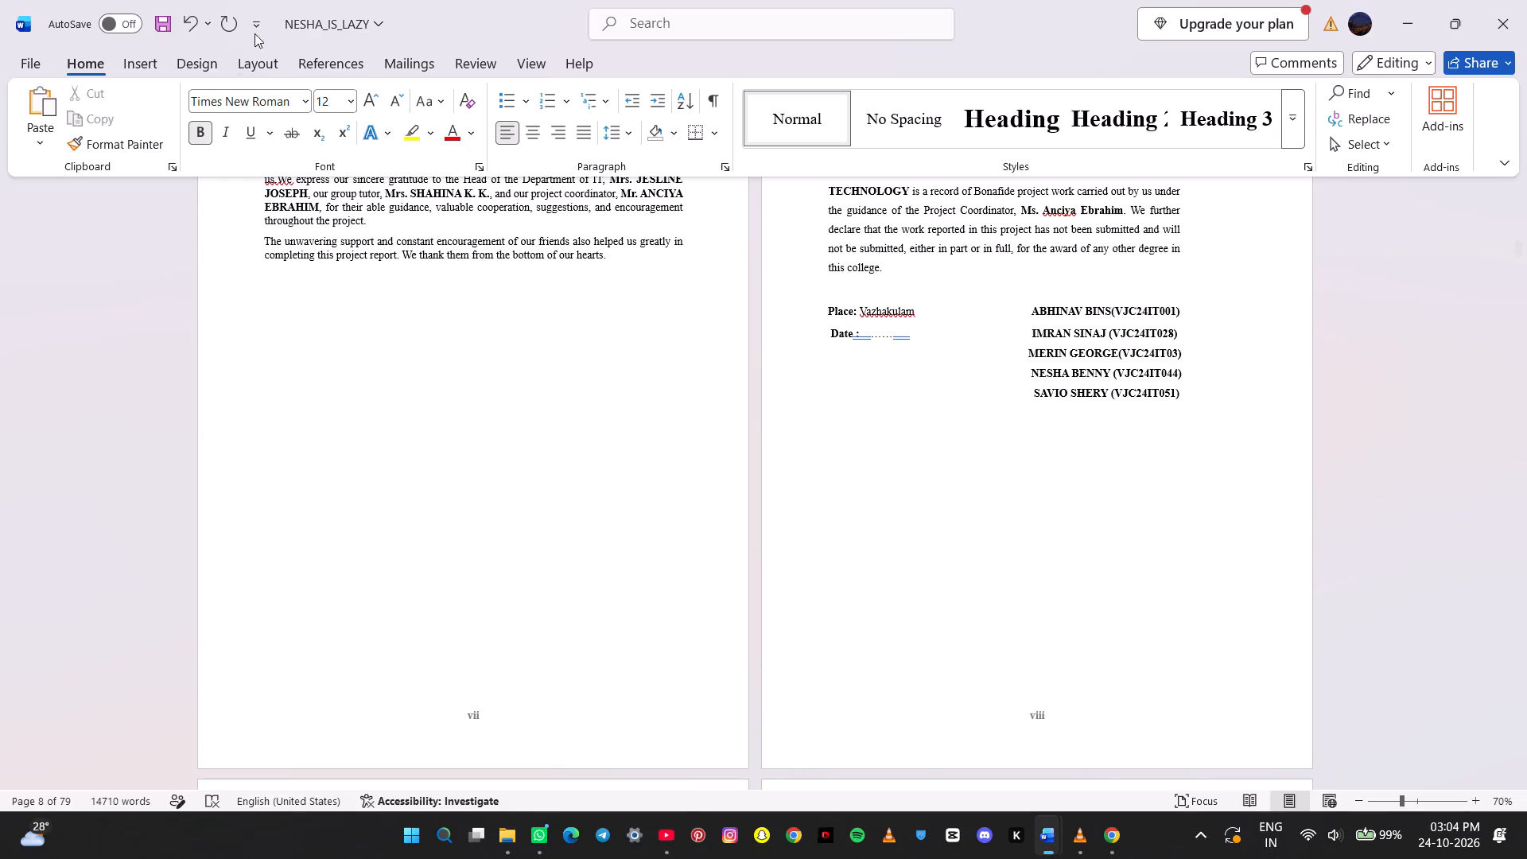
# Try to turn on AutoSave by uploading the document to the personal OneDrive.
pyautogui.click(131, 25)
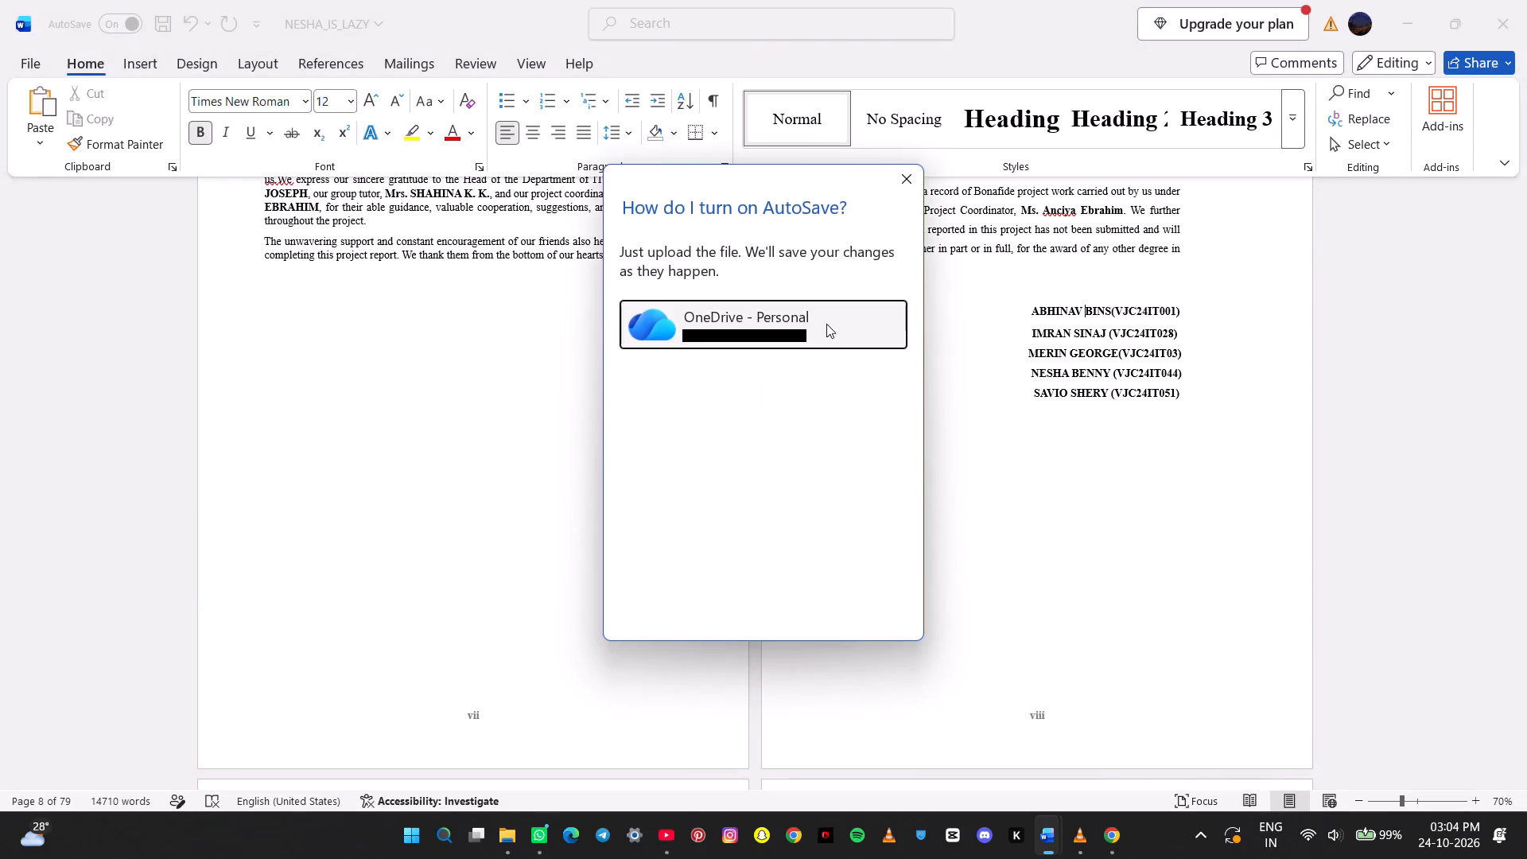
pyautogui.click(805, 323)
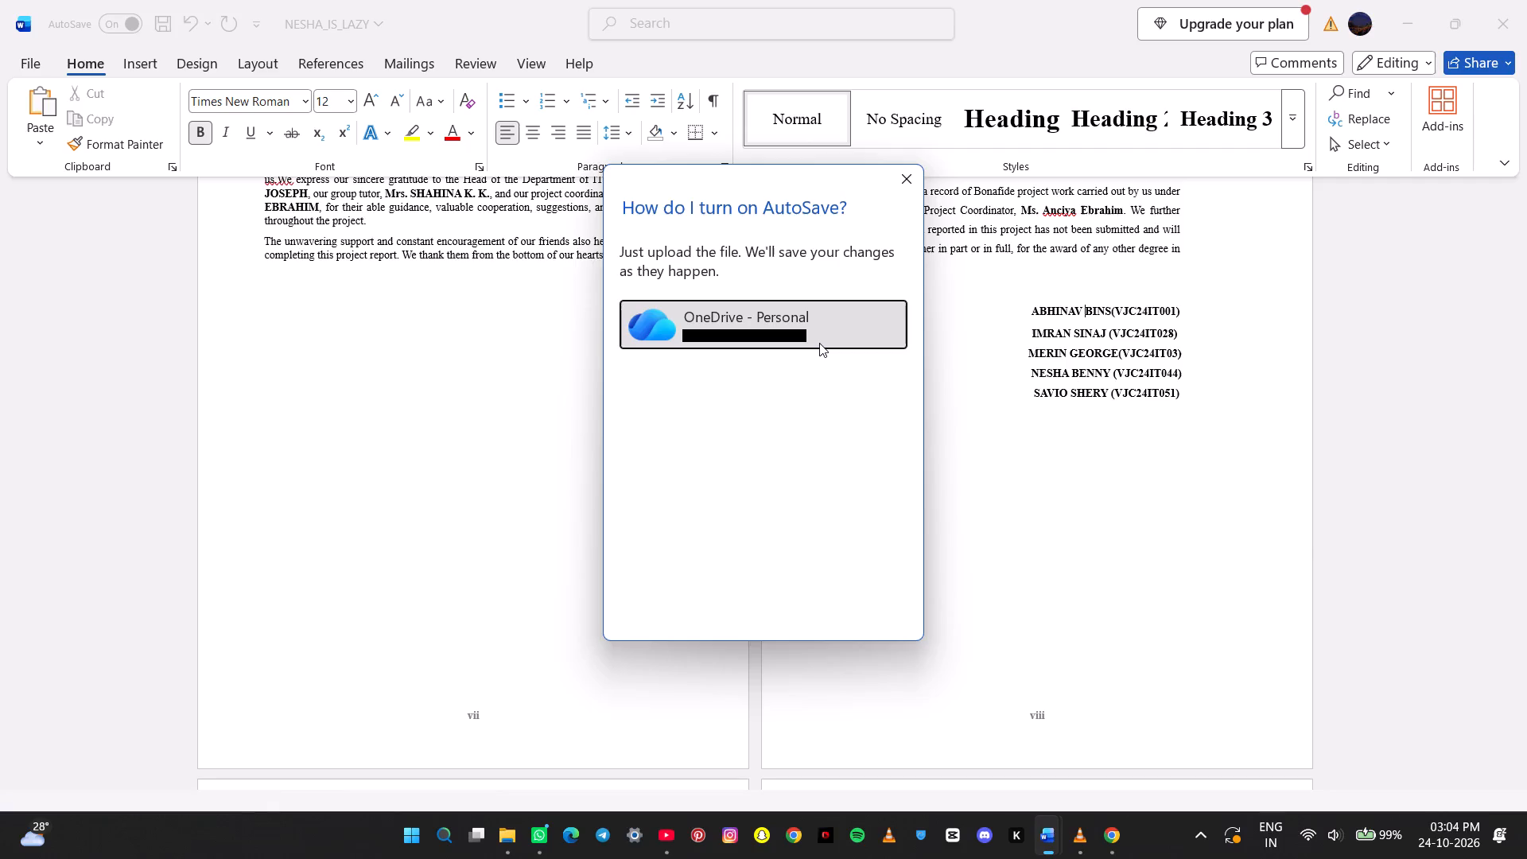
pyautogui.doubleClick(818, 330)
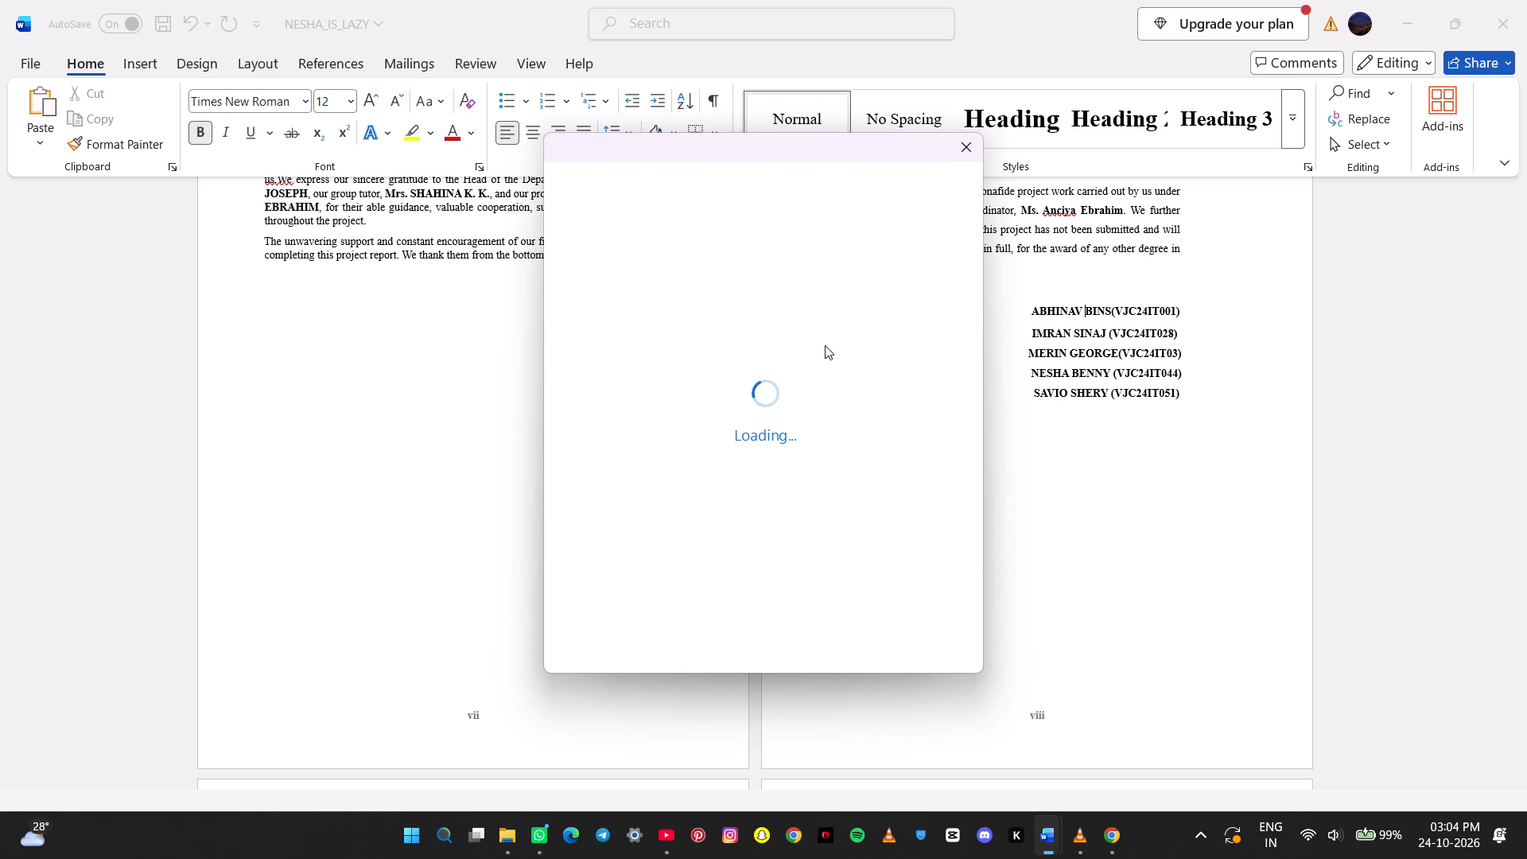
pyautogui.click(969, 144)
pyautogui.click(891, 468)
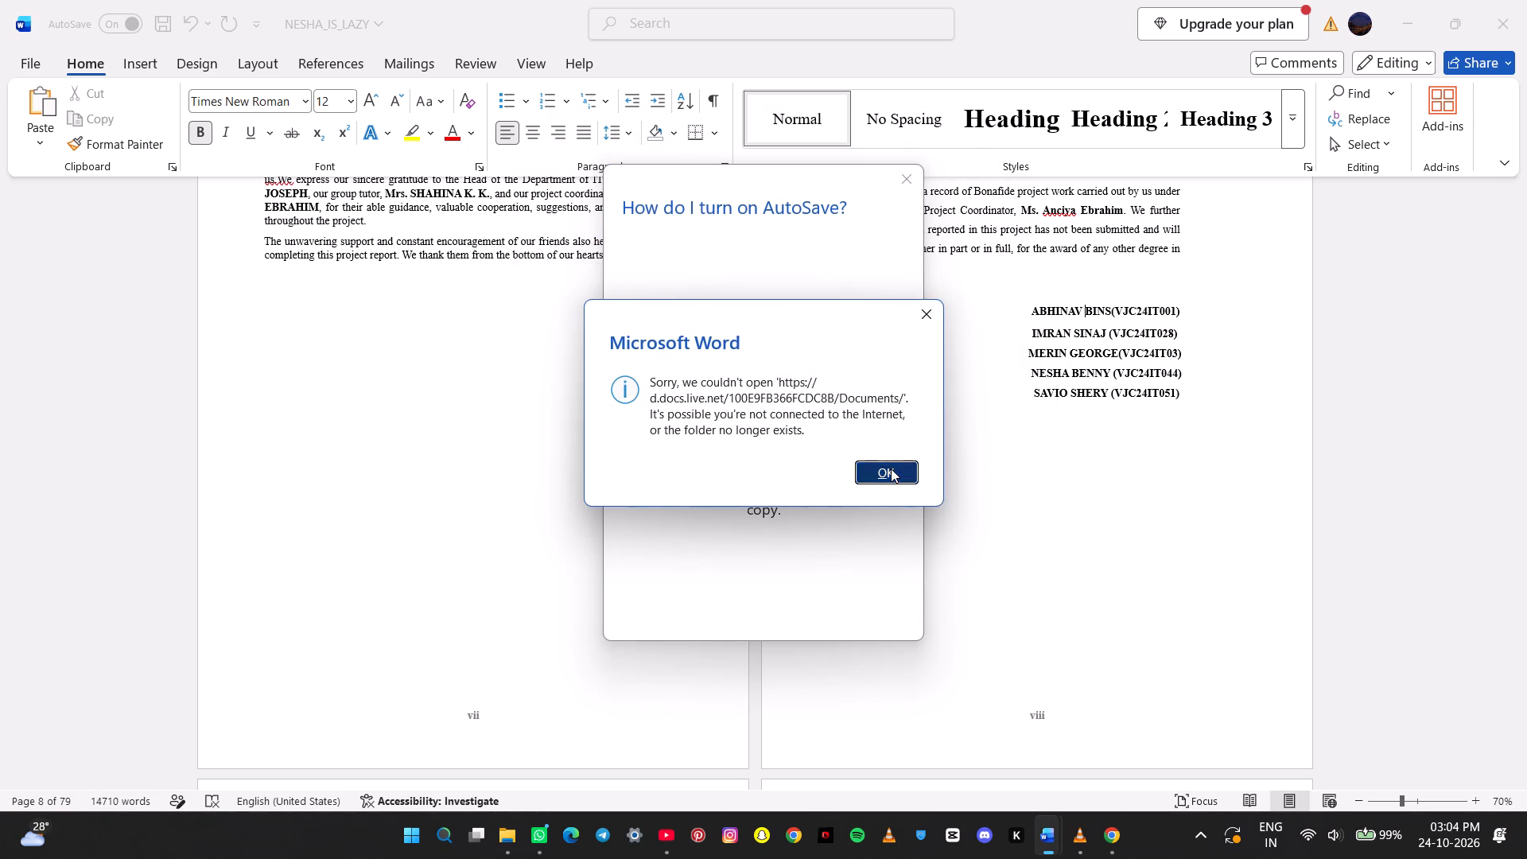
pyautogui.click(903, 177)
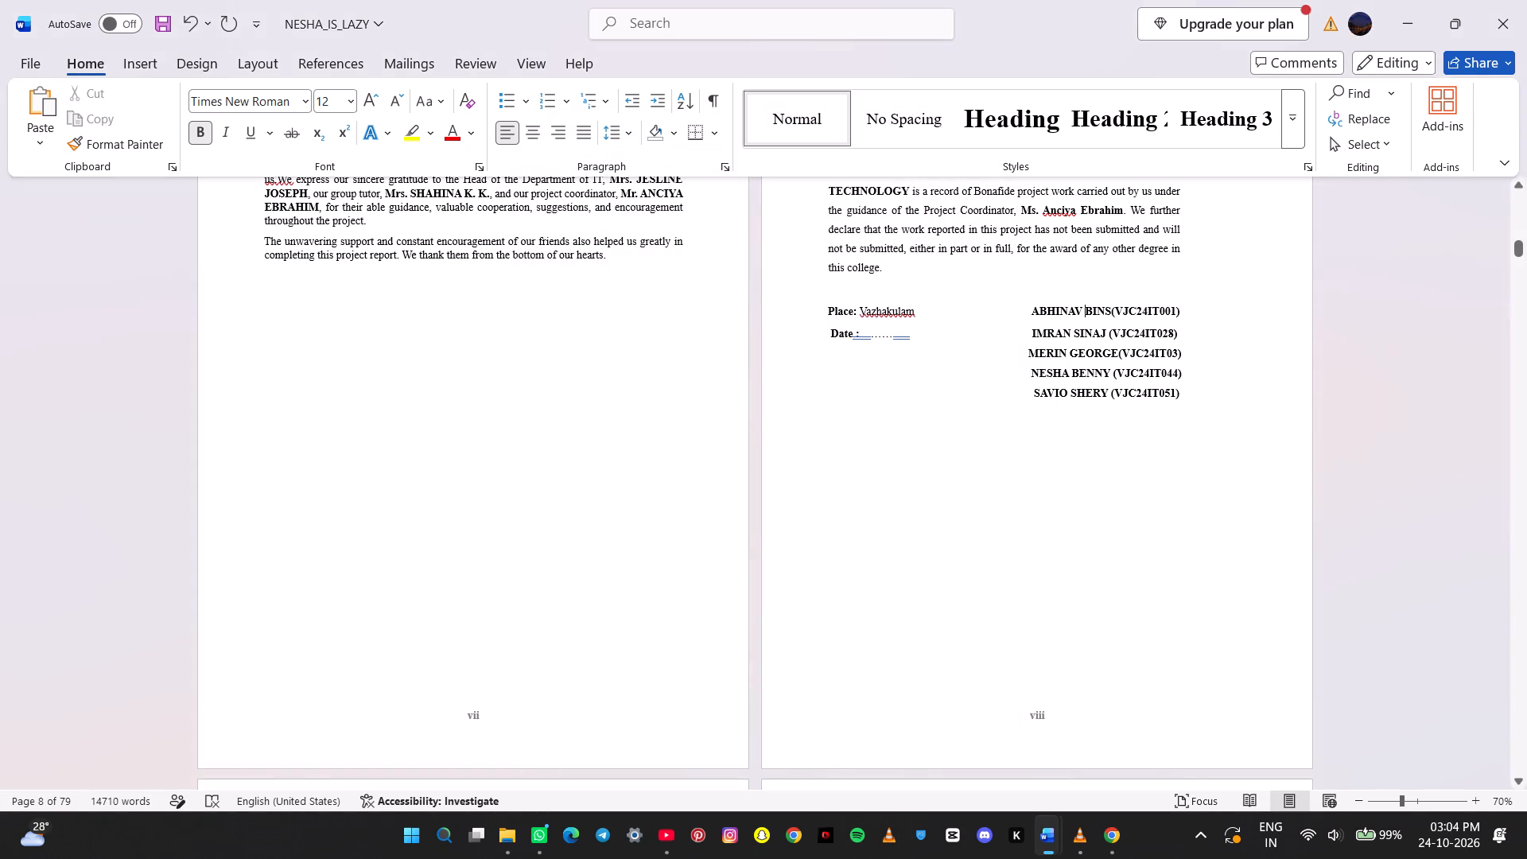
# Review the abstract, contents, and lists of figures, tables and abbreviations for formatting problems, up to the start of Chapter 1.
pyautogui.scroll(-5, 565, 524)
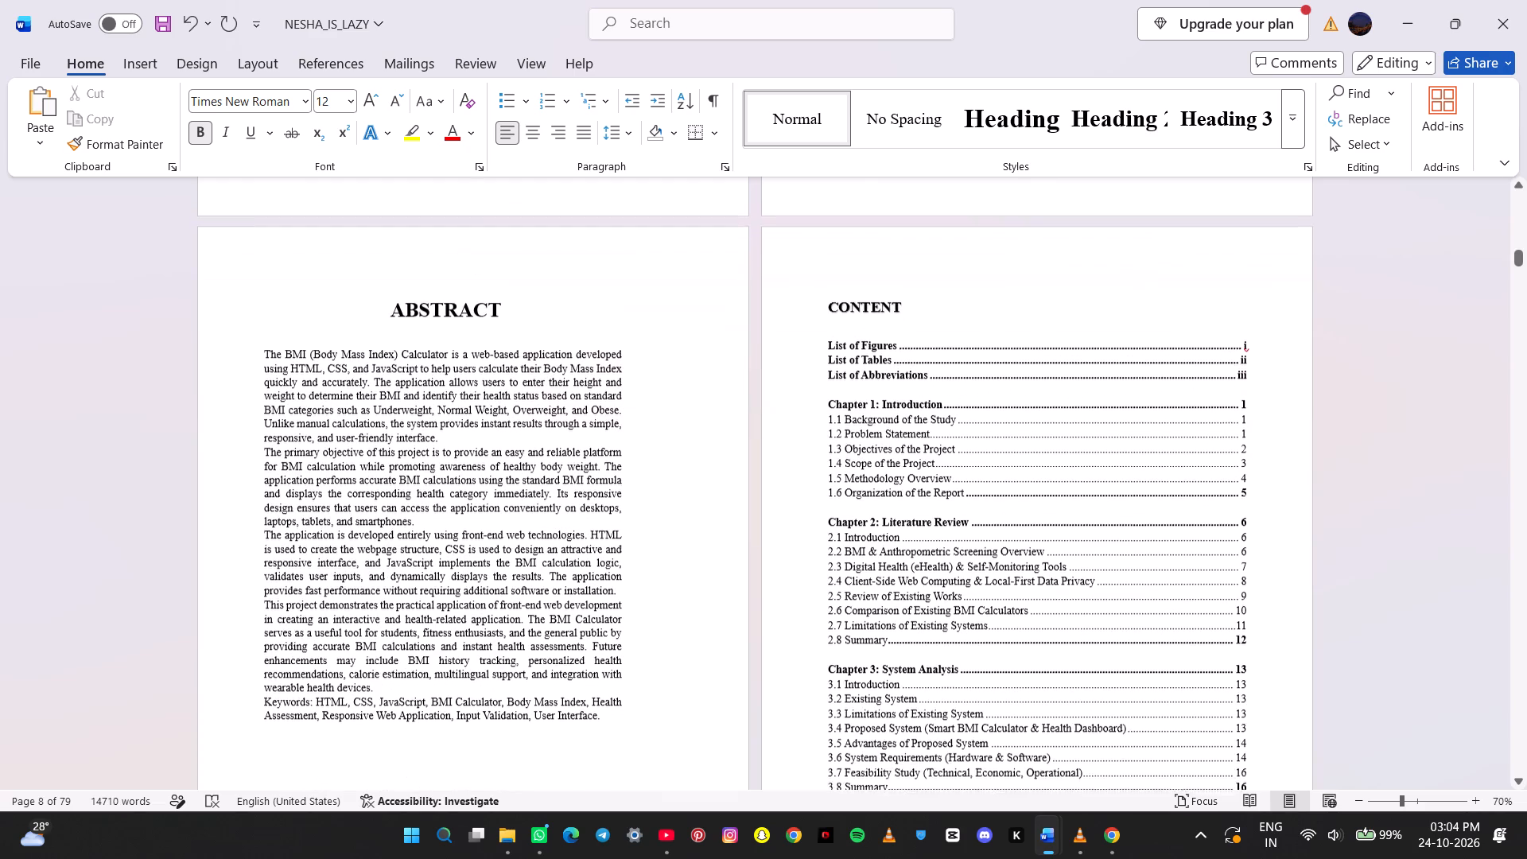
pyautogui.scroll(-1, 565, 524)
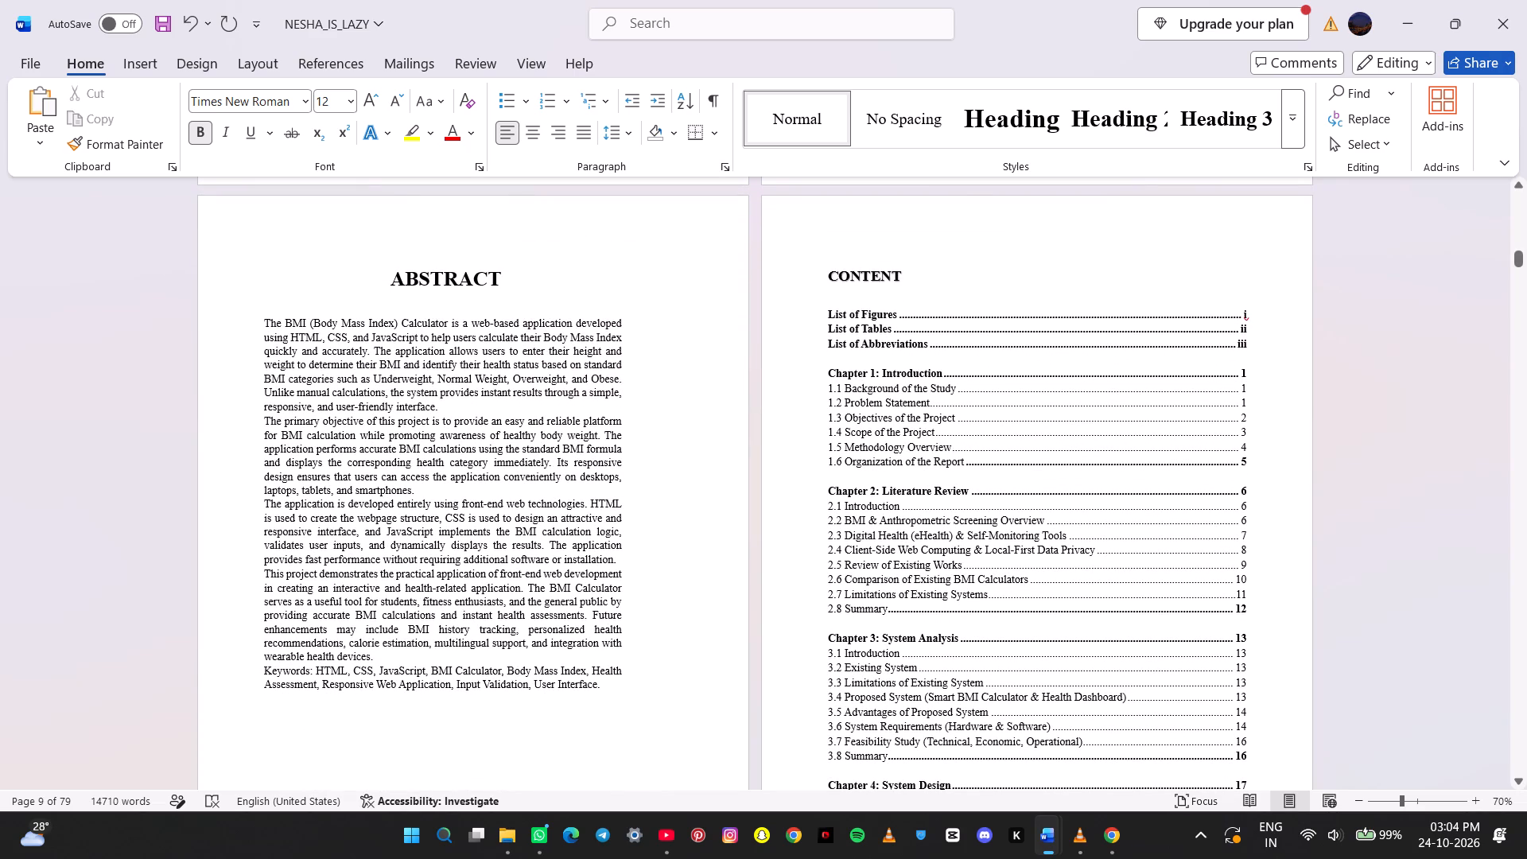
pyautogui.scroll(-3, 569, 541)
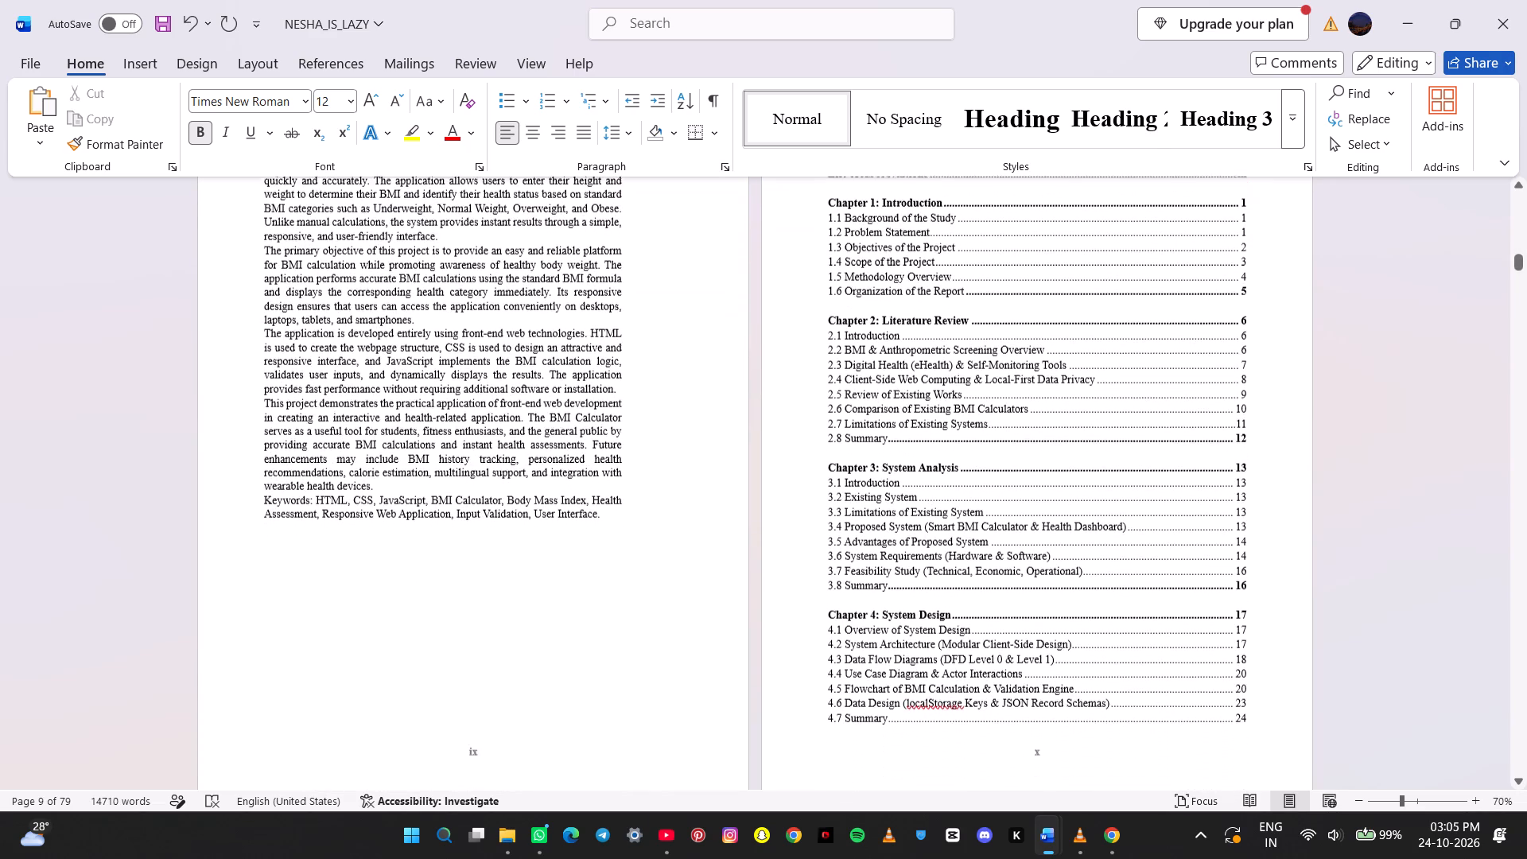
pyautogui.scroll(-5, 569, 541)
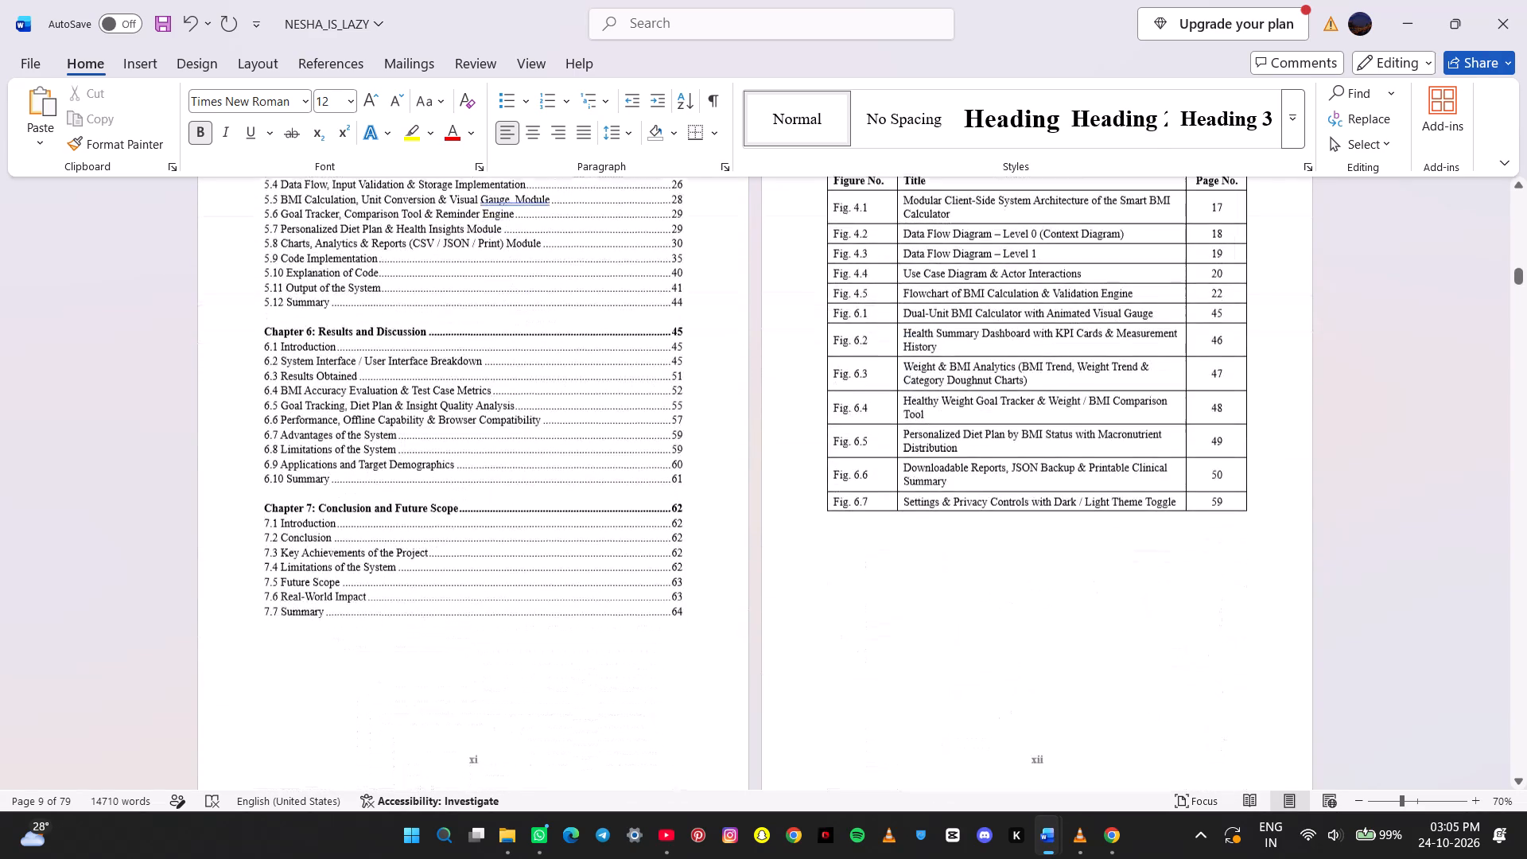
pyautogui.scroll(-2, 569, 541)
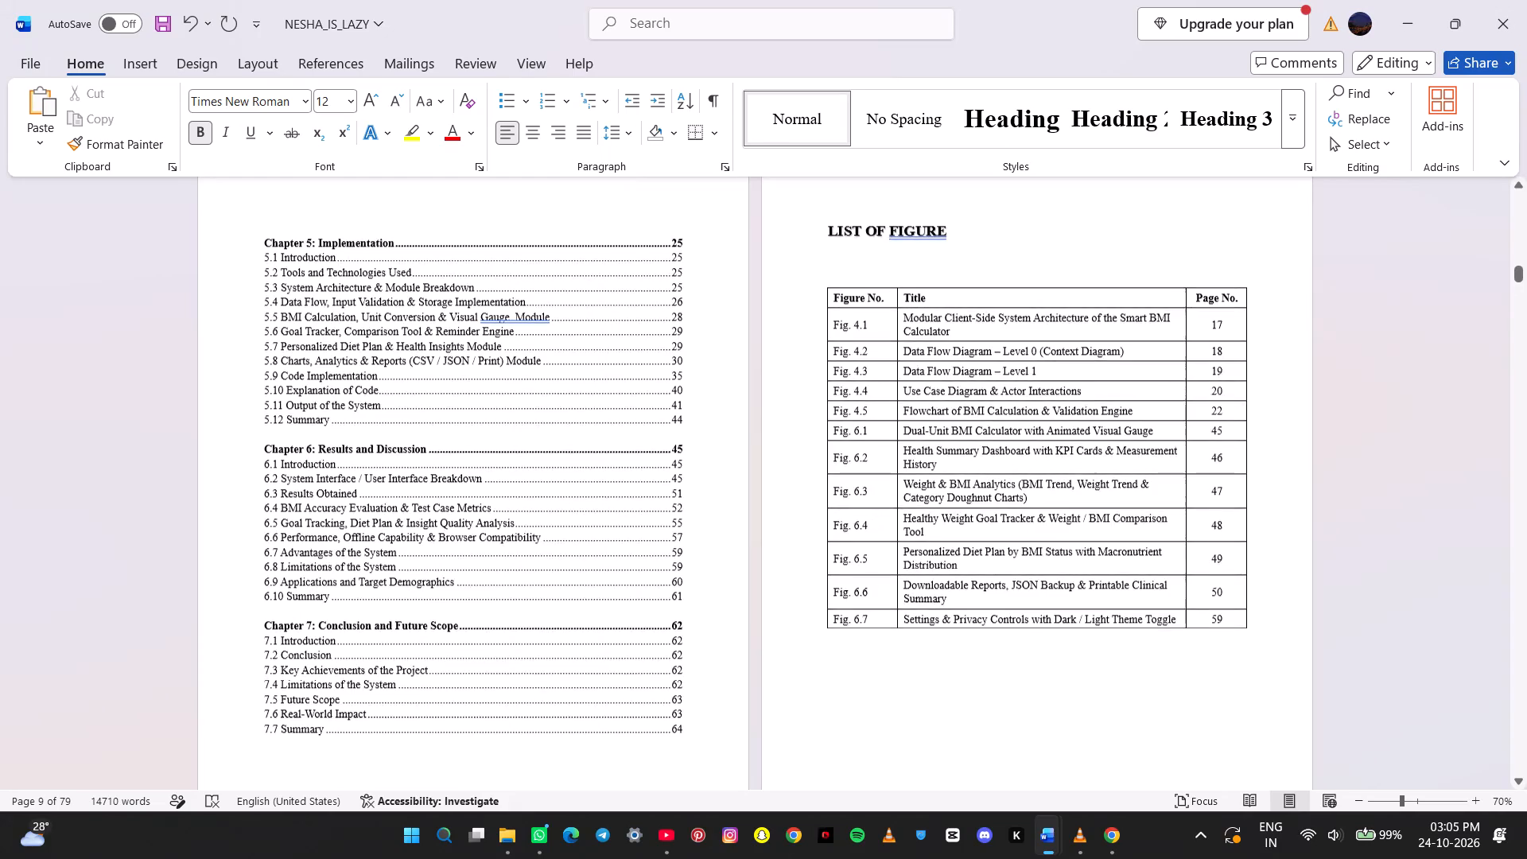
pyautogui.scroll(-3, 569, 541)
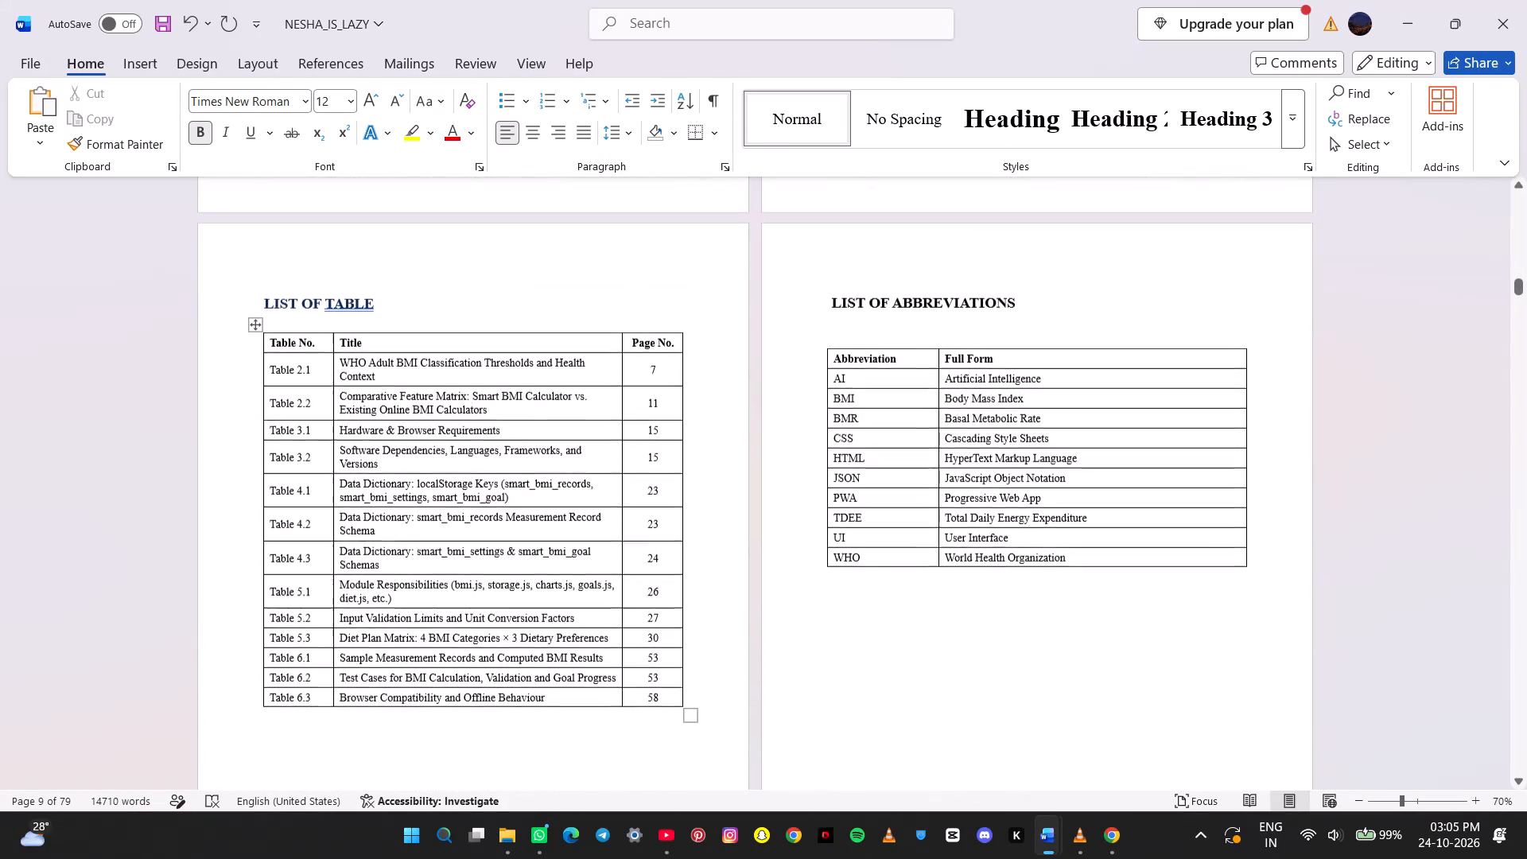
pyautogui.scroll(-5, 569, 541)
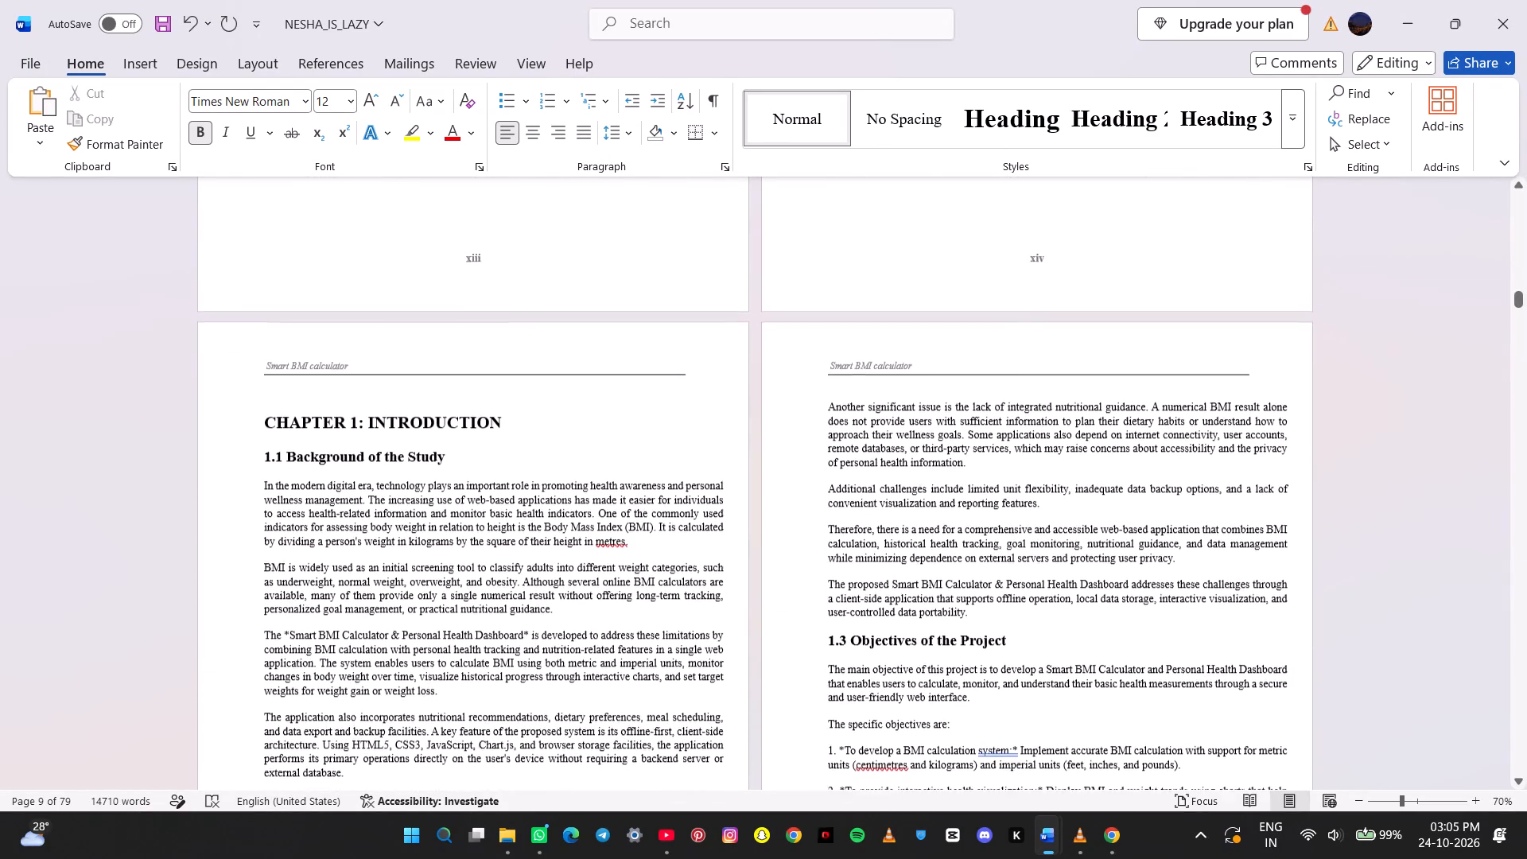
# Set the font colour of the LIST OF ABBREVIATIONS heading to black from the theme colours.
pyautogui.scroll(4, 569, 541)
pyautogui.tripleClick(897, 371)
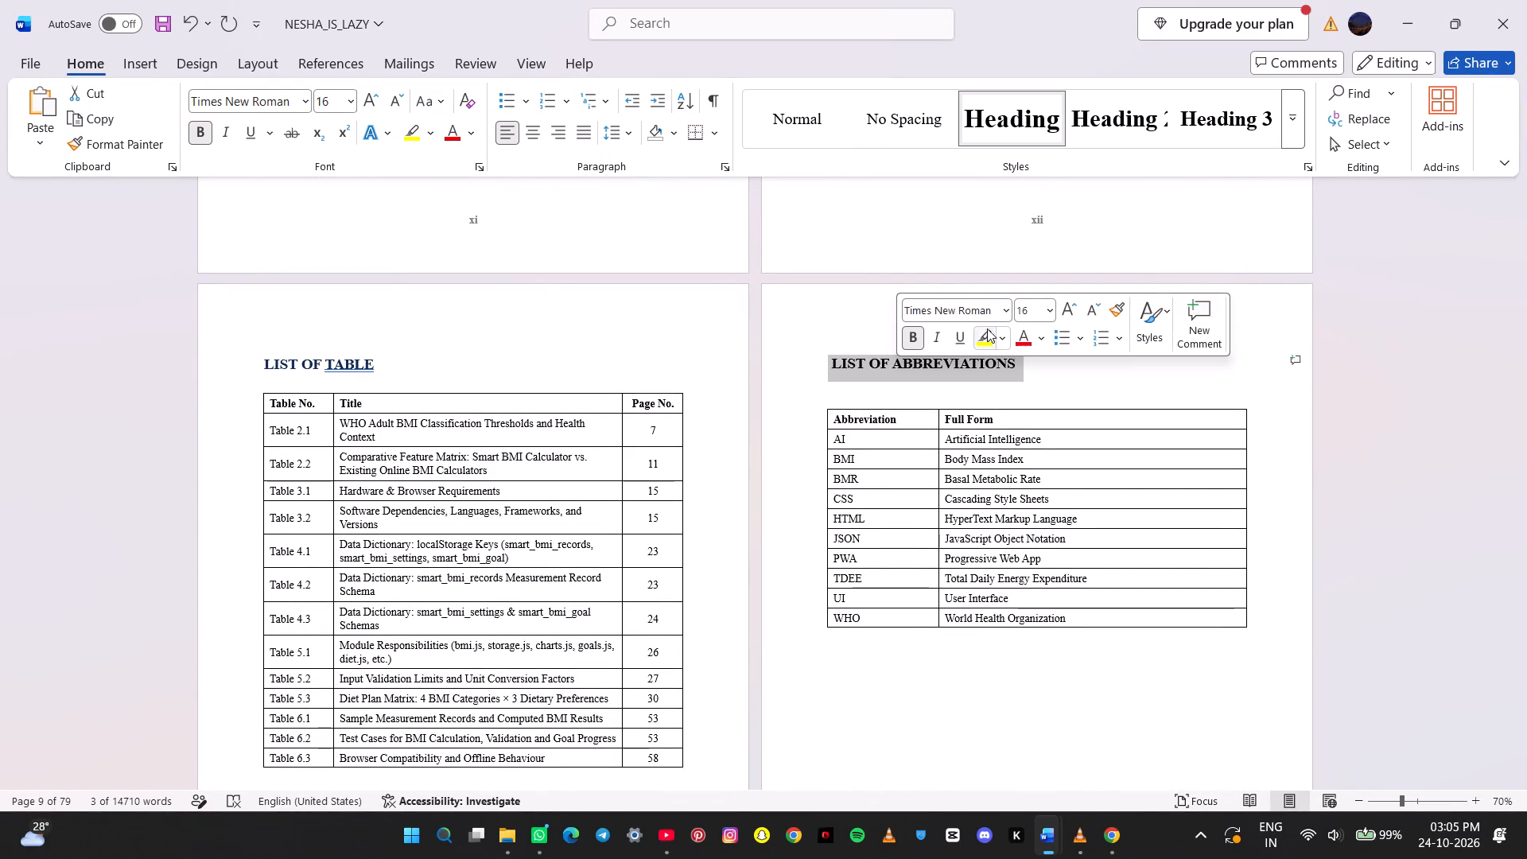
pyautogui.click(1039, 336)
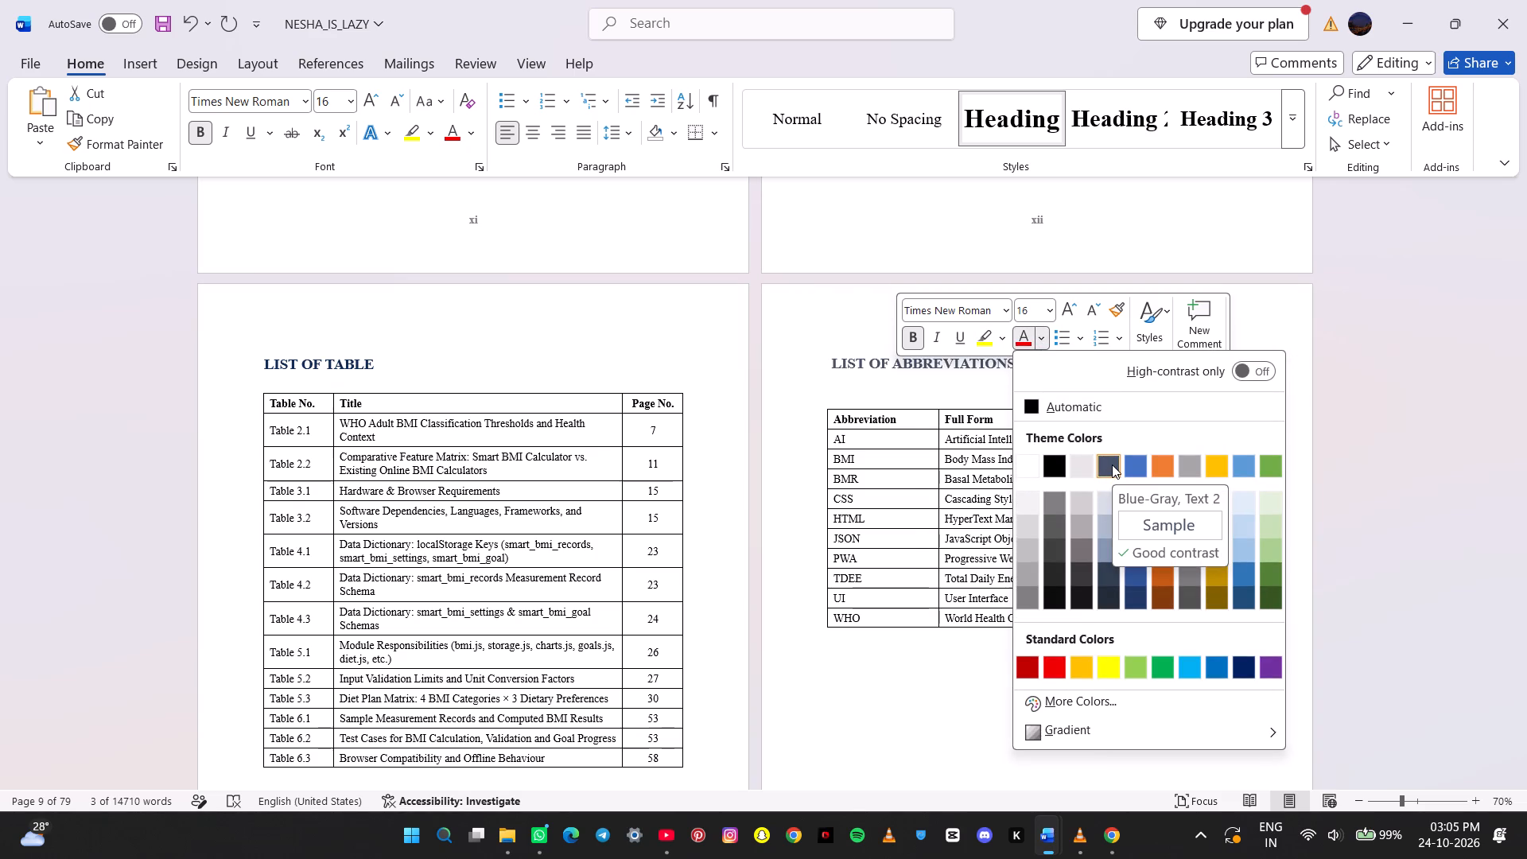
pyautogui.click(1050, 468)
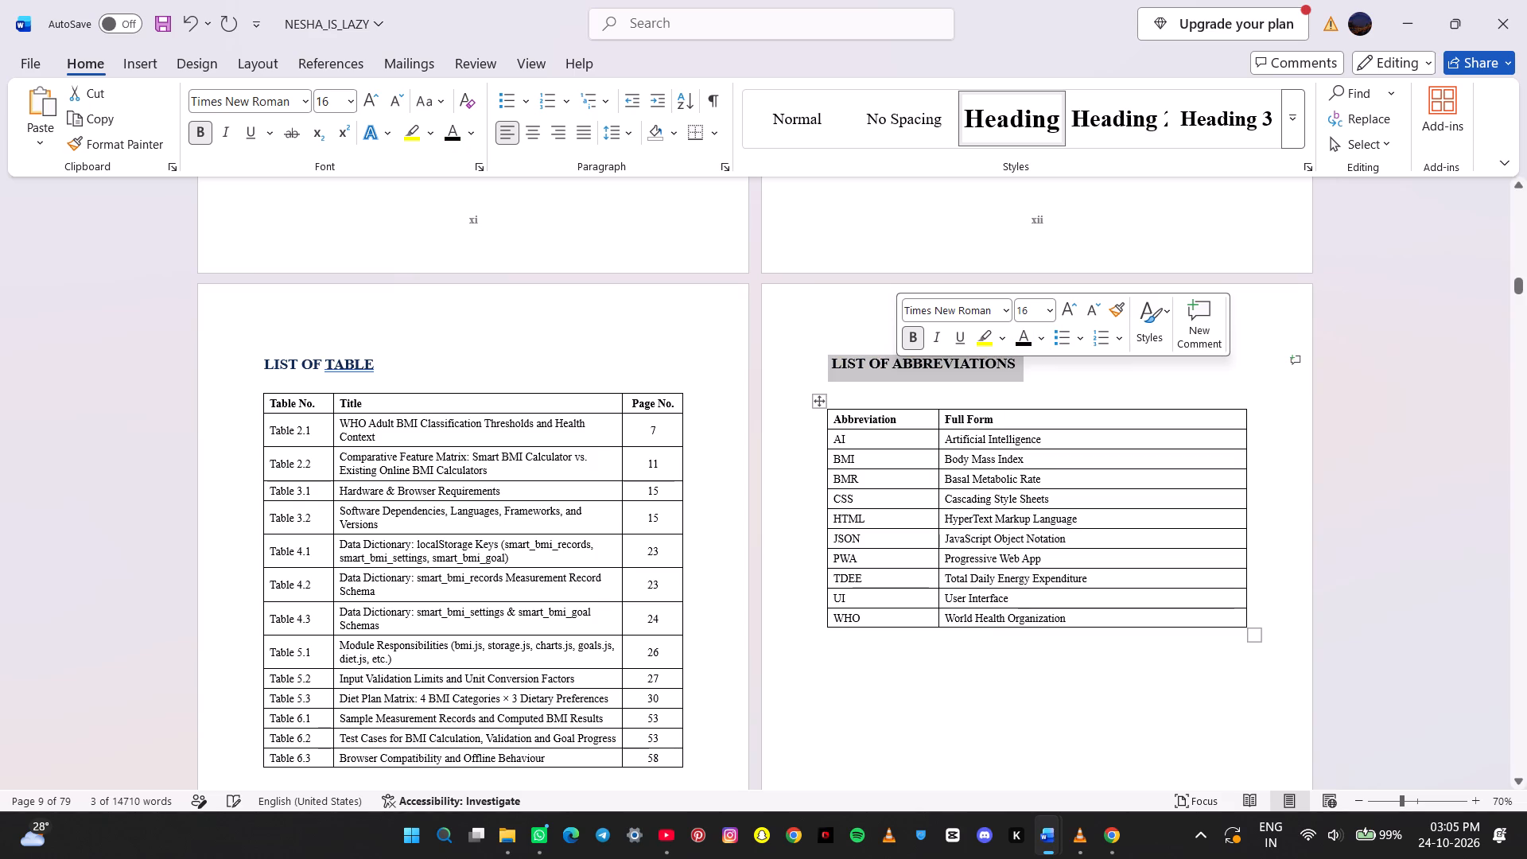
# Set the font colour of the LIST OF TABLE heading to black.
pyautogui.tripleClick(359, 355)
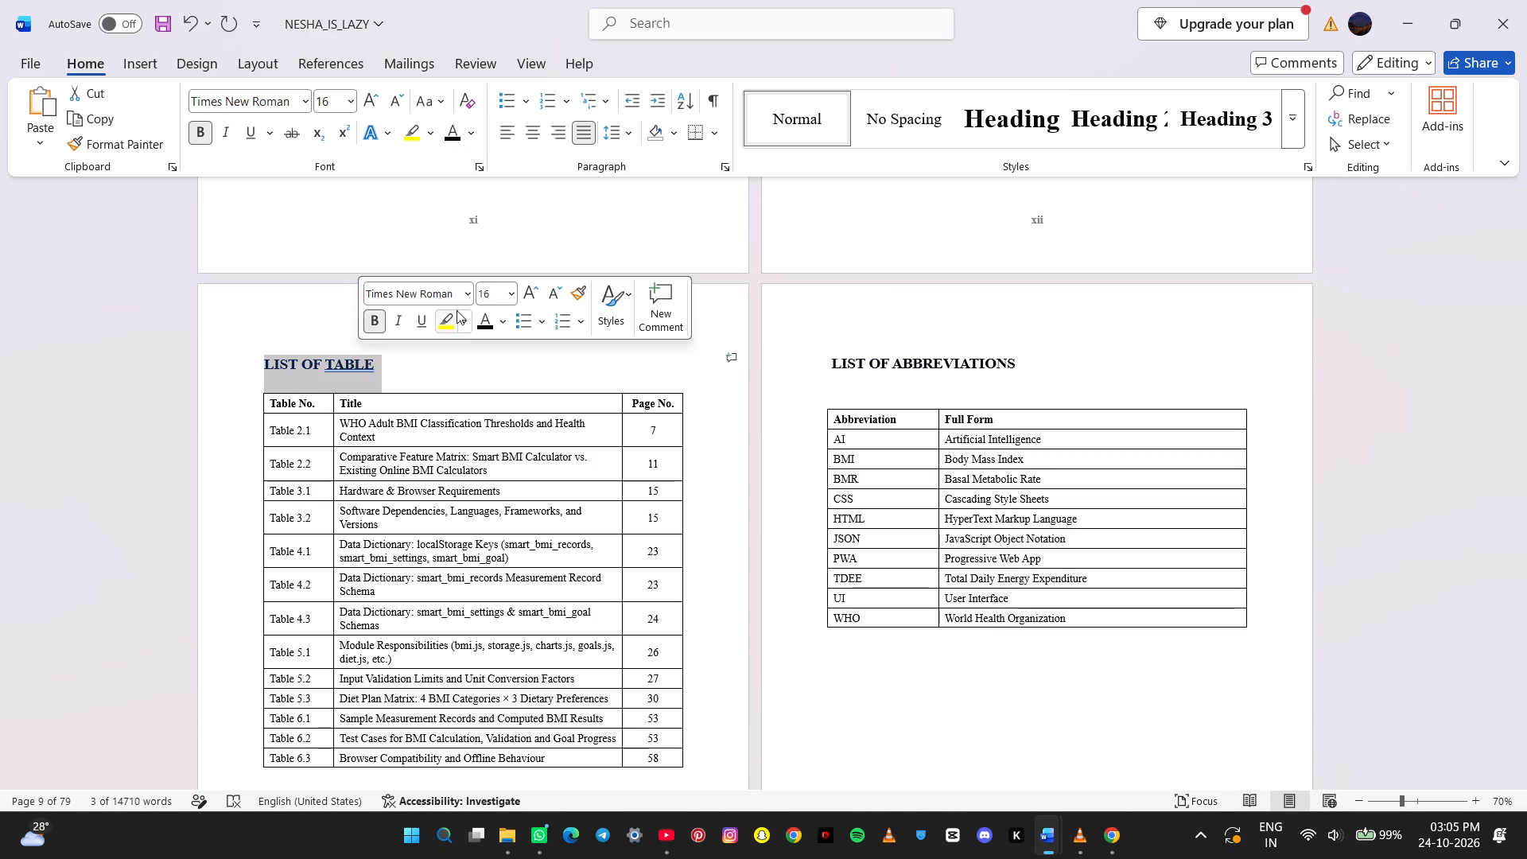
pyautogui.click(495, 317)
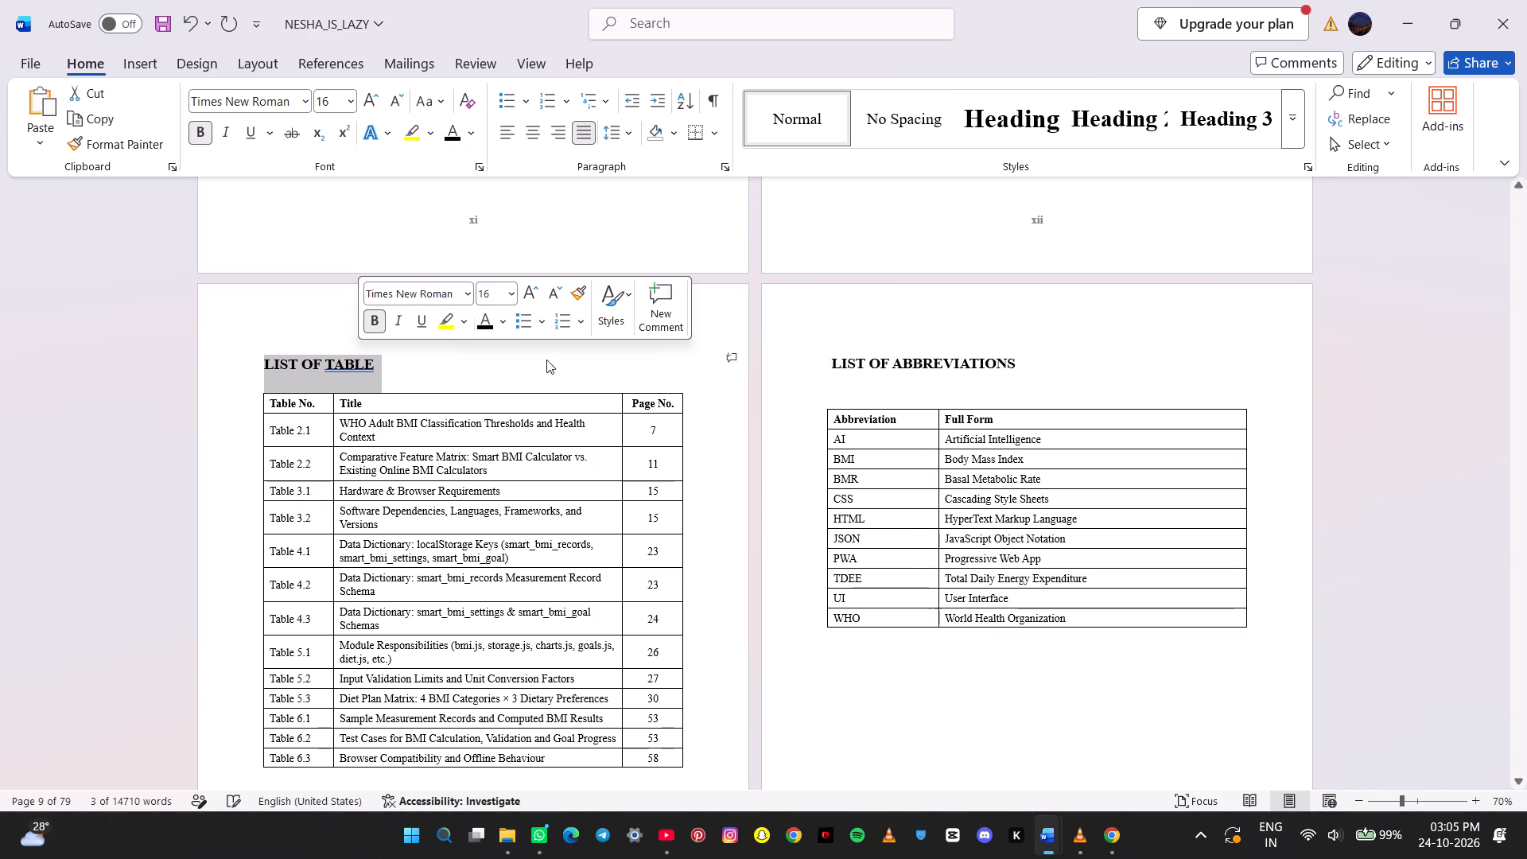
pyautogui.click(551, 368)
# Review Chapter 1: Introduction and Chapter 2: Literature Review for formatting and spacing problems.
pyautogui.scroll(-3, 559, 381)
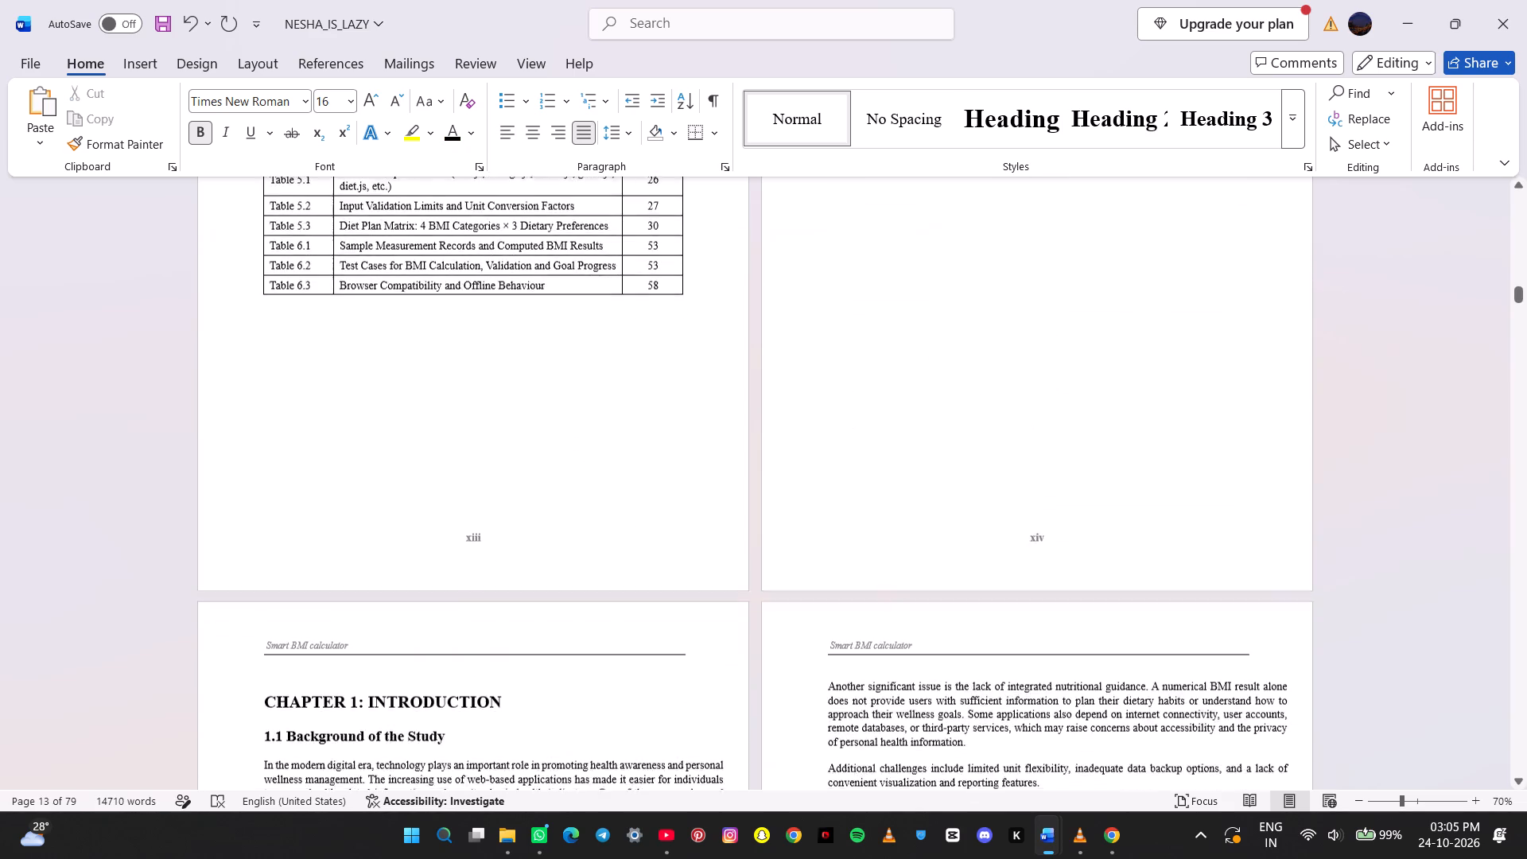
pyautogui.scroll(-3, 559, 381)
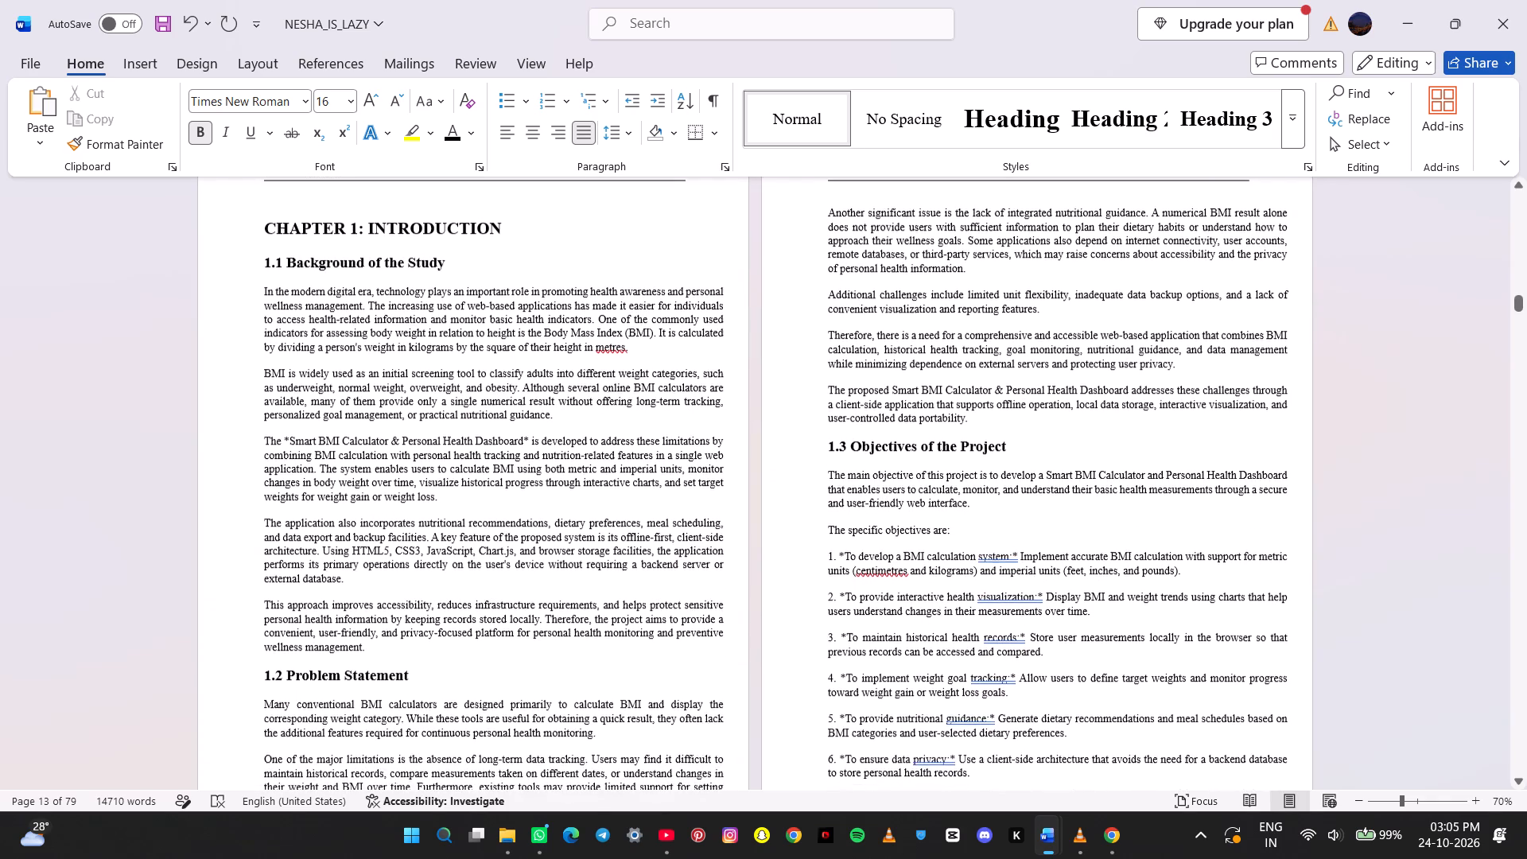
pyautogui.scroll(-4, 559, 381)
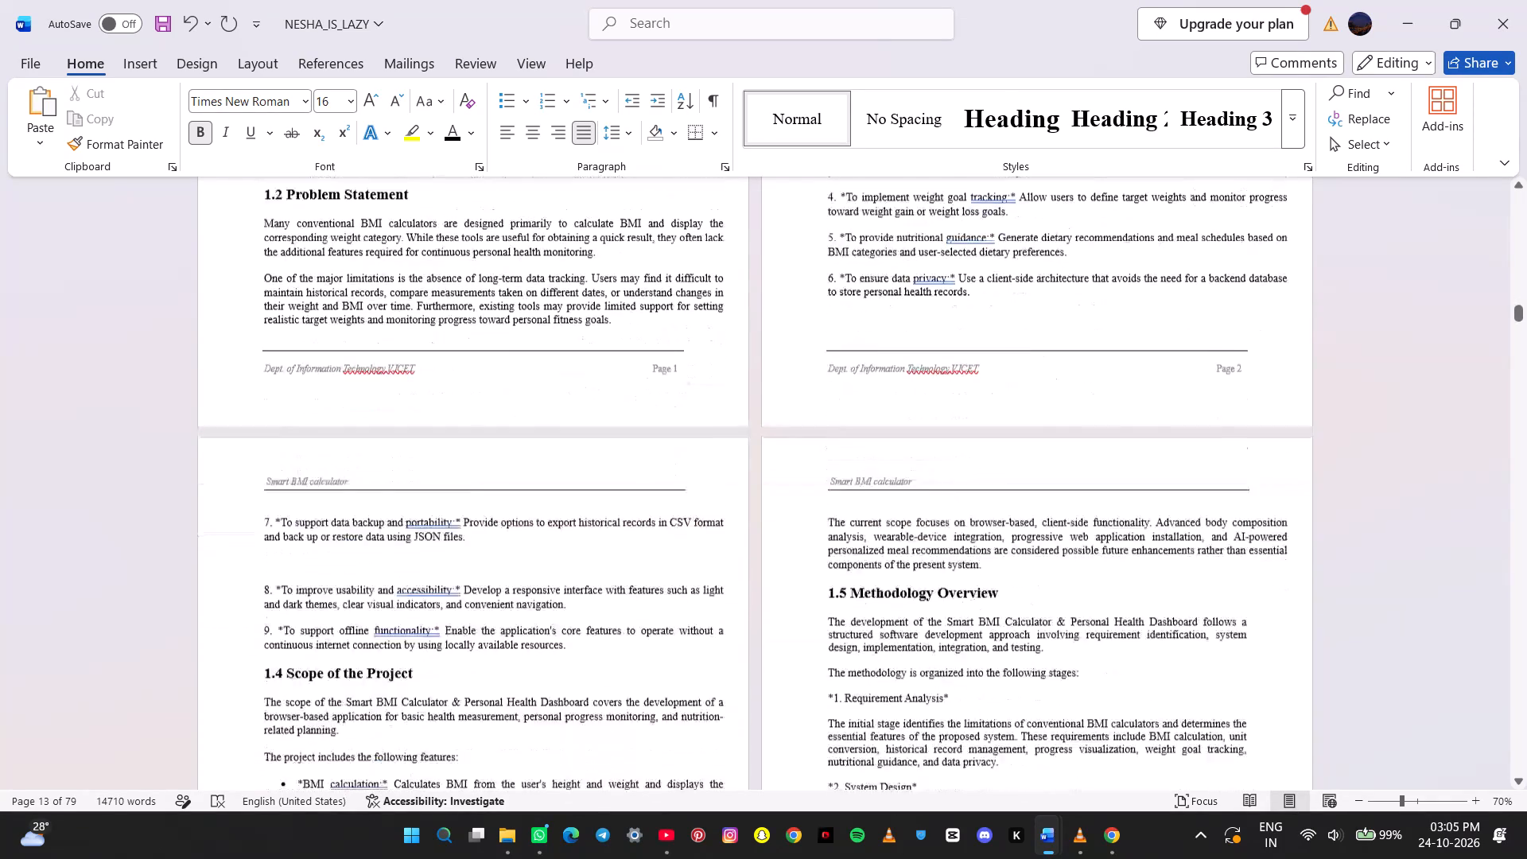
pyautogui.scroll(-5, 559, 381)
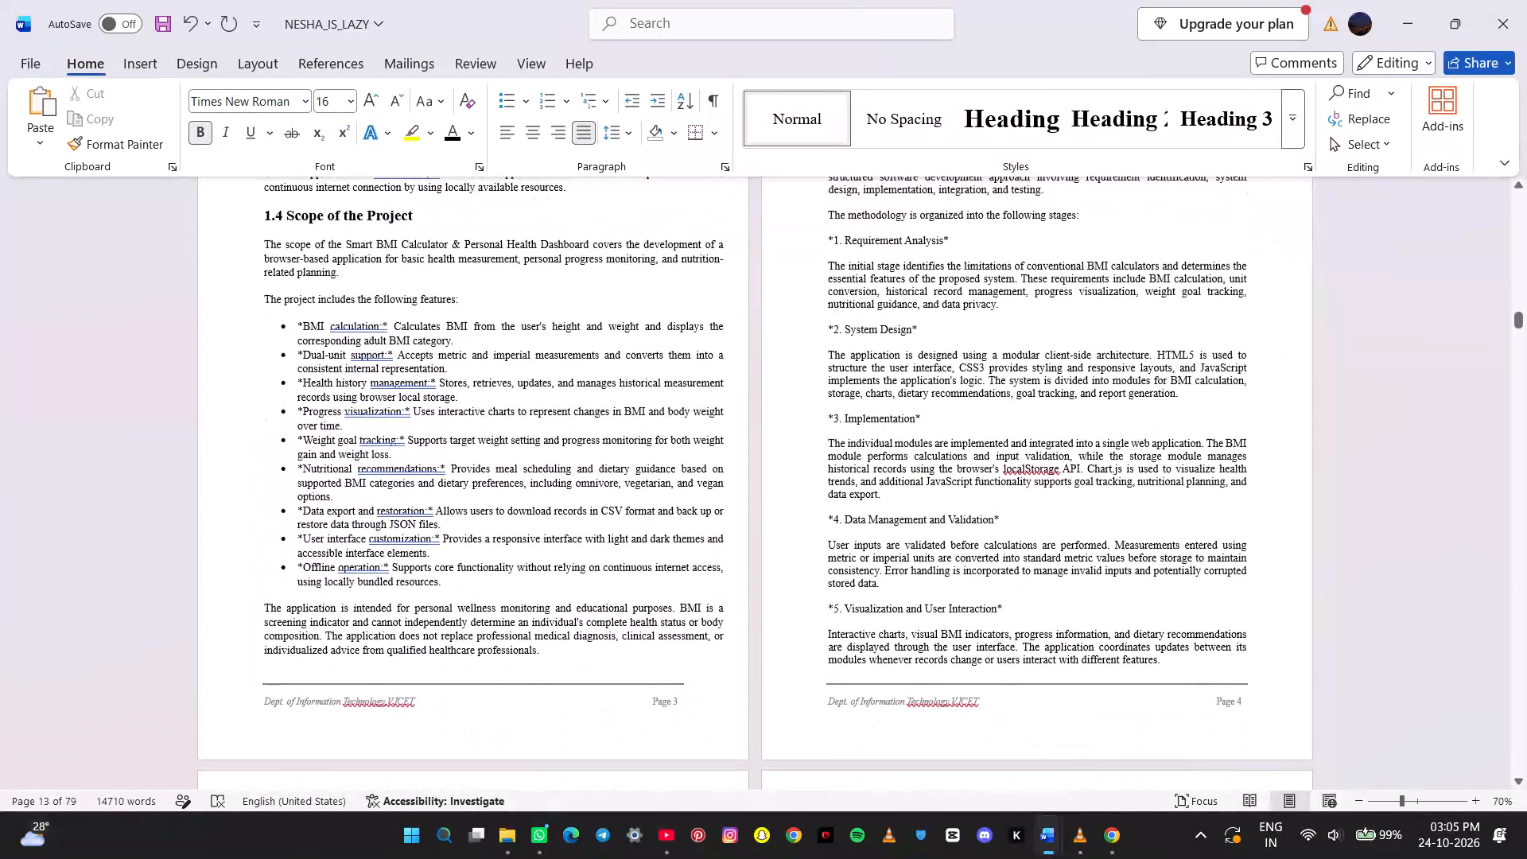
pyautogui.scroll(-5, 559, 381)
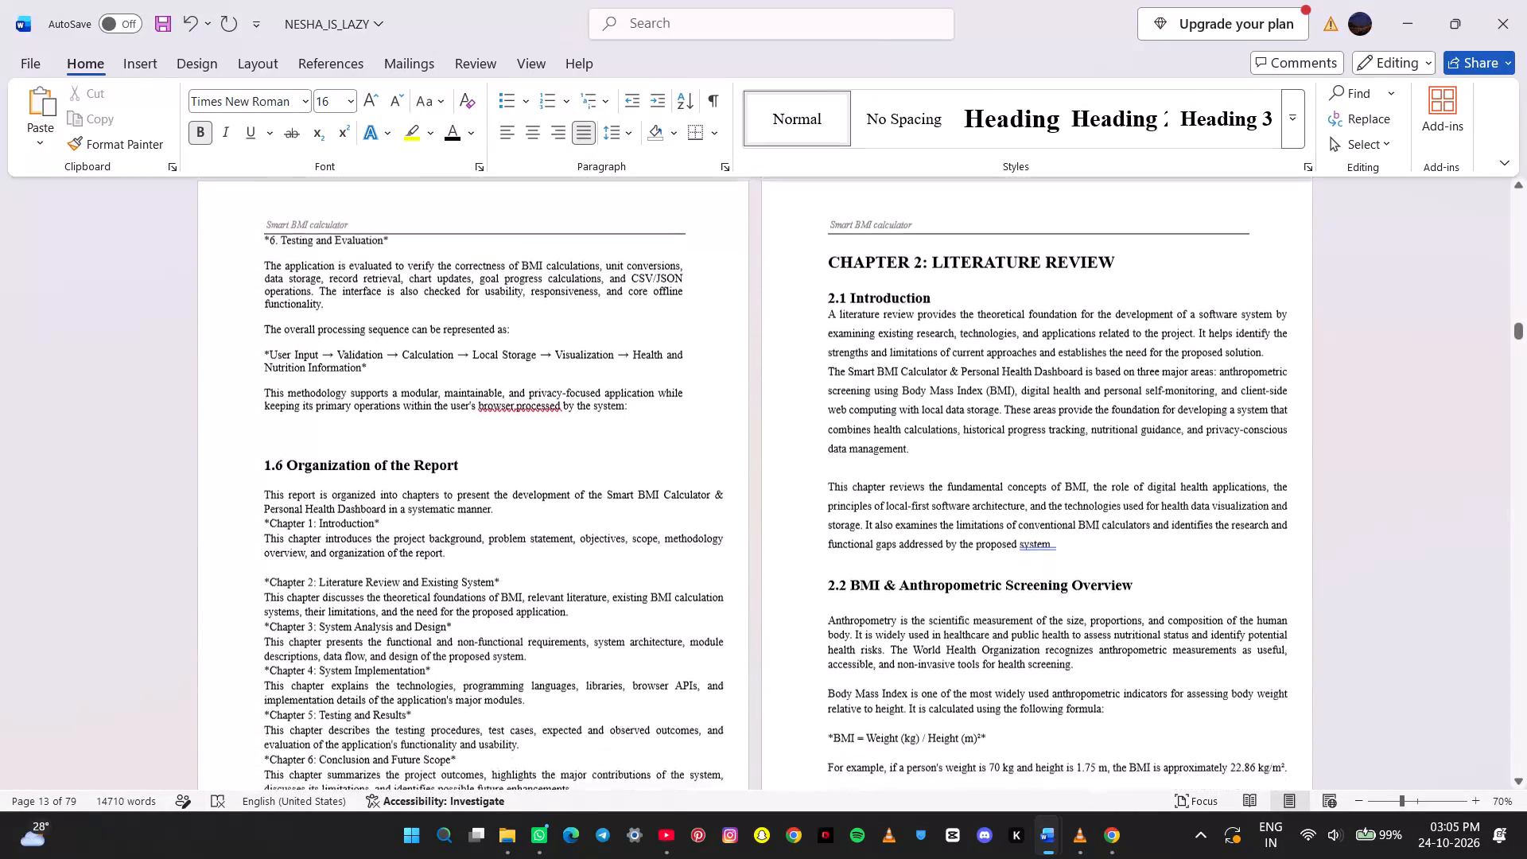
pyautogui.scroll(-3, 559, 381)
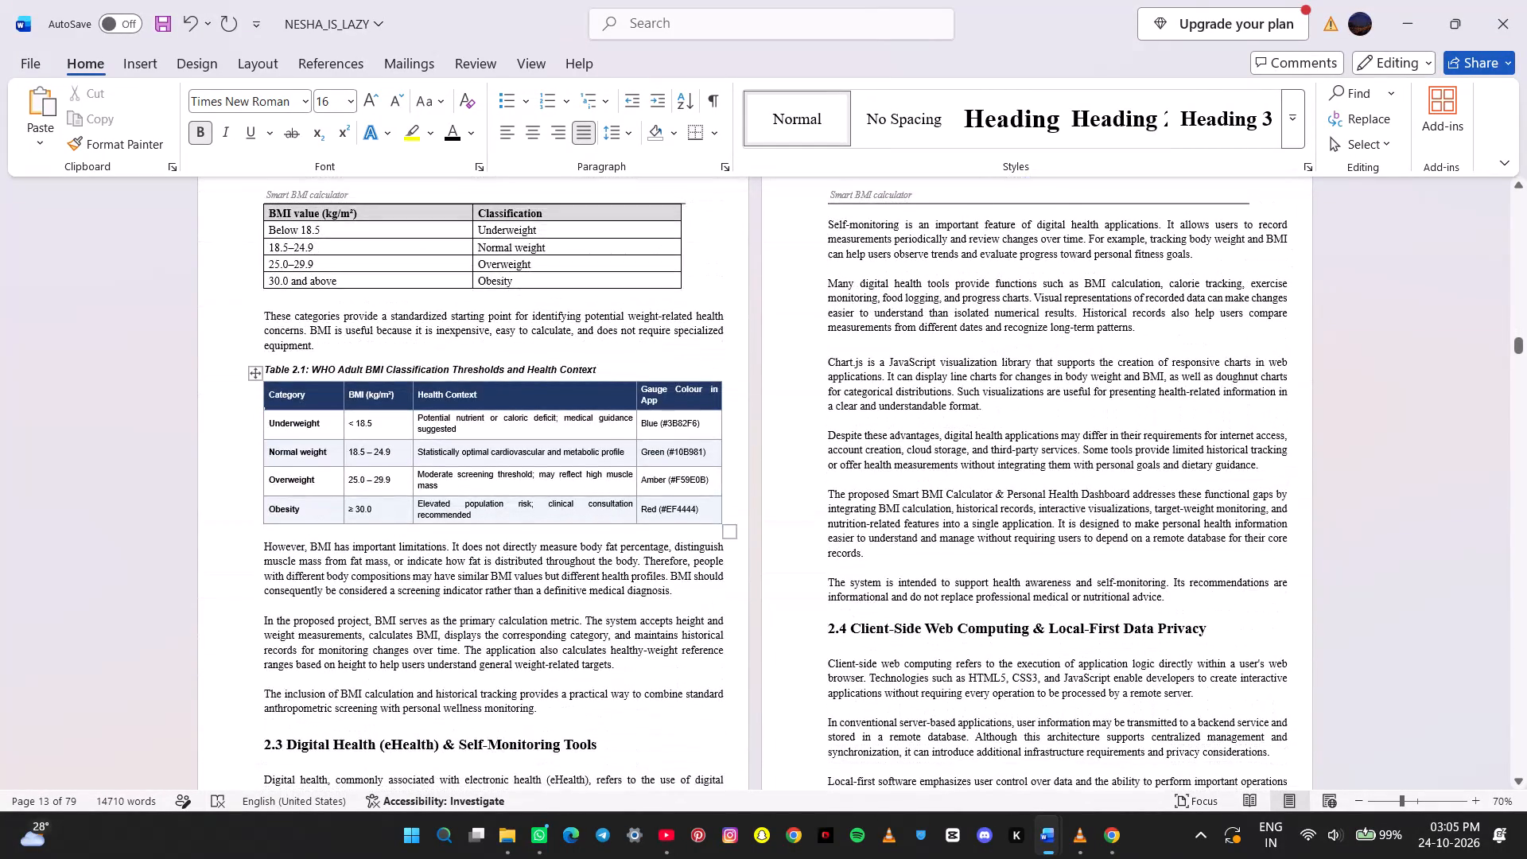
pyautogui.scroll(-6, 559, 381)
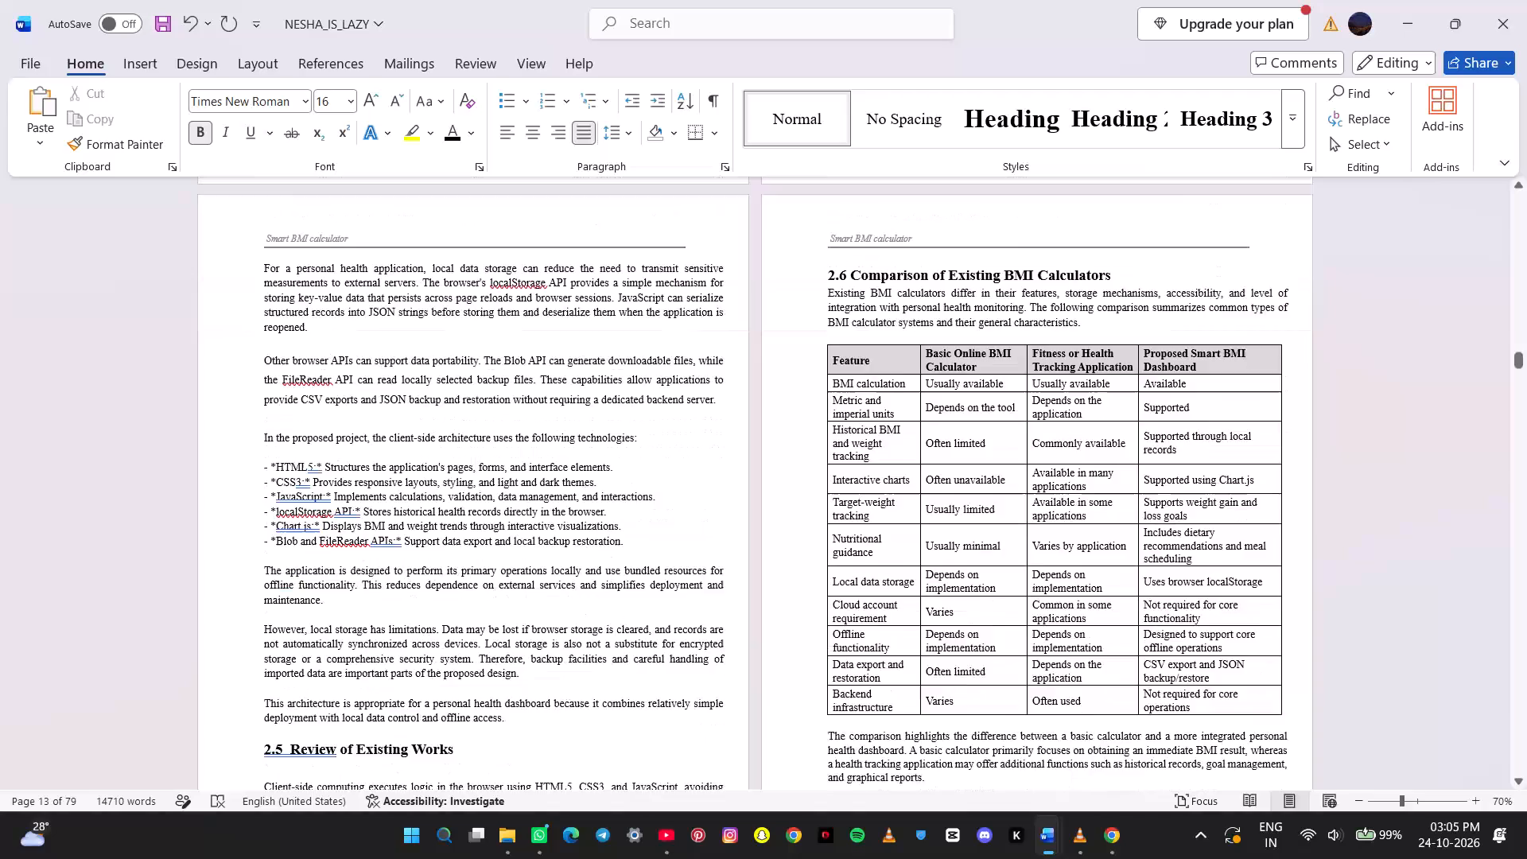
pyautogui.scroll(-6, 559, 381)
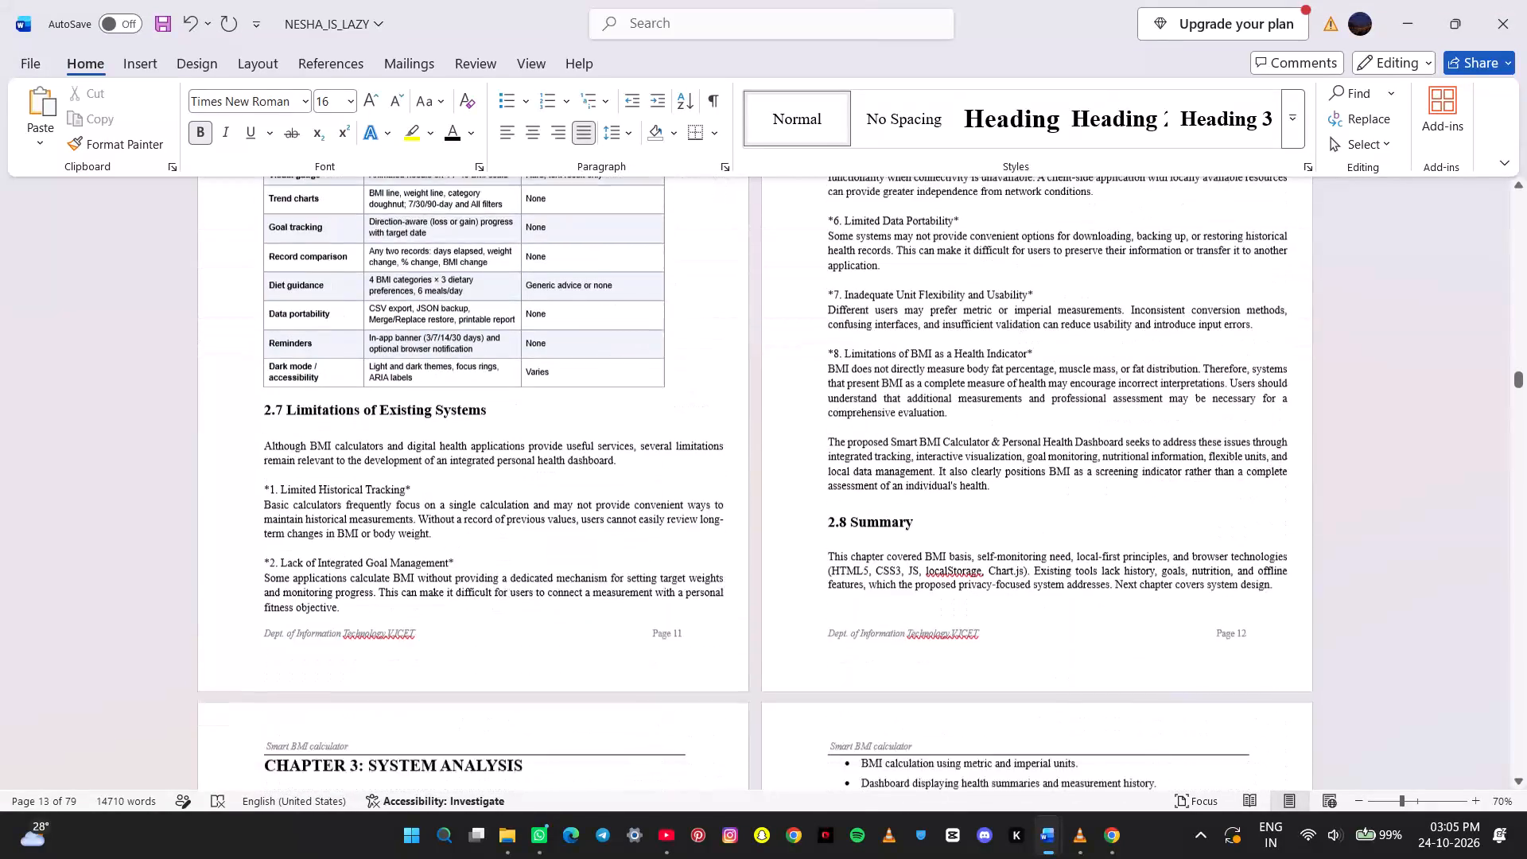
# Review Chapter 3: System Analysis and the Chapter 4 design diagrams and data dictionary tables for layout problems.
pyautogui.scroll(-5, 559, 381)
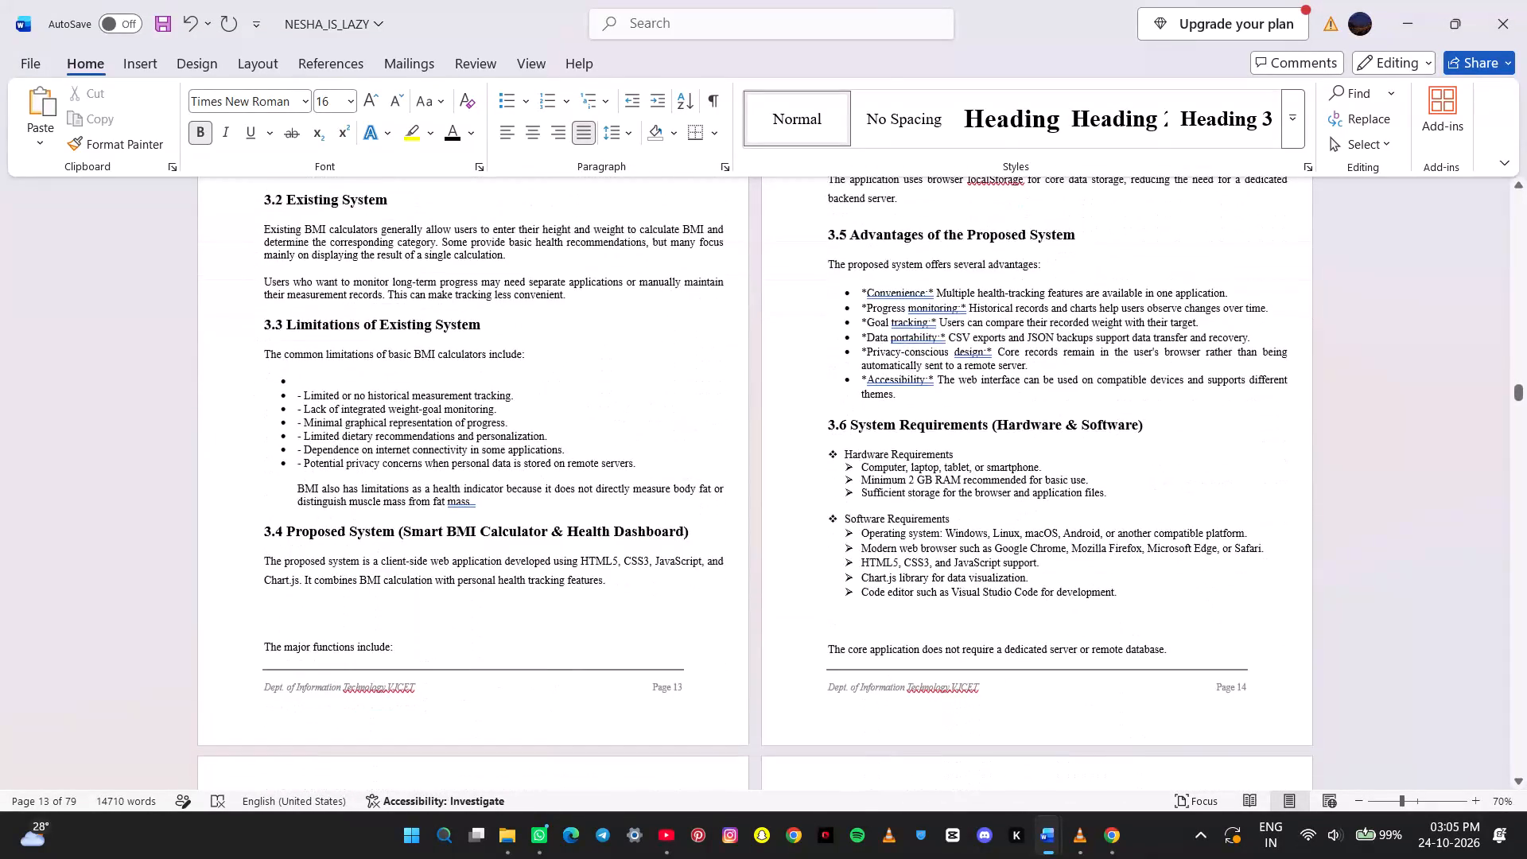
pyautogui.scroll(-4, 559, 381)
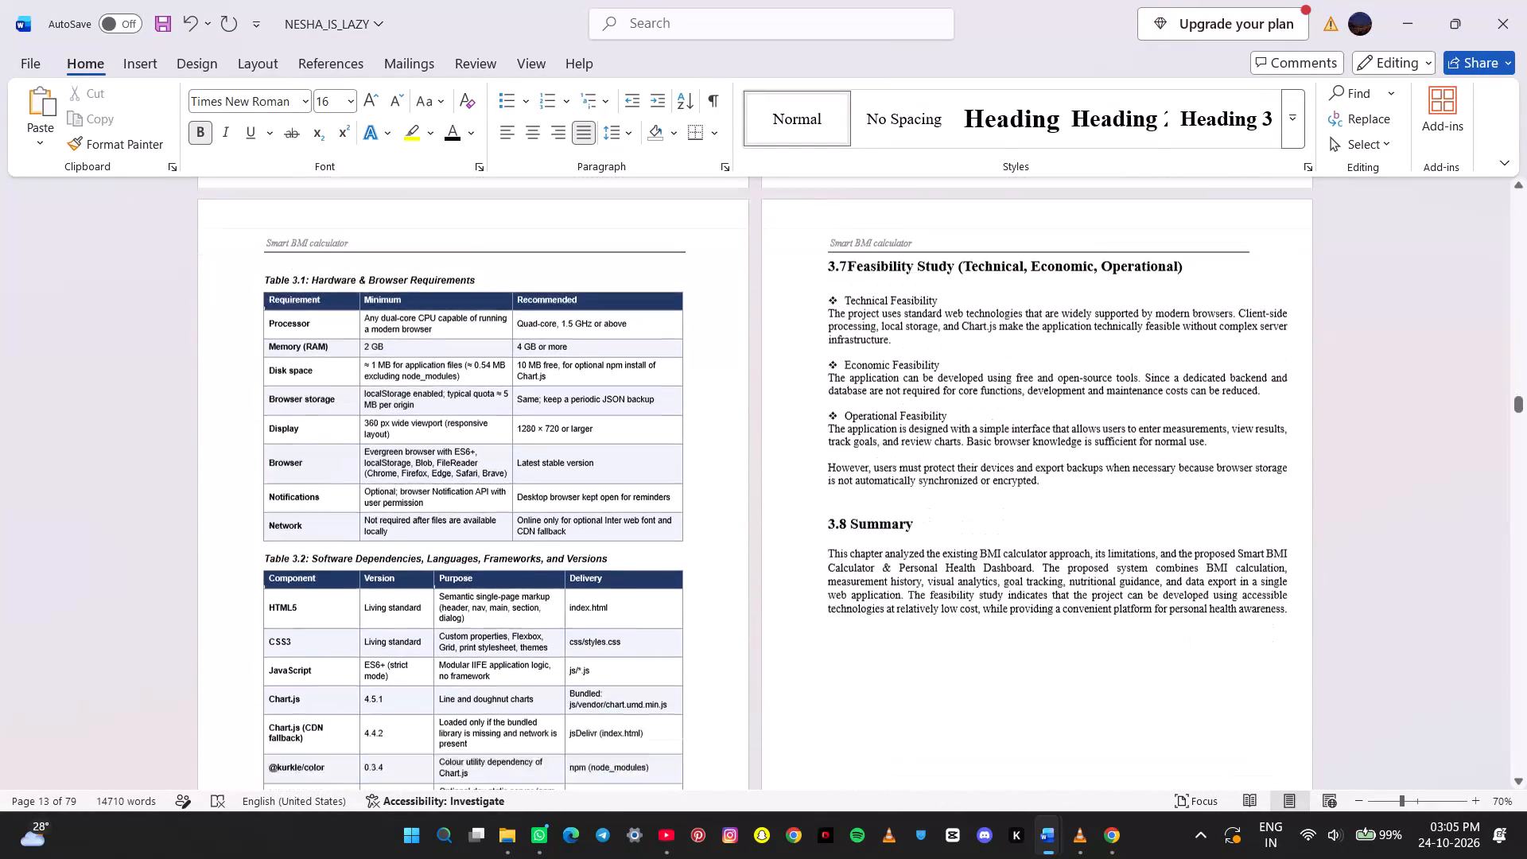
pyautogui.scroll(-5, 559, 381)
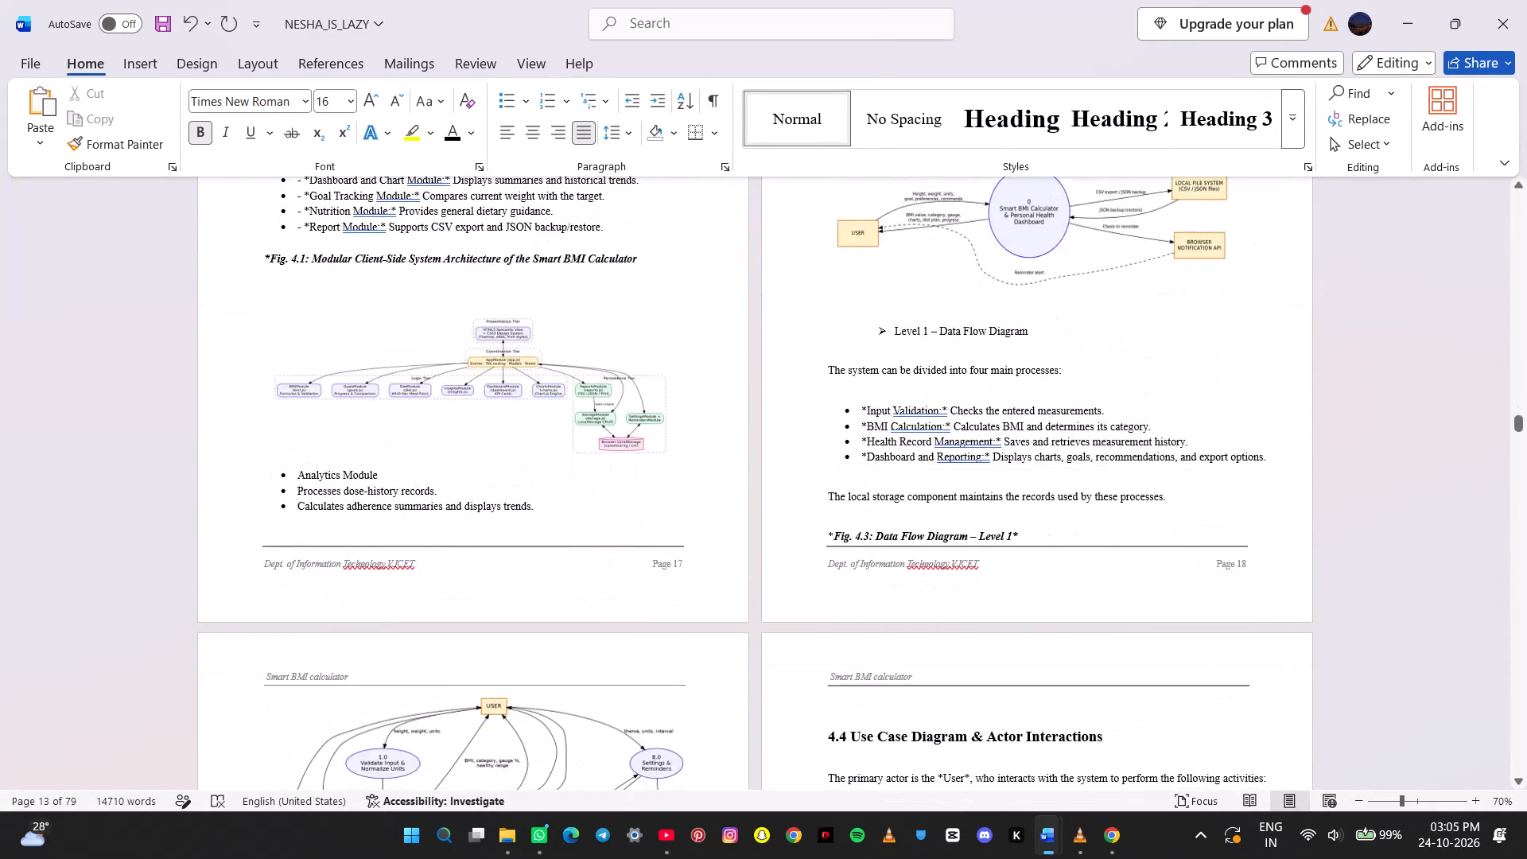
pyautogui.scroll(-16, 559, 381)
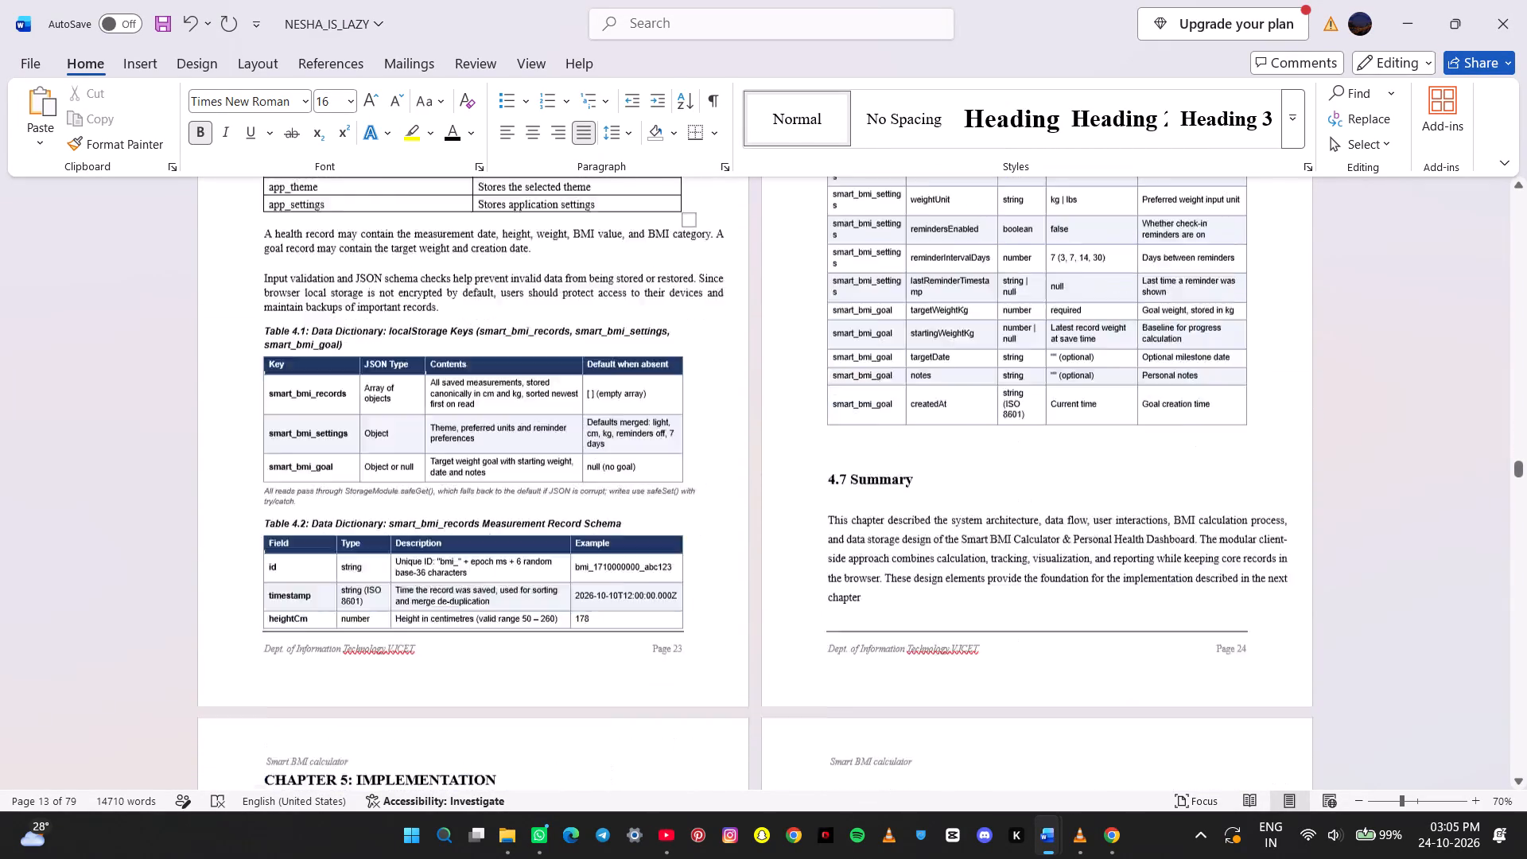
# Review Chapter 5: Implementation, including its module tables, code listings and output sections, through the 5.12 Summary.
pyautogui.scroll(-7, 559, 381)
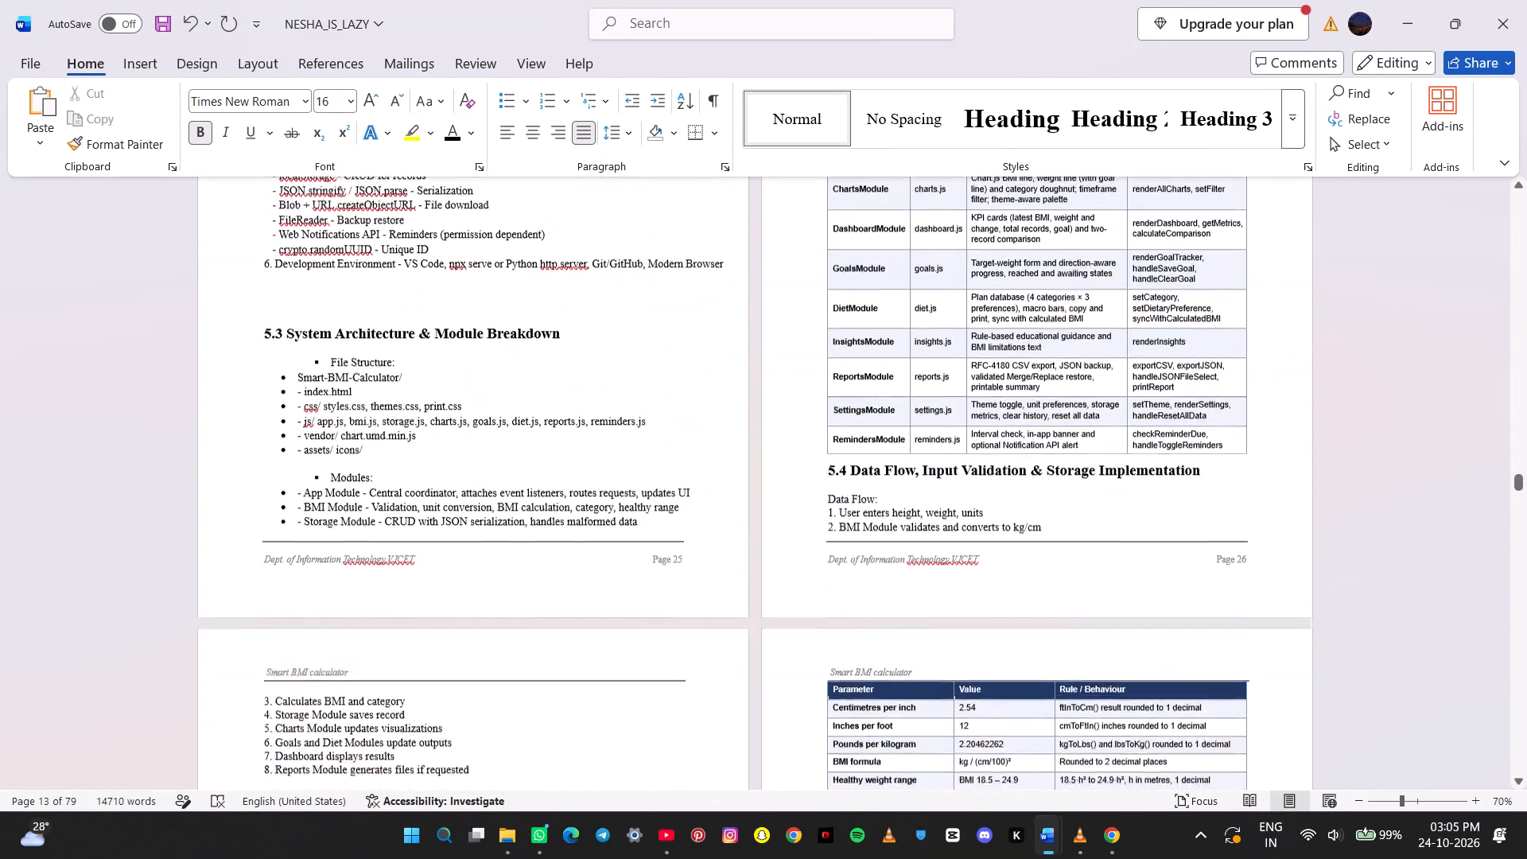
pyautogui.scroll(-7, 559, 381)
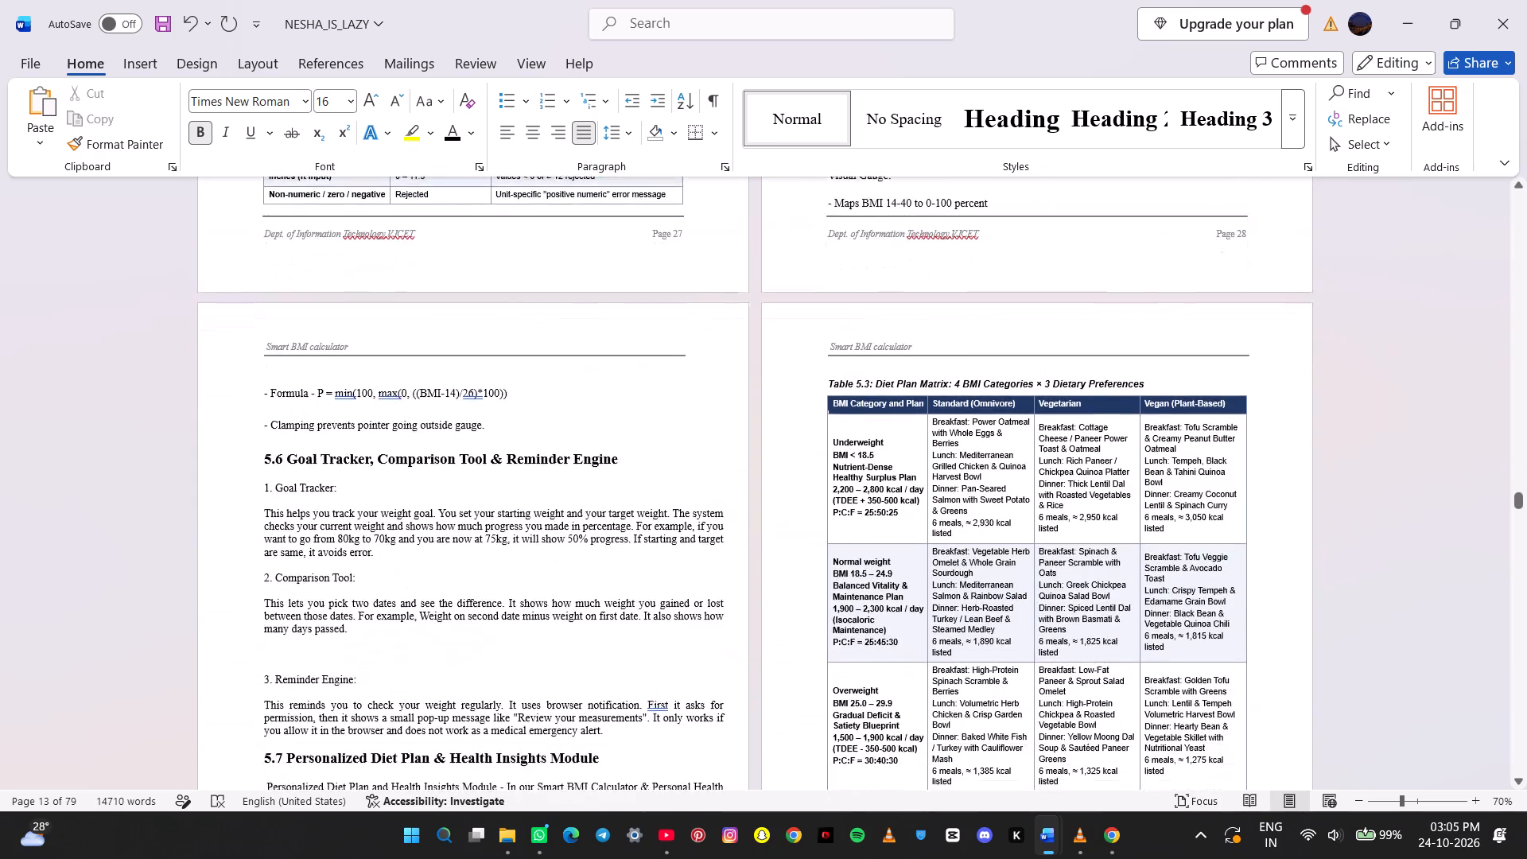
pyautogui.scroll(-6, 559, 381)
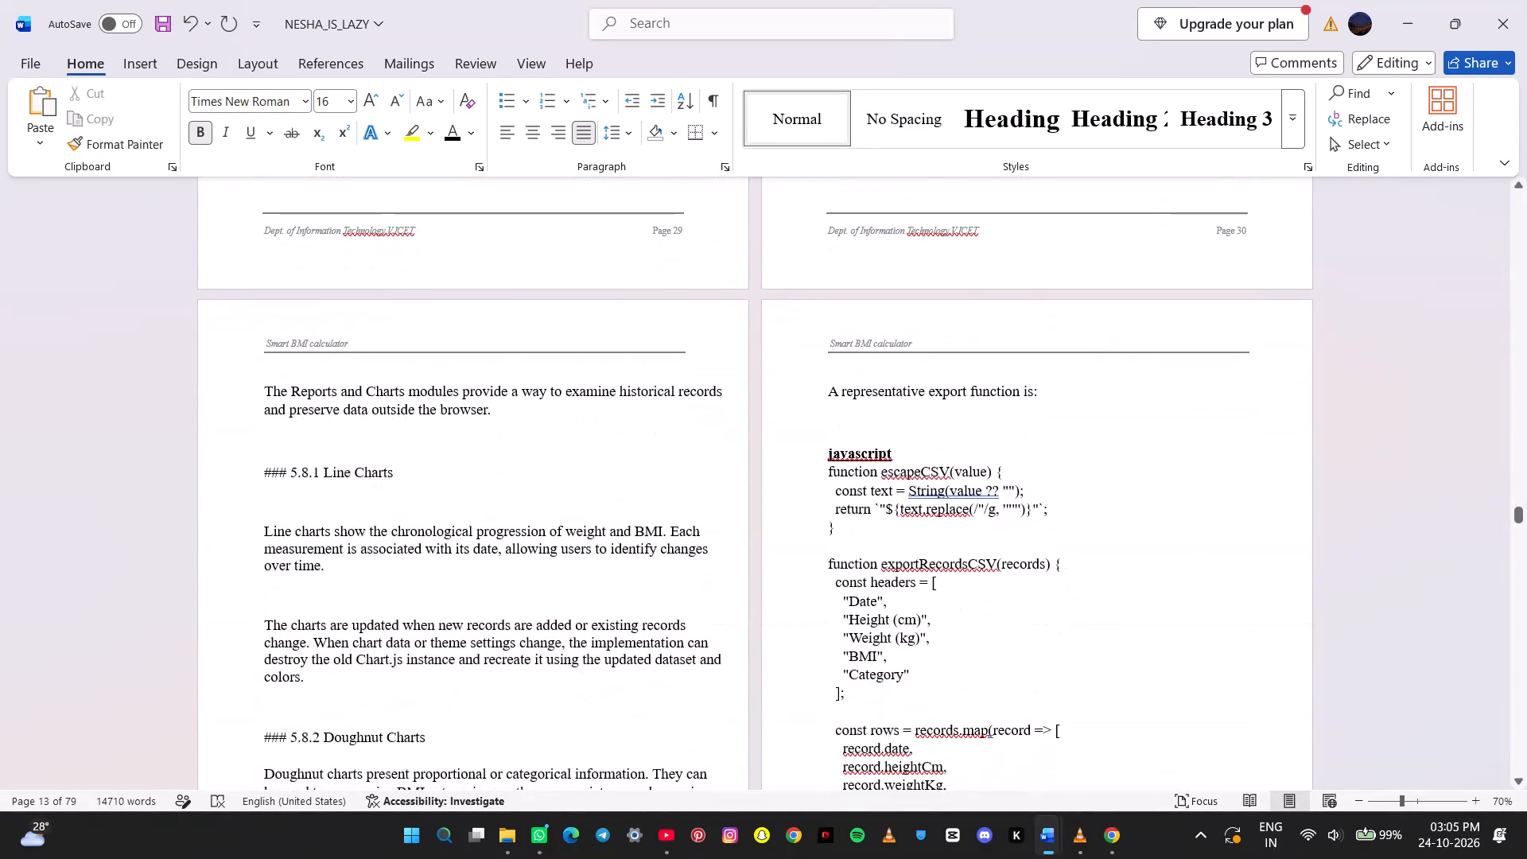
pyautogui.scroll(-6, 559, 381)
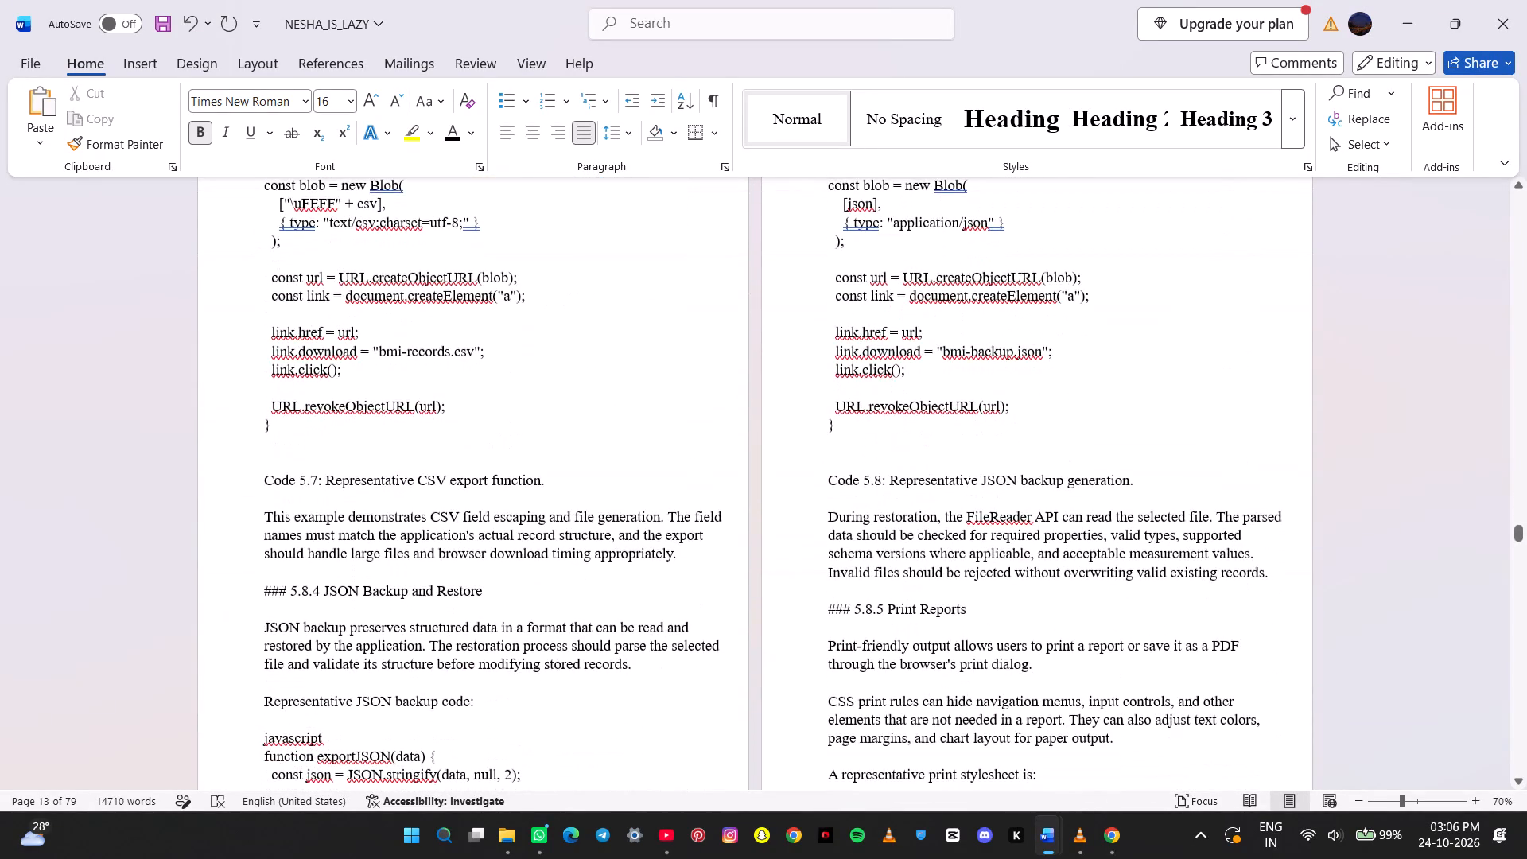
pyautogui.scroll(-6, 559, 381)
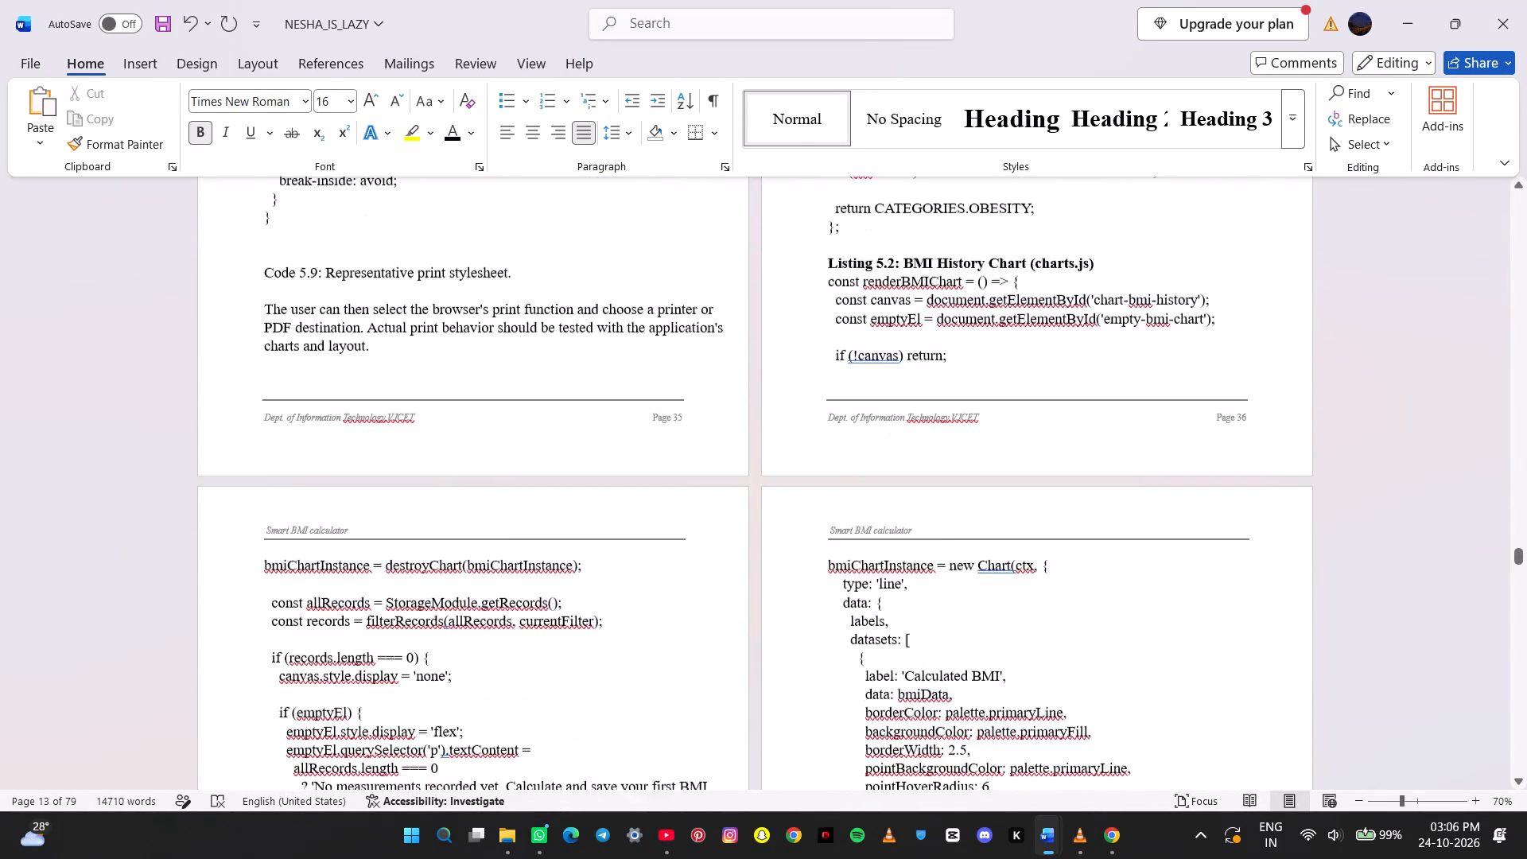
pyautogui.scroll(-4, 559, 381)
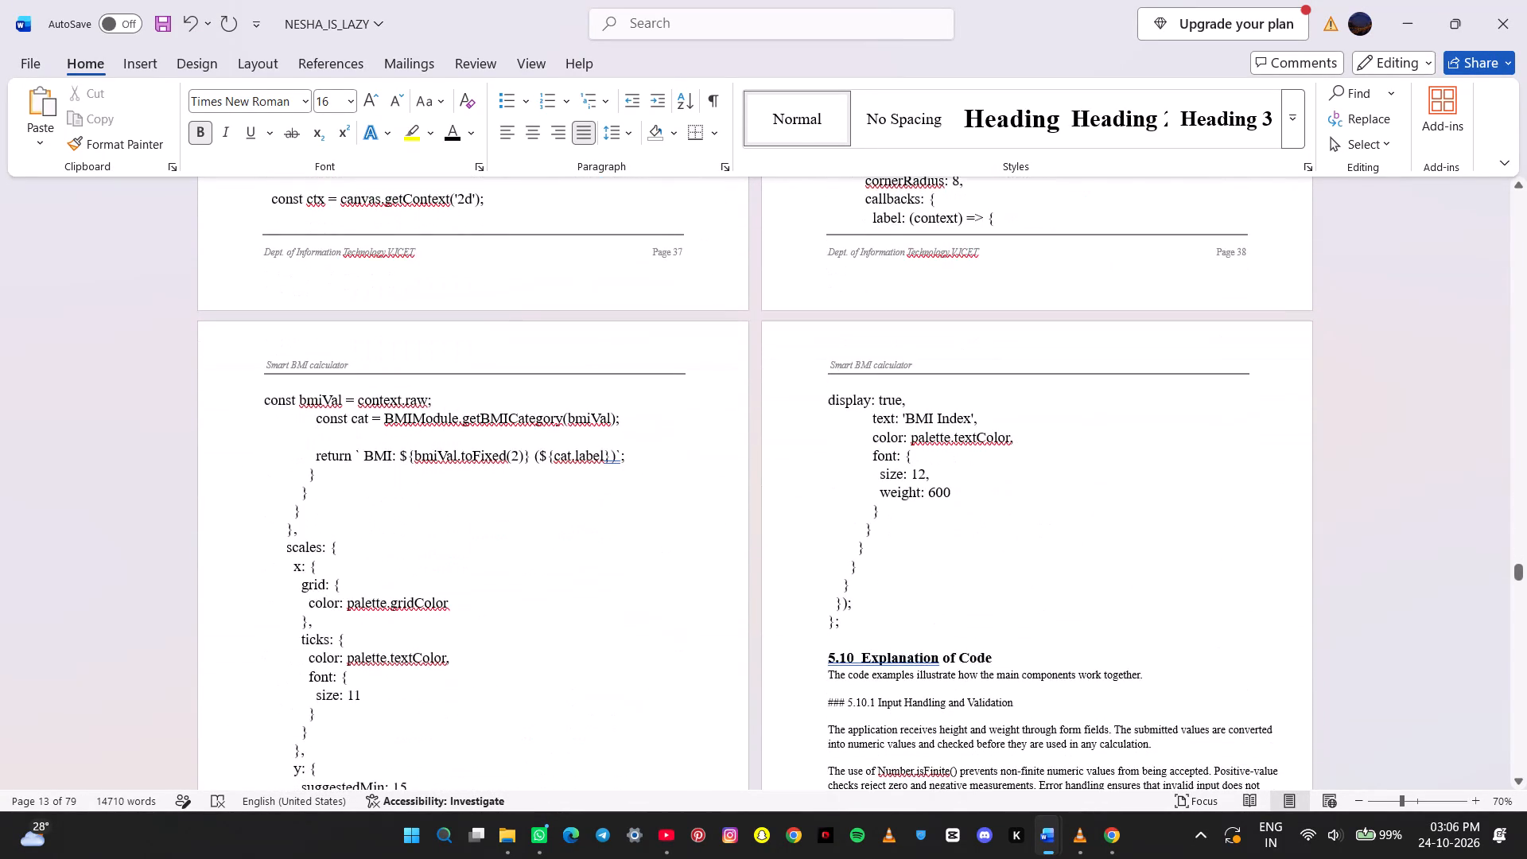
pyautogui.scroll(-2, 559, 381)
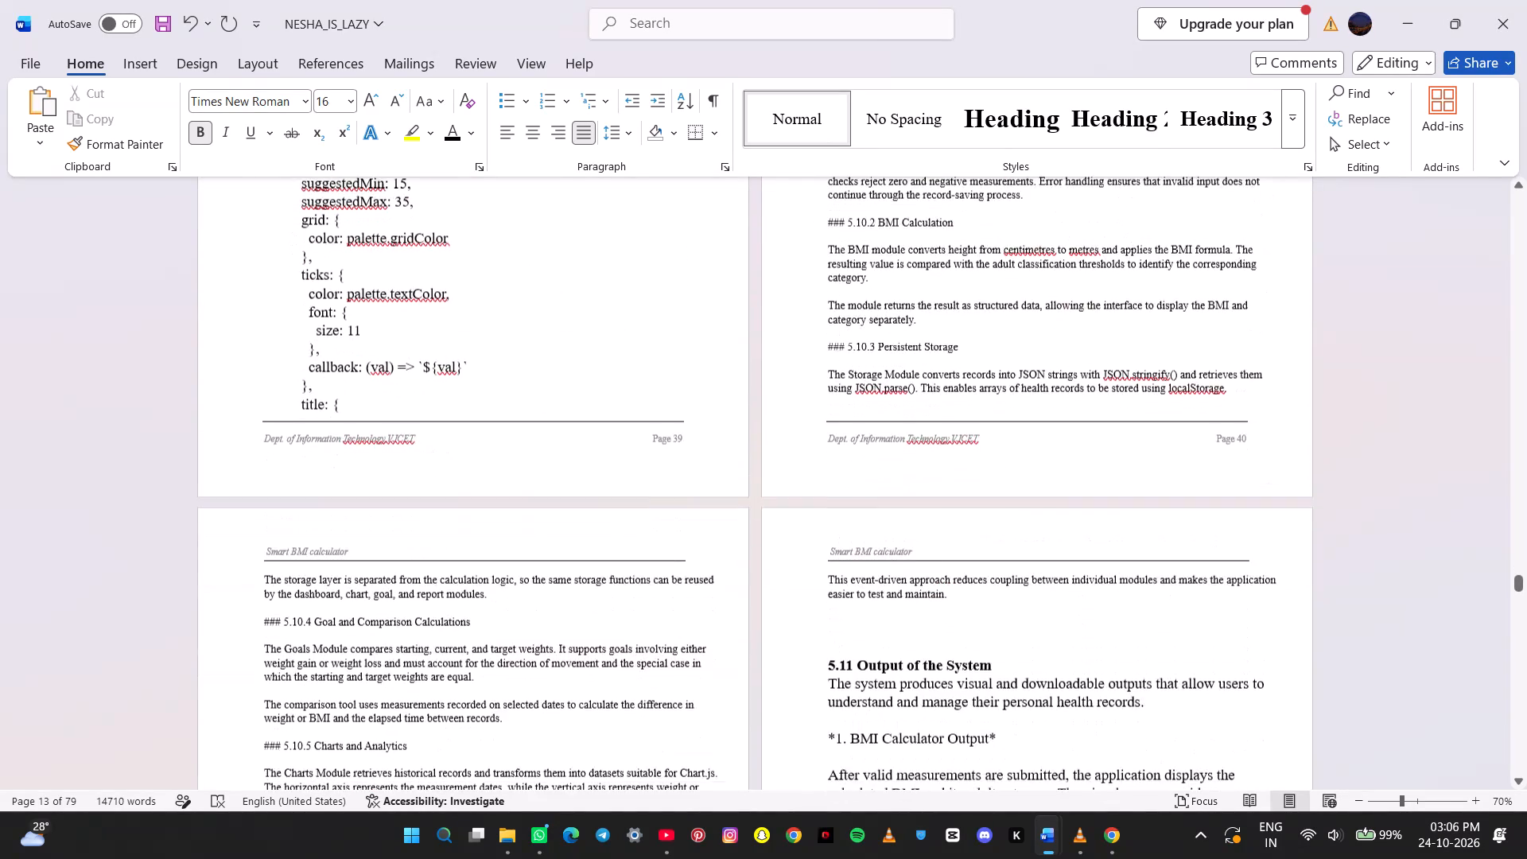
pyautogui.scroll(-5, 559, 381)
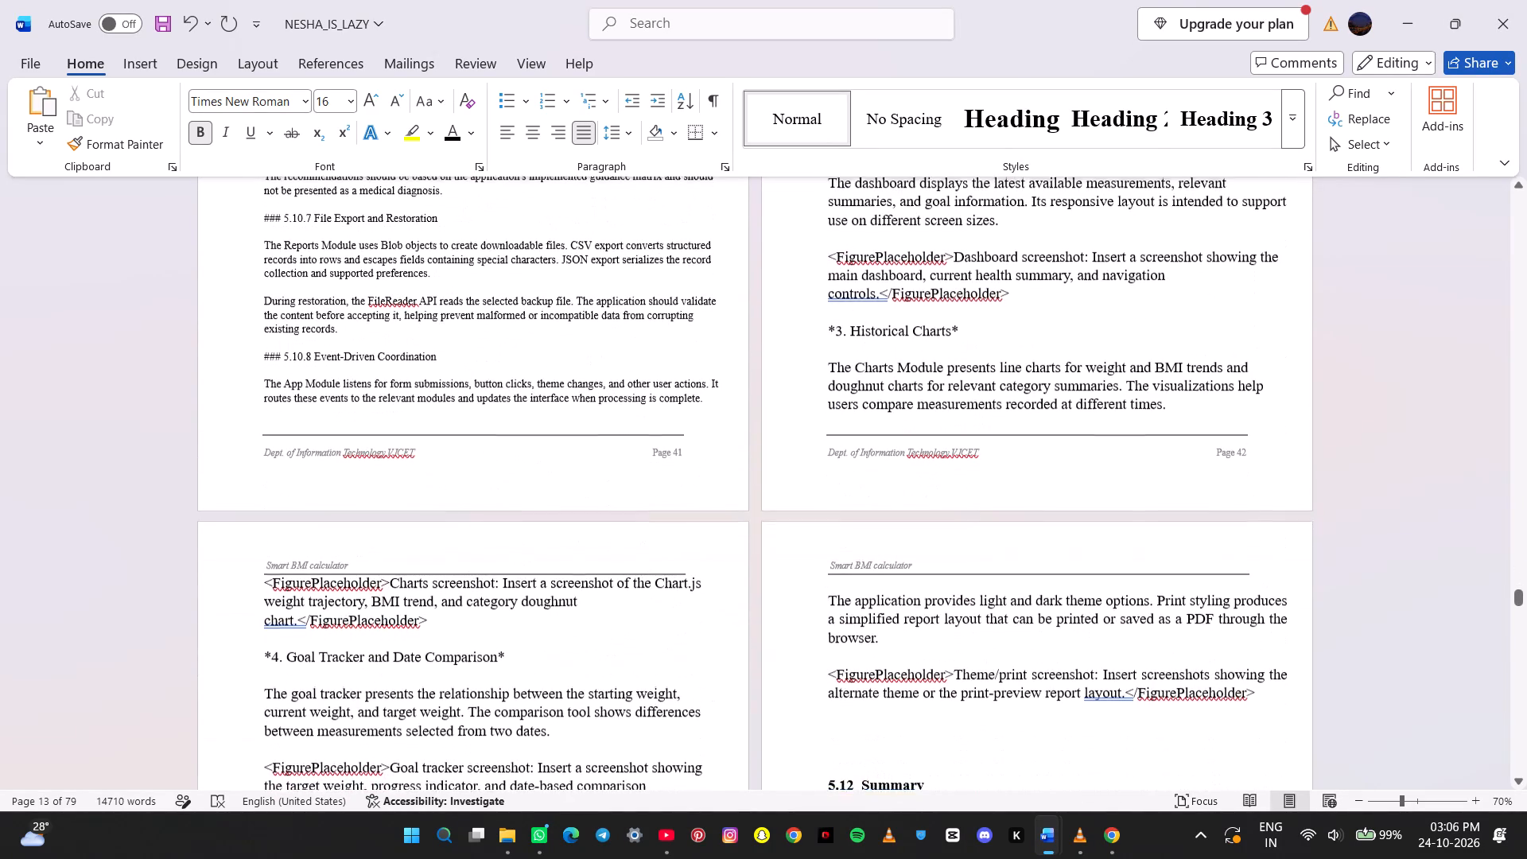
pyautogui.scroll(-5, 559, 381)
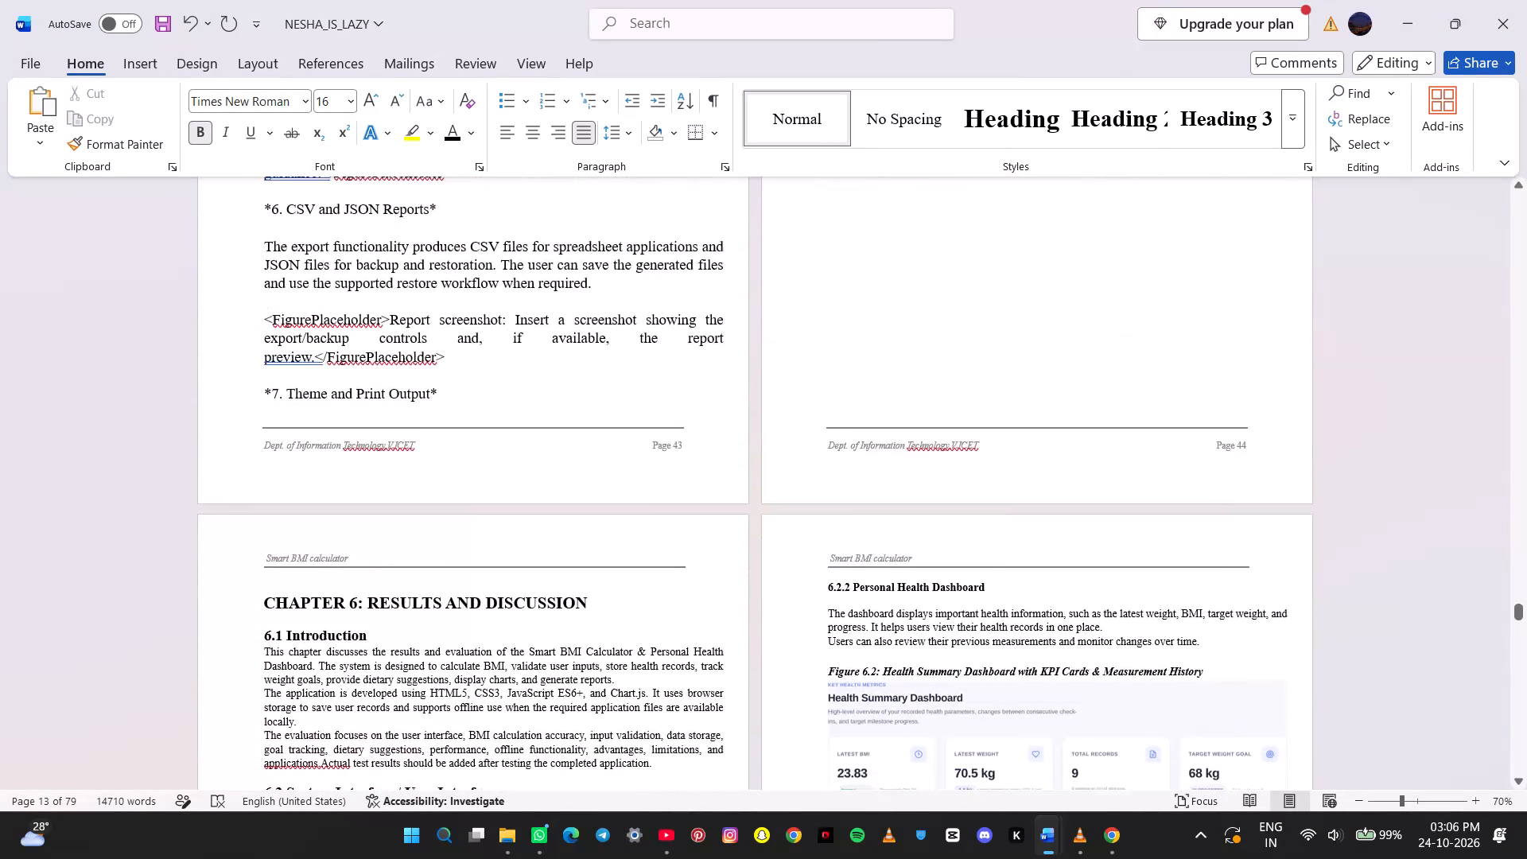
# Review Chapter 6: Results and Discussion and Chapter 7: Conclusion and Future Scope to the end of the report.
pyautogui.scroll(-3, 559, 381)
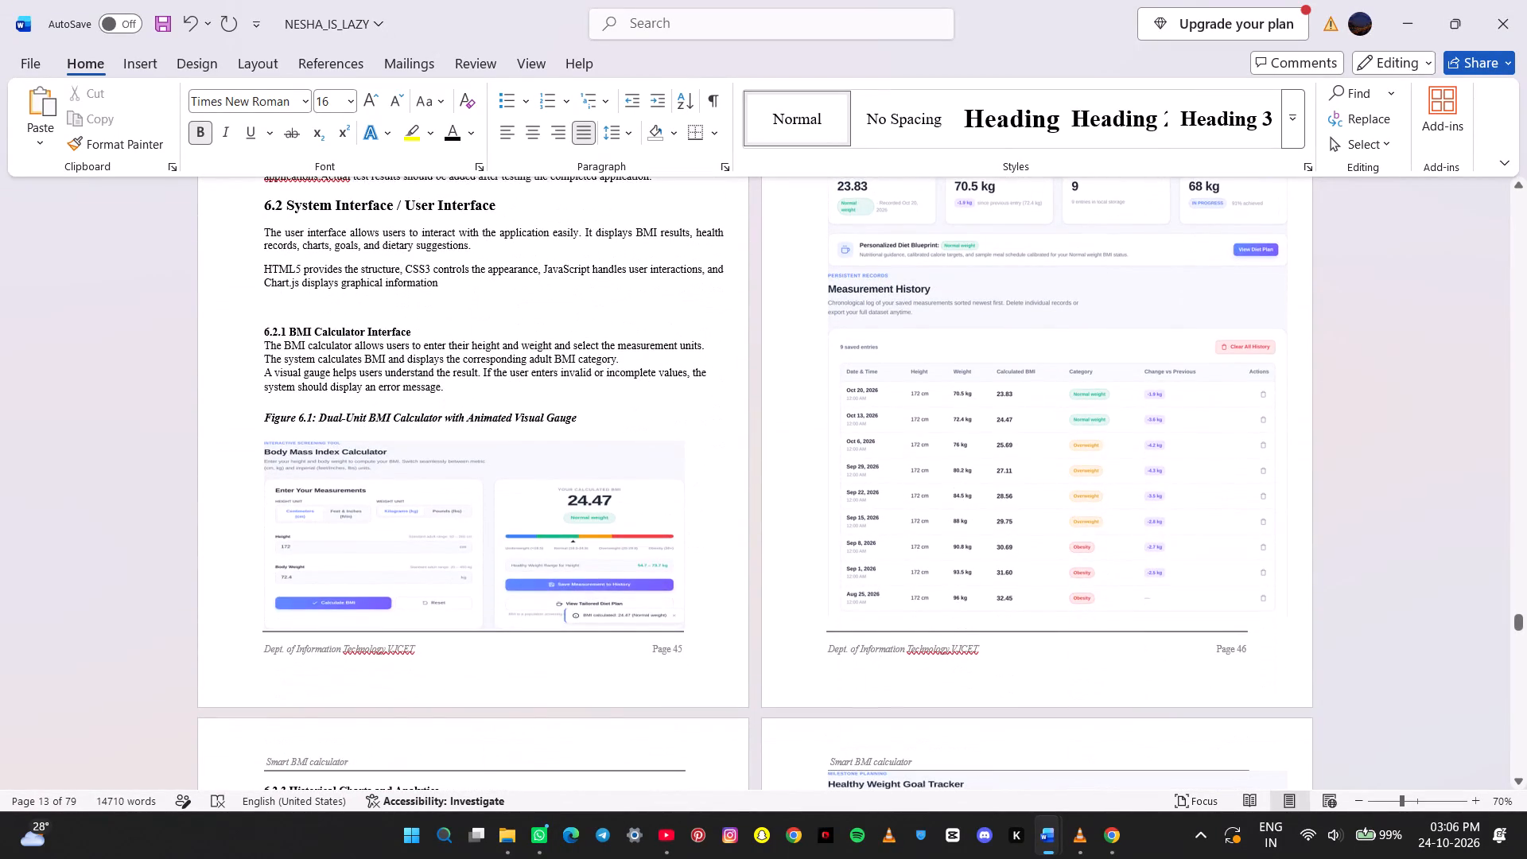
pyautogui.scroll(-7, 559, 381)
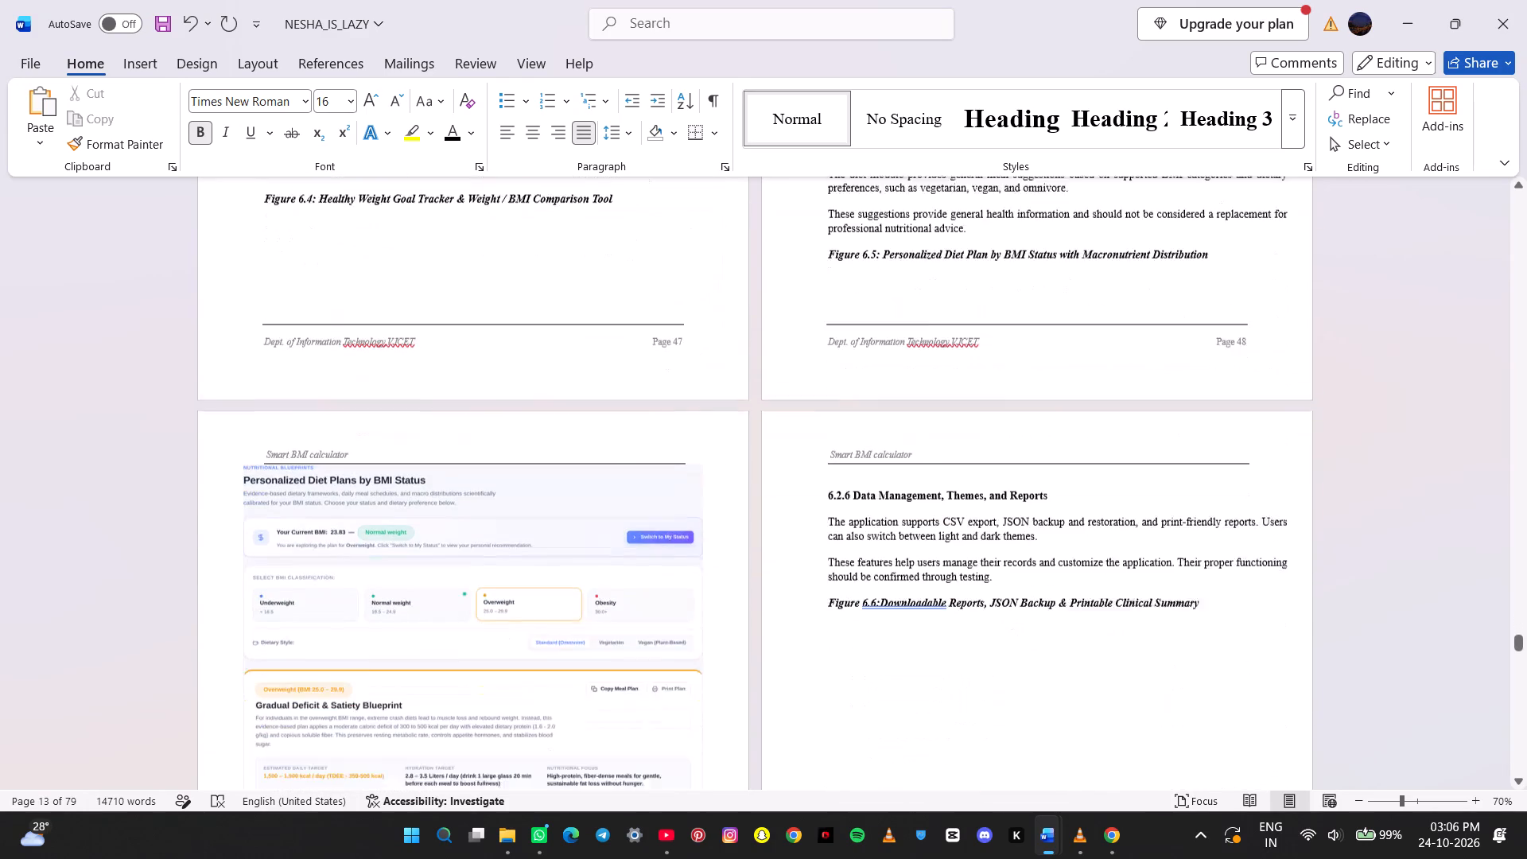
pyautogui.scroll(-7, 559, 381)
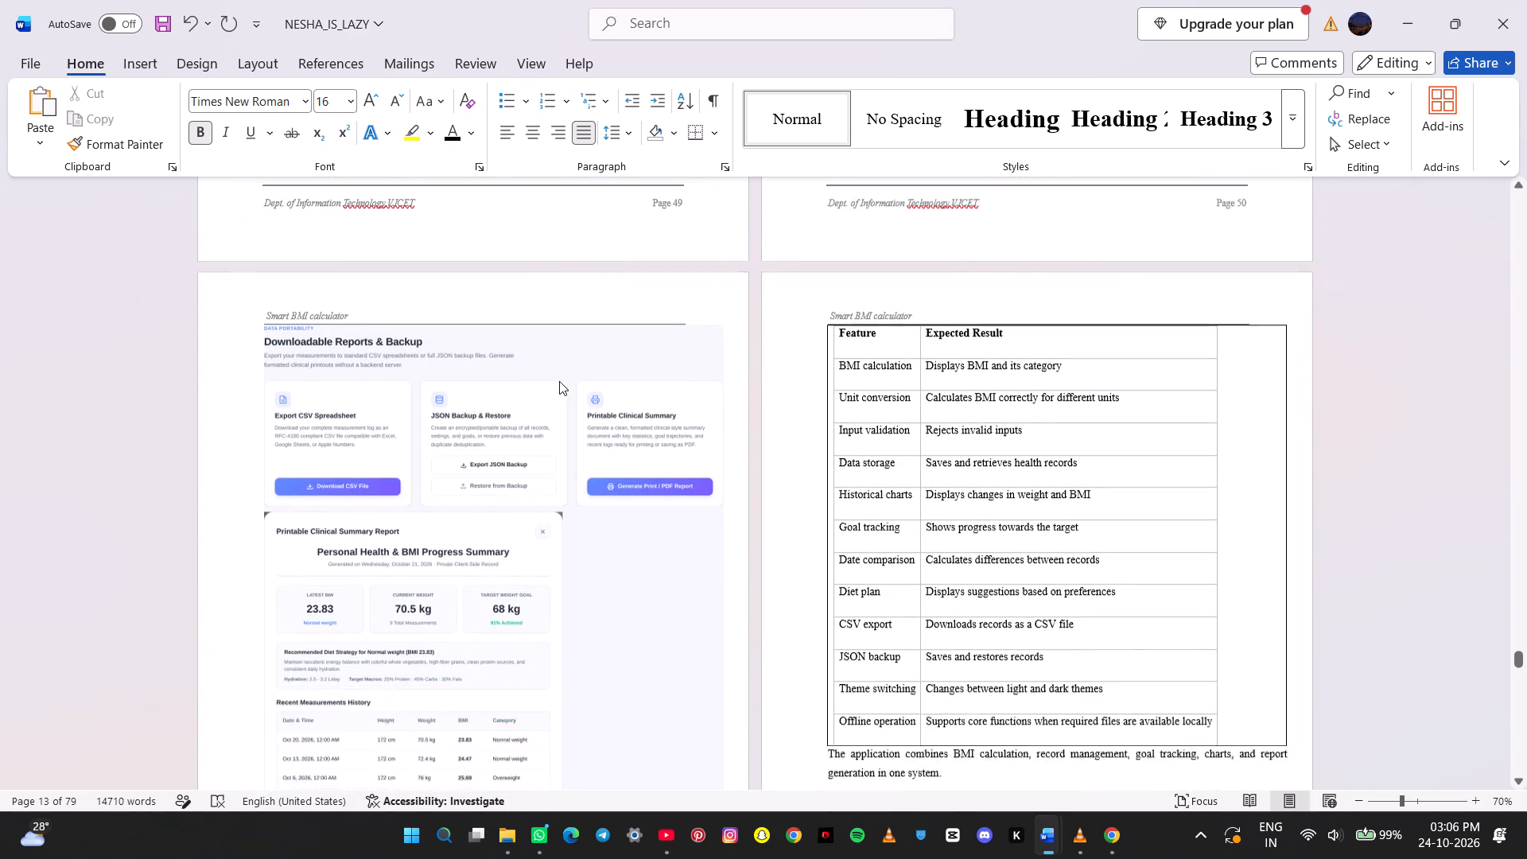
pyautogui.scroll(-4, 559, 381)
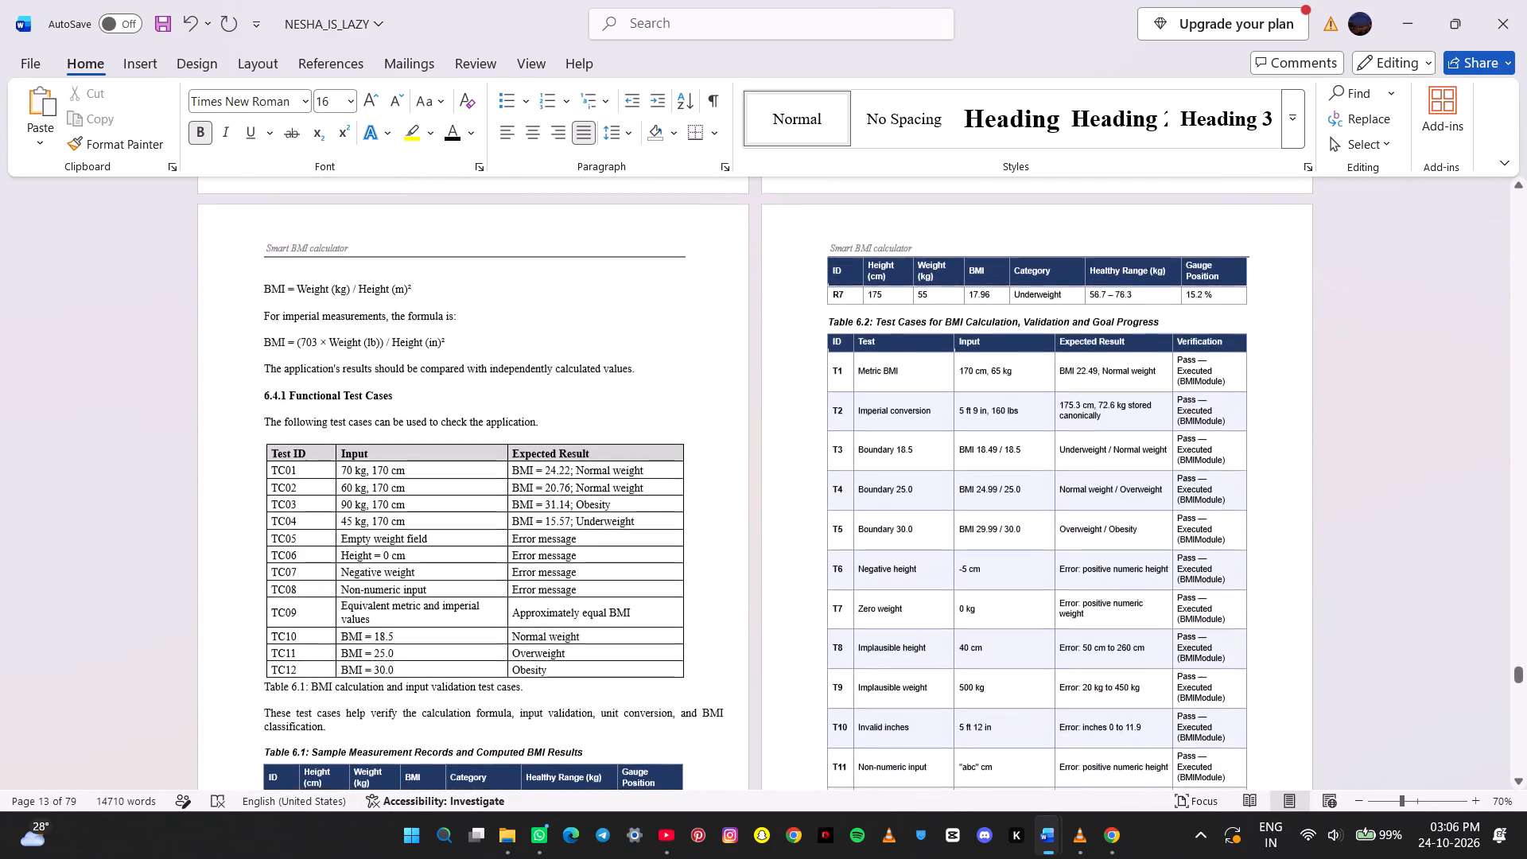
pyautogui.scroll(-8, 559, 381)
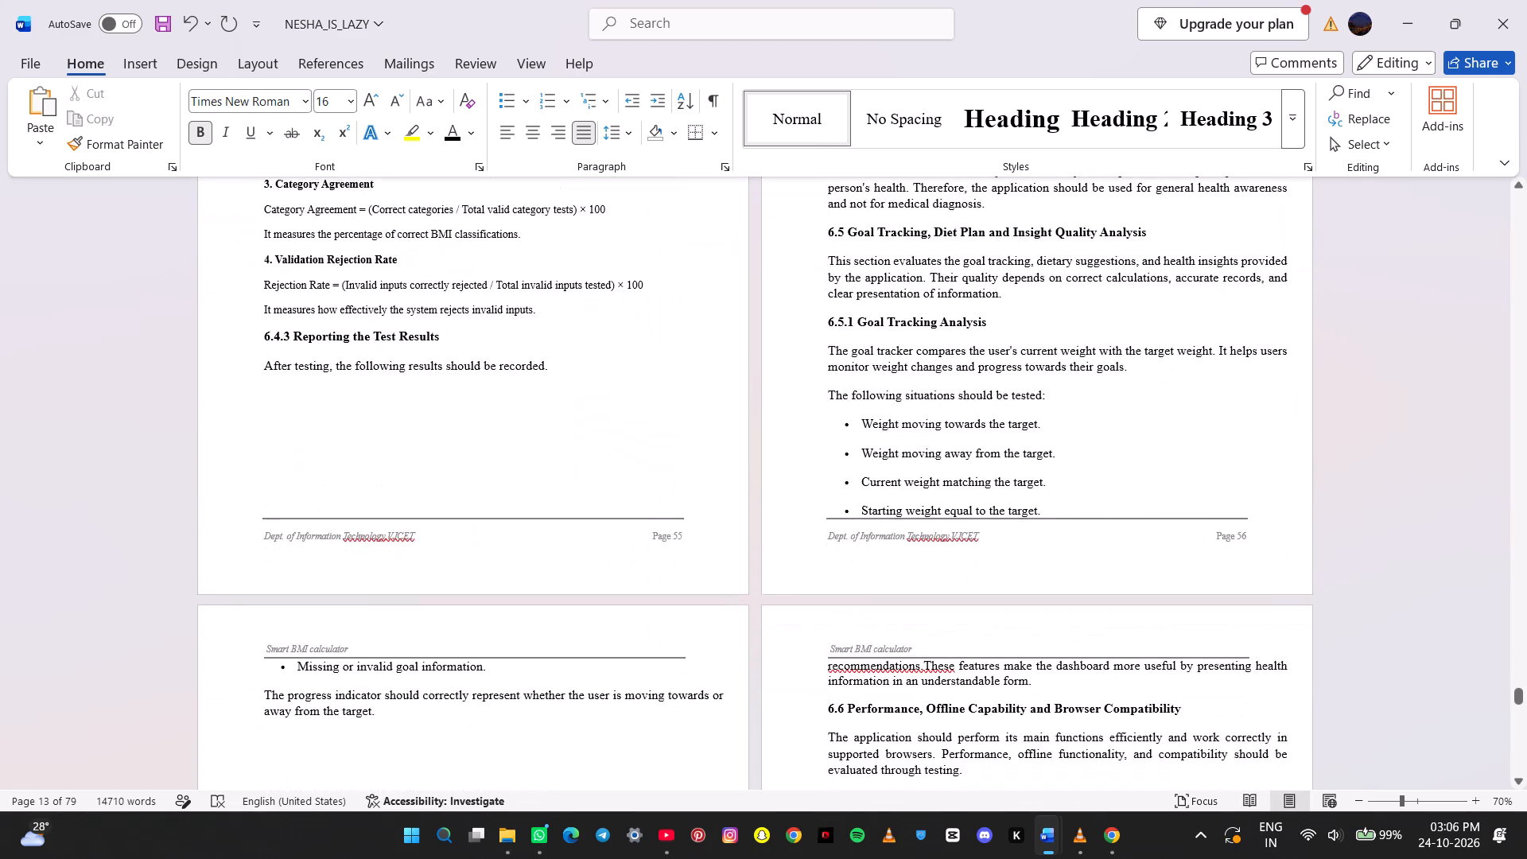
pyautogui.scroll(-6, 559, 381)
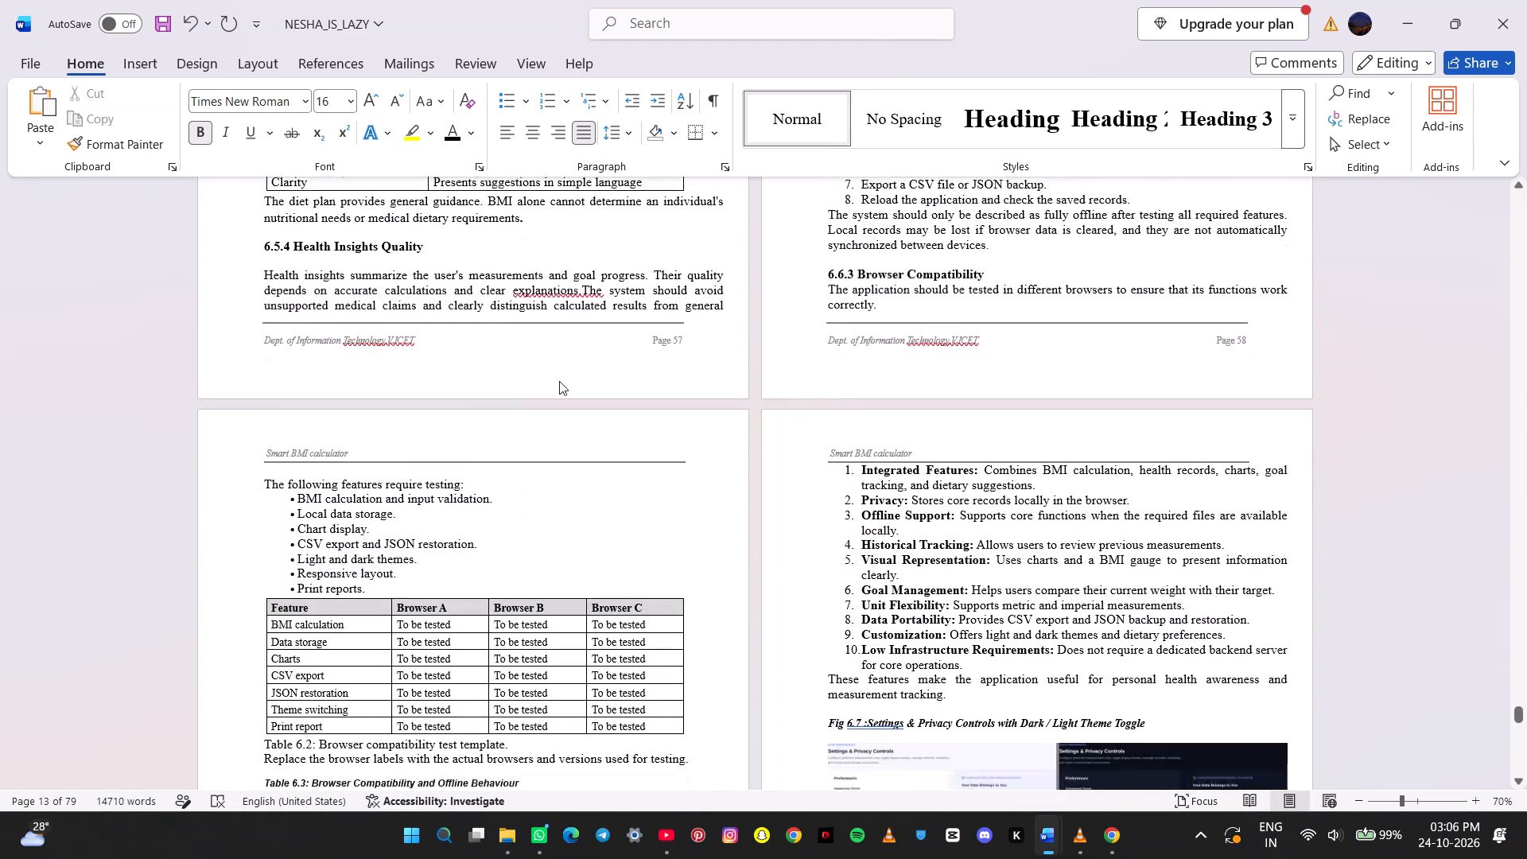
pyautogui.scroll(-11, 559, 381)
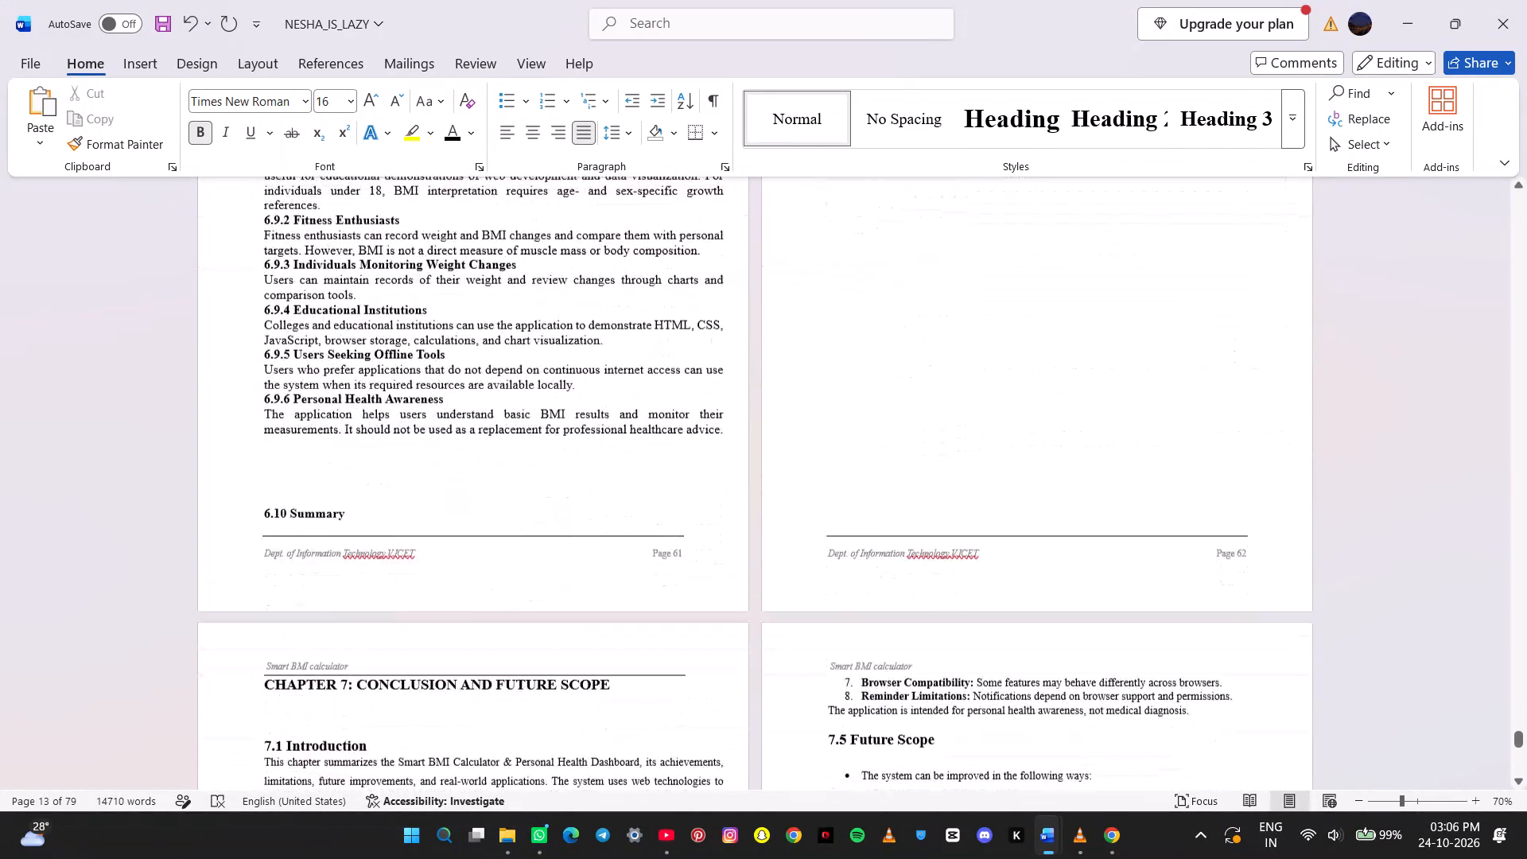
pyautogui.scroll(-5, 559, 381)
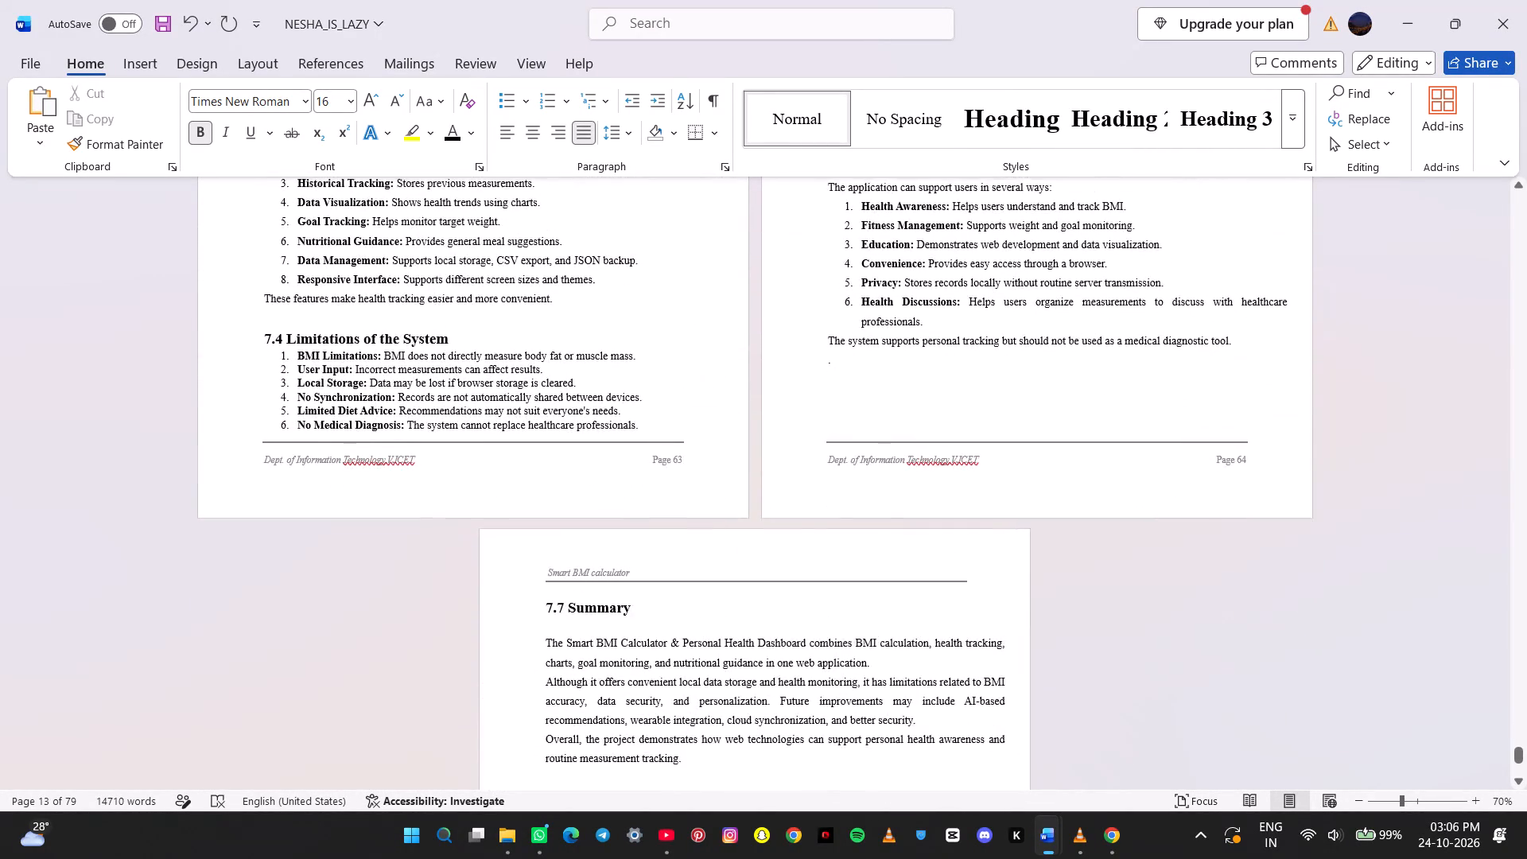
pyautogui.scroll(-9, 559, 381)
# Add a new entry "5.12 screenshot" on its own line below "5.11 Output of the System" in the table of contents.
pyautogui.scroll(7, 559, 381)
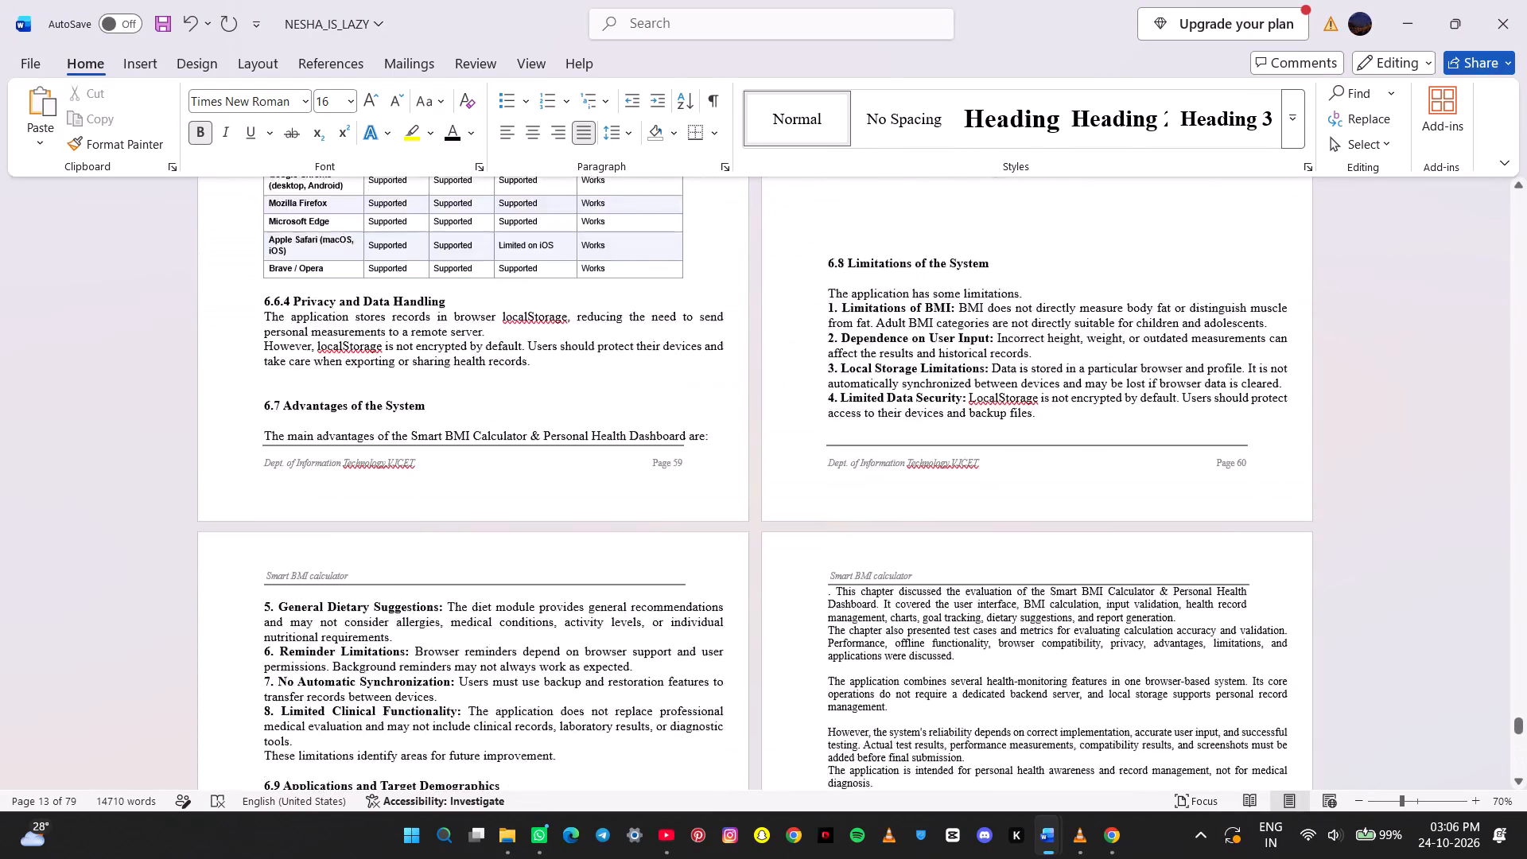
pyautogui.scroll(14, 559, 381)
pyautogui.scroll(20, 559, 381)
pyautogui.scroll(20, 559, 381)
pyautogui.scroll(20, 559, 381)
pyautogui.scroll(-13, 559, 381)
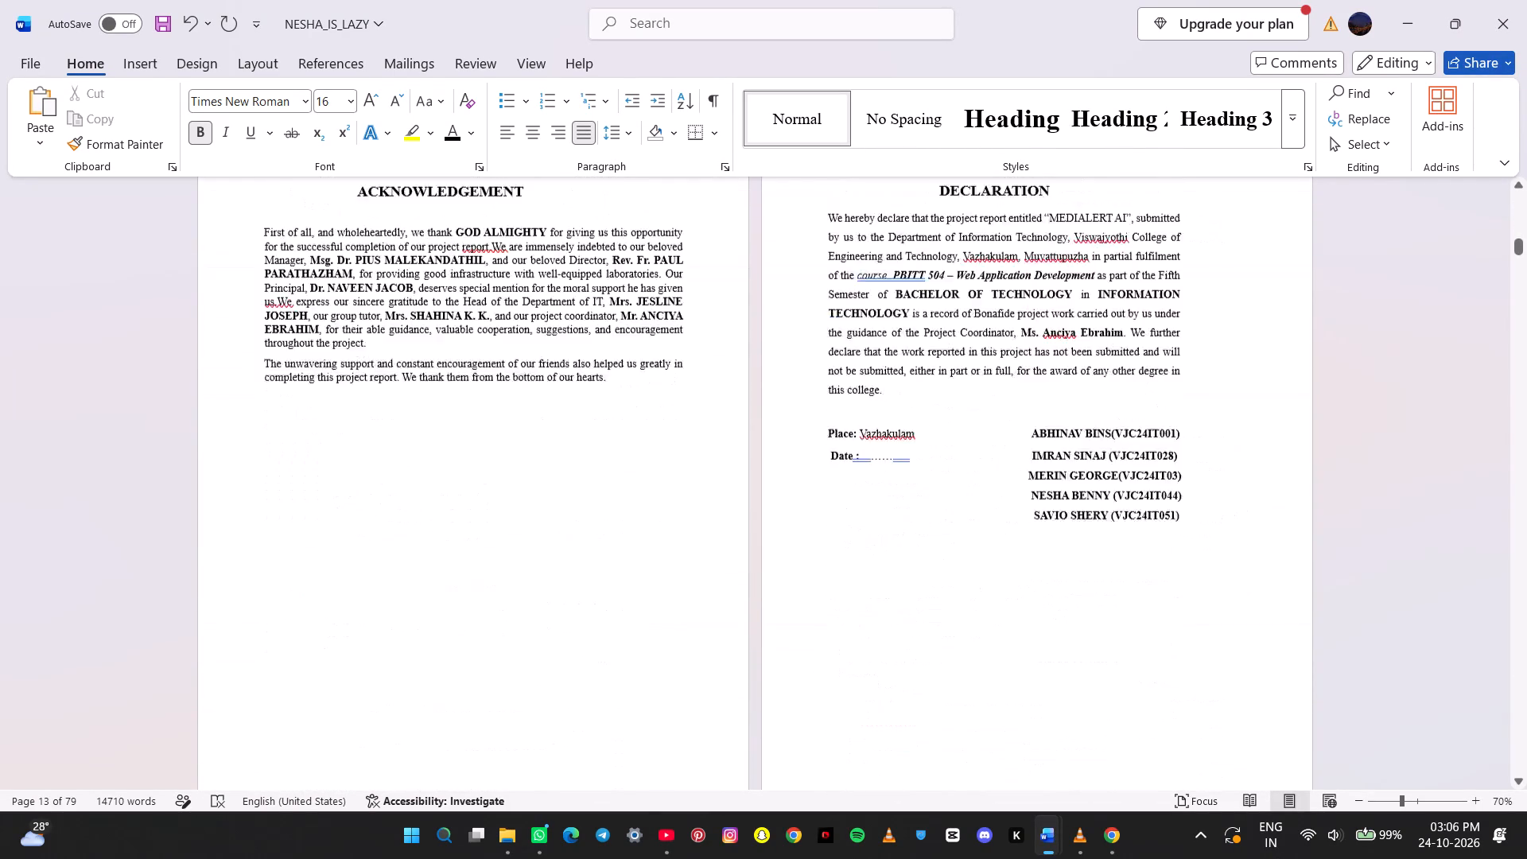
pyautogui.scroll(-2, 572, 416)
pyautogui.scroll(1, 572, 416)
pyautogui.scroll(-1, 572, 416)
pyautogui.scroll(1, 572, 416)
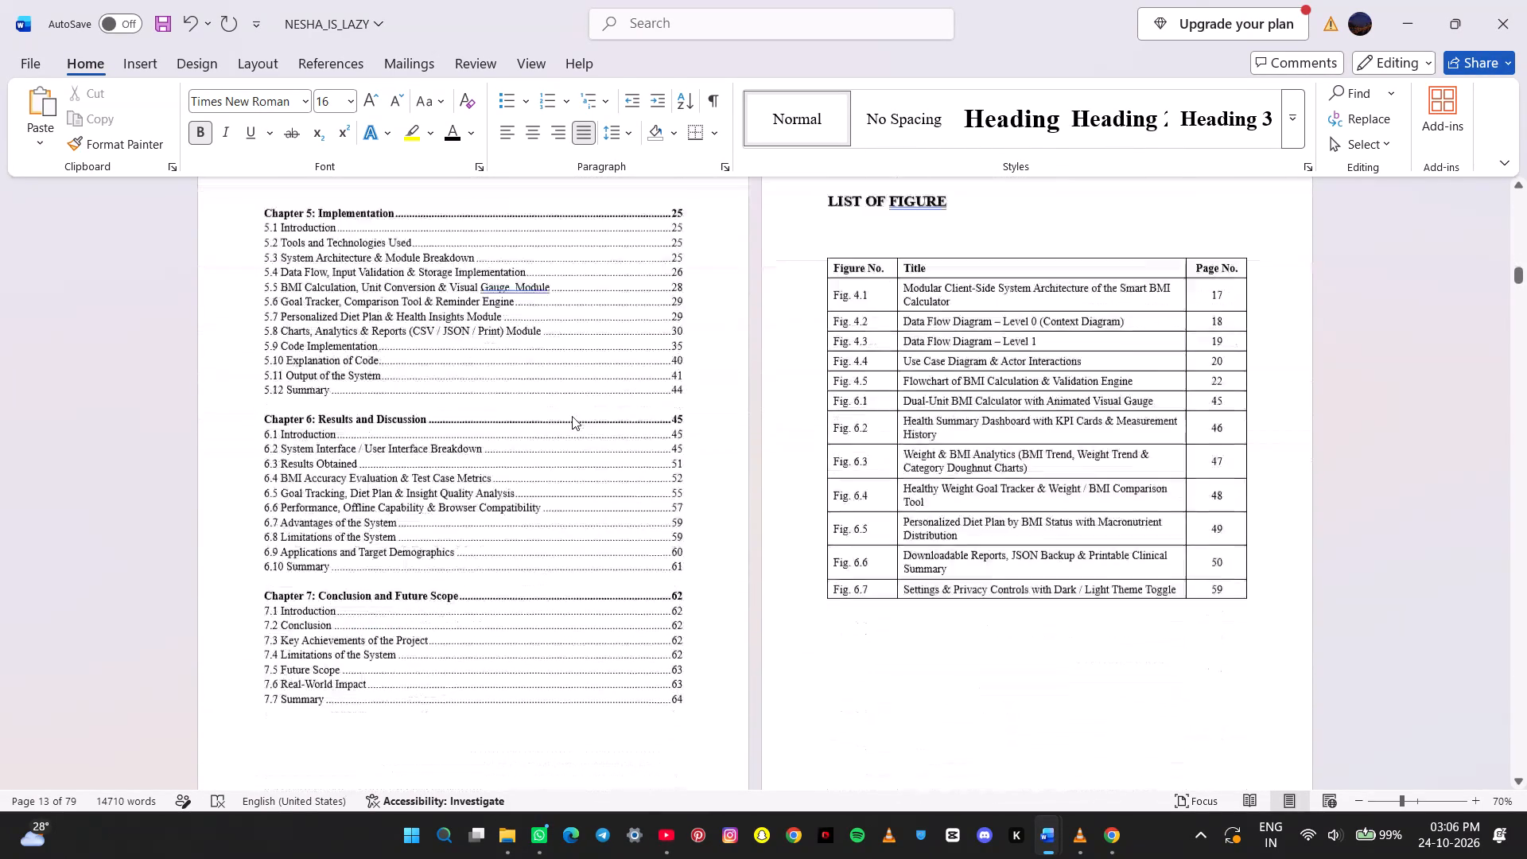
pyautogui.scroll(2, 572, 416)
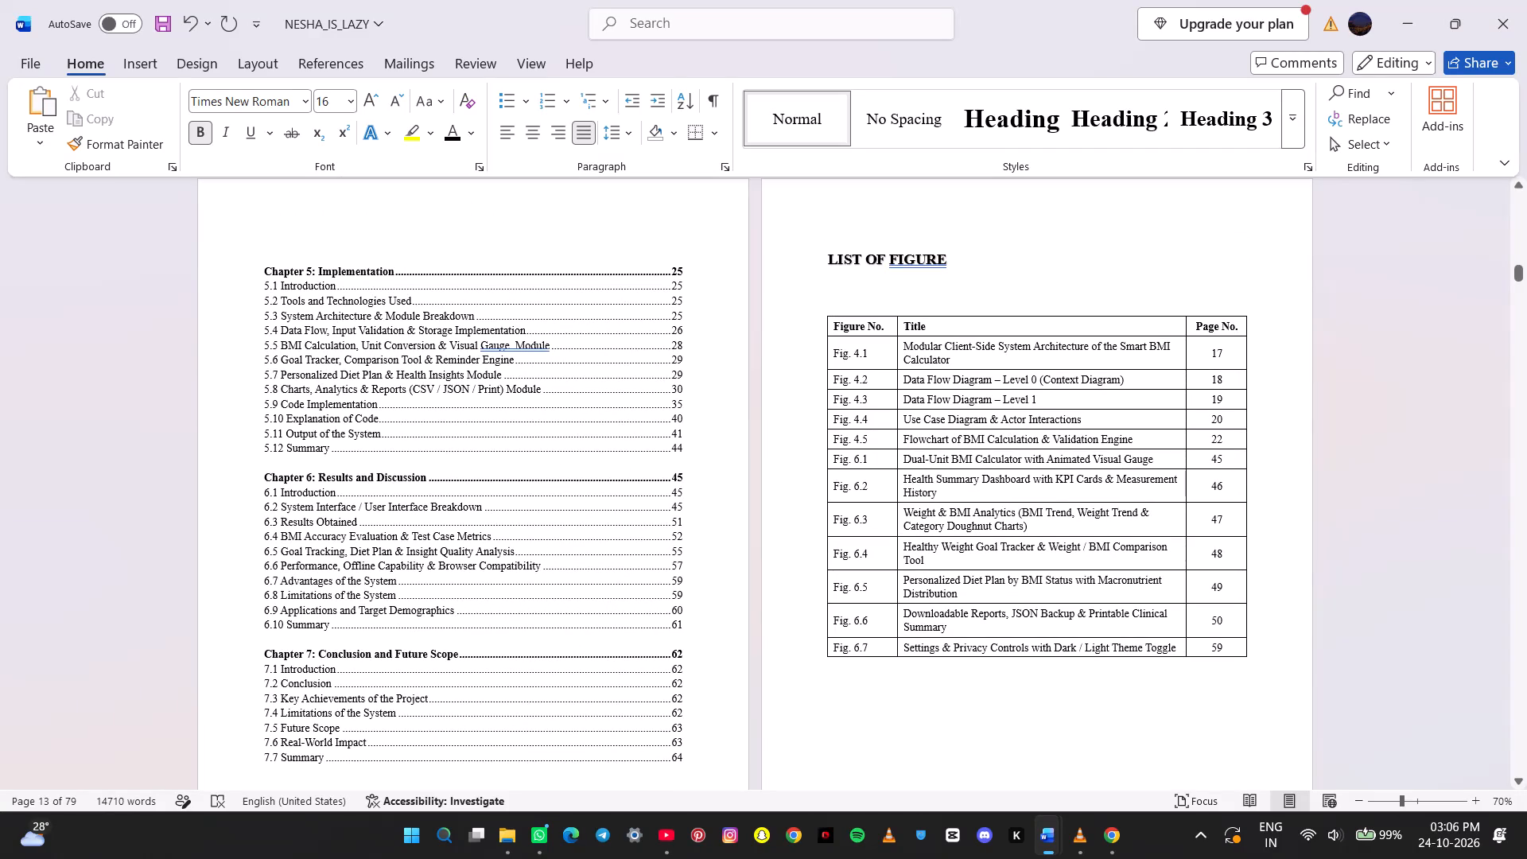
pyautogui.click(686, 433)
pyautogui.press('Return')
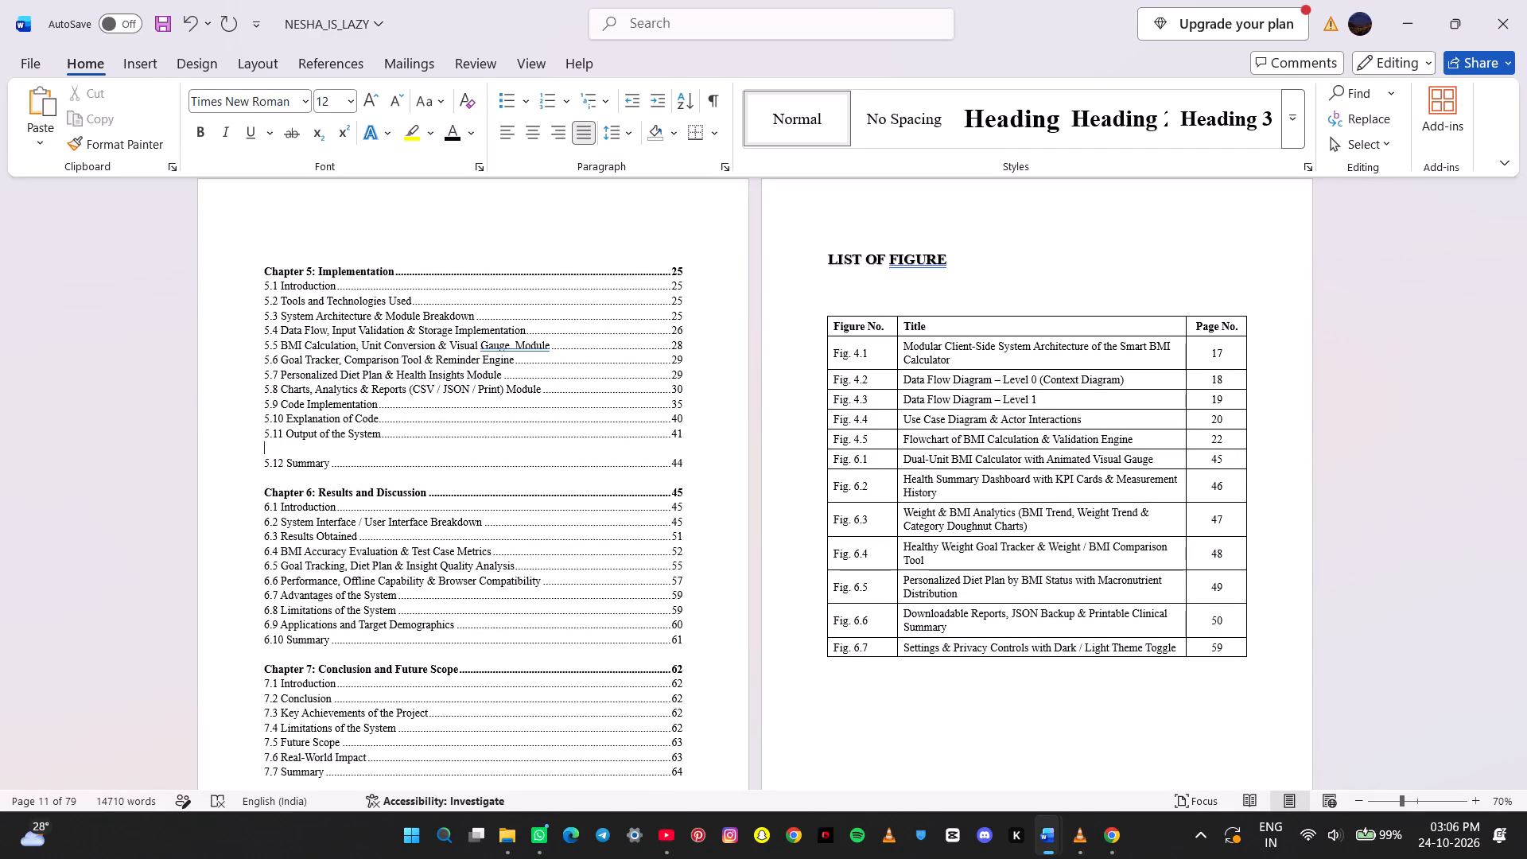
pyautogui.press('5')
pyautogui.write('.12')
pyautogui.press('space')
pyautogui.write('scre')
pyautogui.press('BackSpace')
pyautogui.write('eenshot')
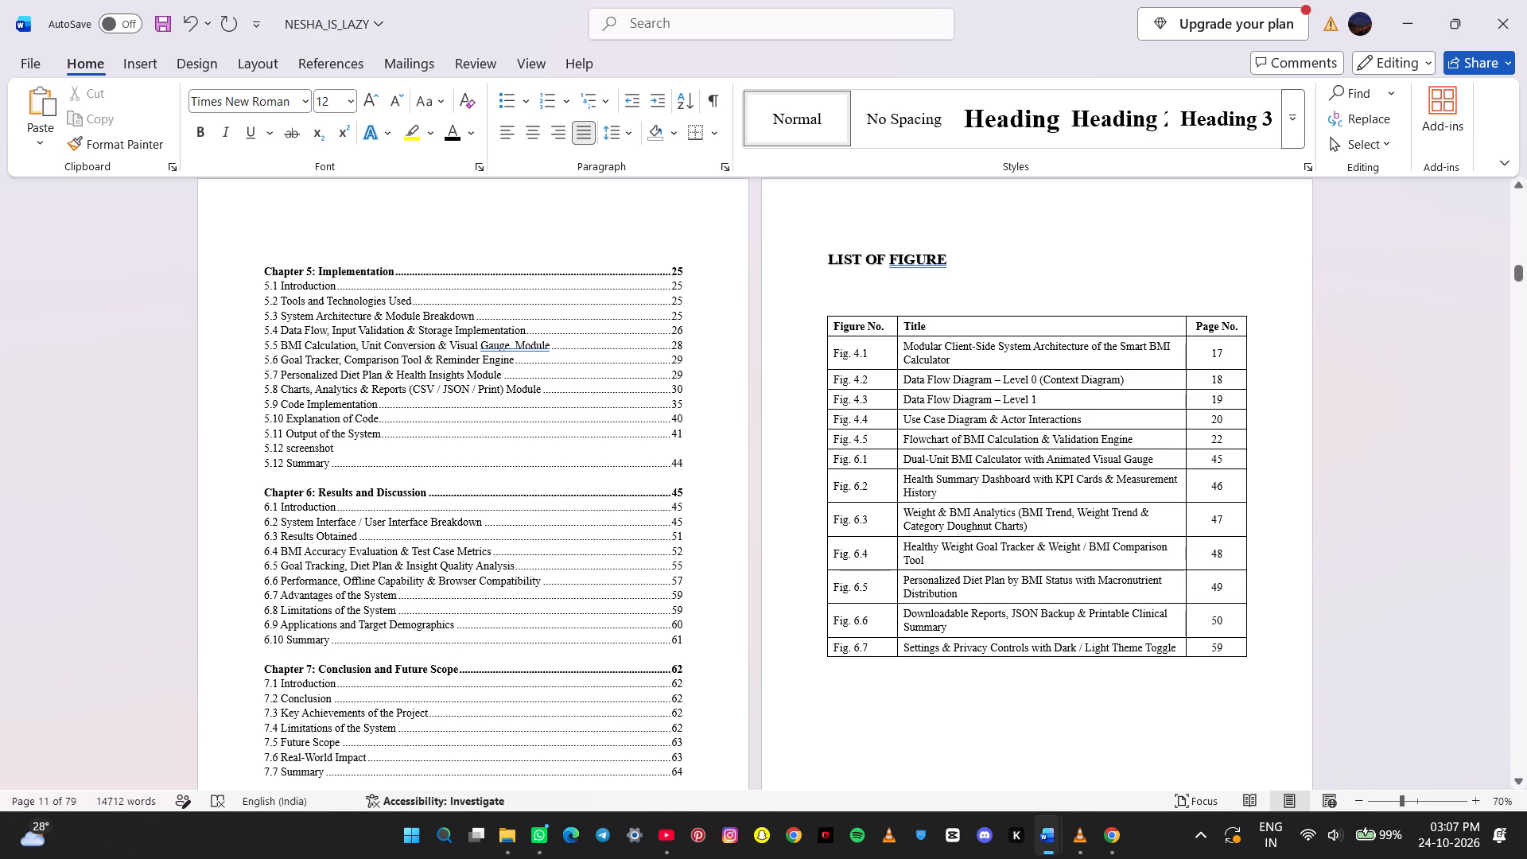
# Extend the "5.12 screenshot" contents entry with a row of leader dots reaching the page number column.
pyautogui.tripleClick(324, 446)
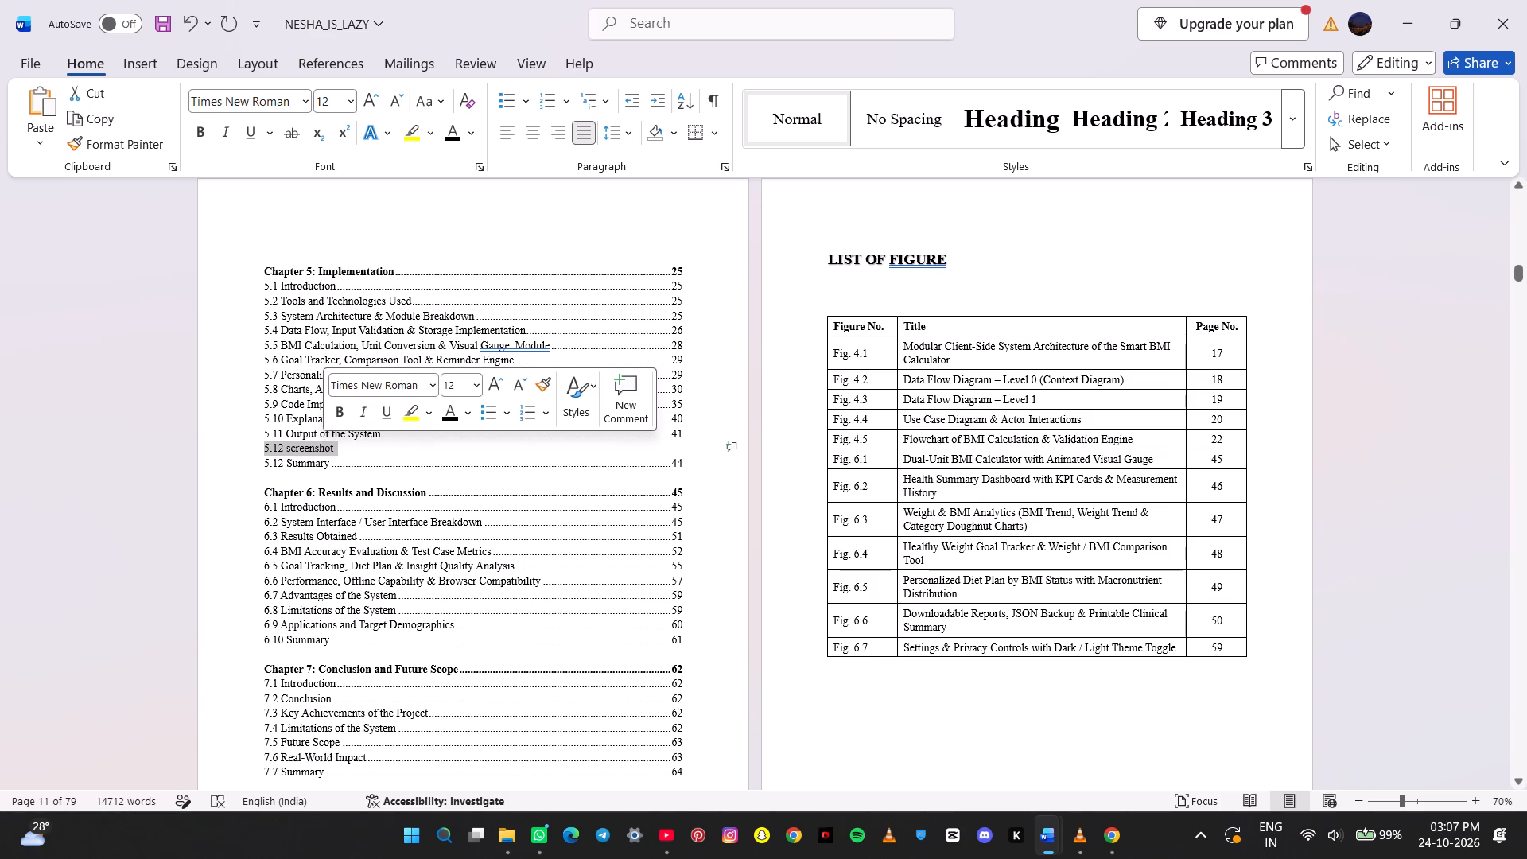
pyautogui.click(303, 420)
pyautogui.tripleClick(303, 420)
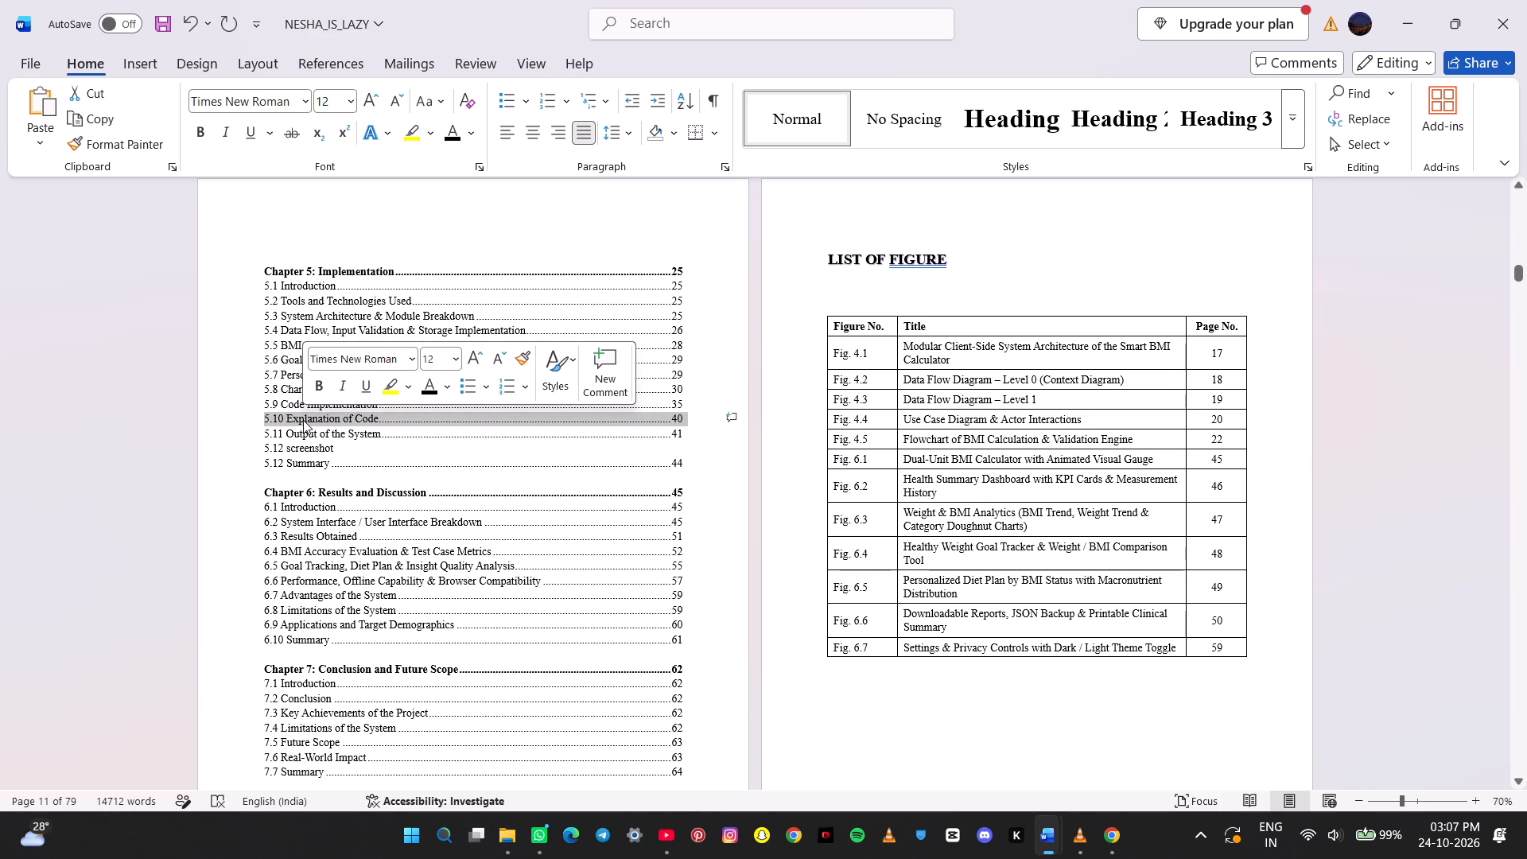
pyautogui.click(336, 449)
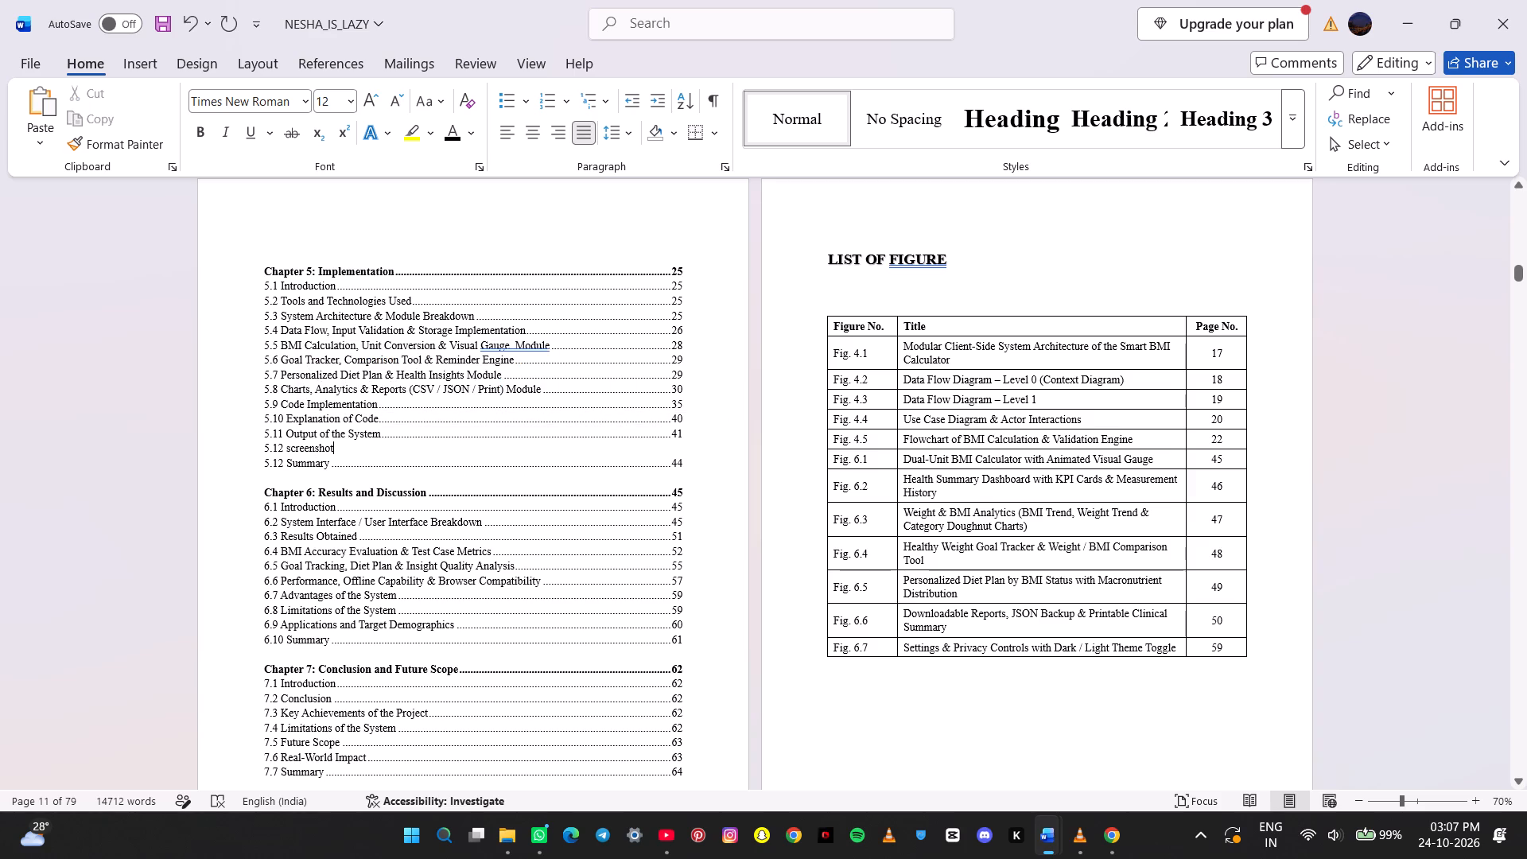
pyautogui.press('.')
pyautogui.press('.')
pyautogui.press('.')
pyautogui.press('.')
pyautogui.press('.')
pyautogui.press('.')
pyautogui.press('.')
pyautogui.press('.')
pyautogui.press('.')
pyautogui.press('.')
pyautogui.press('.')
pyautogui.press('.')
pyautogui.press('.')
pyautogui.press('.')
pyautogui.press('.')
pyautogui.press('.')
pyautogui.press('.')
pyautogui.press('.')
pyautogui.press('.')
pyautogui.press('.')
pyautogui.press('.')
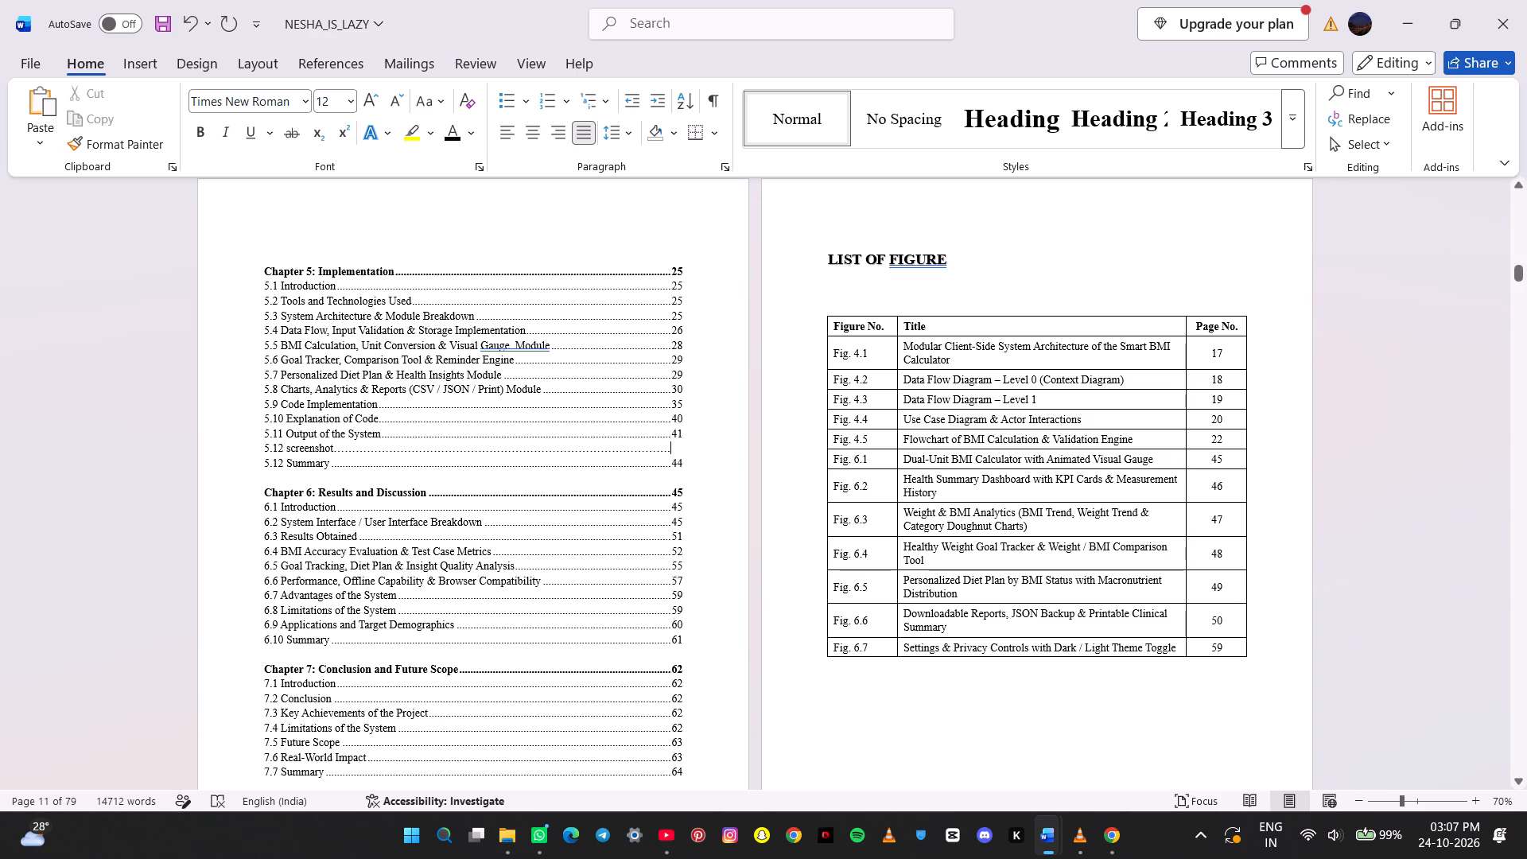
# Renumber the Chapter 5 Summary entry in the table of contents as 5.13.
pyautogui.click(282, 464)
pyautogui.press('BackSpace')
pyautogui.press('3')
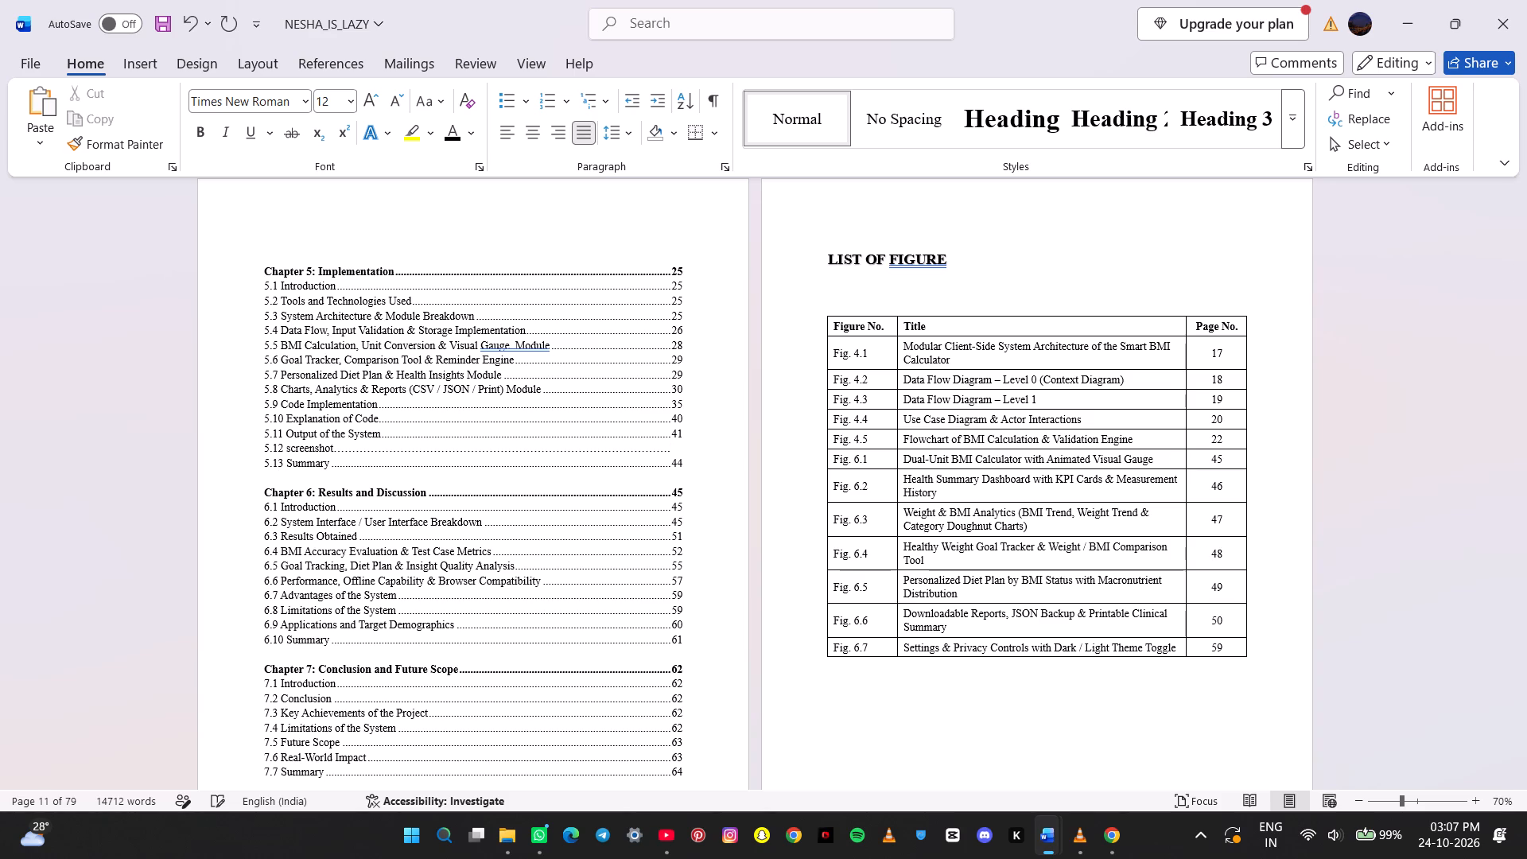
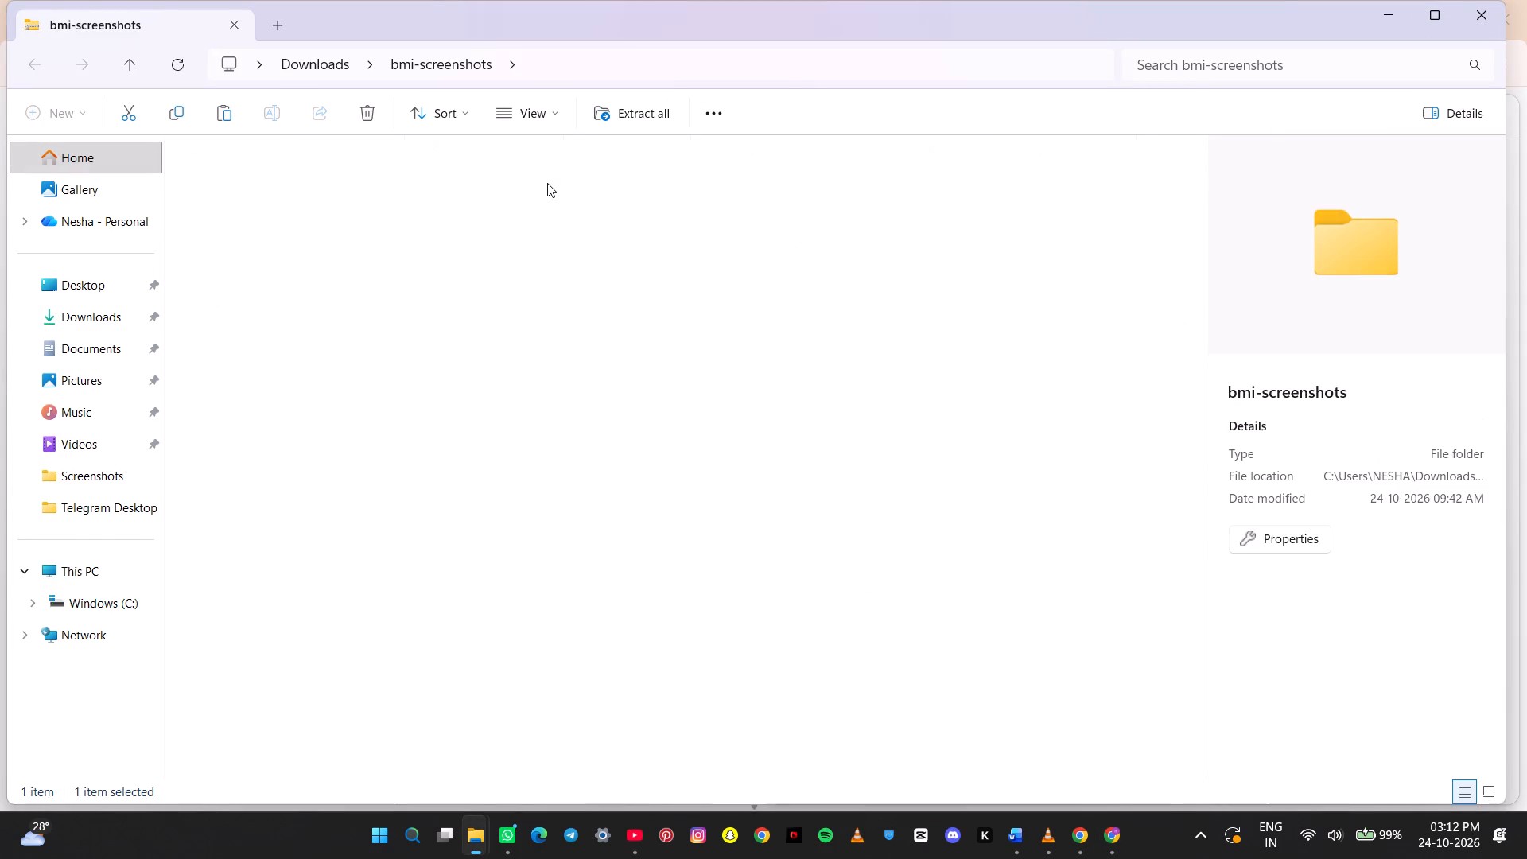
pyautogui.doubleClick(546, 182)
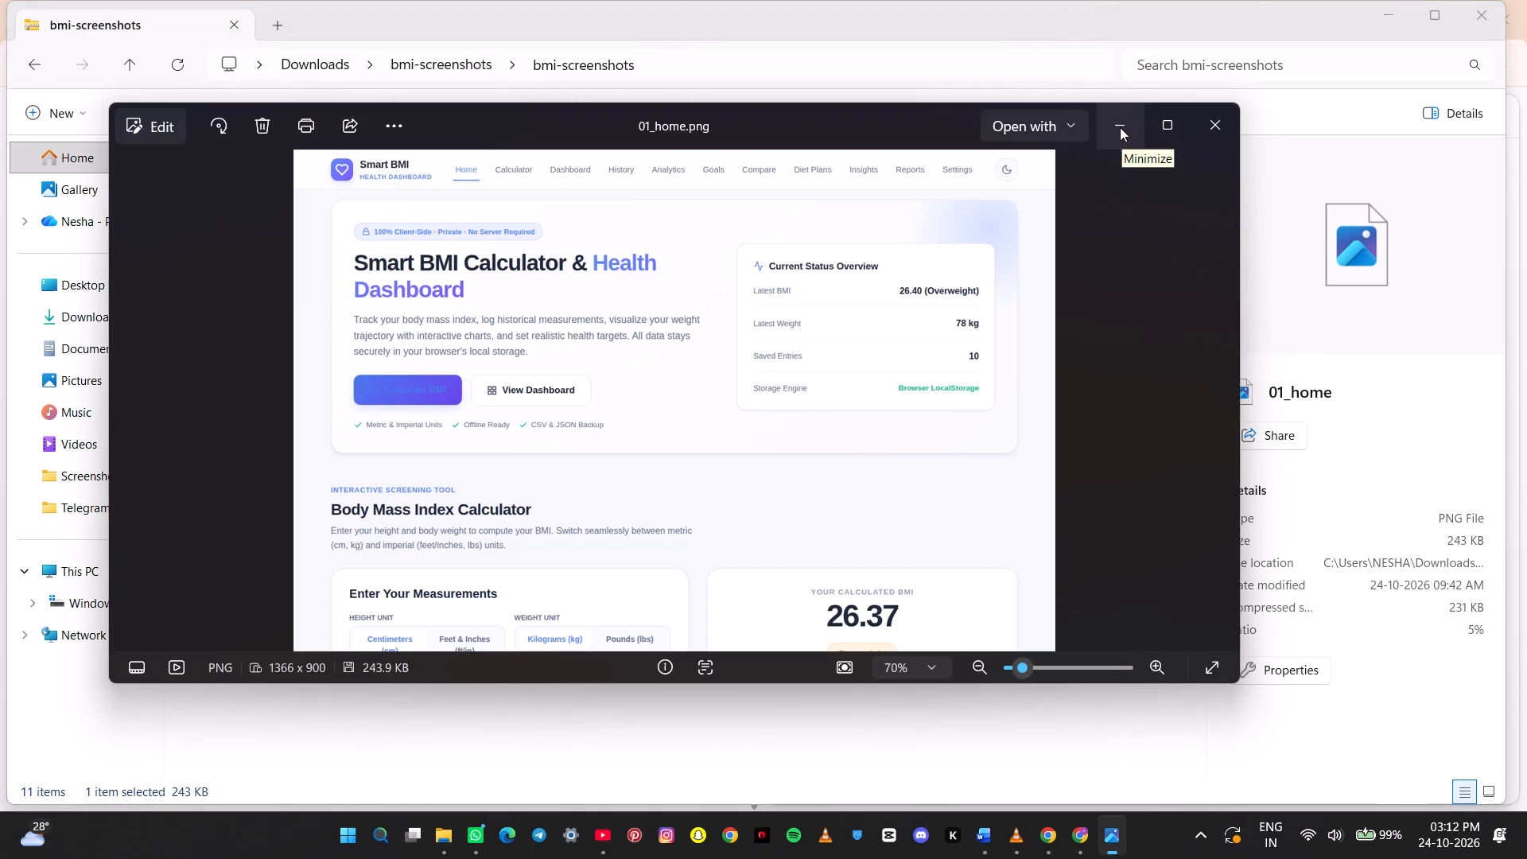
pyautogui.click(1120, 127)
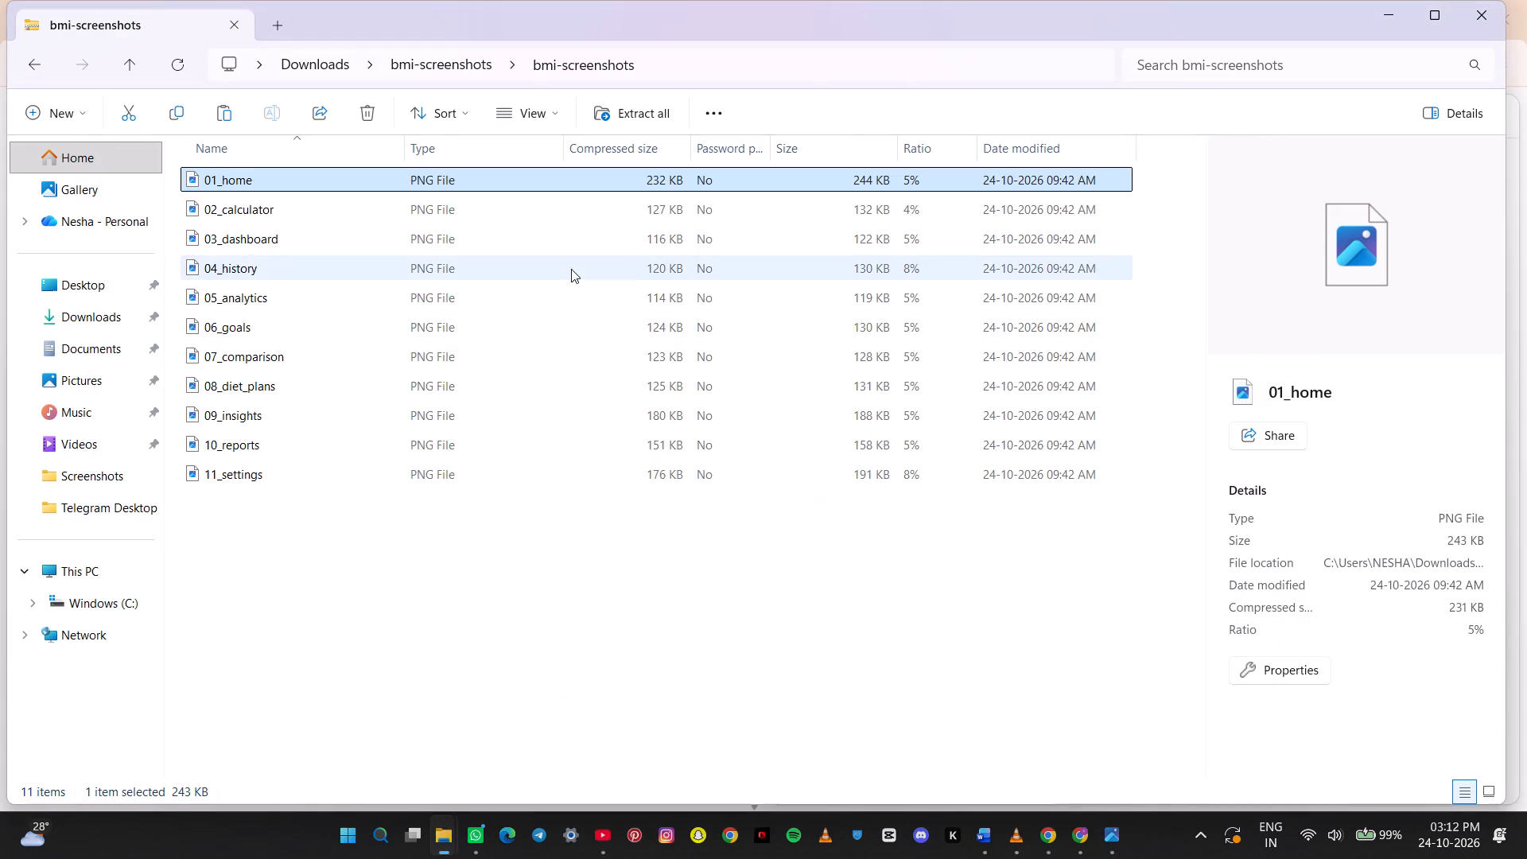
pyautogui.doubleClick(592, 204)
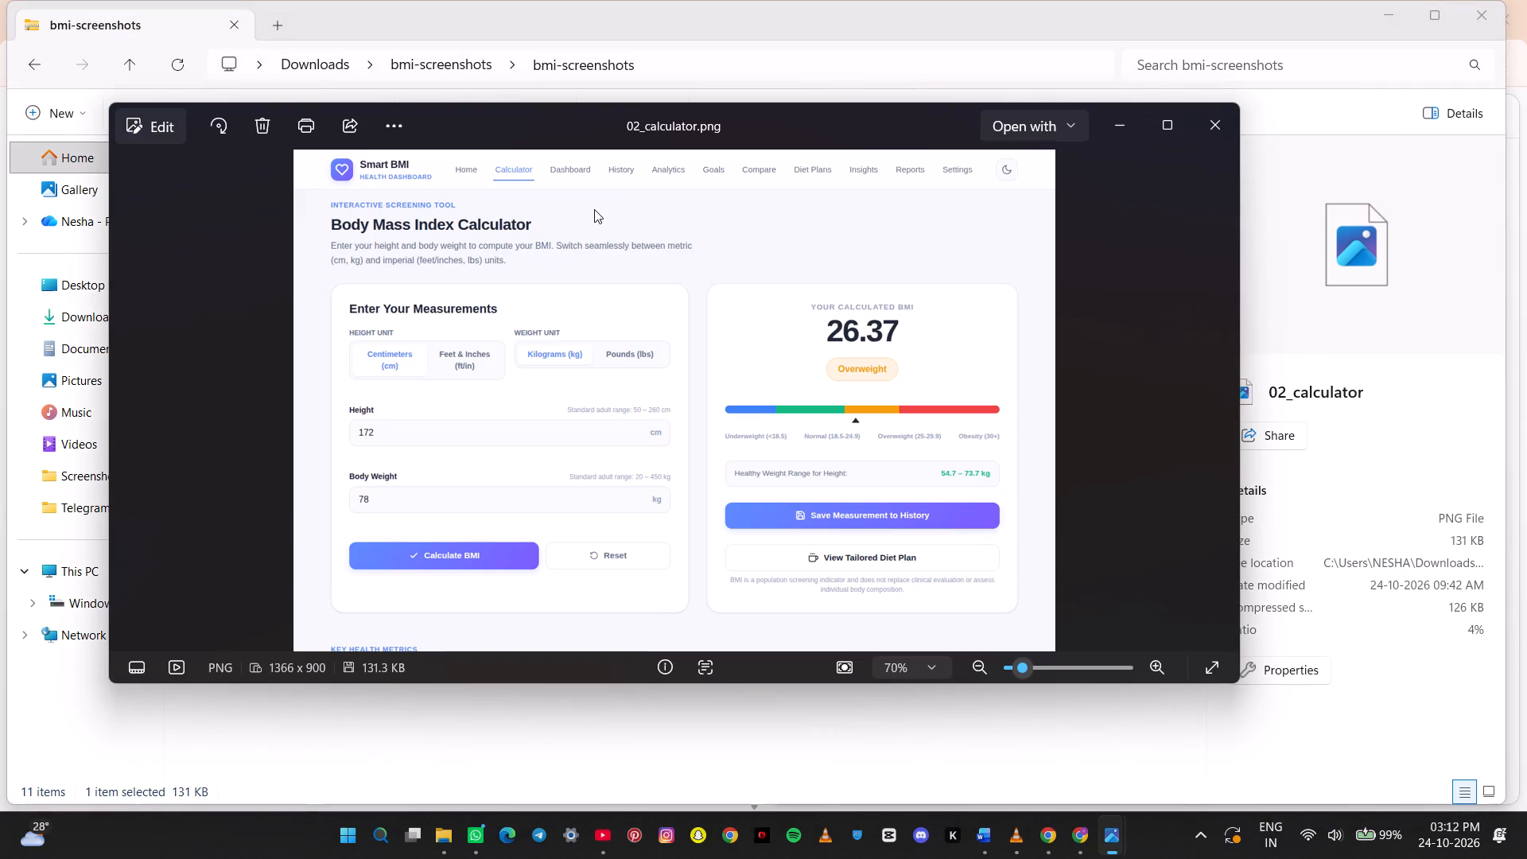
pyautogui.click(1118, 133)
pyautogui.tripleClick(803, 236)
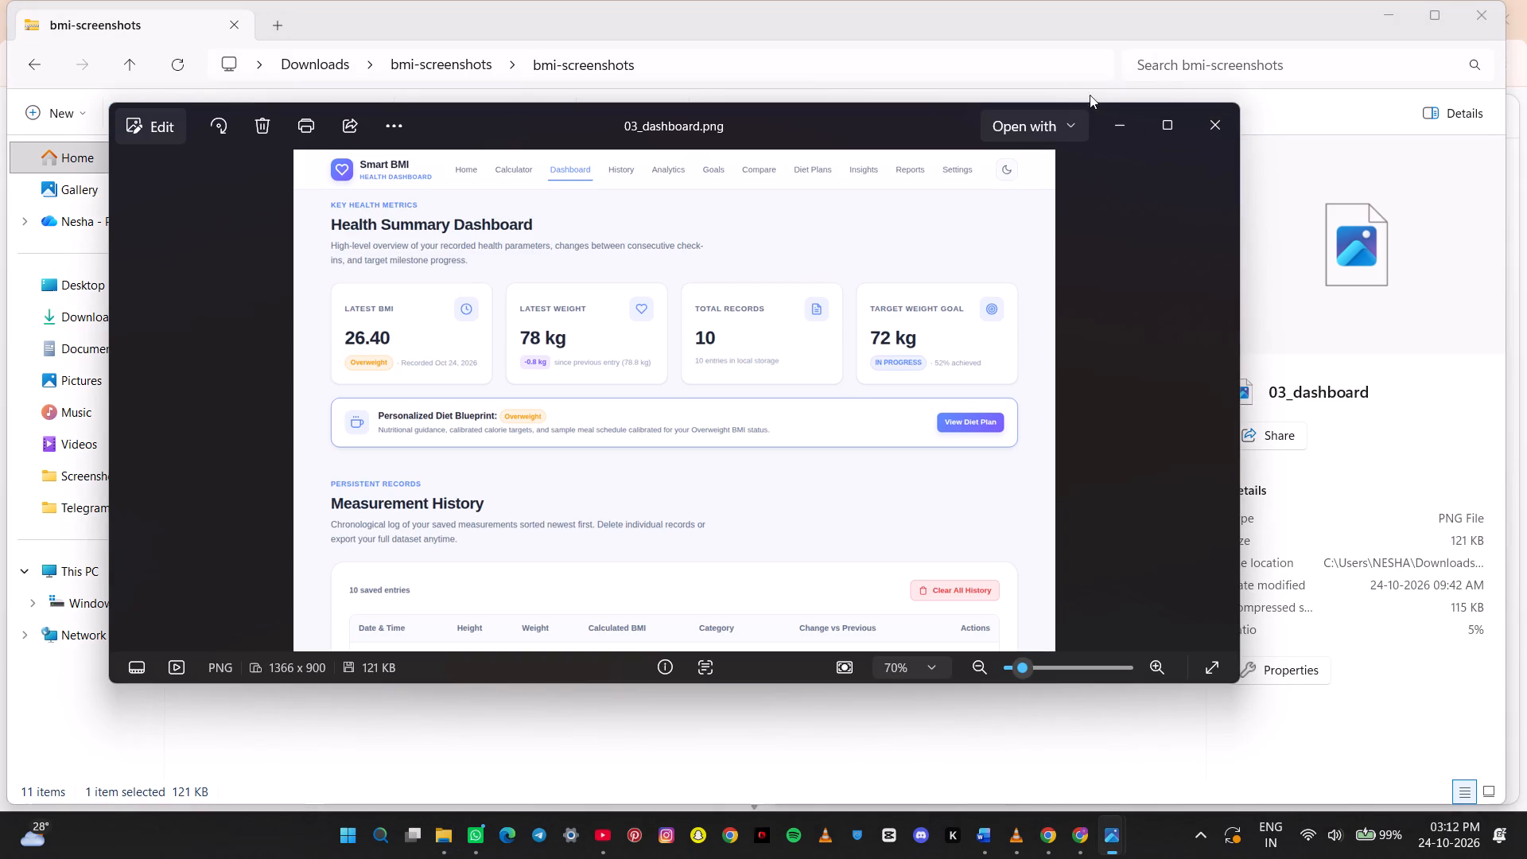
pyautogui.click(1130, 136)
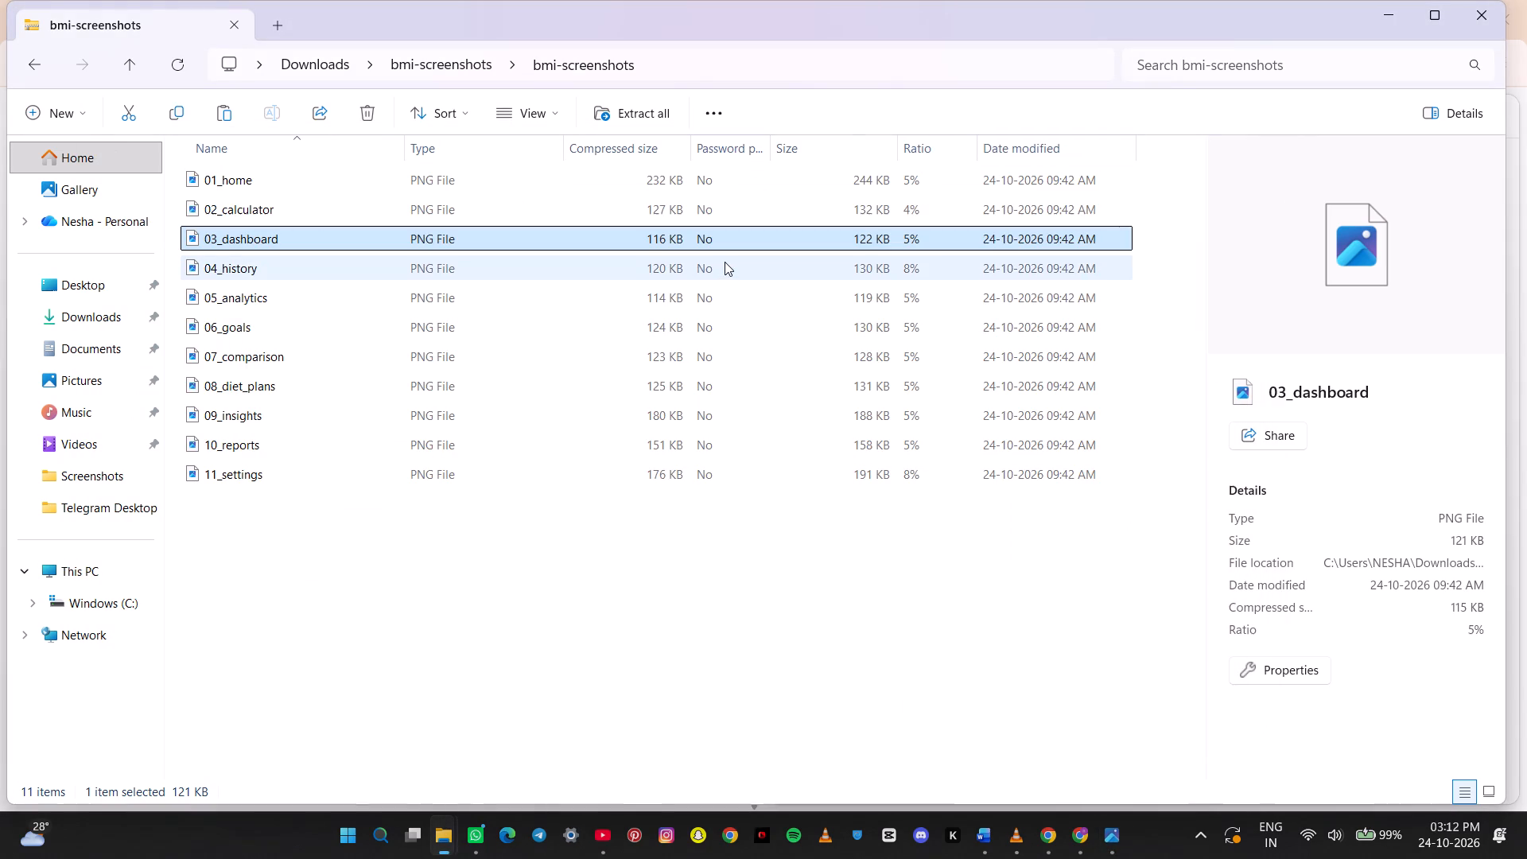
pyautogui.tripleClick(725, 262)
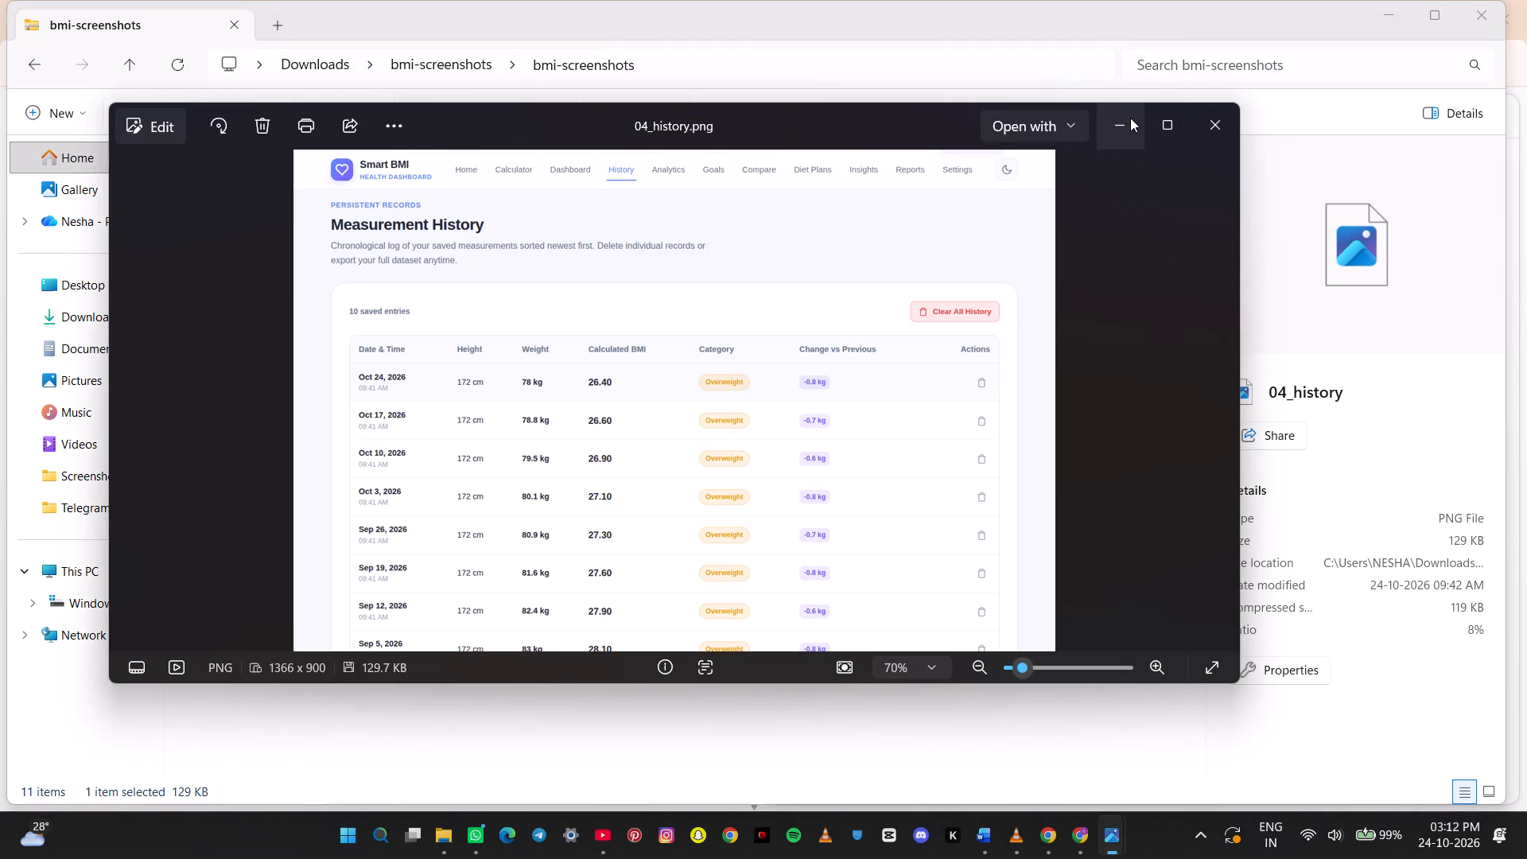
pyautogui.click(1130, 118)
pyautogui.doubleClick(865, 293)
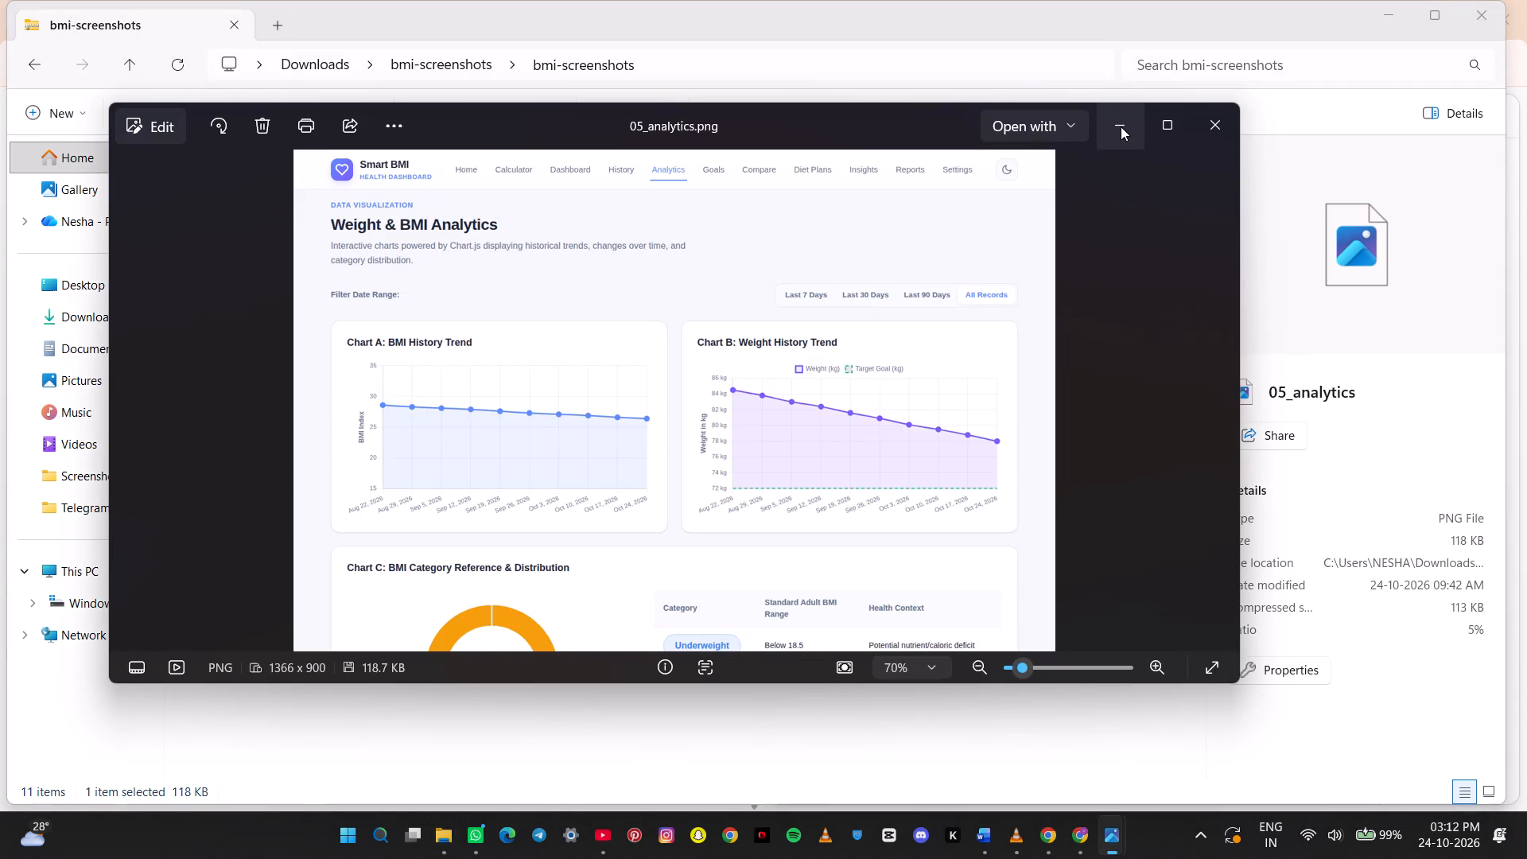
pyautogui.click(1121, 126)
pyautogui.tripleClick(888, 323)
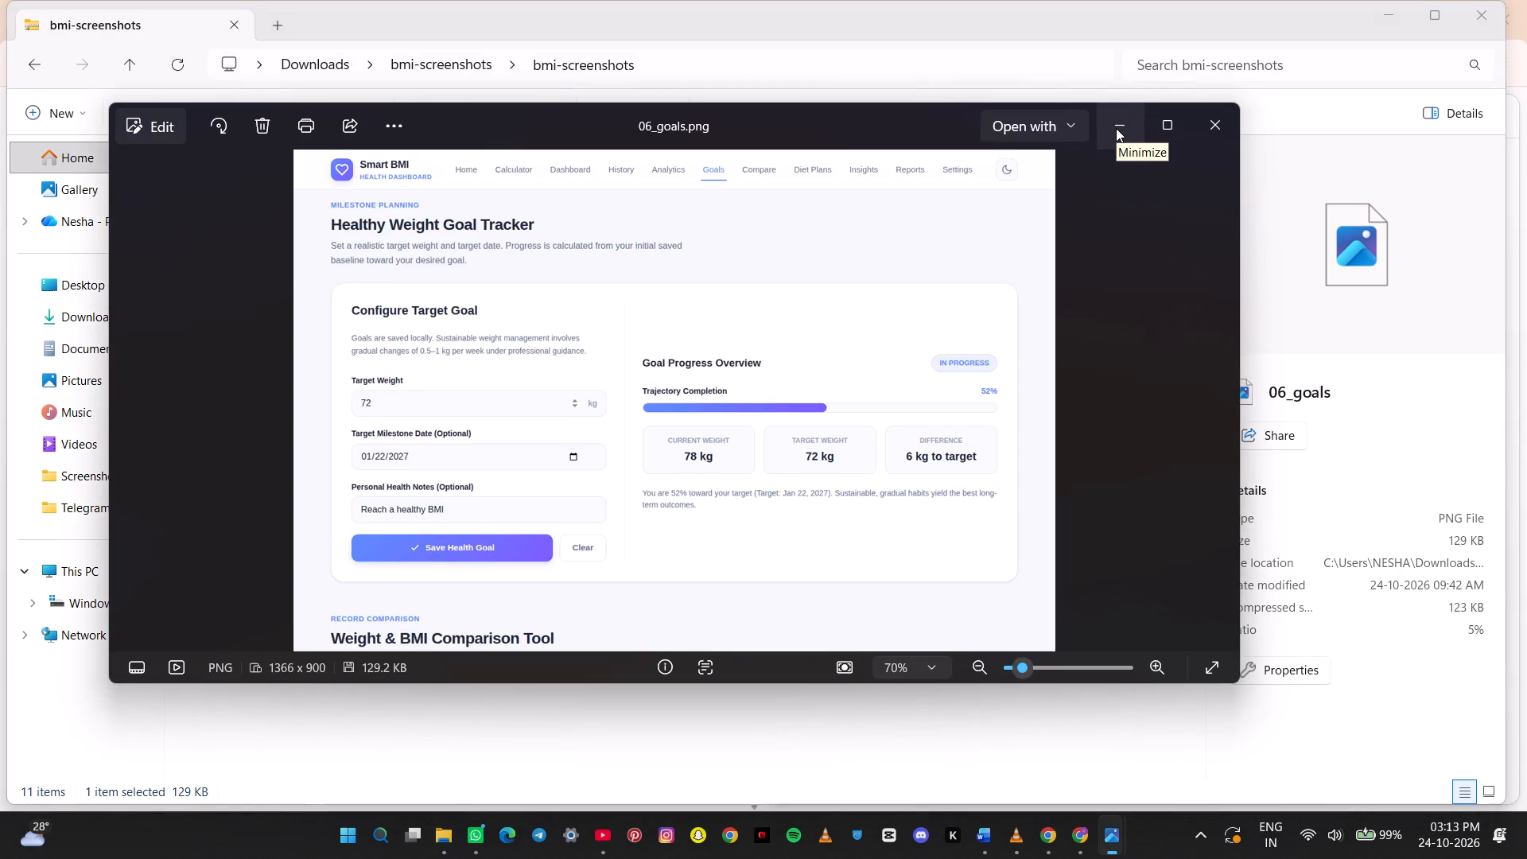
pyautogui.click(1116, 128)
# Examine the remaining website images one by one, from 07_comparison to 11_settings.
pyautogui.tripleClick(940, 369)
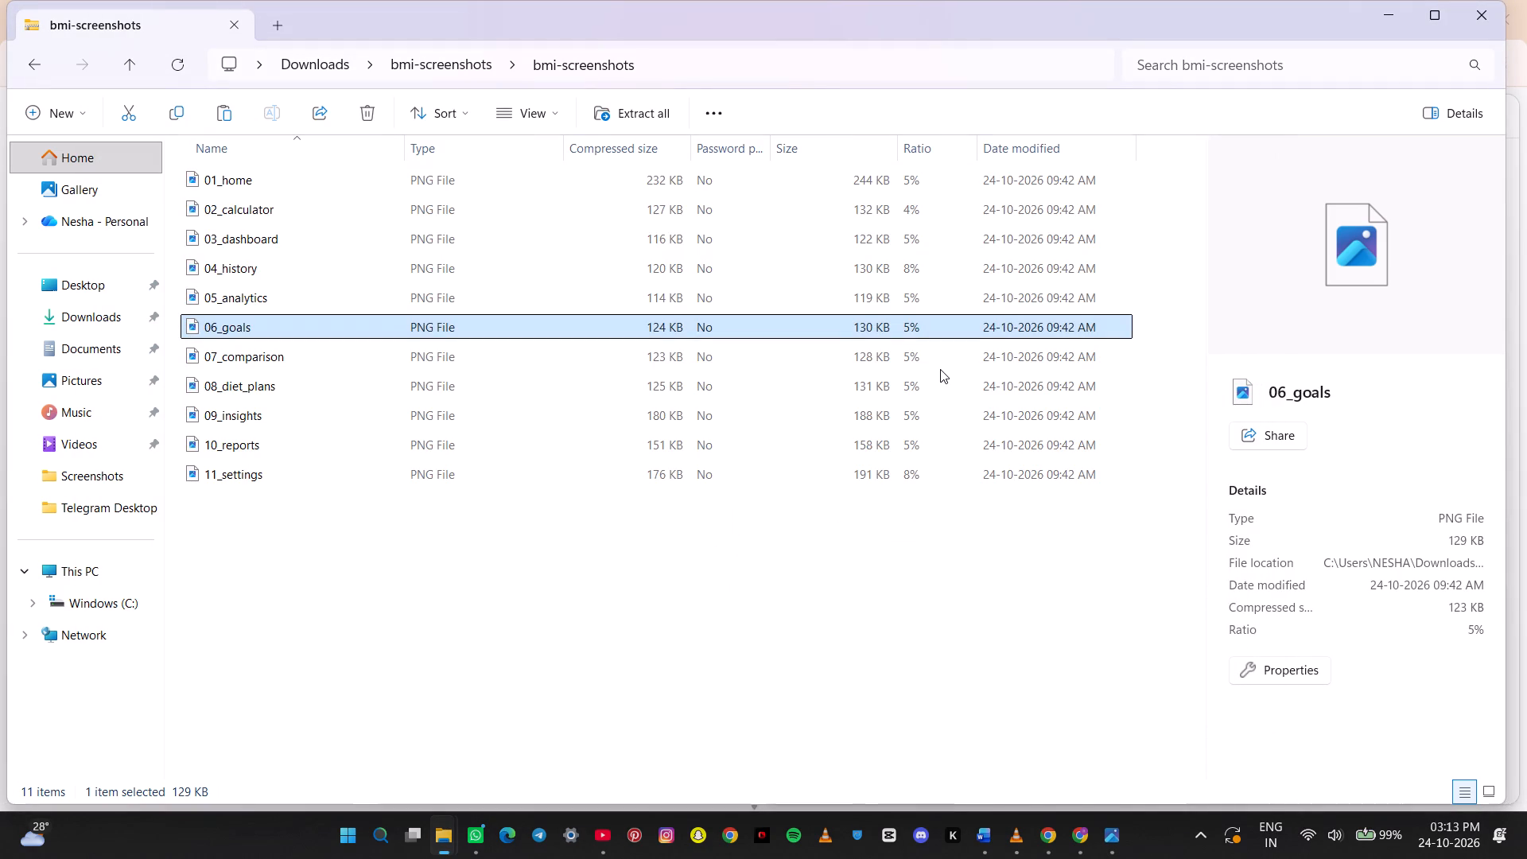
pyautogui.click(940, 369)
pyautogui.tripleClick(939, 360)
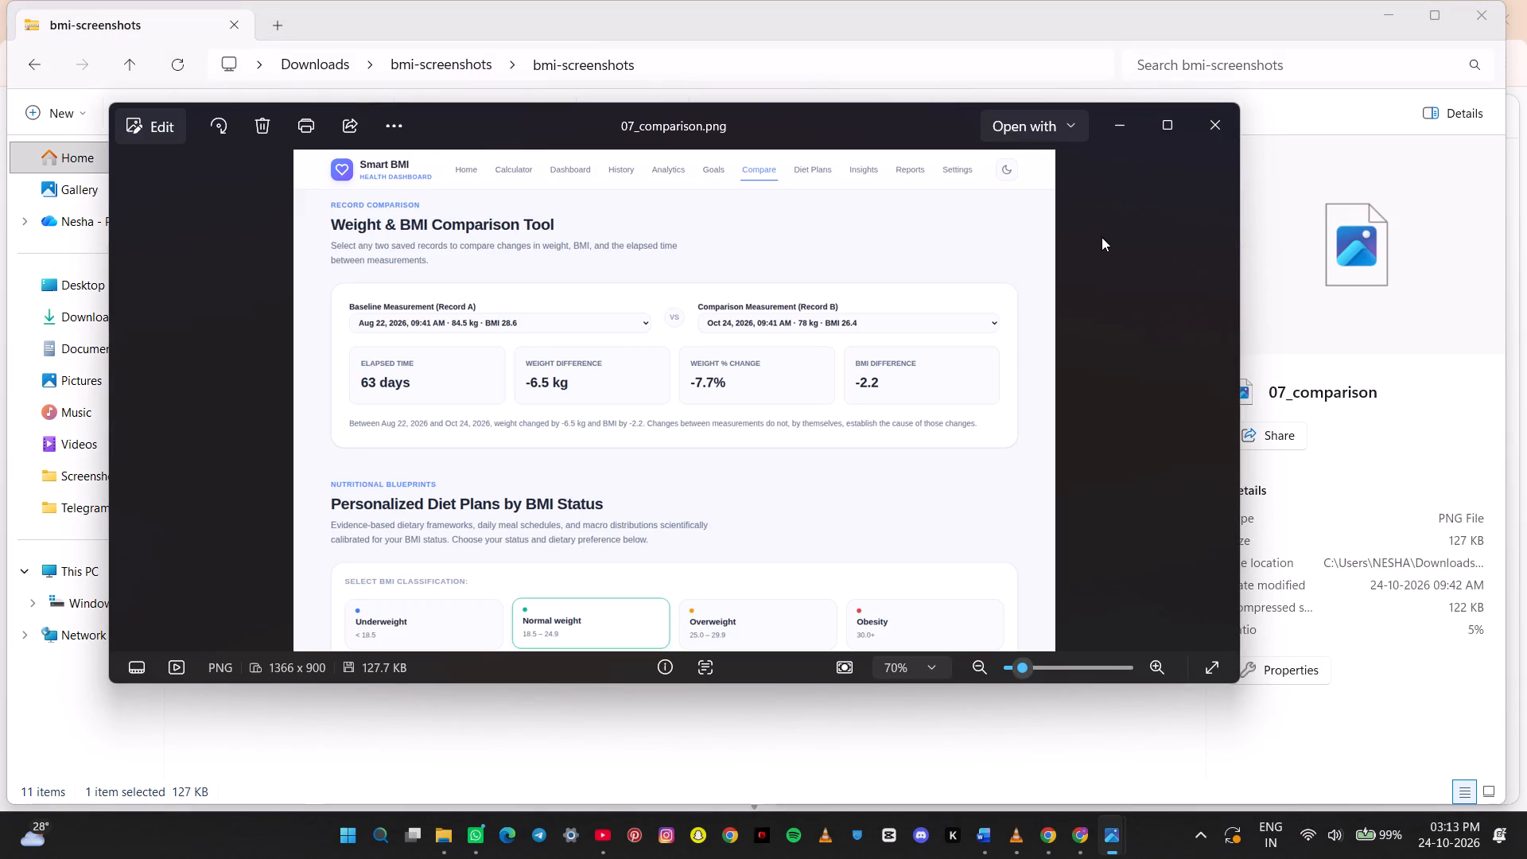
pyautogui.click(1130, 125)
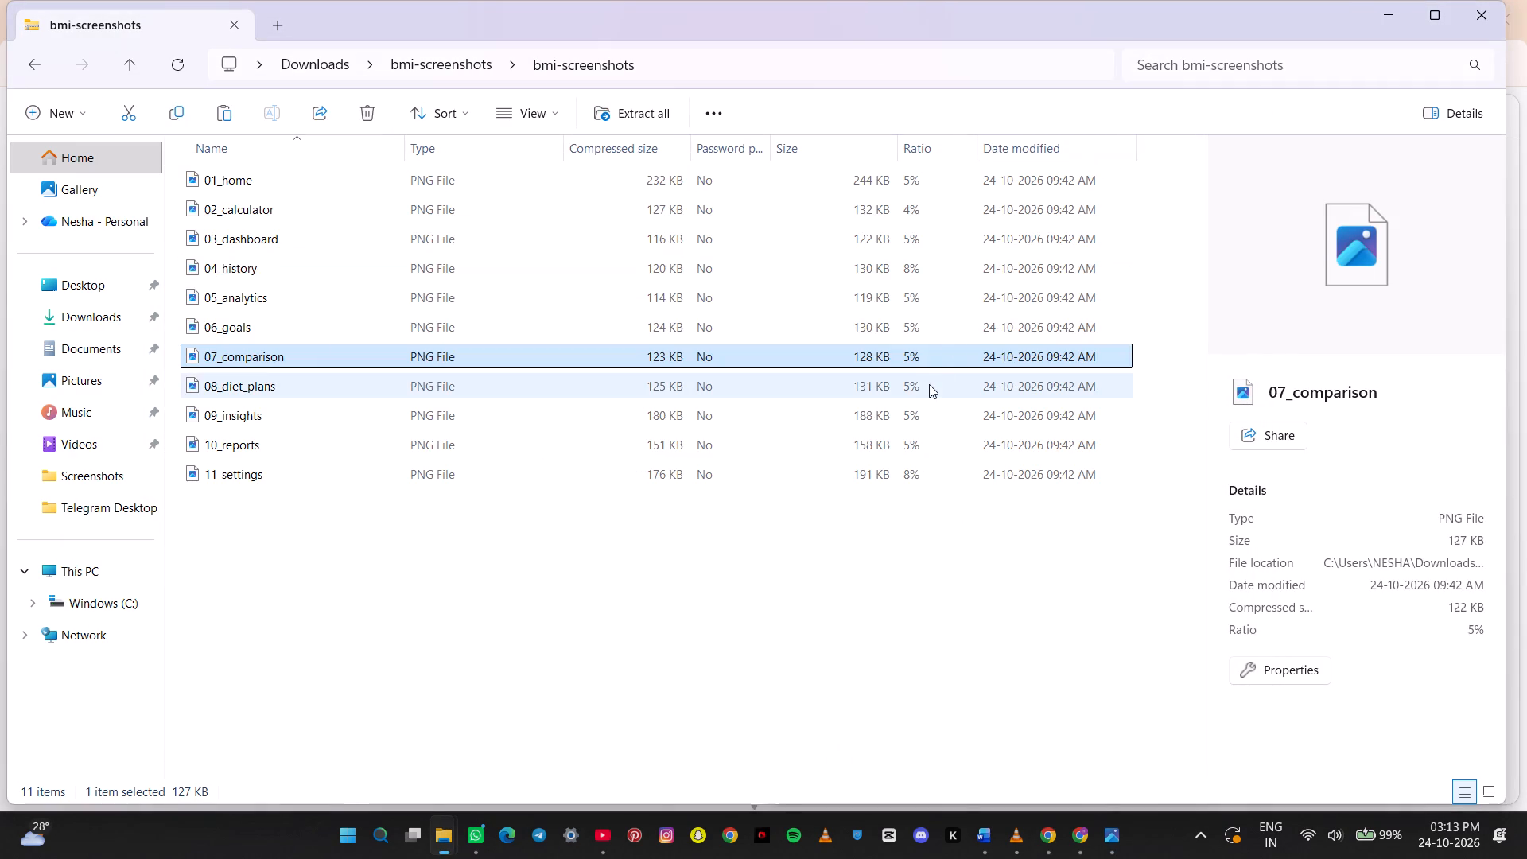
pyautogui.tripleClick(928, 387)
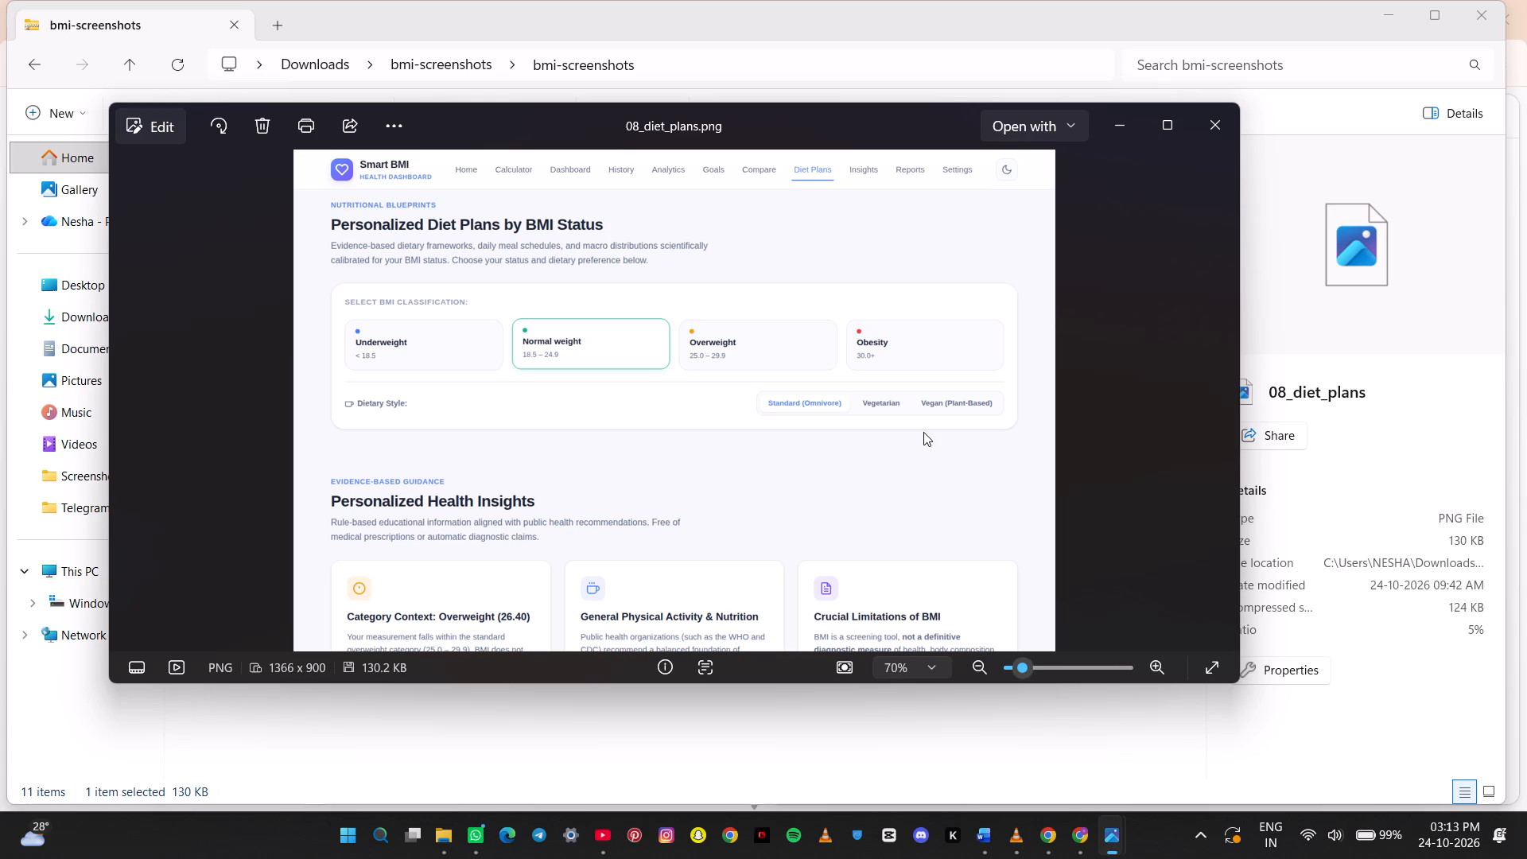
pyautogui.click(1121, 108)
pyautogui.tripleClick(665, 420)
pyautogui.click(665, 420)
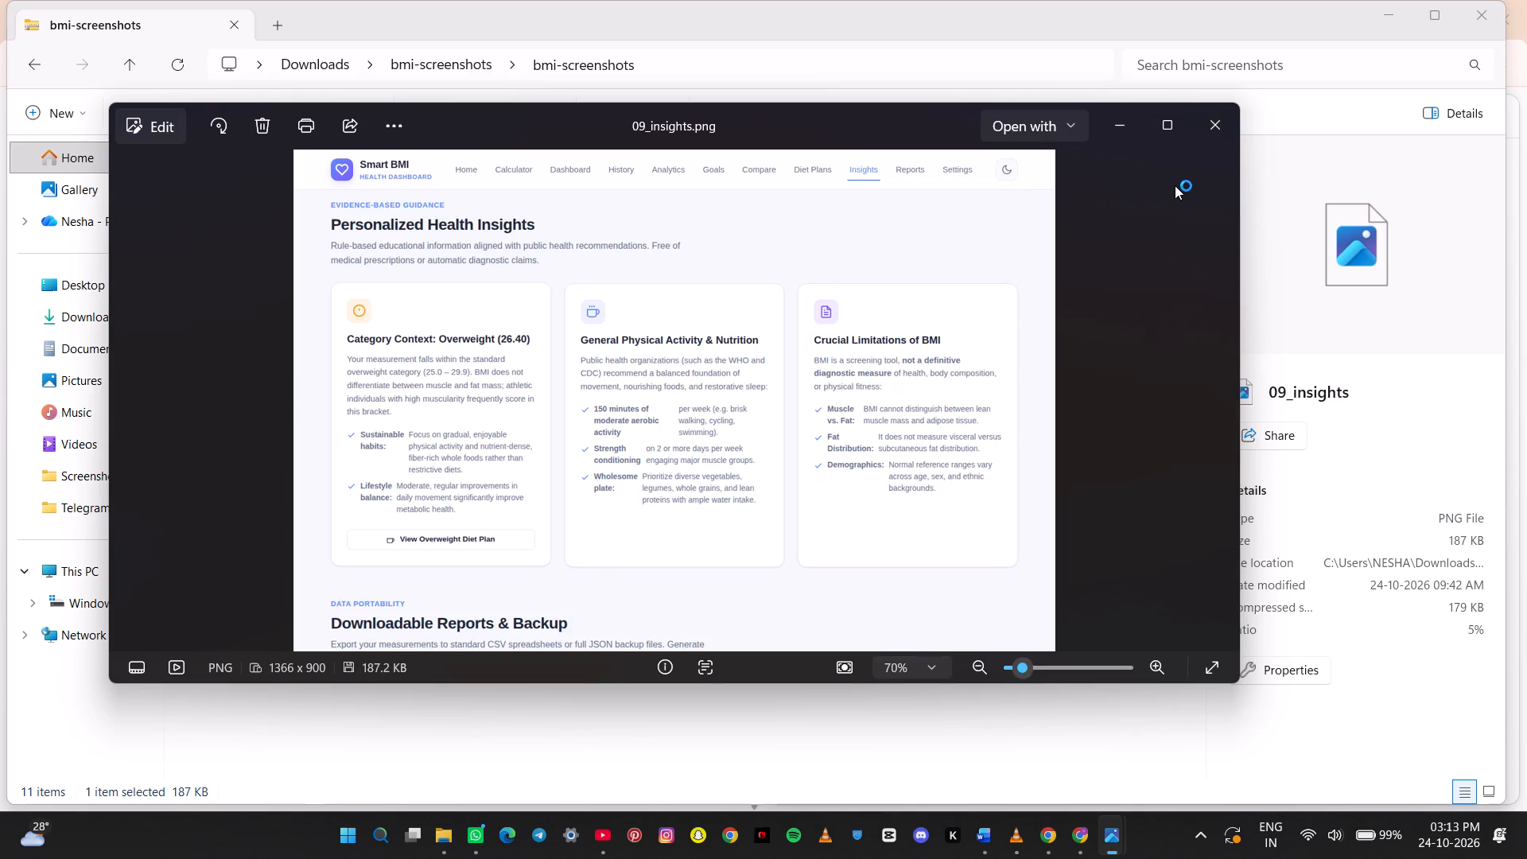
pyautogui.click(1117, 127)
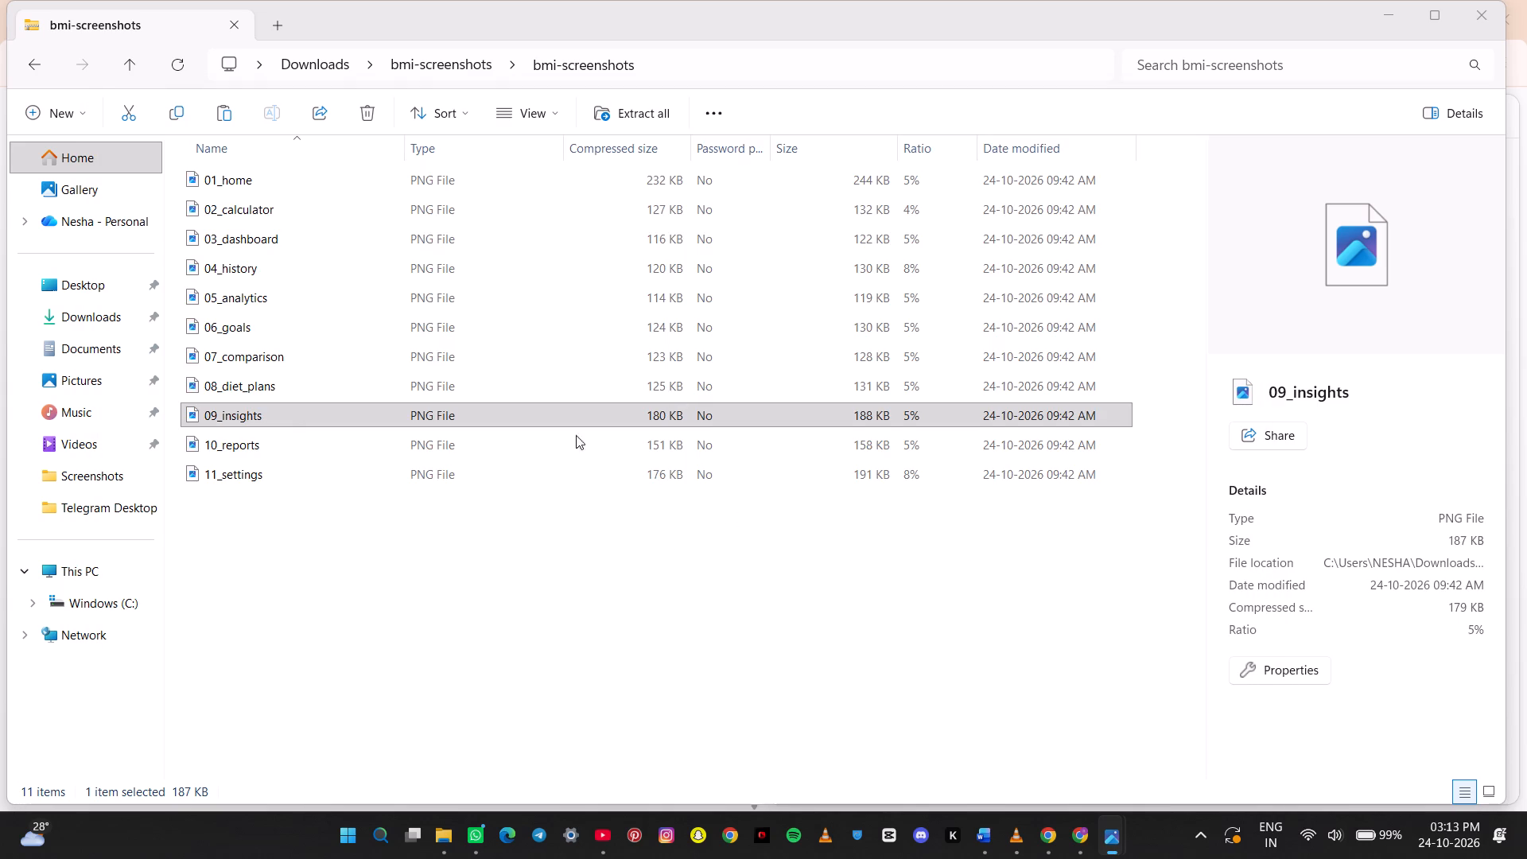
pyautogui.tripleClick(529, 445)
pyautogui.click(529, 445)
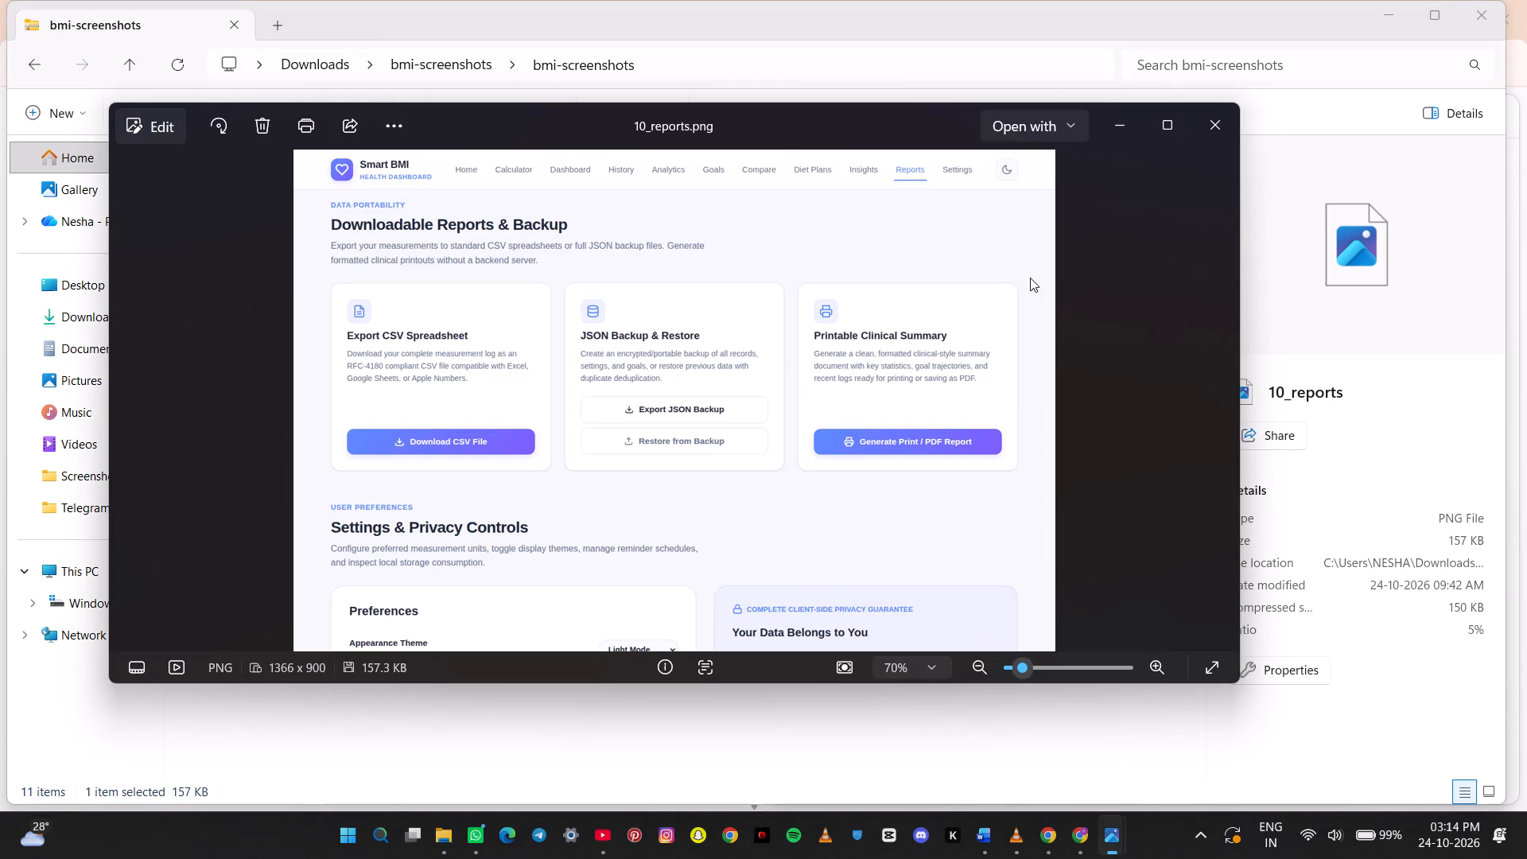
pyautogui.click(1121, 132)
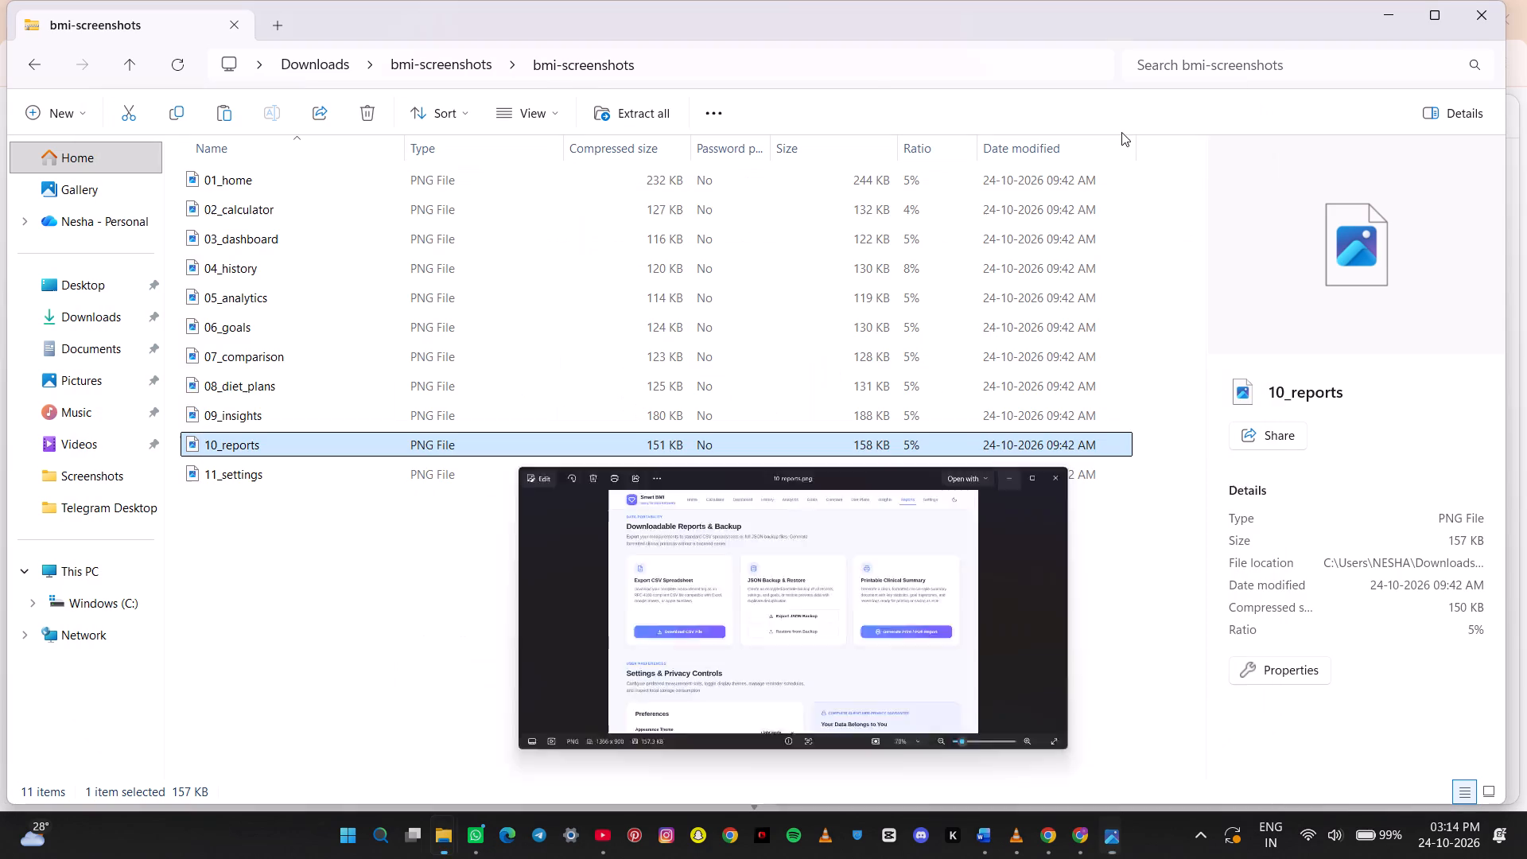
pyautogui.tripleClick(672, 469)
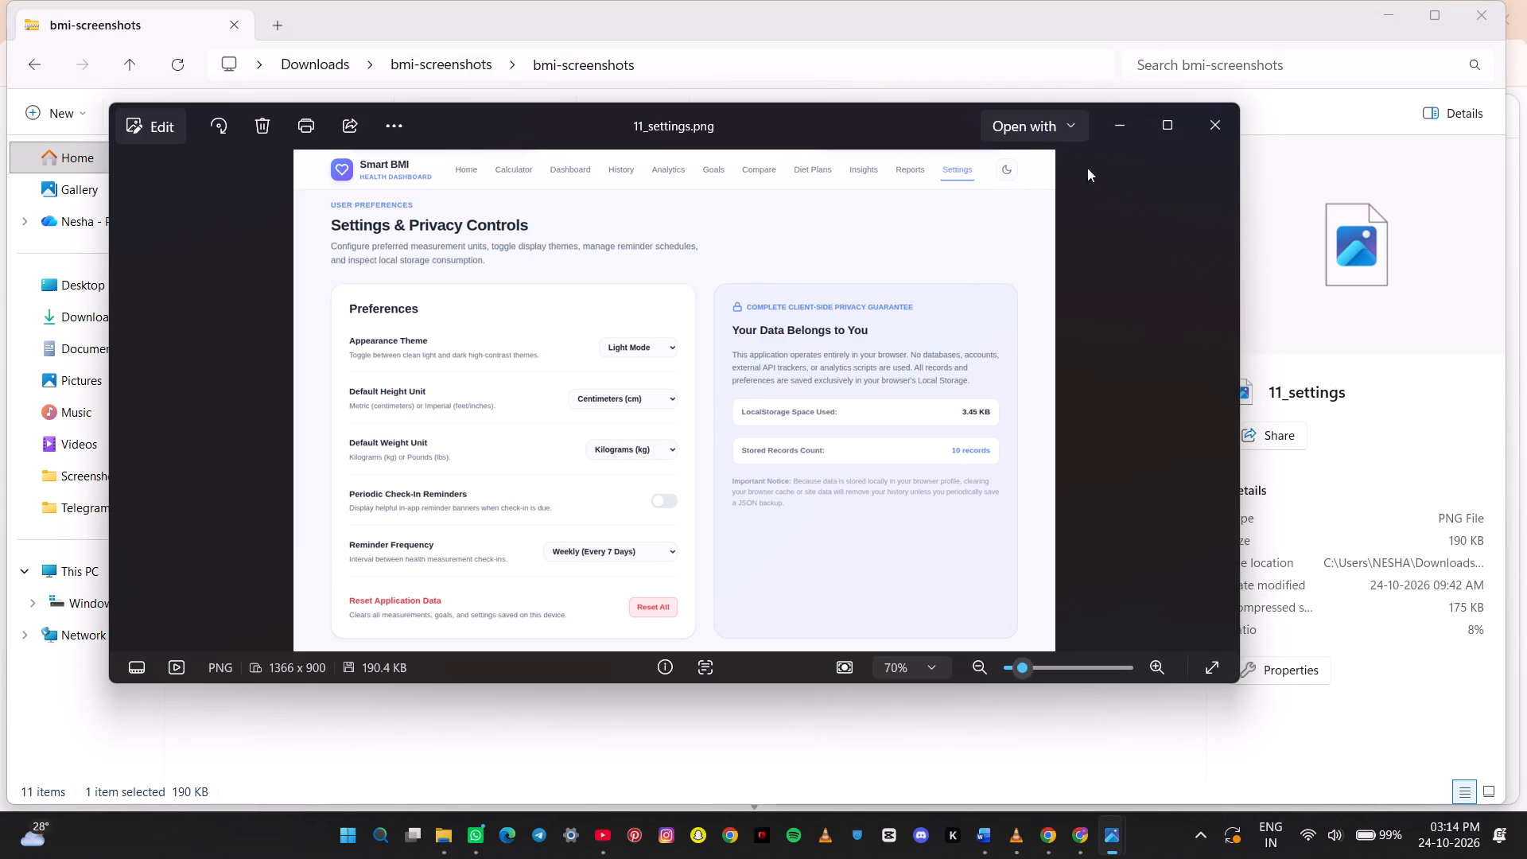
pyautogui.click(1113, 130)
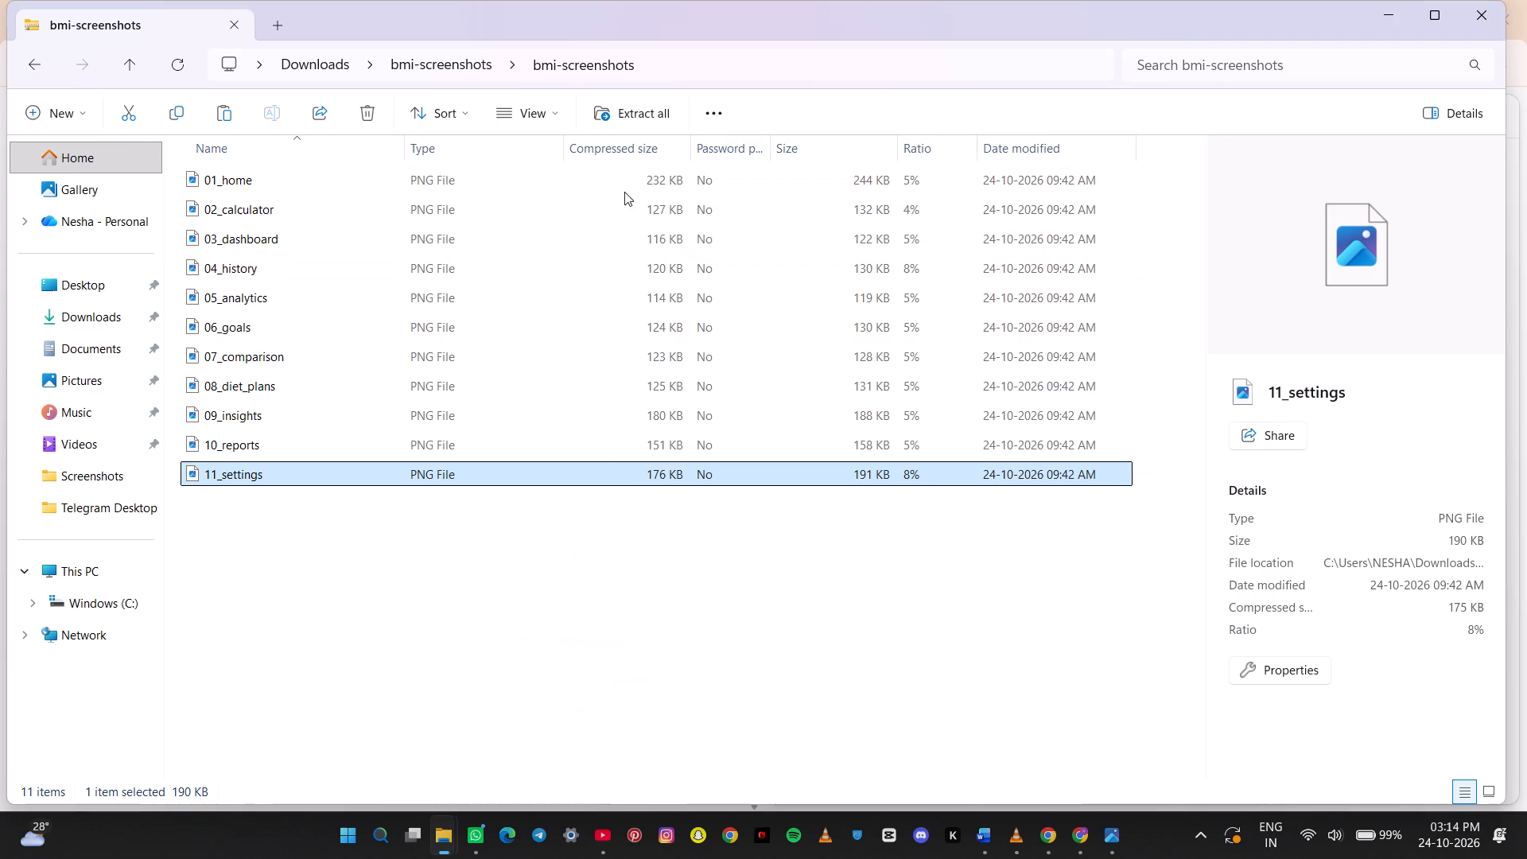
# View the 01_home and 02_calculator images again.
pyautogui.tripleClick(645, 178)
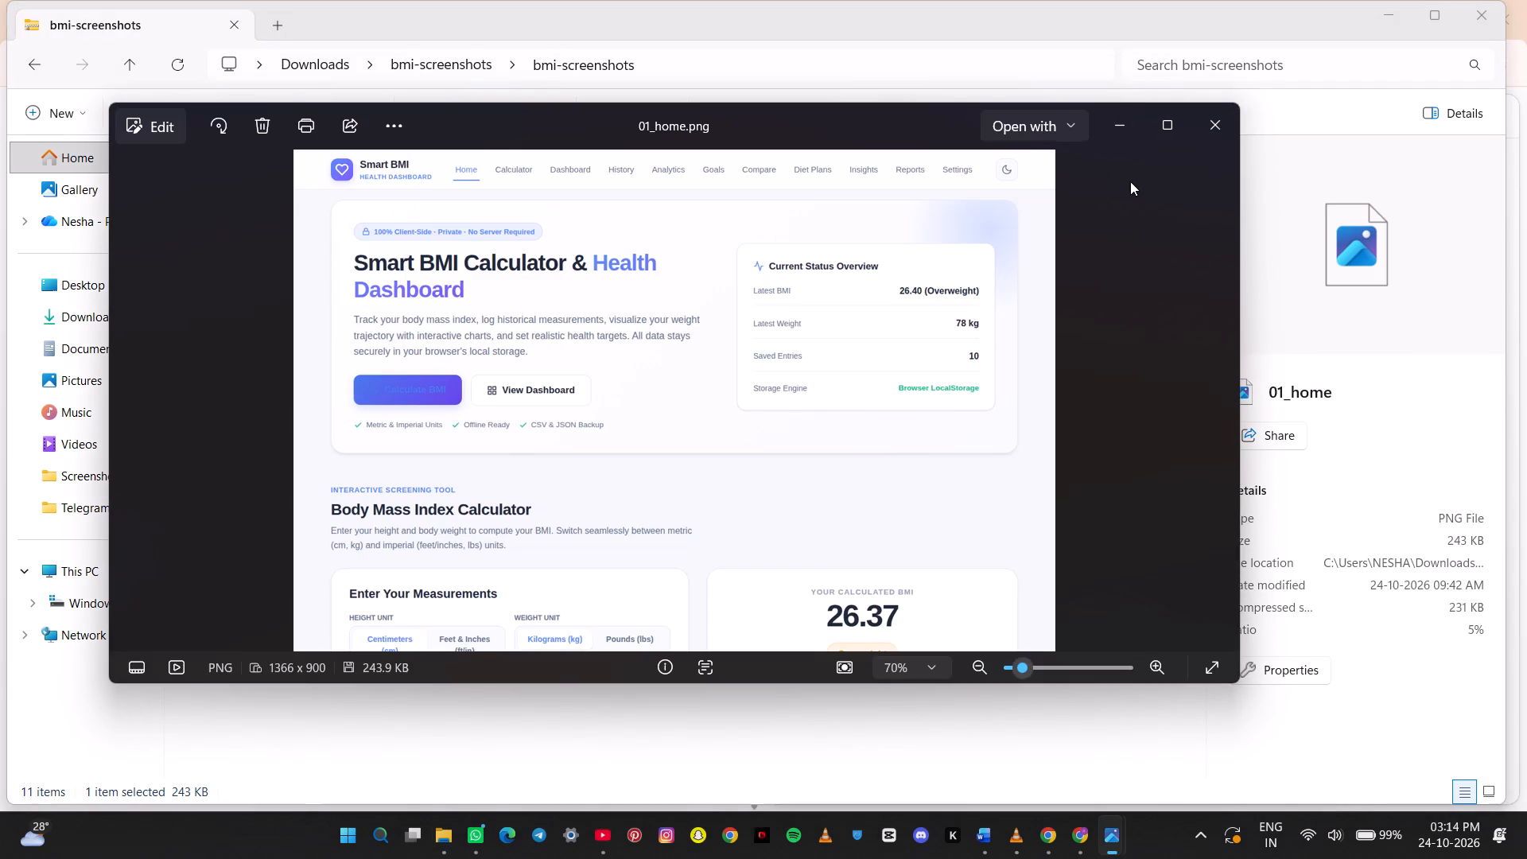
pyautogui.click(1124, 130)
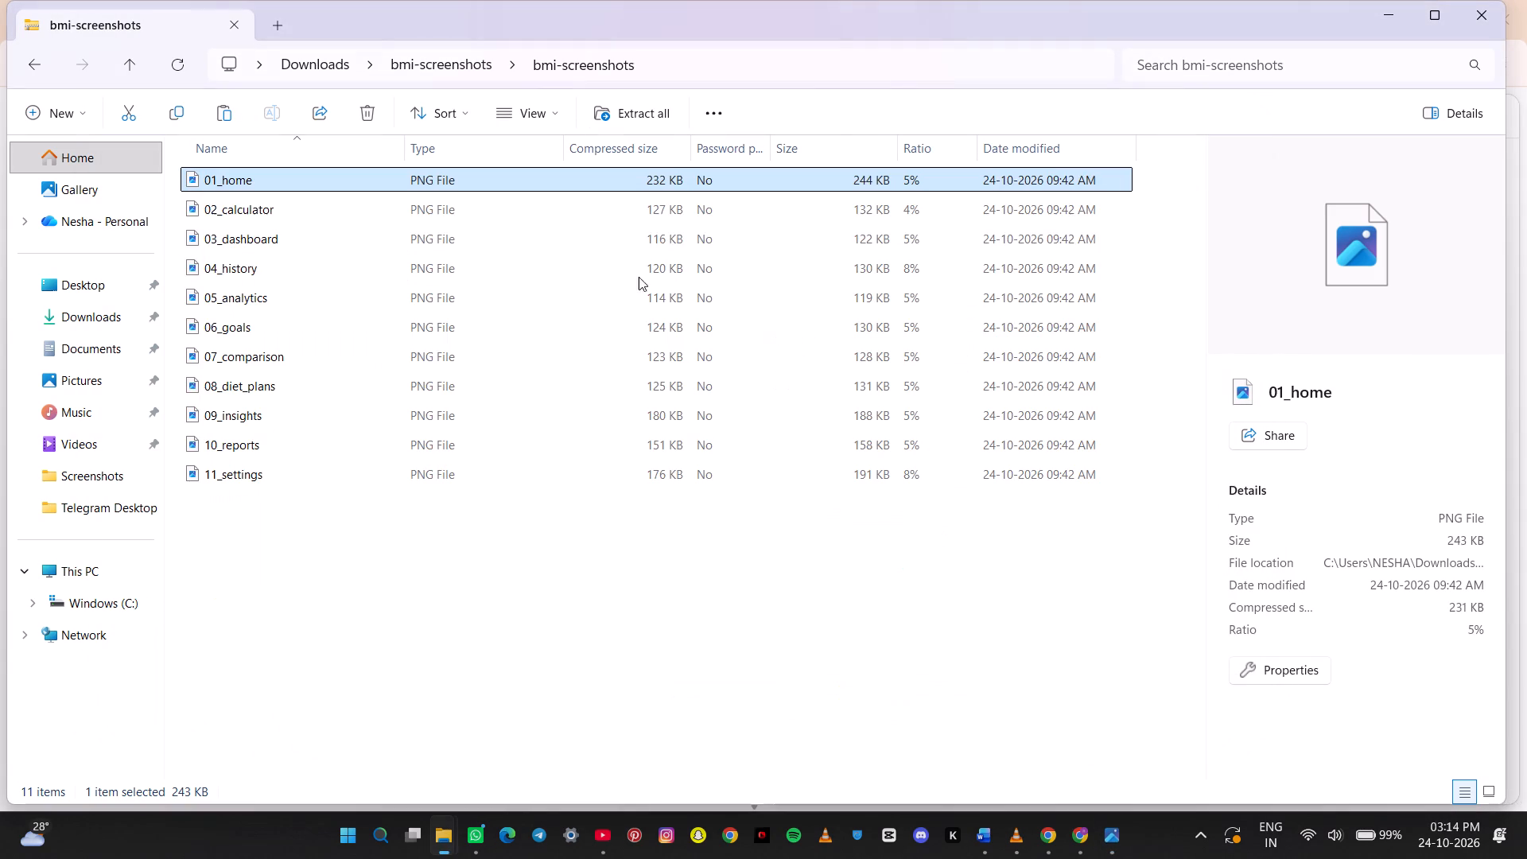
pyautogui.tripleClick(660, 215)
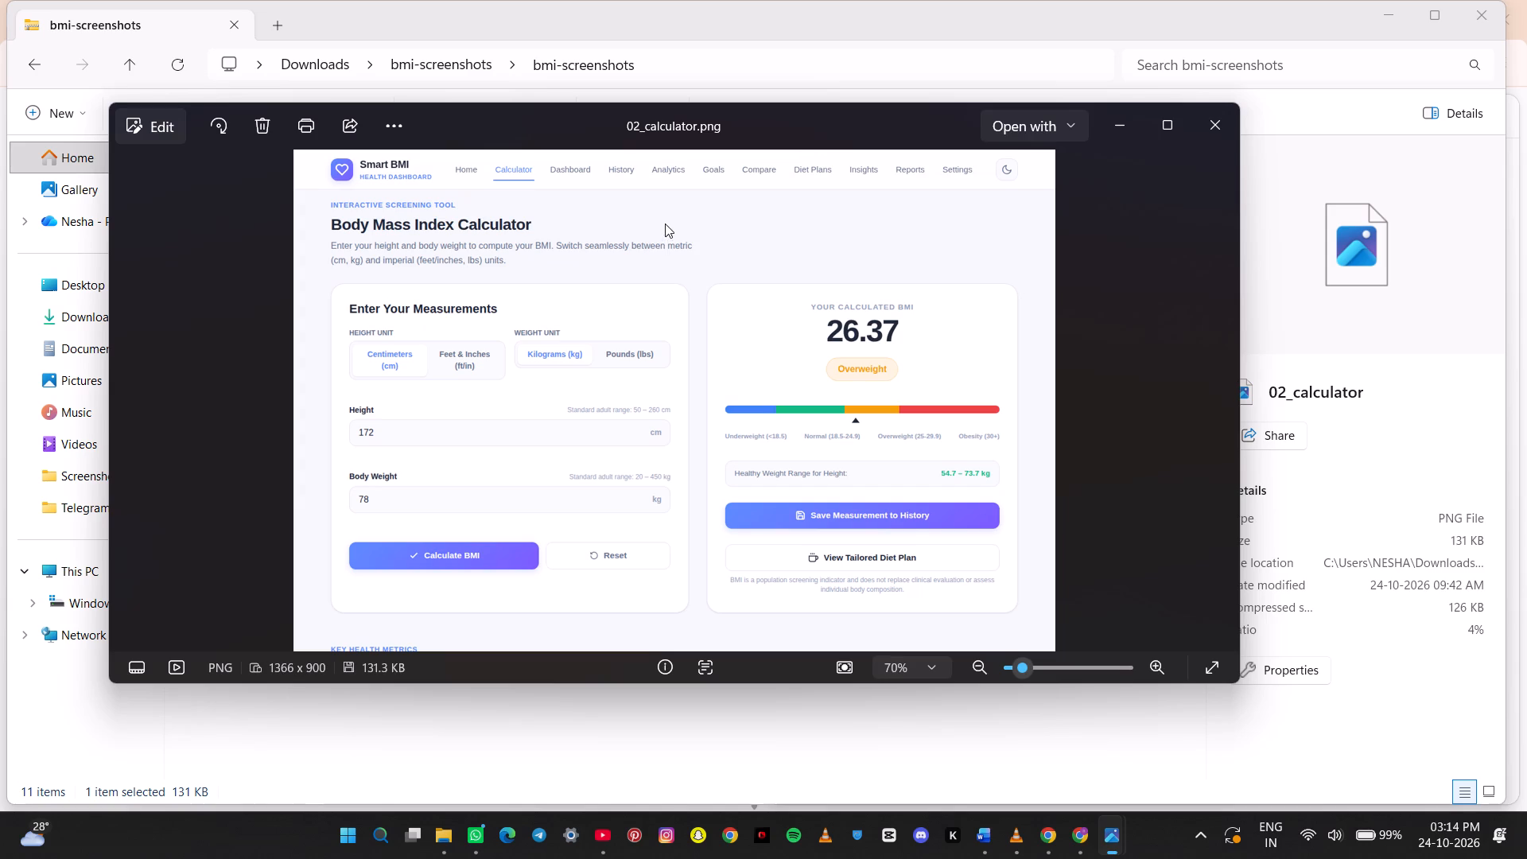
pyautogui.click(1128, 111)
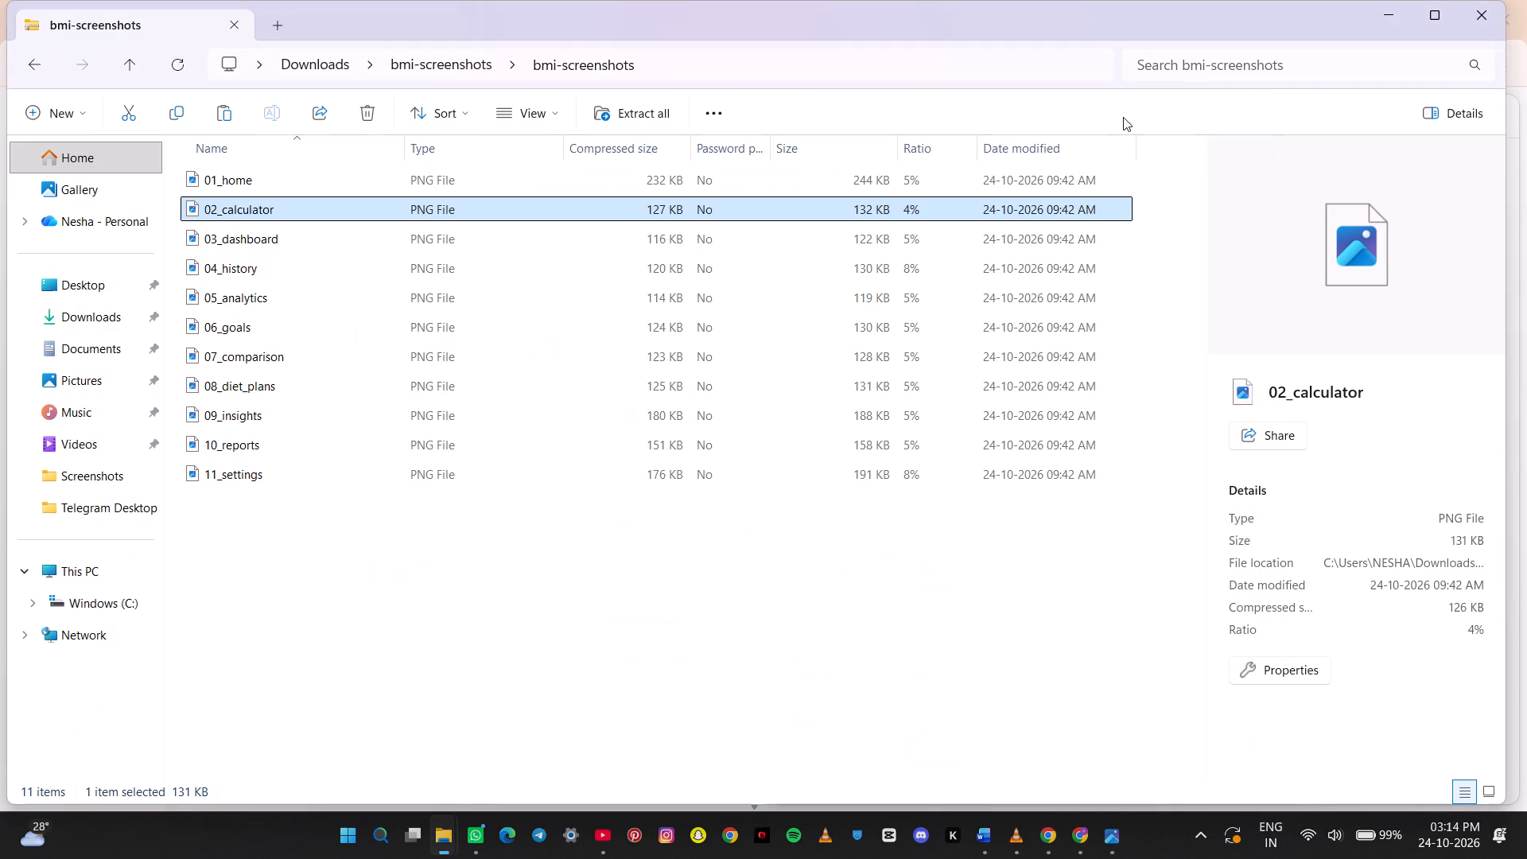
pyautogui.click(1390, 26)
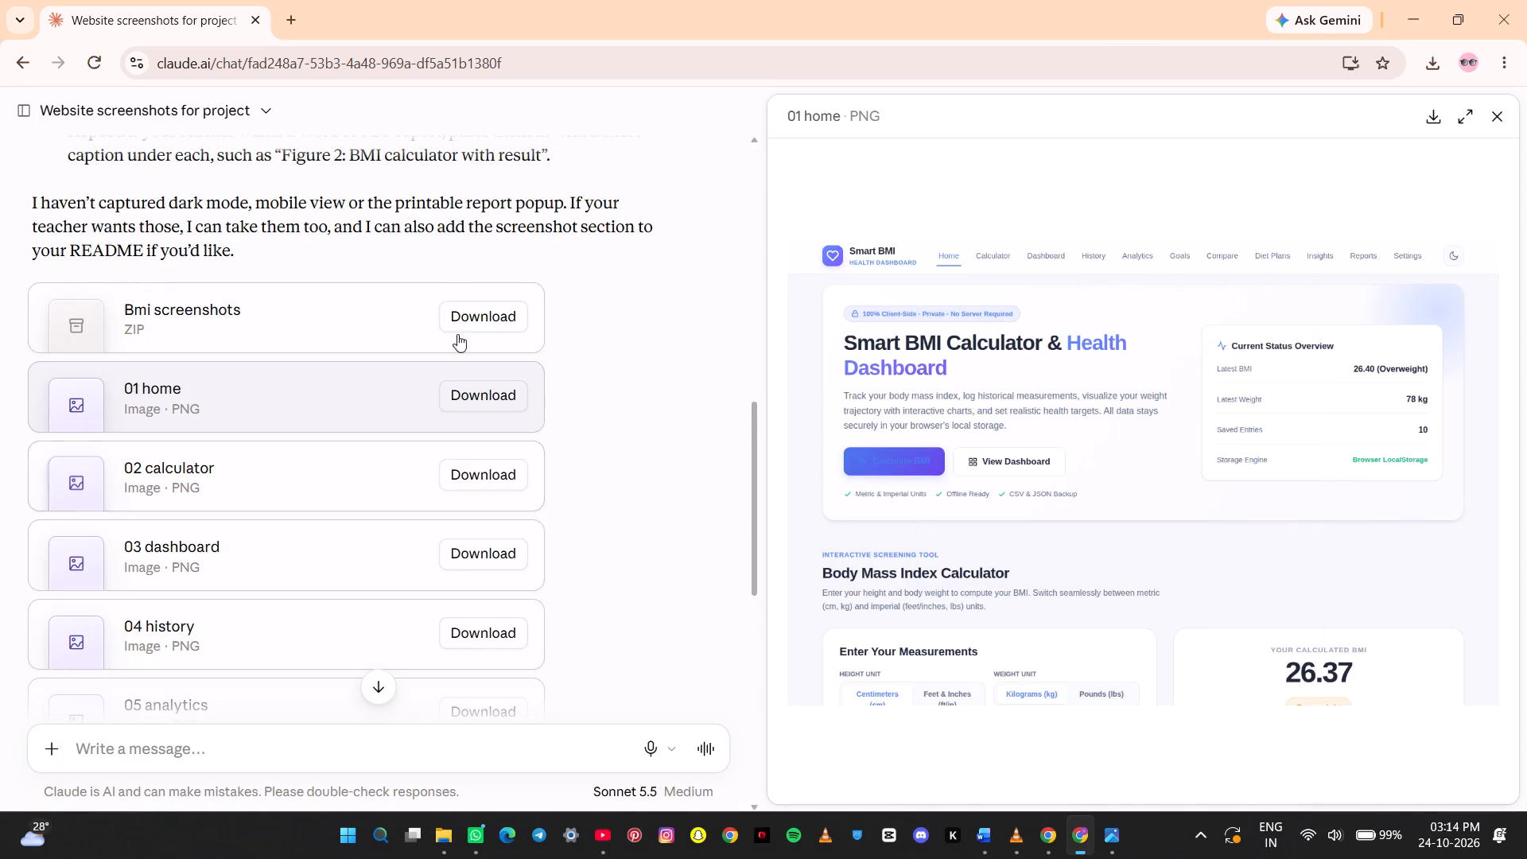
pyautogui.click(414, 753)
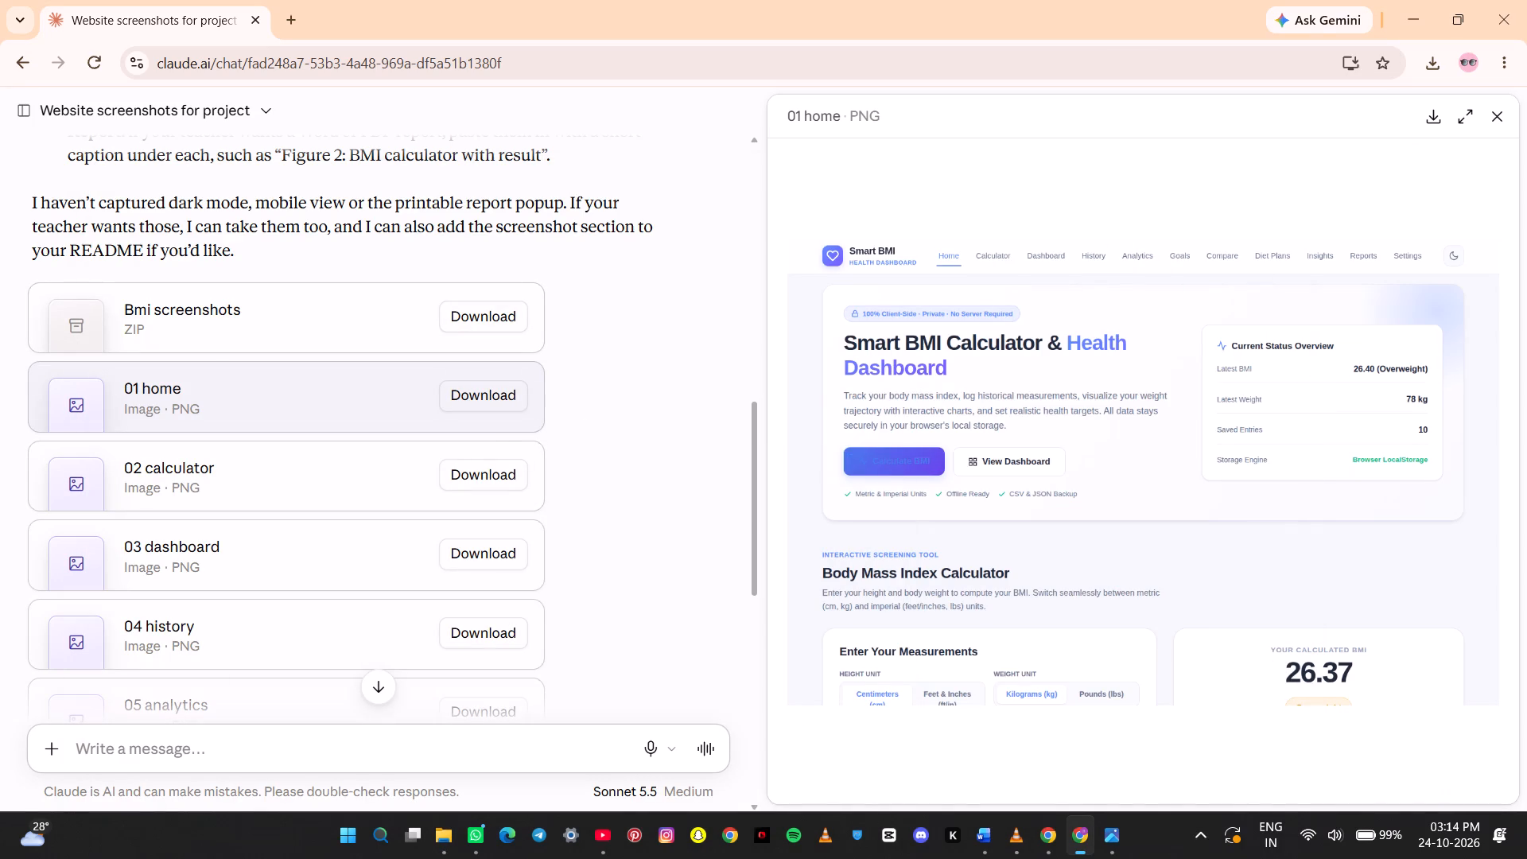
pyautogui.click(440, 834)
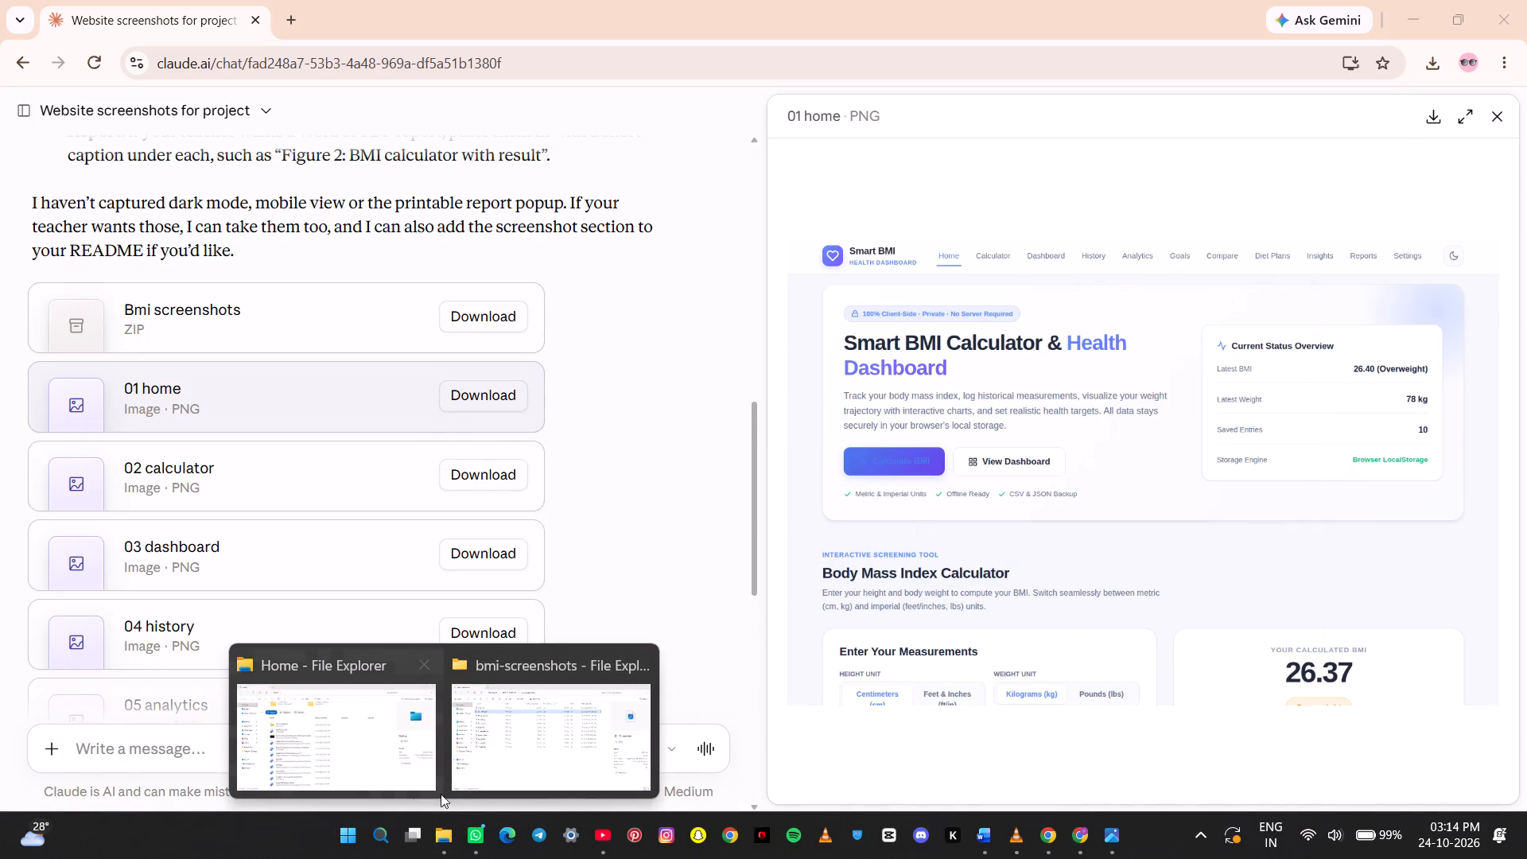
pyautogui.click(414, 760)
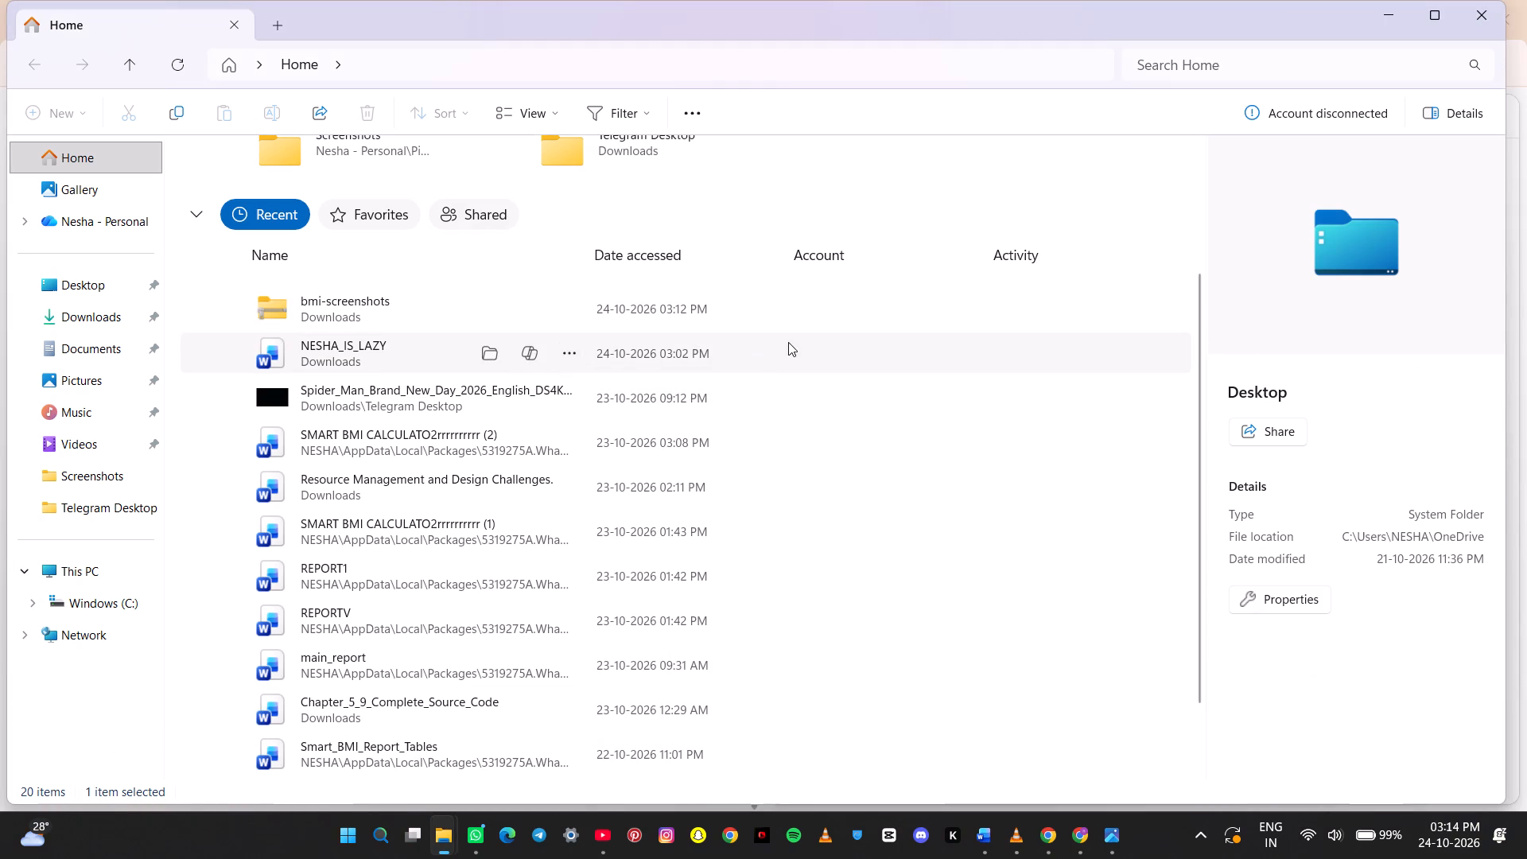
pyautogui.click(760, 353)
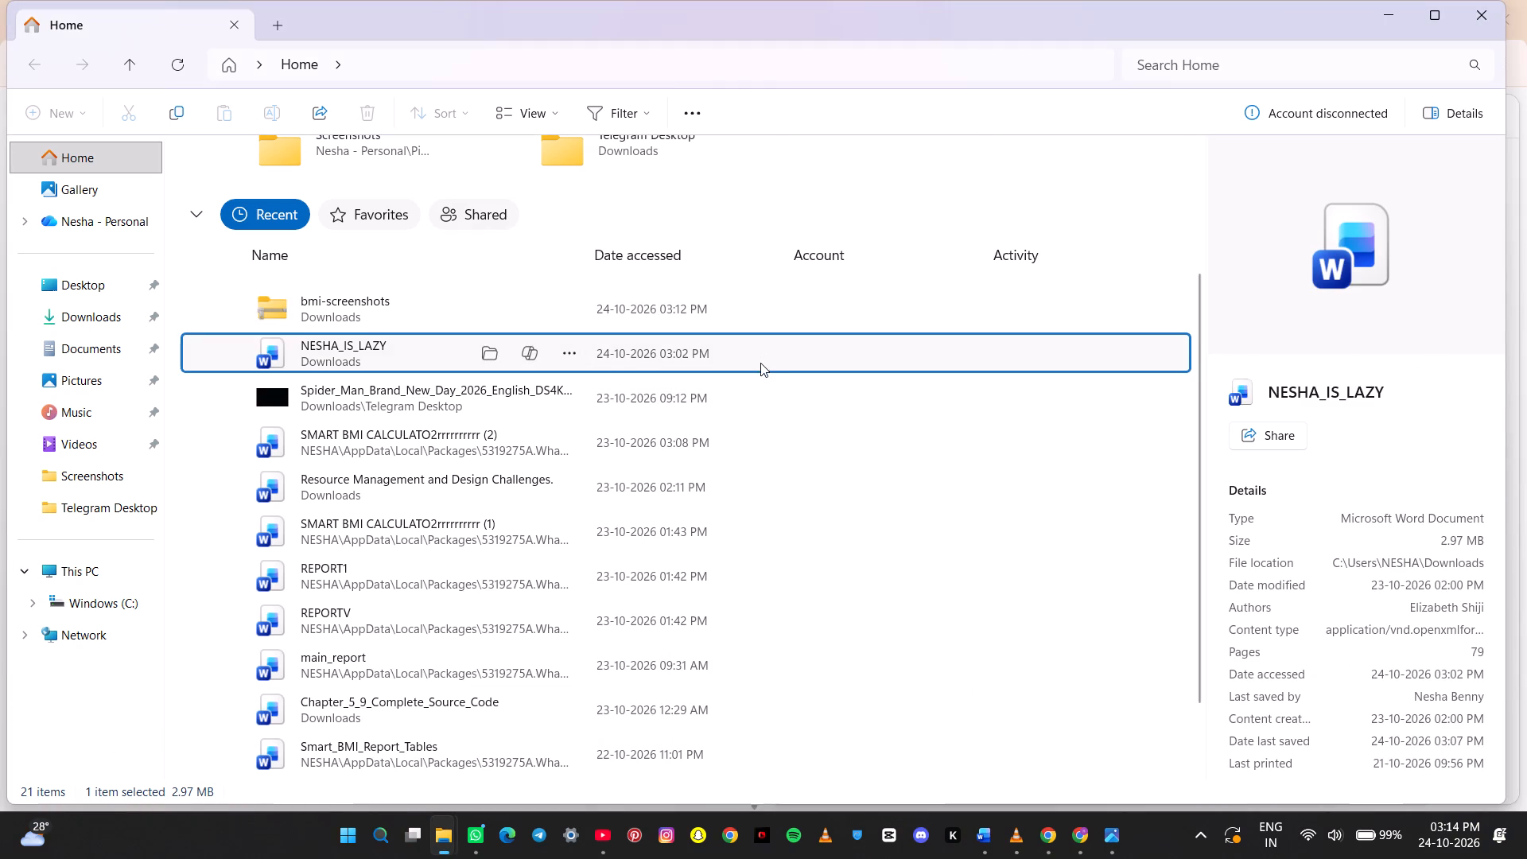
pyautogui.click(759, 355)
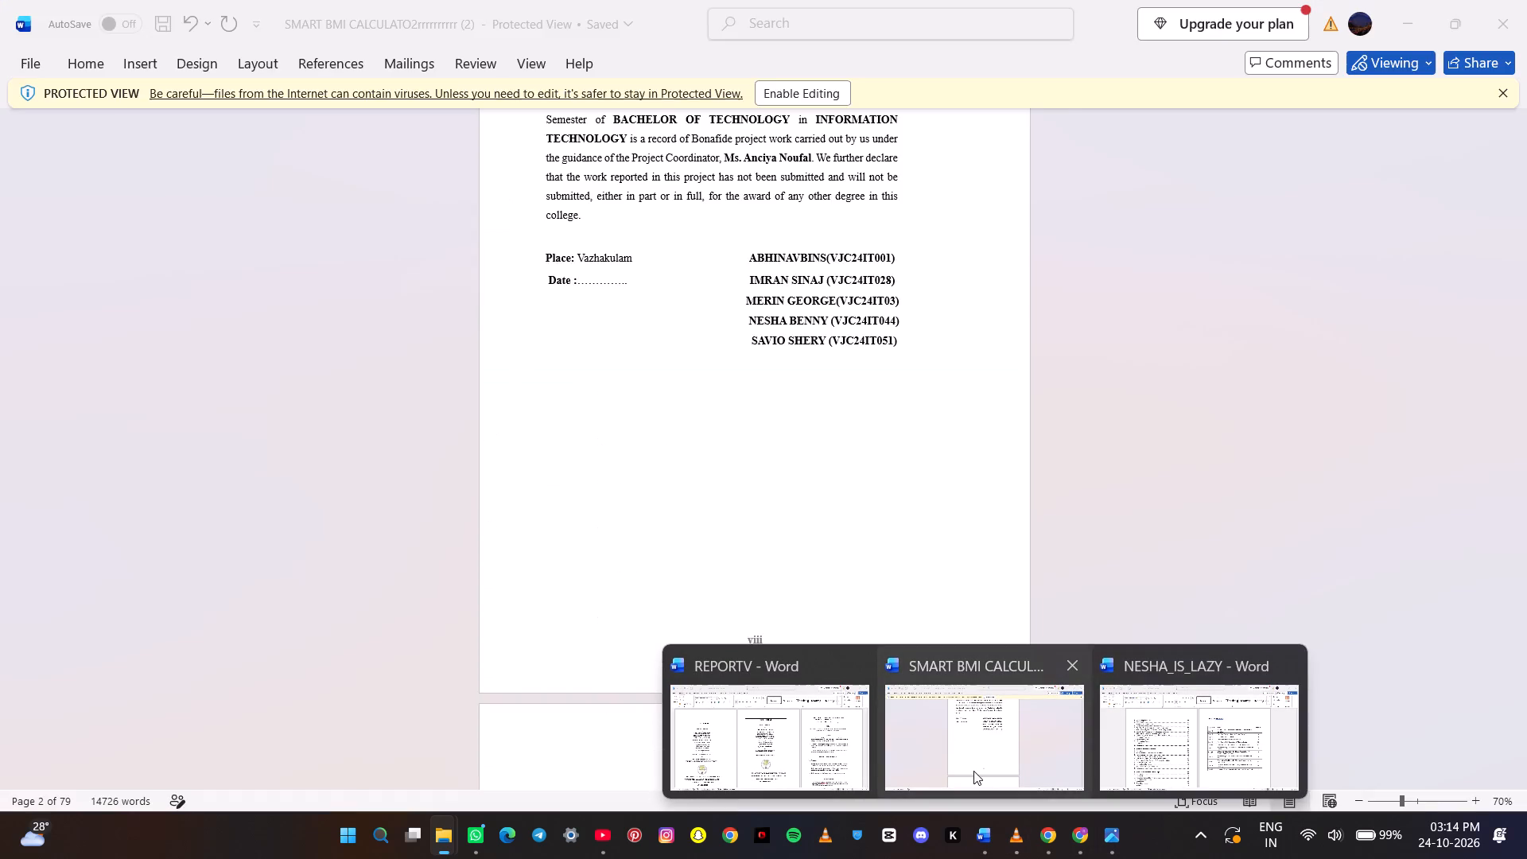
# Switch to the NESHA_IS_LAZY document in Word, retype the last leader dot of the 5.12 screenshot entry, and save the report.
pyautogui.click(1158, 742)
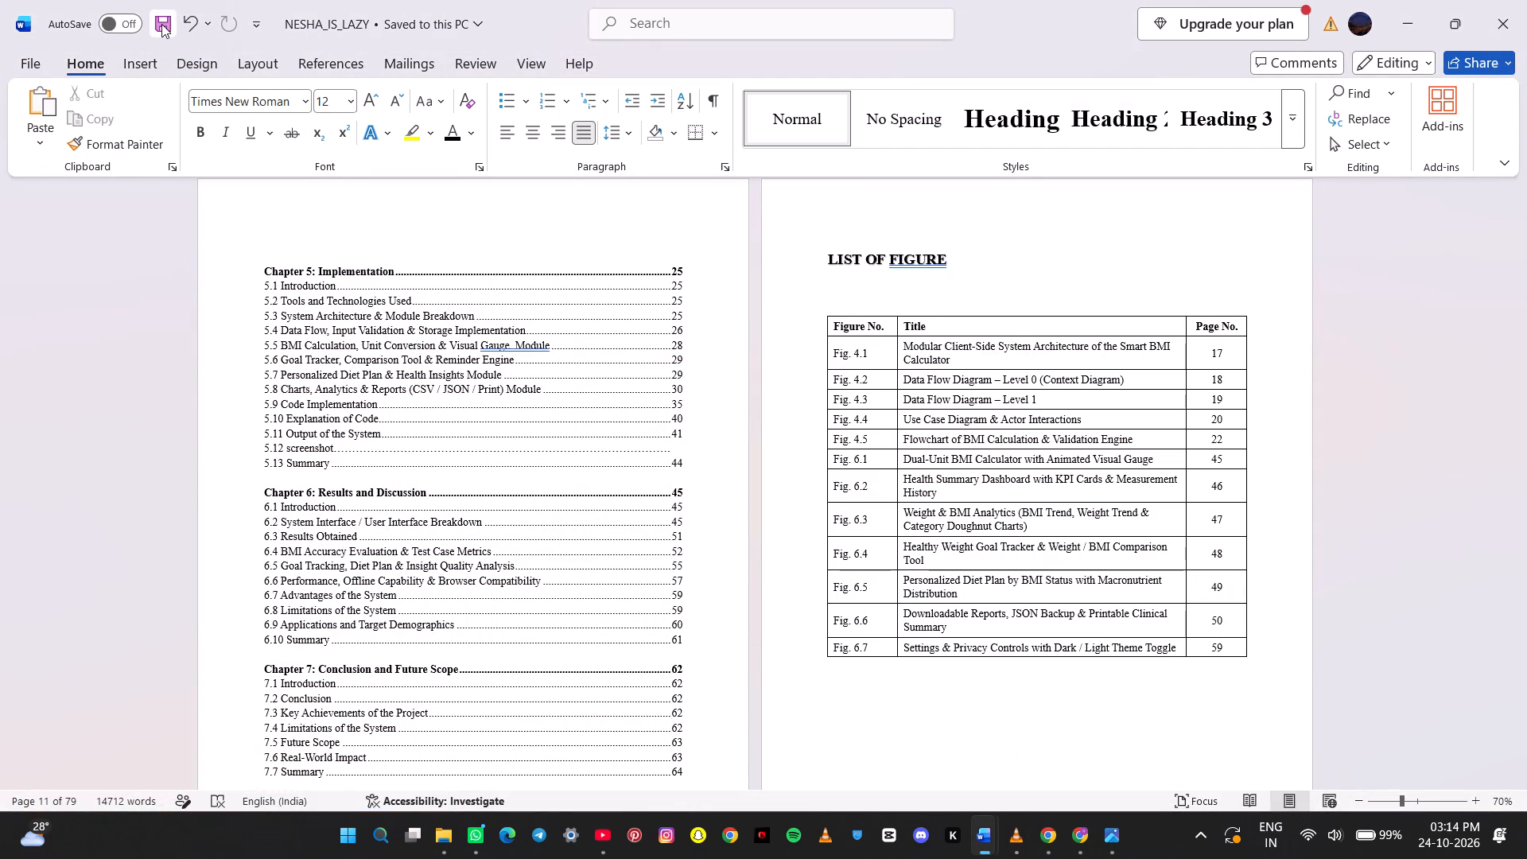
pyautogui.click(161, 24)
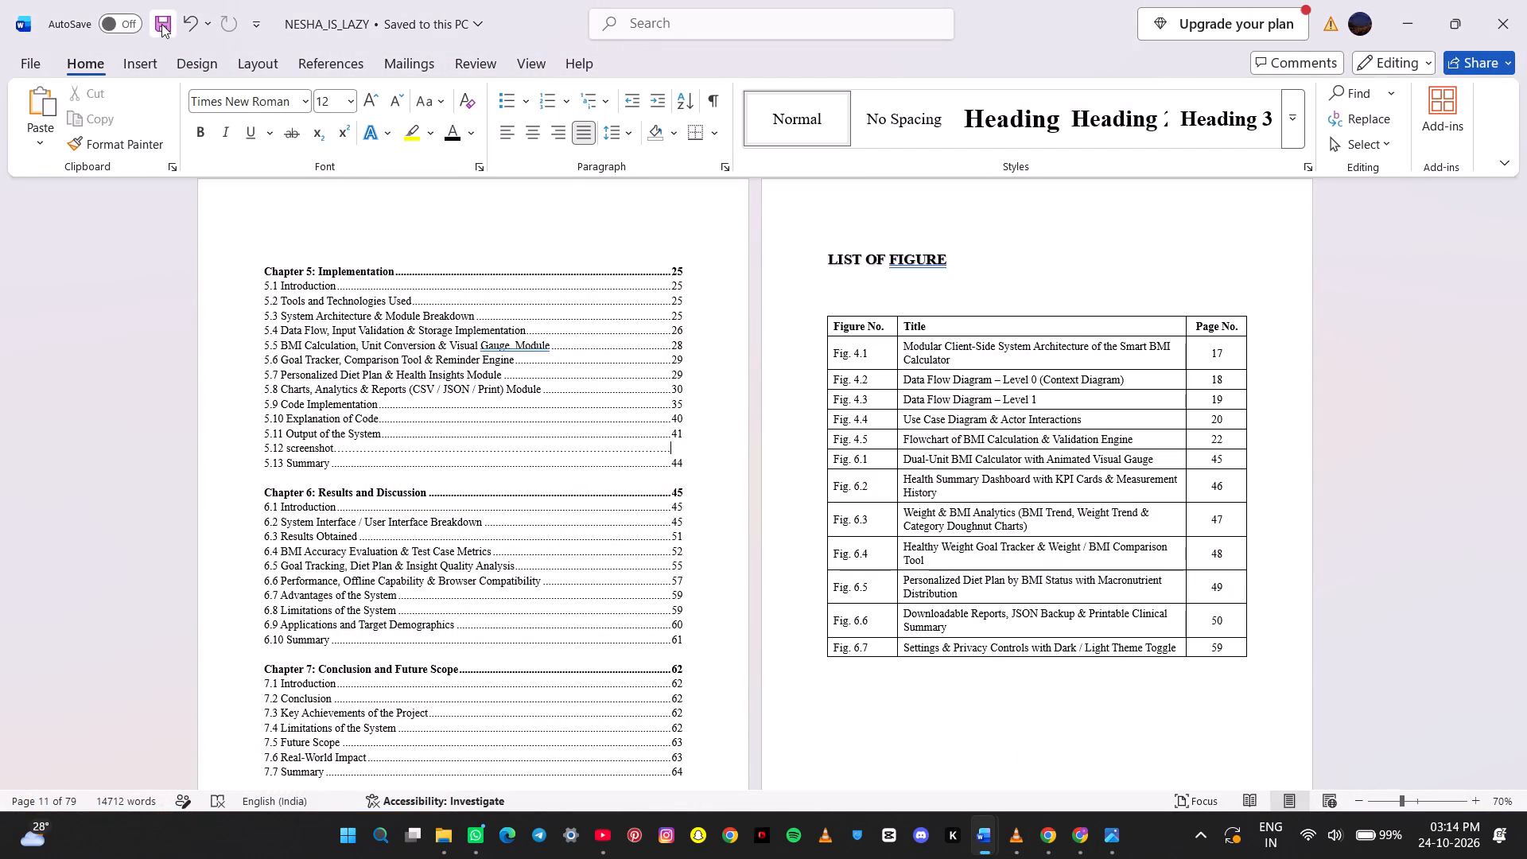
pyautogui.click(161, 24)
pyautogui.press('BackSpace')
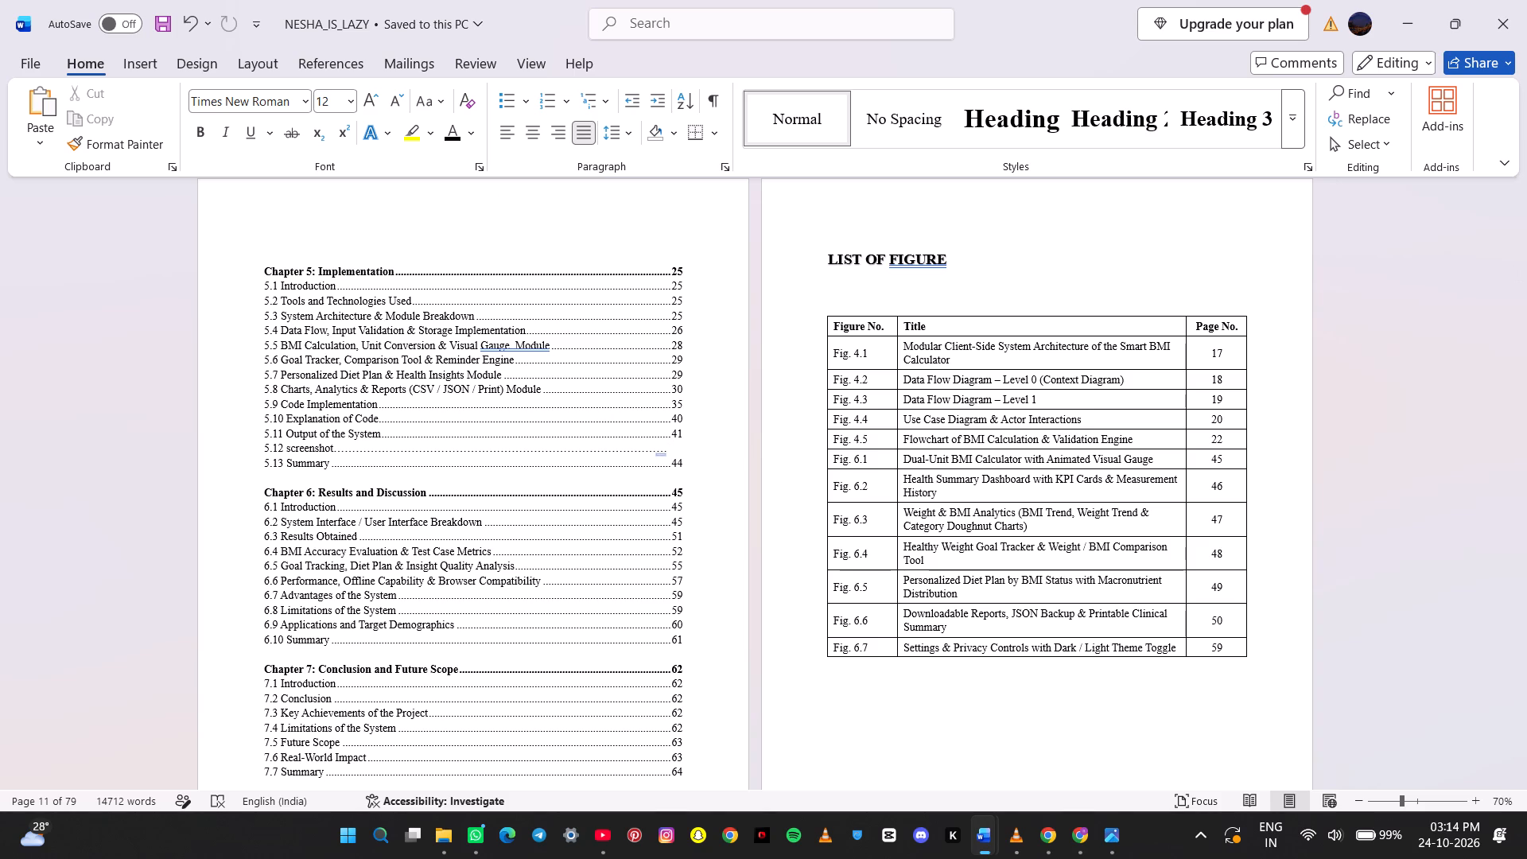
pyautogui.press('.')
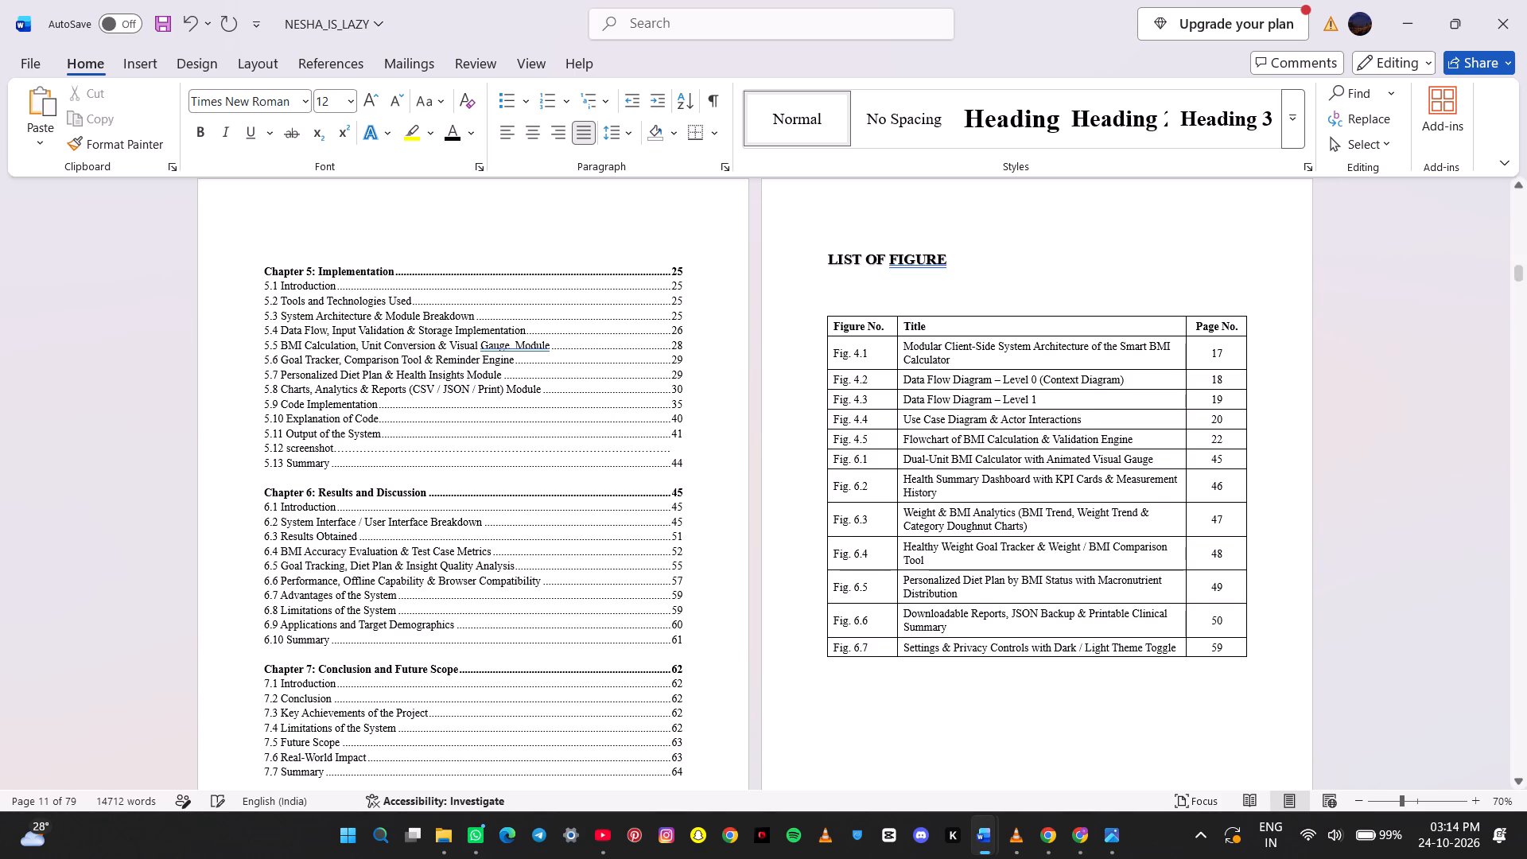
pyautogui.click(169, 30)
pyautogui.click(440, 841)
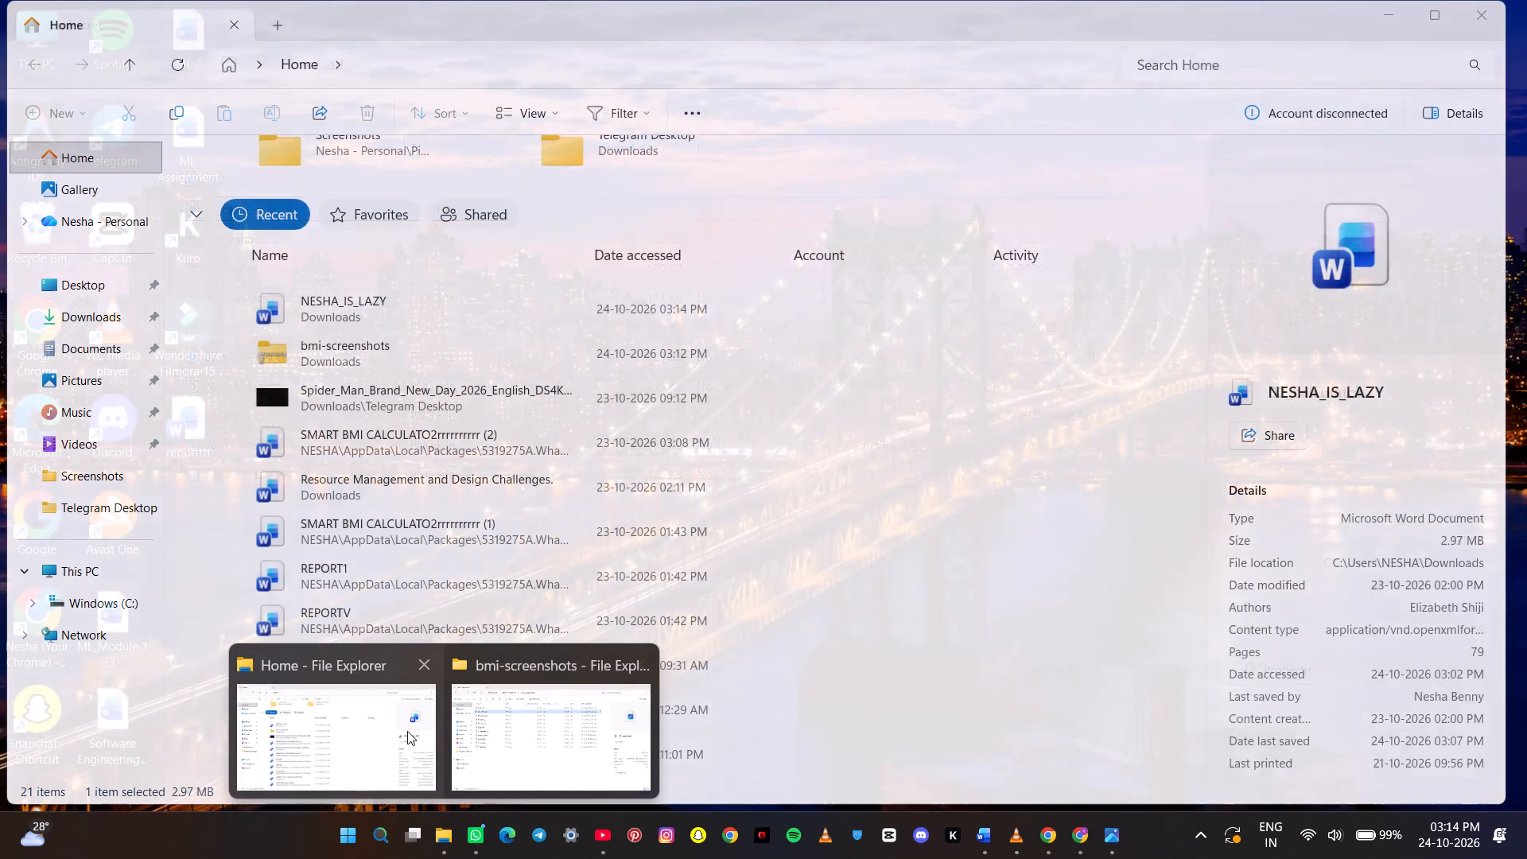
pyautogui.click(407, 731)
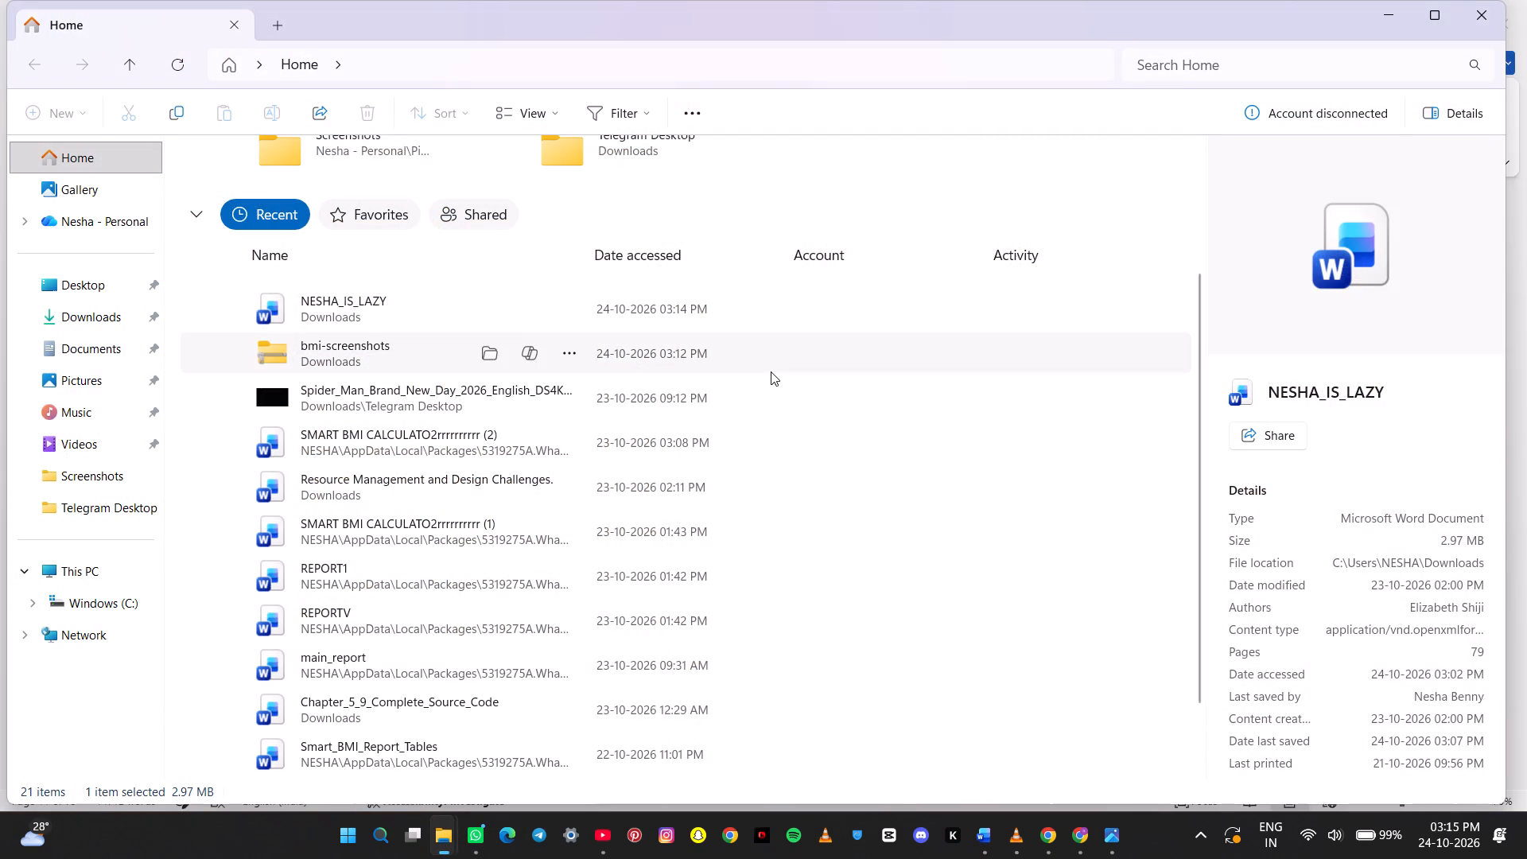
pyautogui.scroll(1, 771, 371)
pyautogui.click(480, 335)
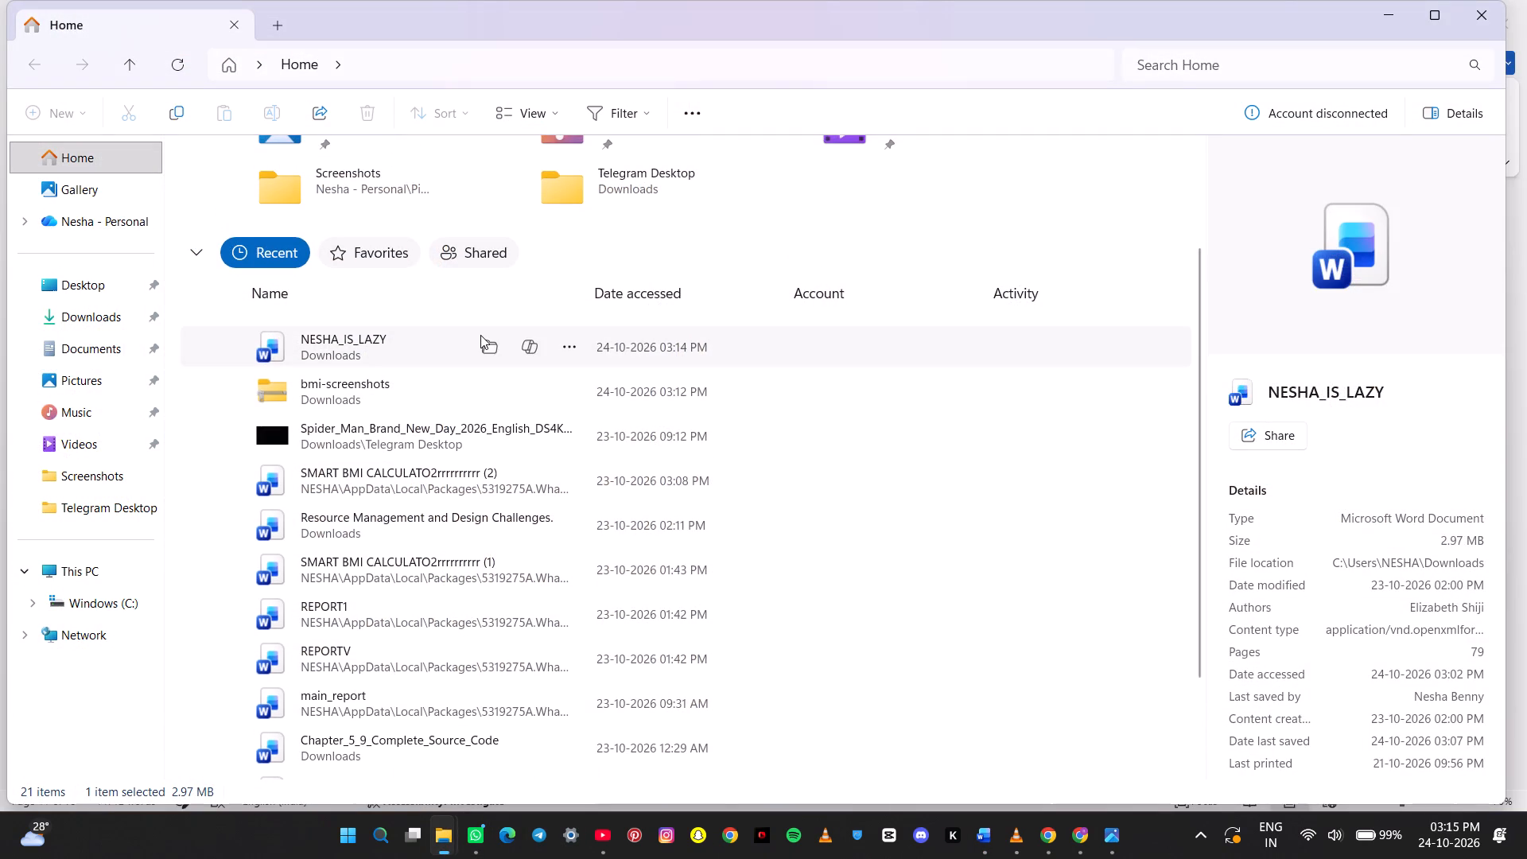
pyautogui.click(569, 343)
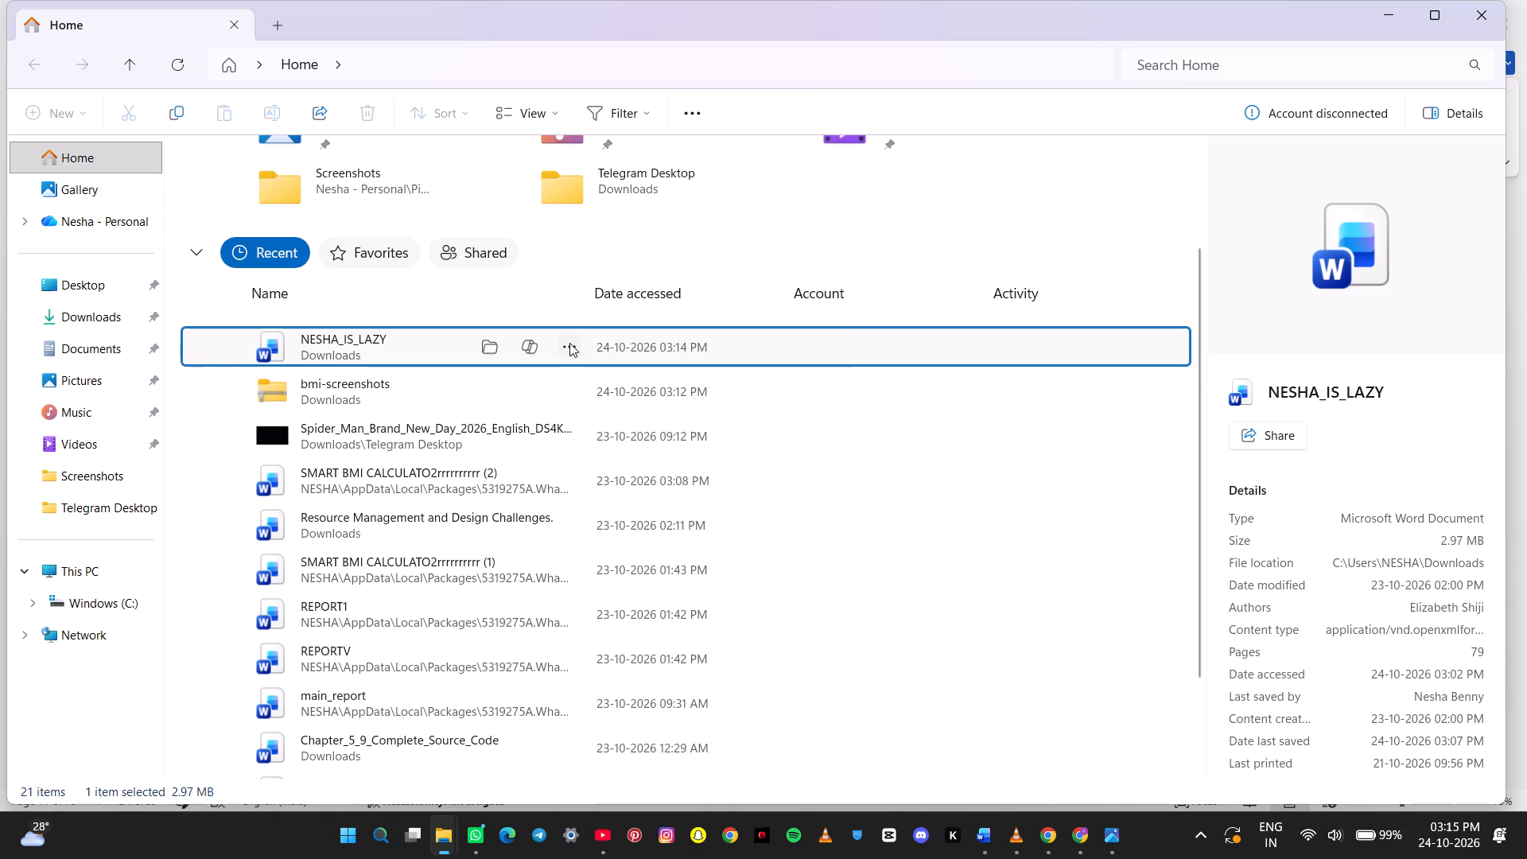
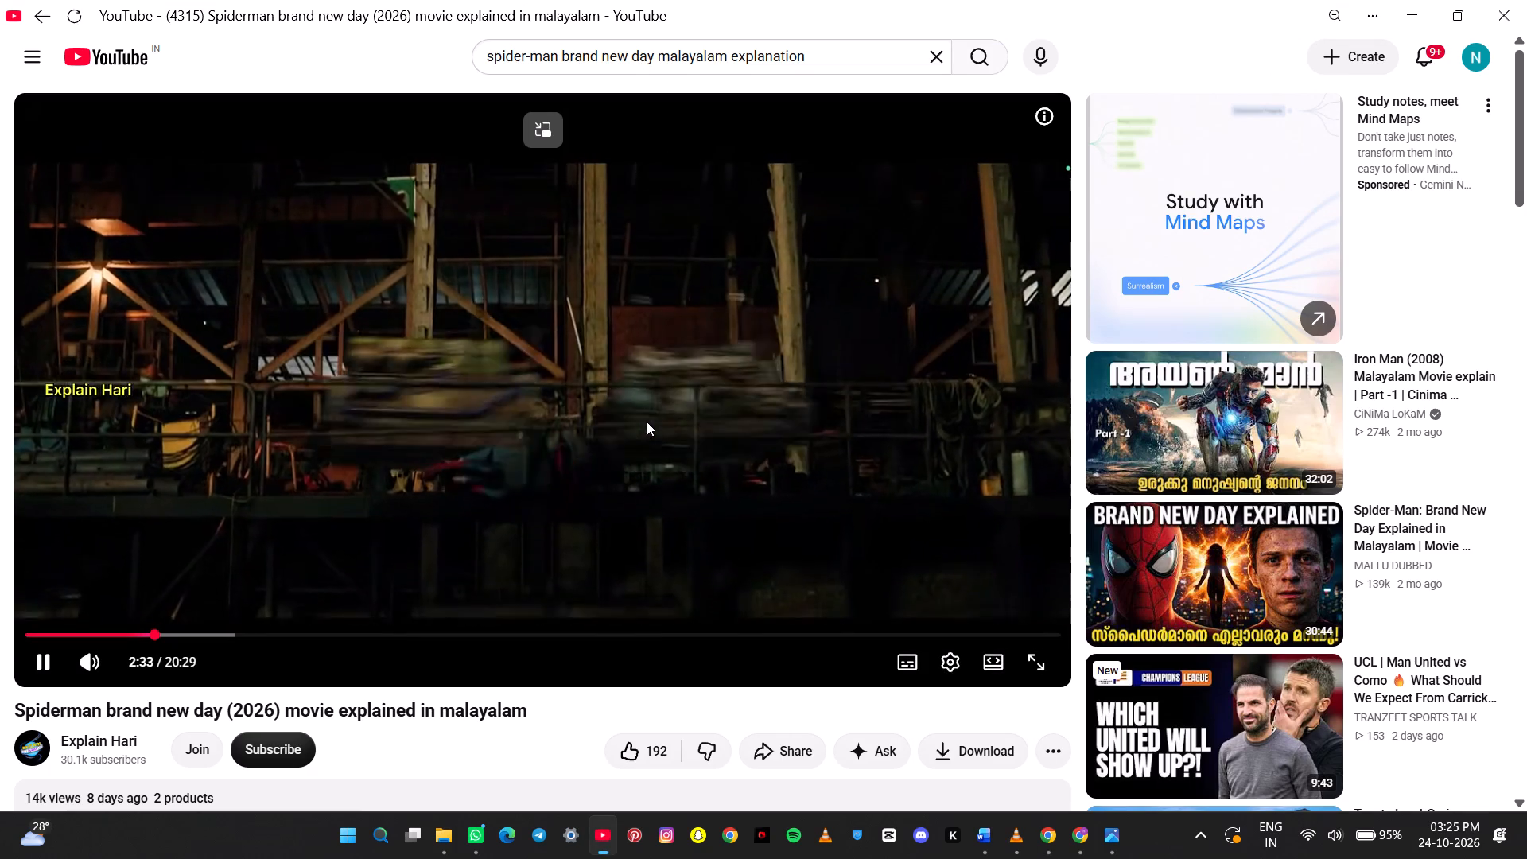
# Lower the volume of the playing movie explanation video.
pyautogui.press('Down')
pyautogui.press('Down')
pyautogui.press('Down')
pyautogui.press('Down')
pyautogui.press('Down')
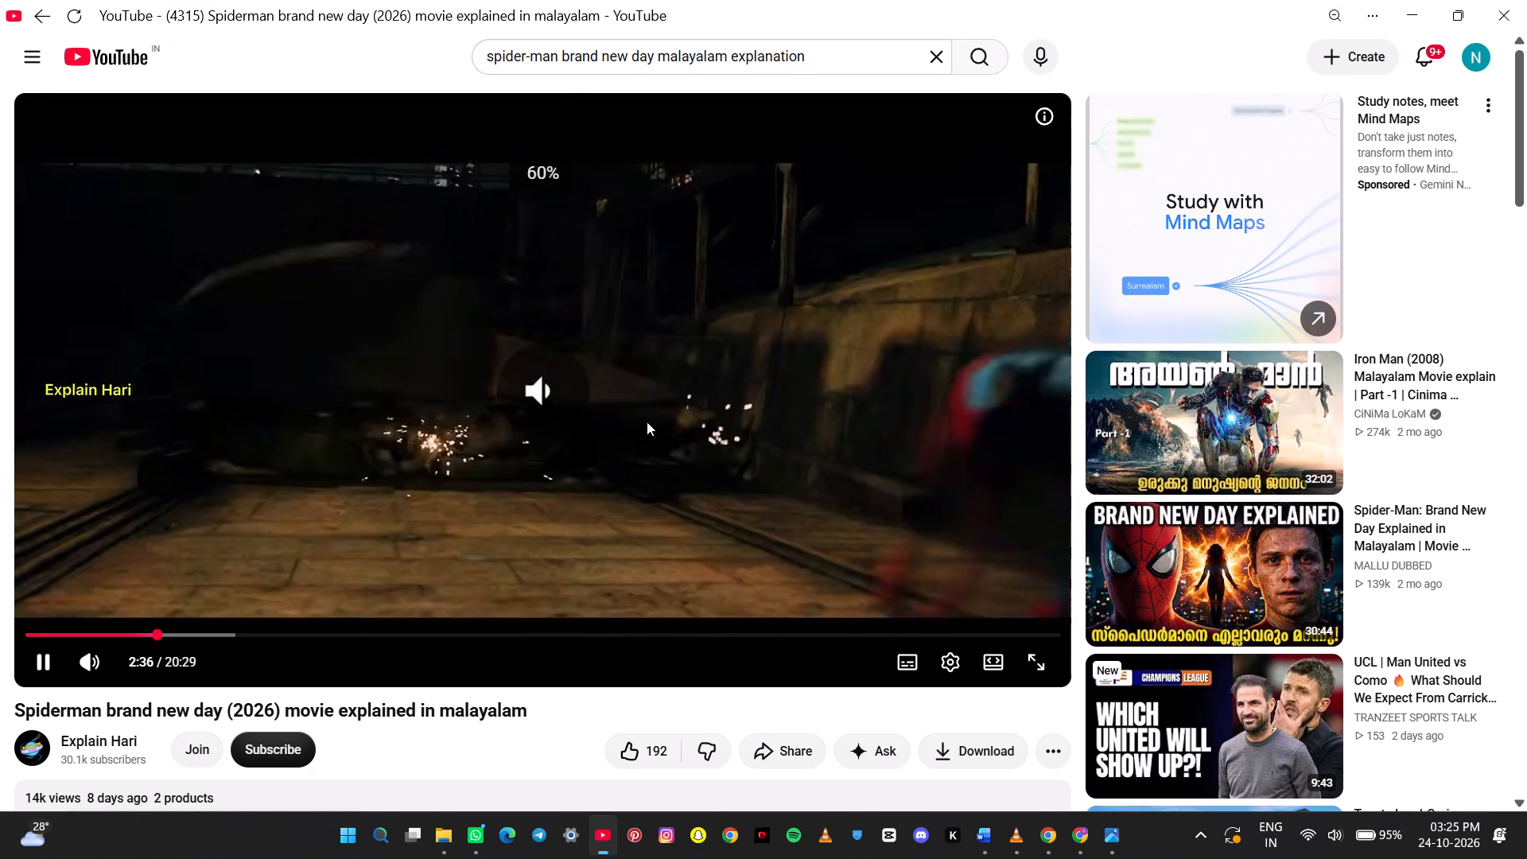
pyautogui.press('Down')
pyautogui.press('Down')
pyautogui.press('Down')
pyautogui.press('Down')
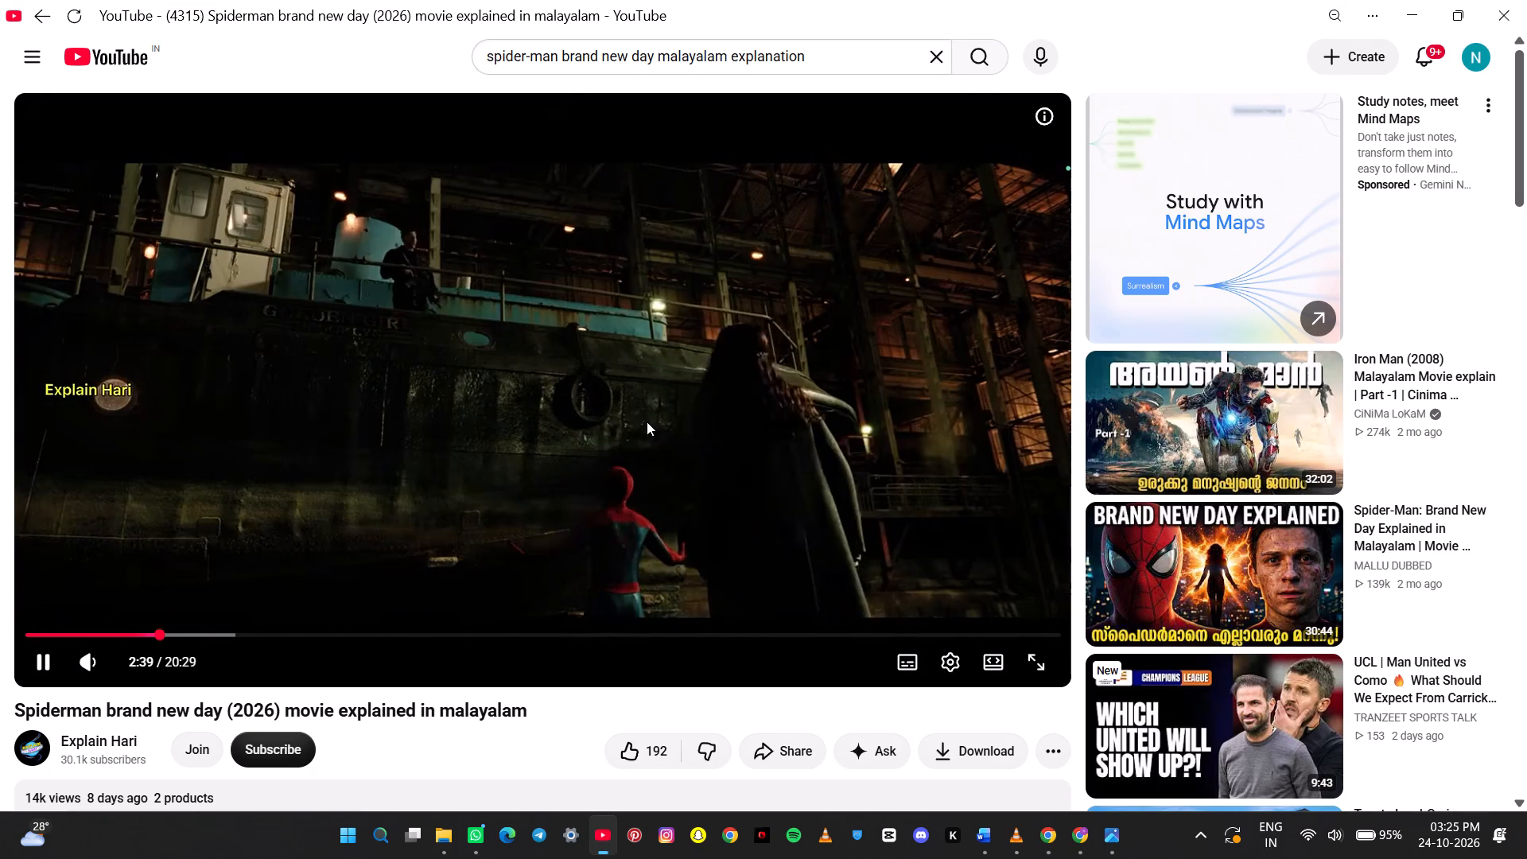
pyautogui.press('Down')
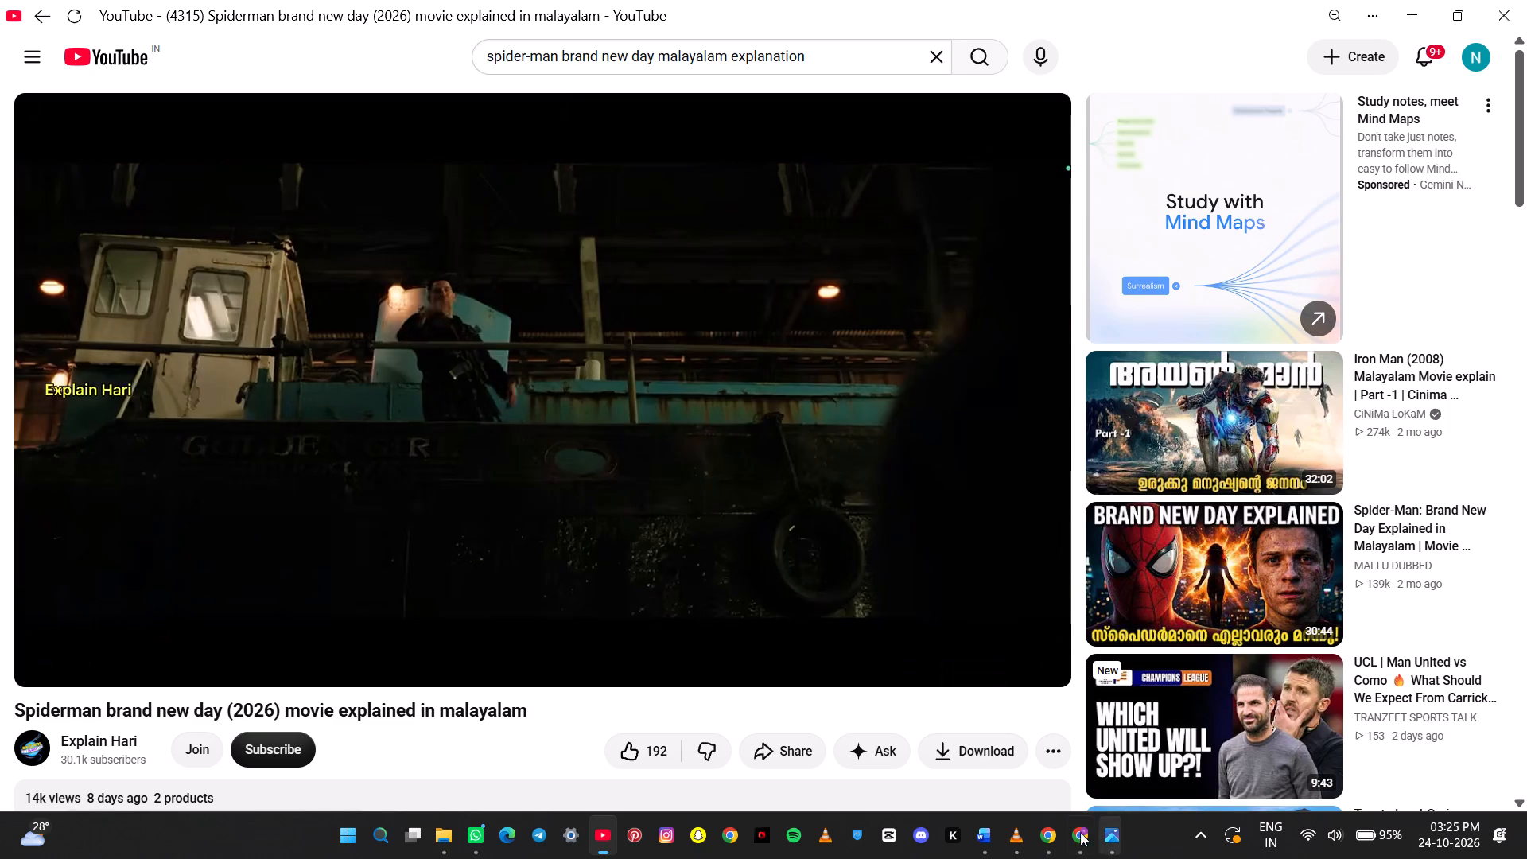
# Switch to the Claude chat and read its reply on the attached Word file and fixing the contents page numbers.
pyautogui.click(1053, 737)
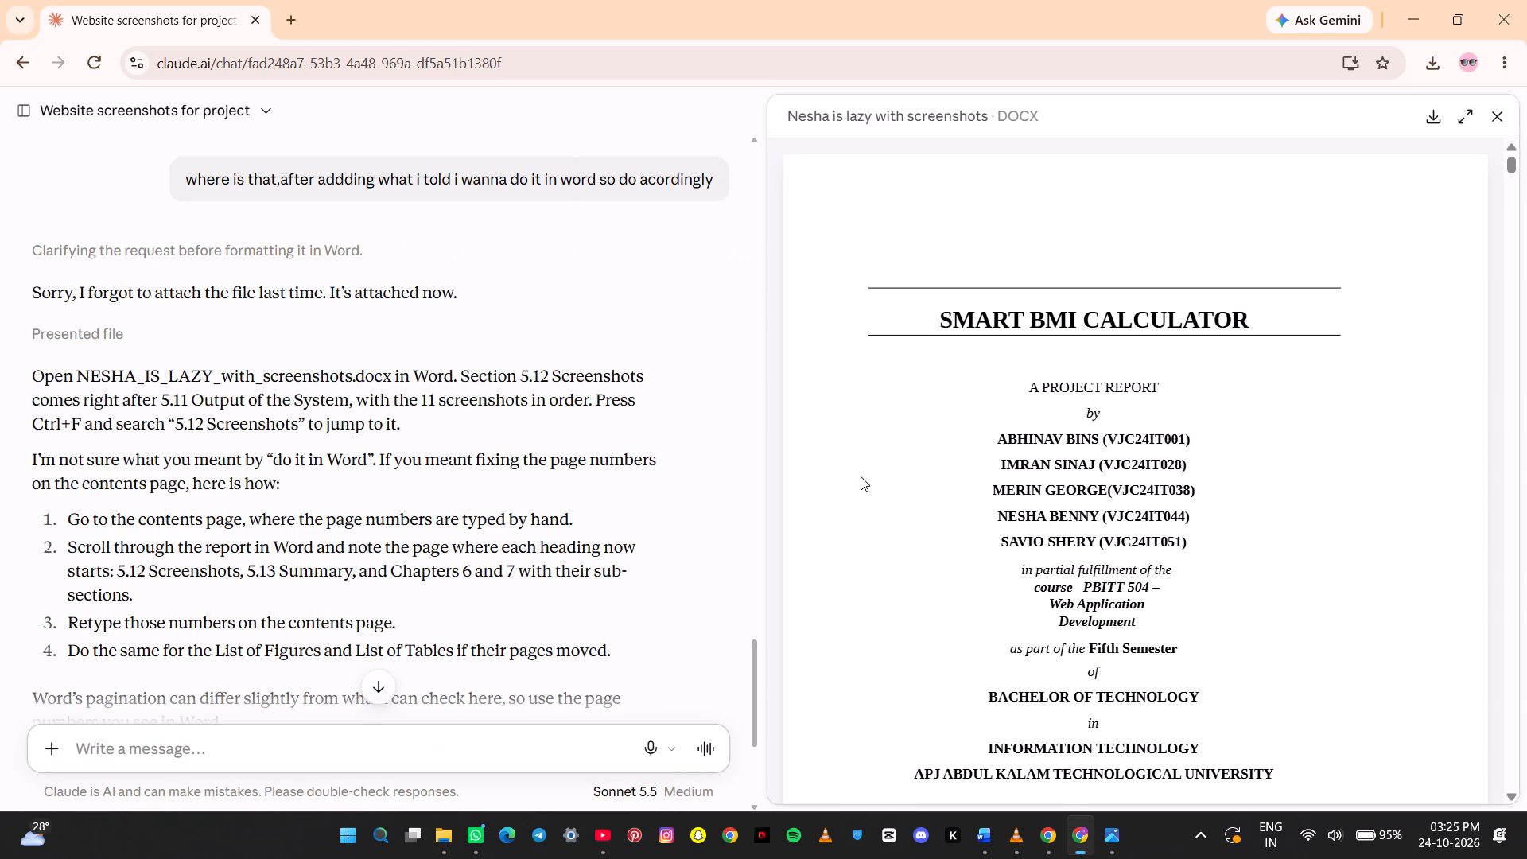
pyautogui.scroll(-4, 587, 602)
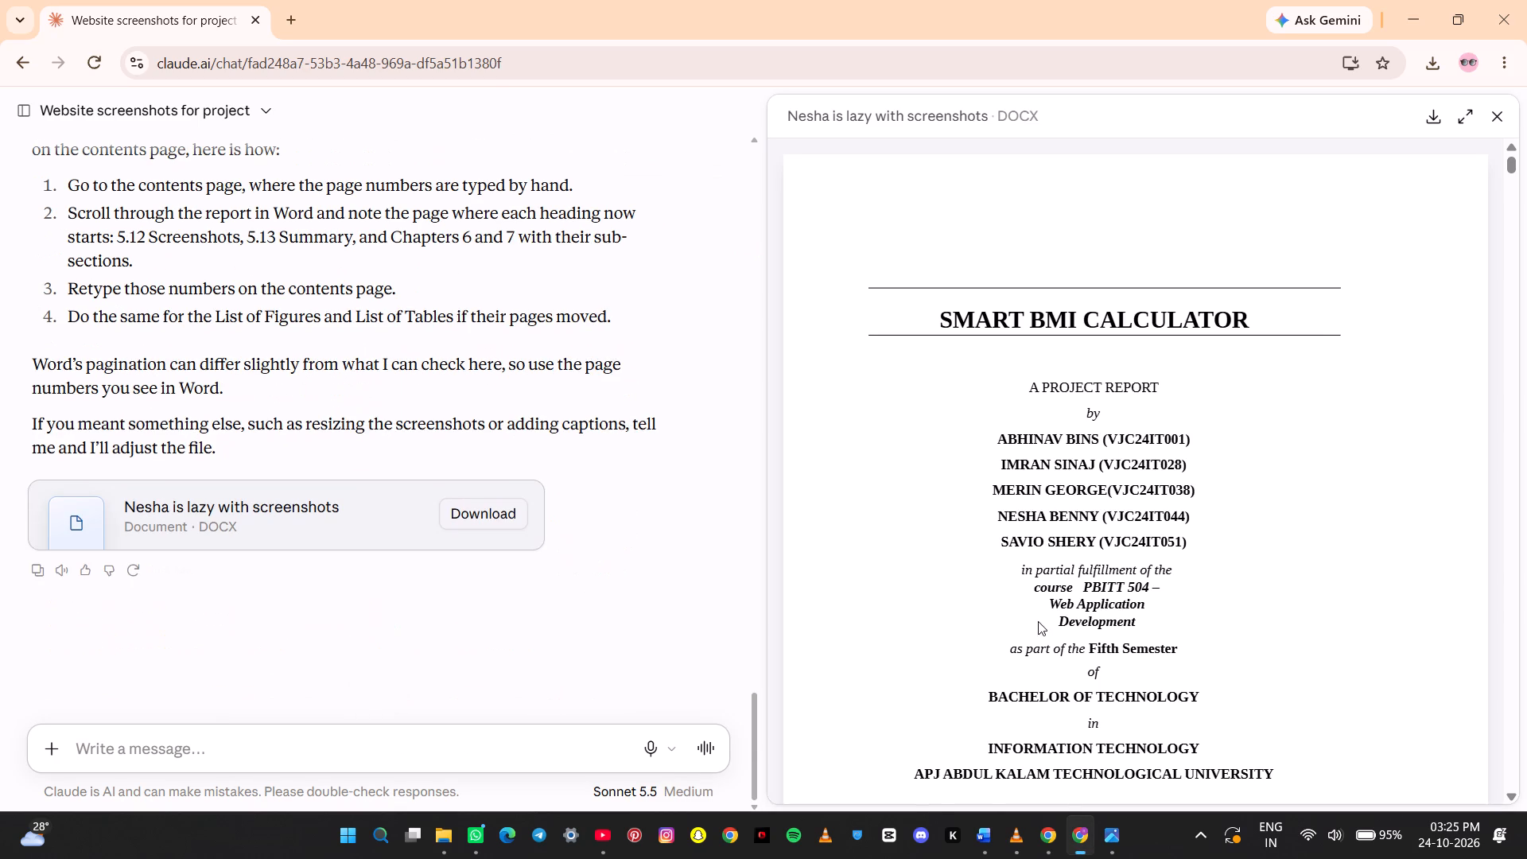
# Look through the front pages of the report preview, from the title page and certificate to the declaration and abstract.
pyautogui.scroll(-6, 1044, 624)
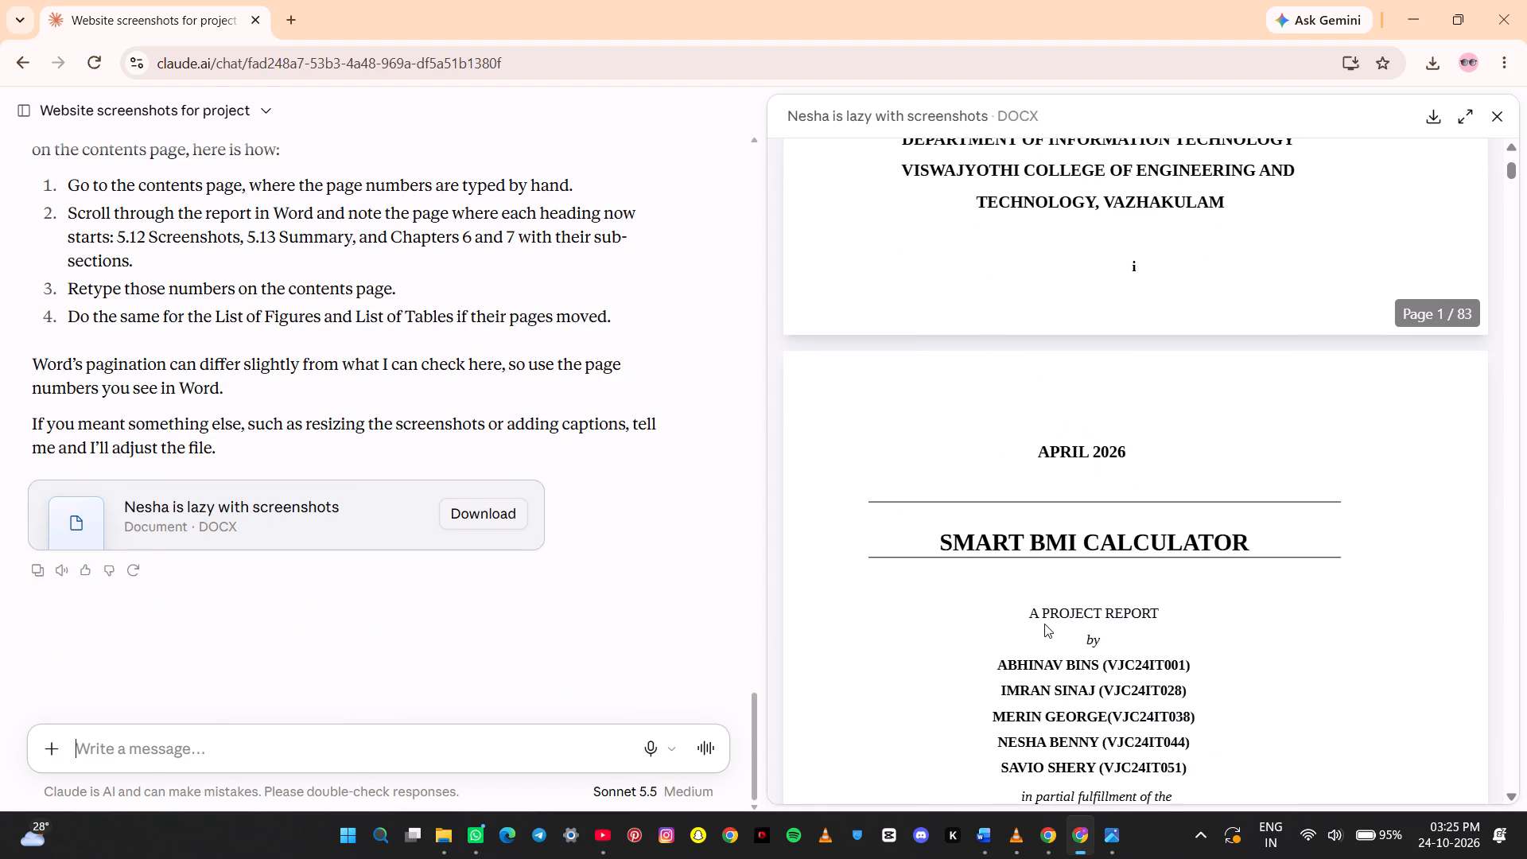
pyautogui.scroll(-7, 1044, 624)
pyautogui.hscroll(1, 1044, 624)
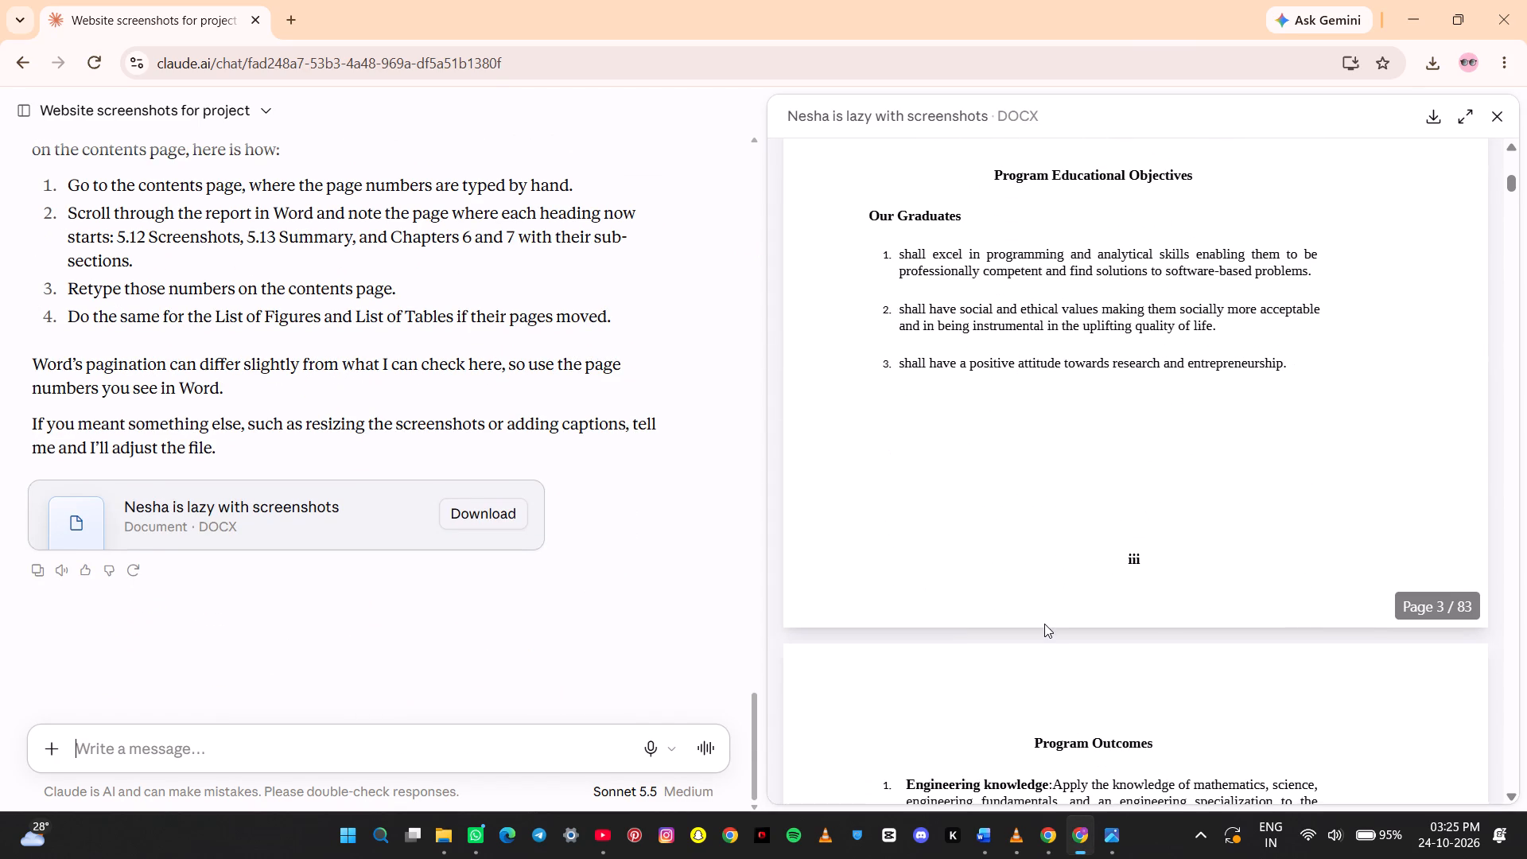
pyautogui.hscroll(1, 1044, 624)
pyautogui.scroll(3, 1044, 624)
pyautogui.scroll(-2, 1044, 624)
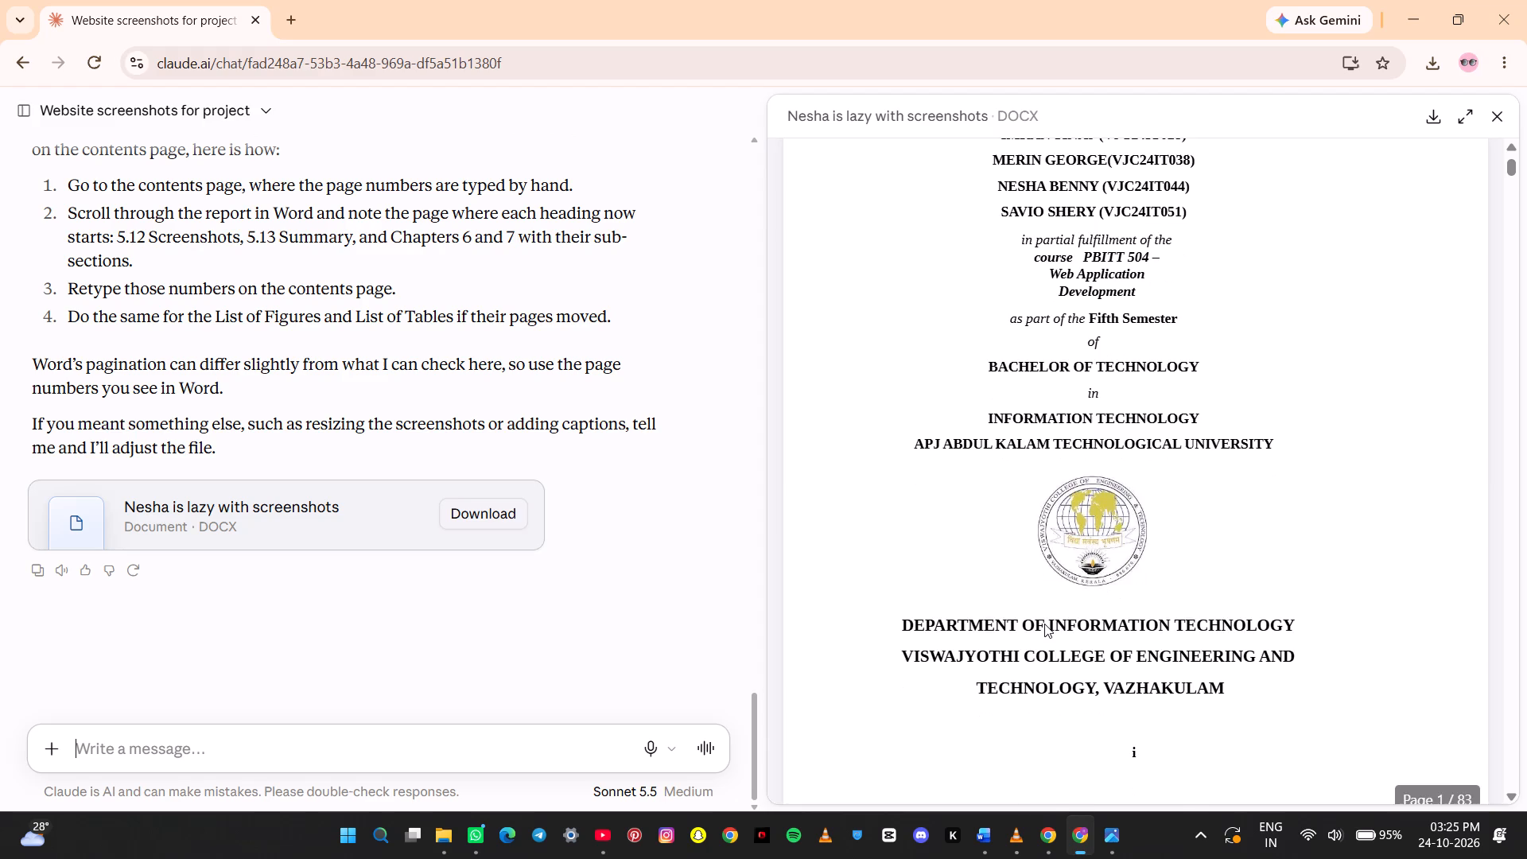
pyautogui.scroll(-8, 1044, 624)
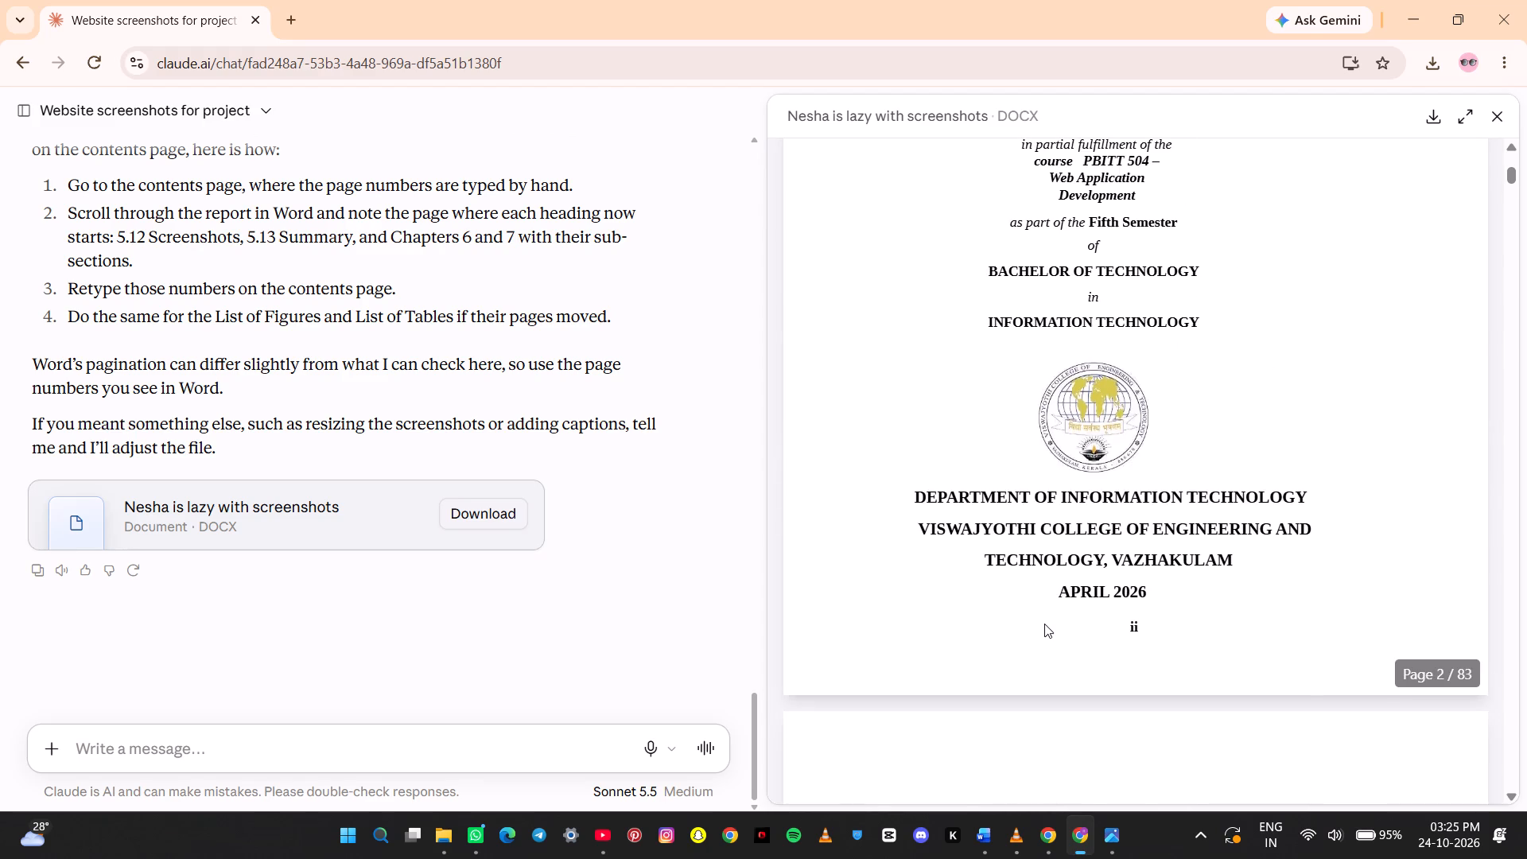
pyautogui.scroll(-11, 1044, 624)
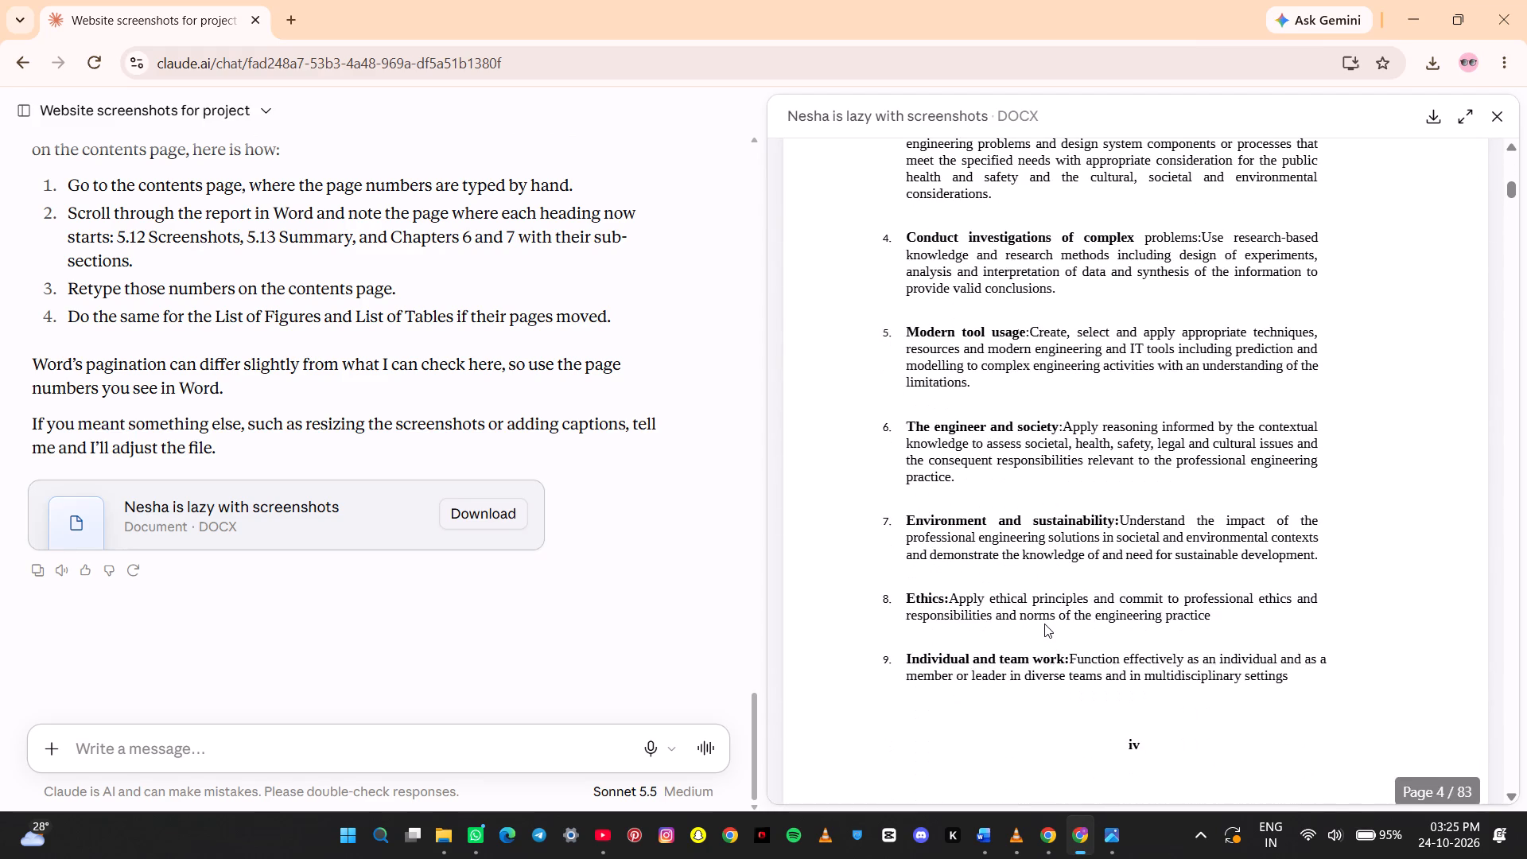
pyautogui.scroll(-10, 1044, 624)
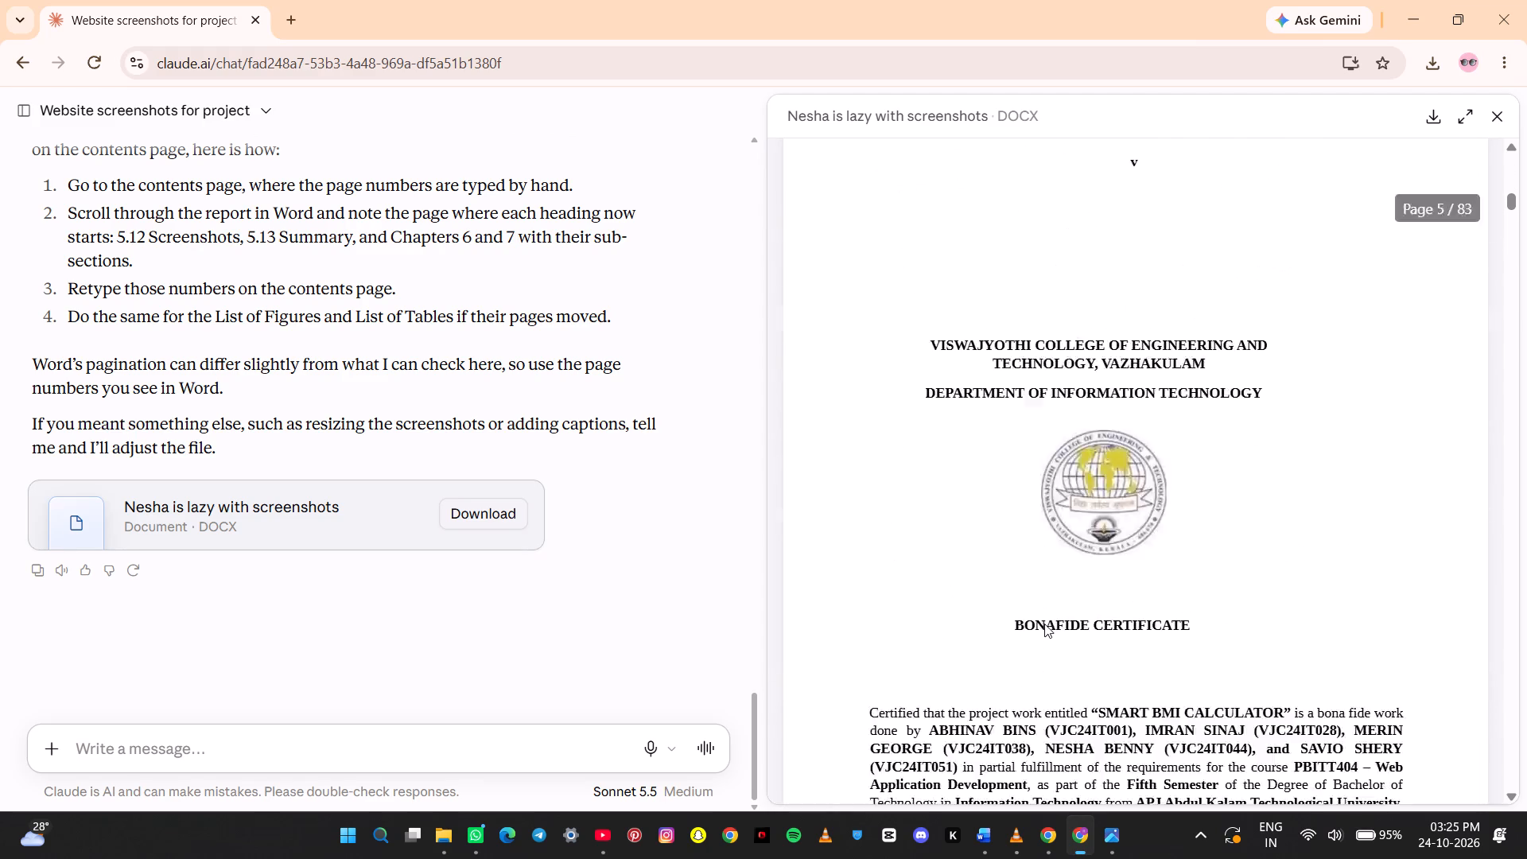
pyautogui.scroll(-11, 1044, 624)
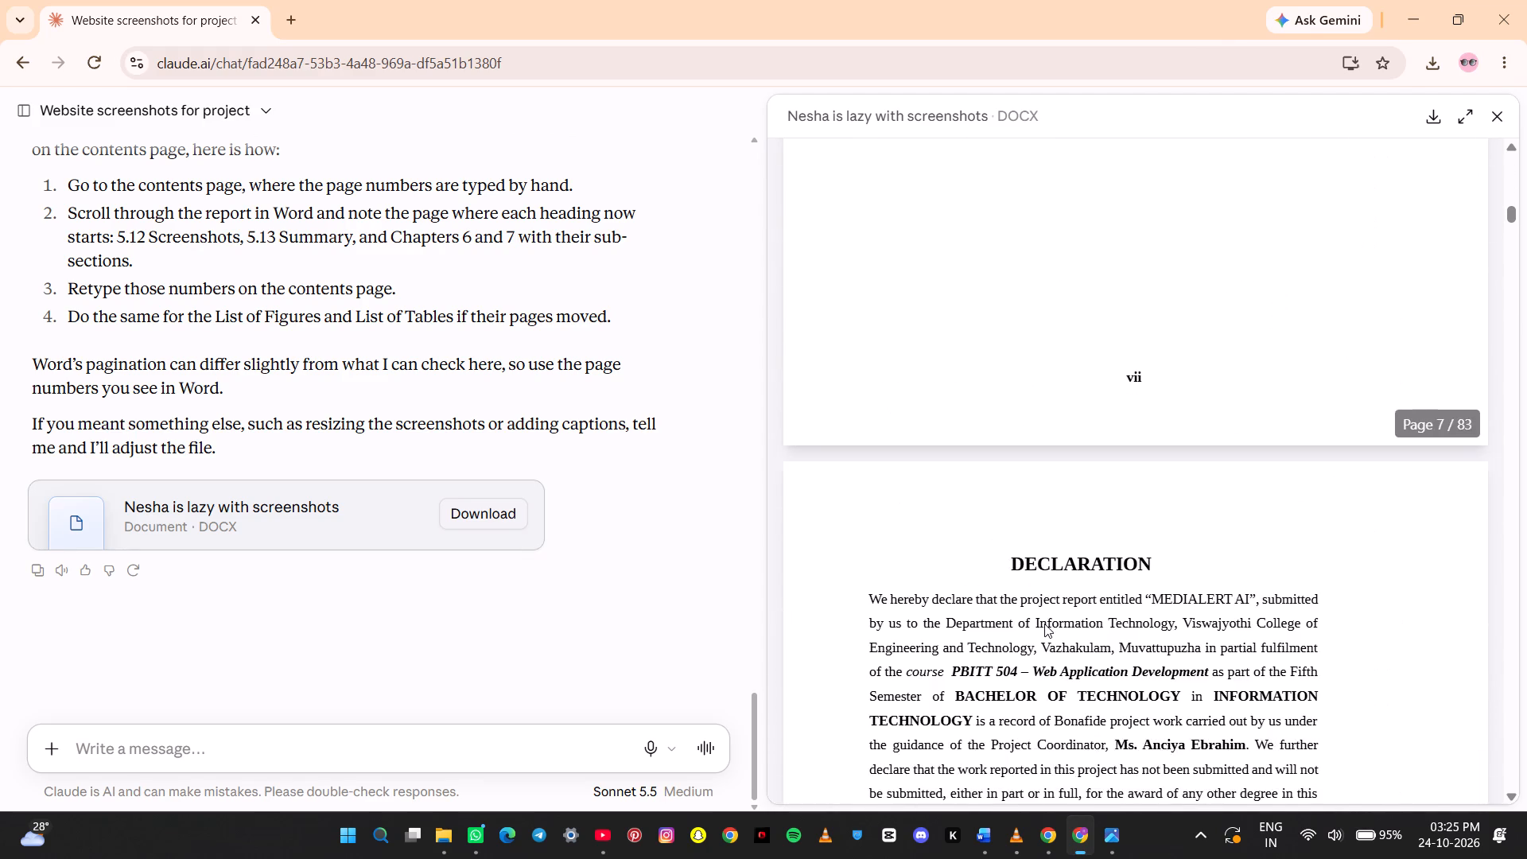
pyautogui.scroll(-10, 1044, 624)
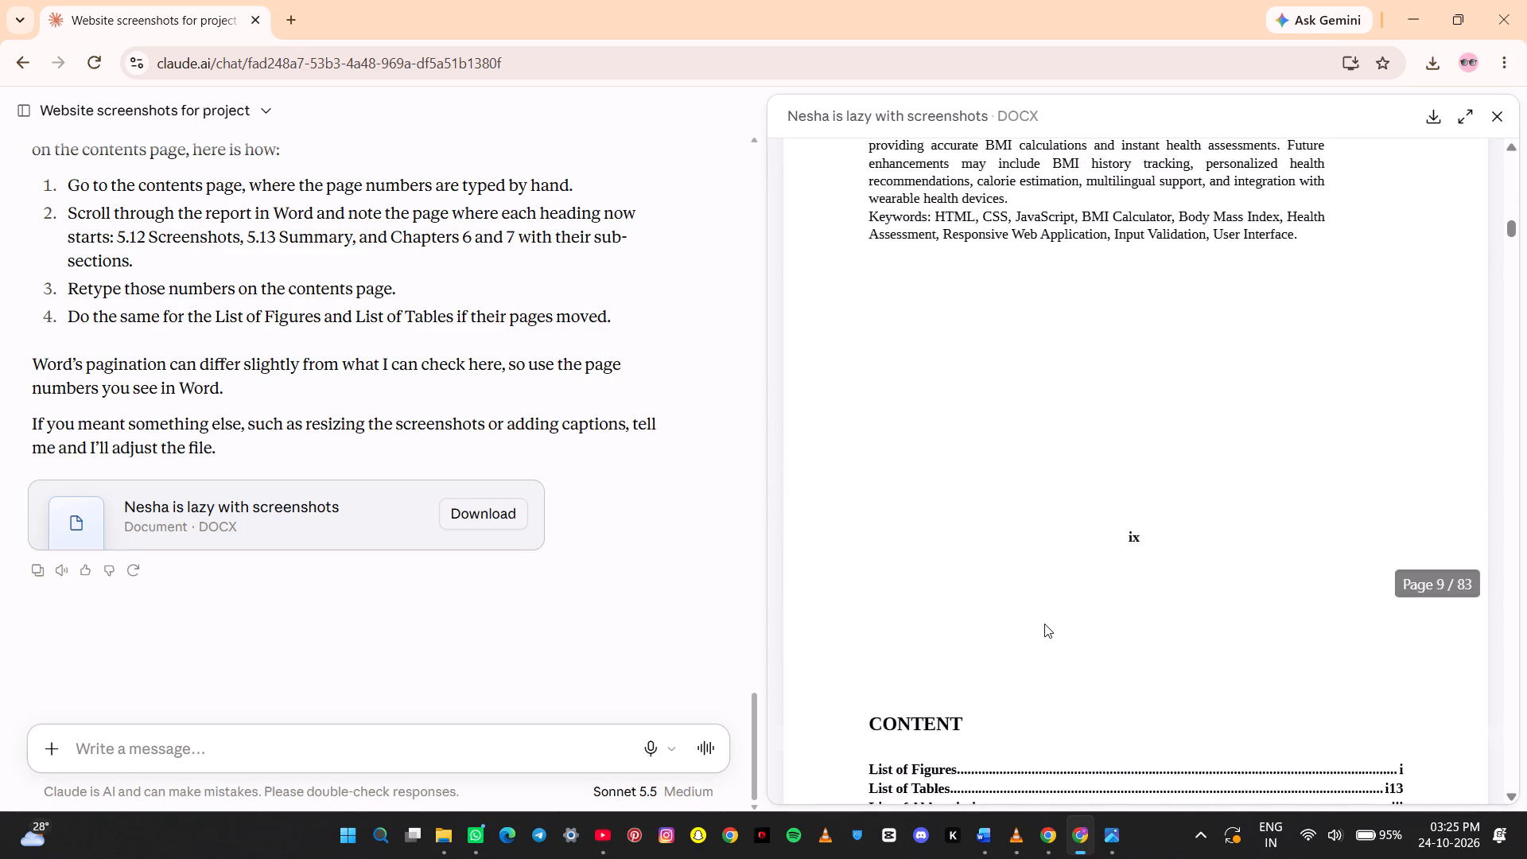
# Examine the contents pages and the list of figures in the report preview.
pyautogui.scroll(-8, 1044, 624)
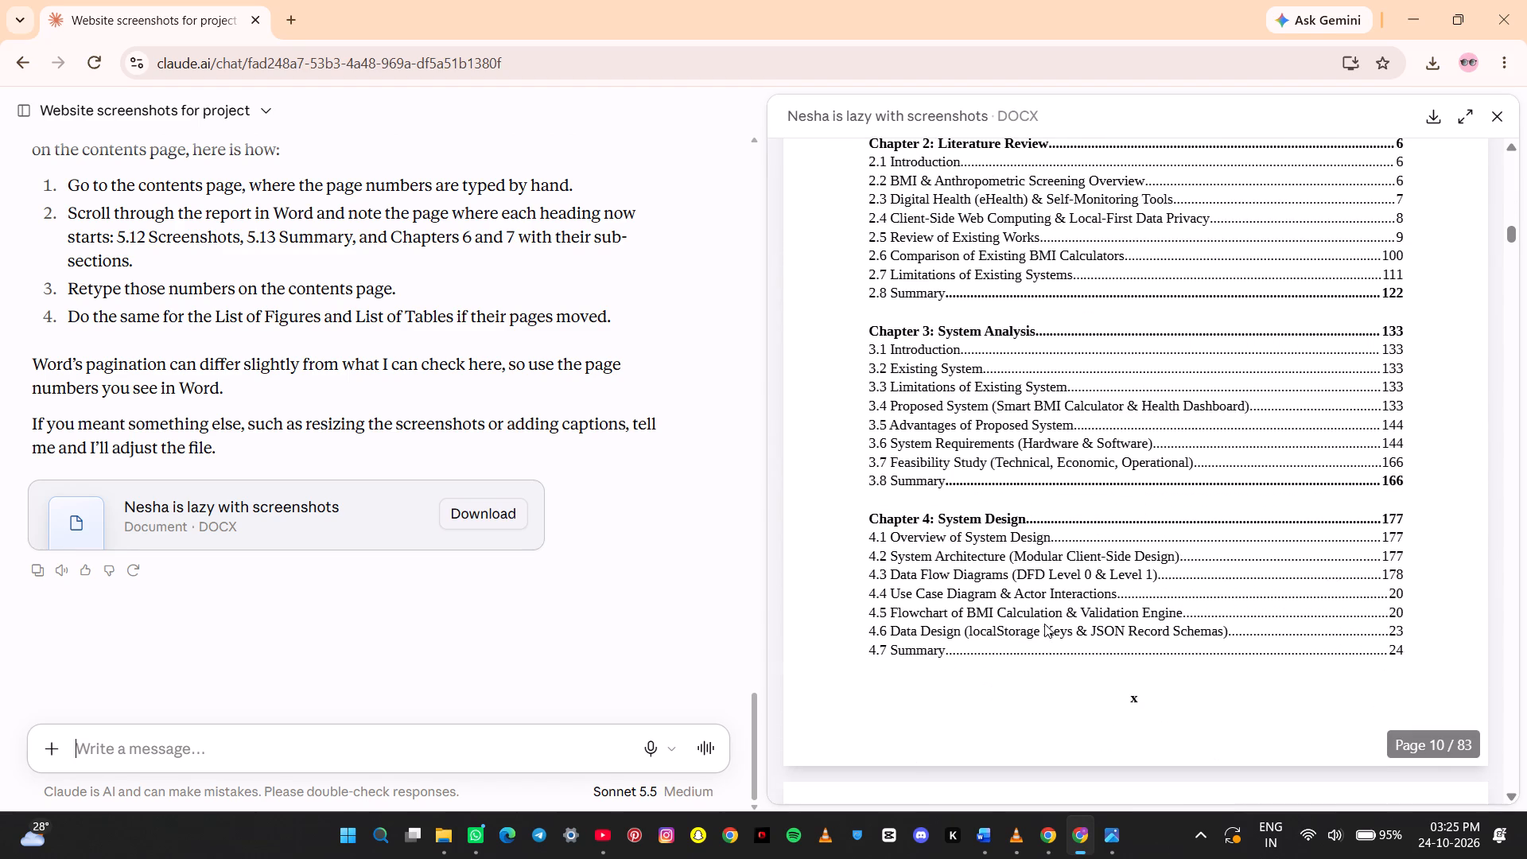
pyautogui.scroll(-8, 1044, 624)
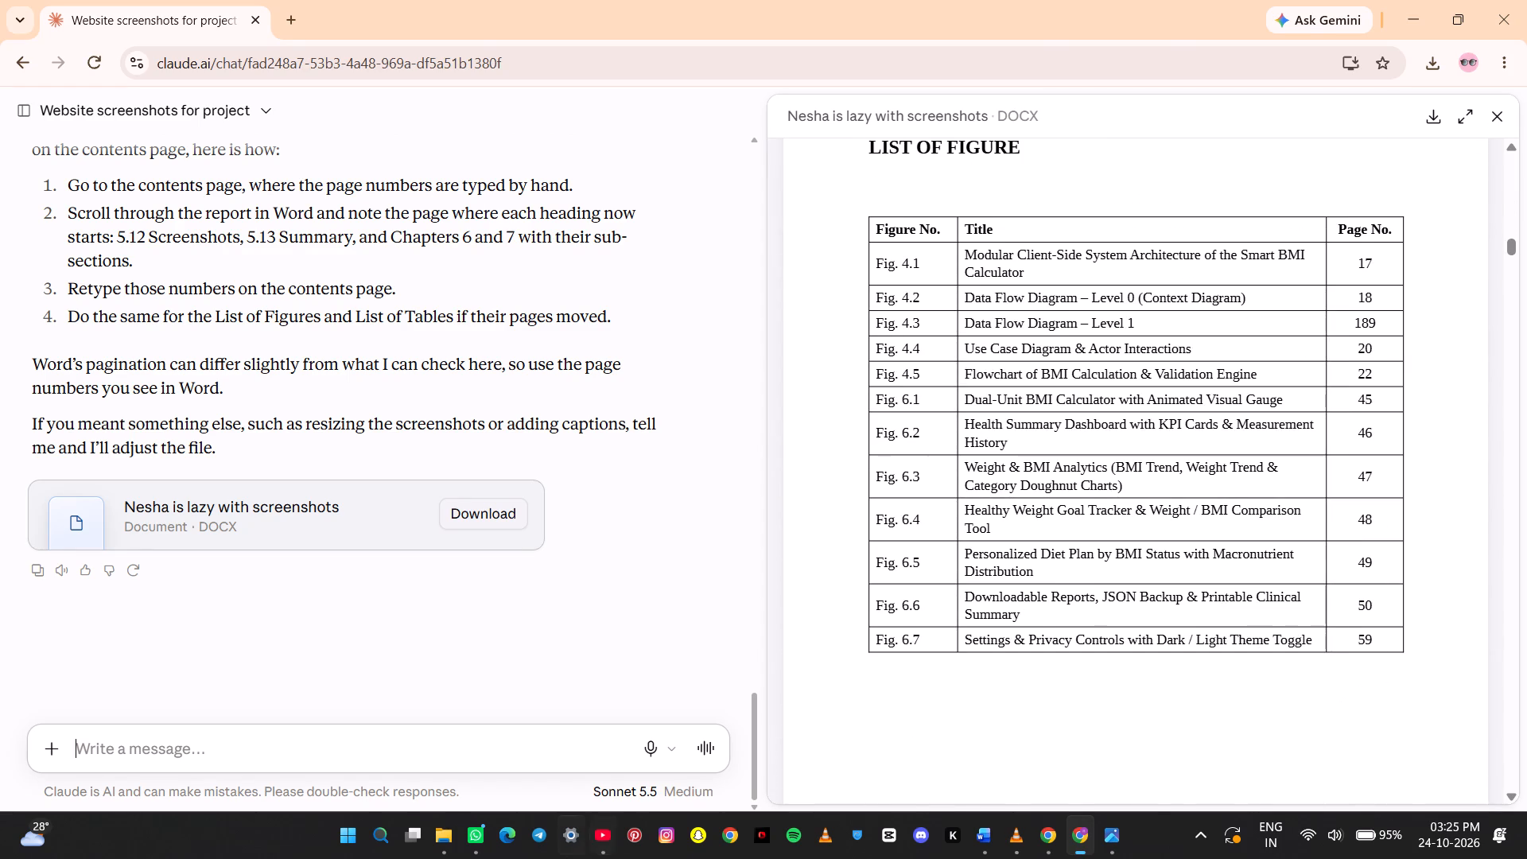
# Switch back to the YouTube movie explanation video and rewind it by about 20 seconds.
pyautogui.click(608, 831)
pyautogui.press('Left')
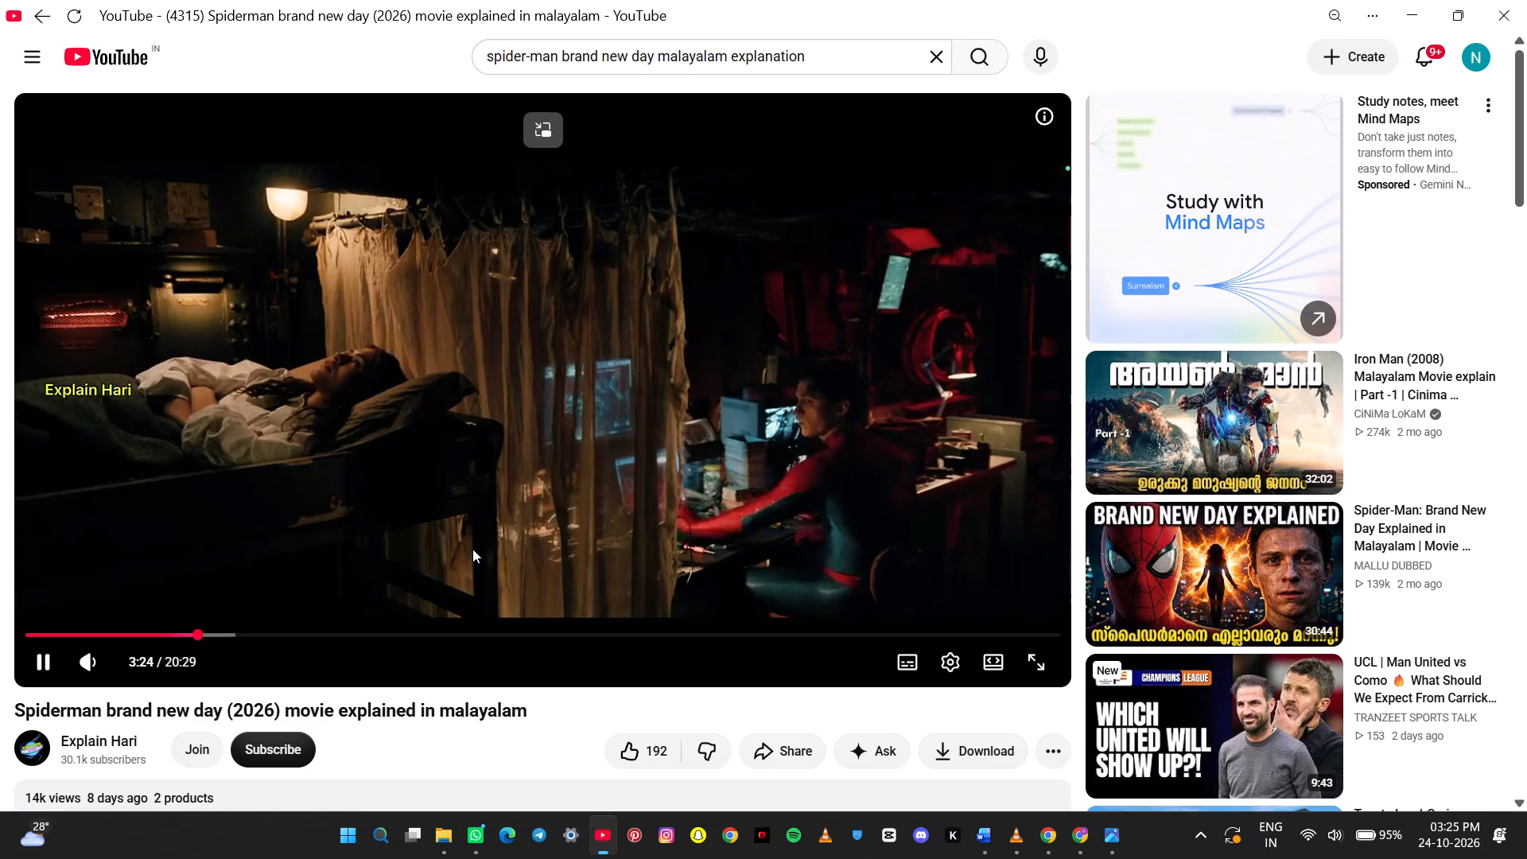
pyautogui.press('Left')
pyautogui.press('Left')
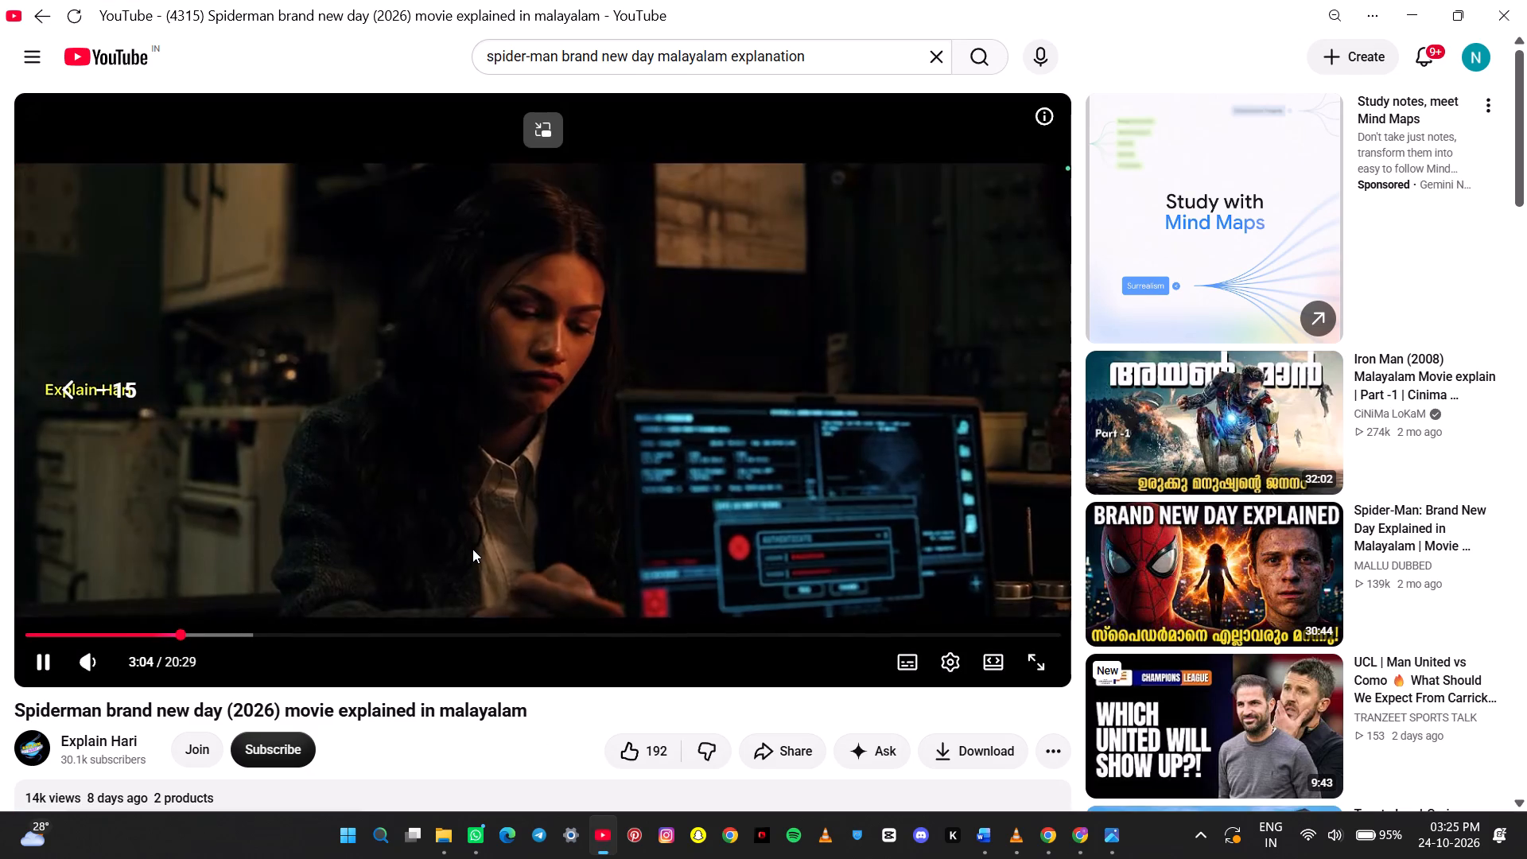
pyautogui.press('Left')
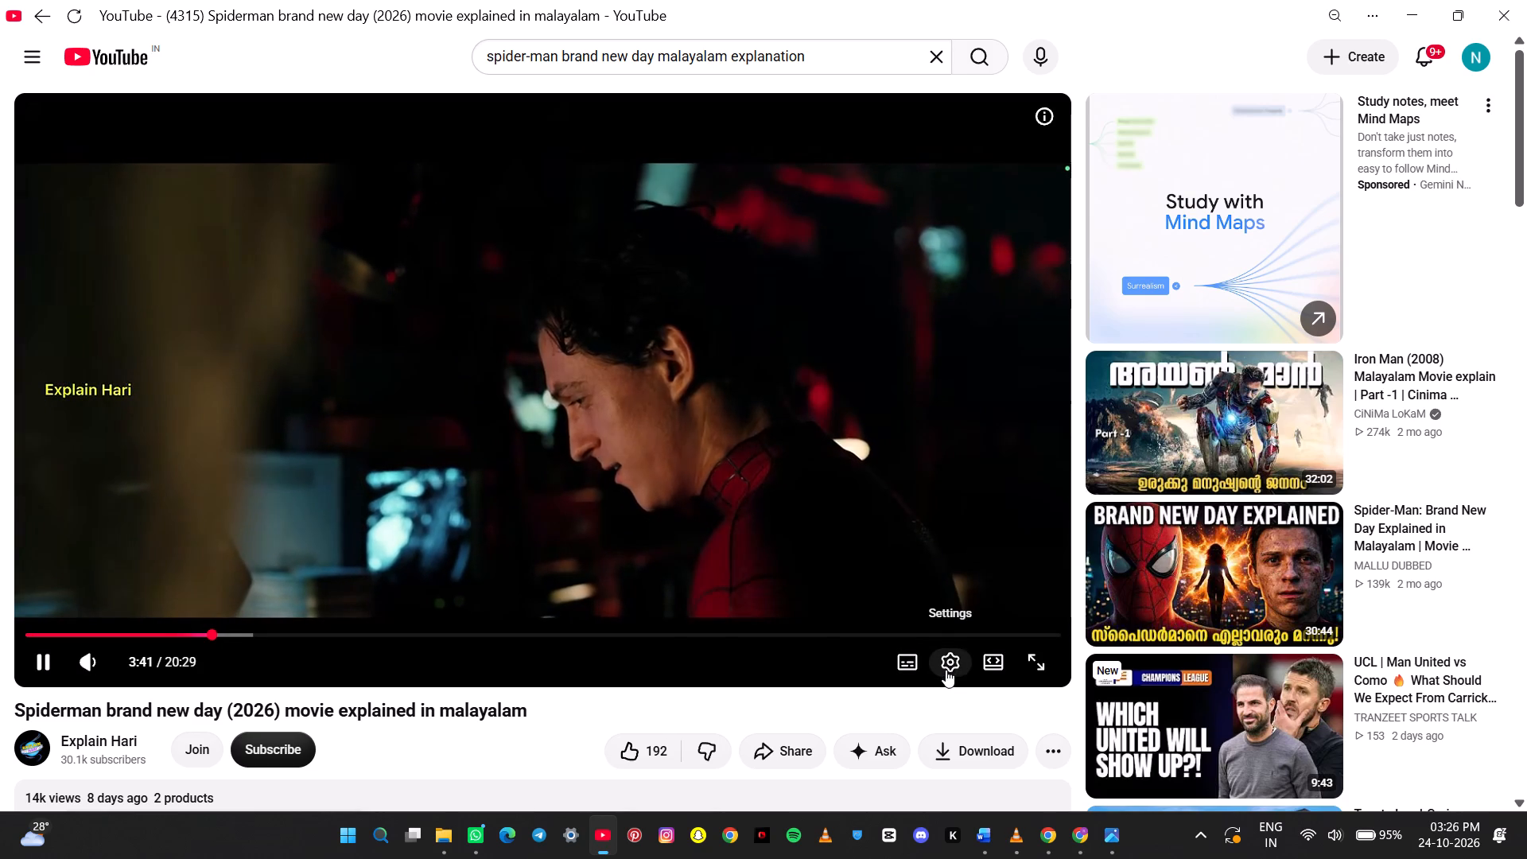
# Set the movie explanation video's playback speed to 1.25.
pyautogui.click(947, 668)
pyautogui.click(930, 562)
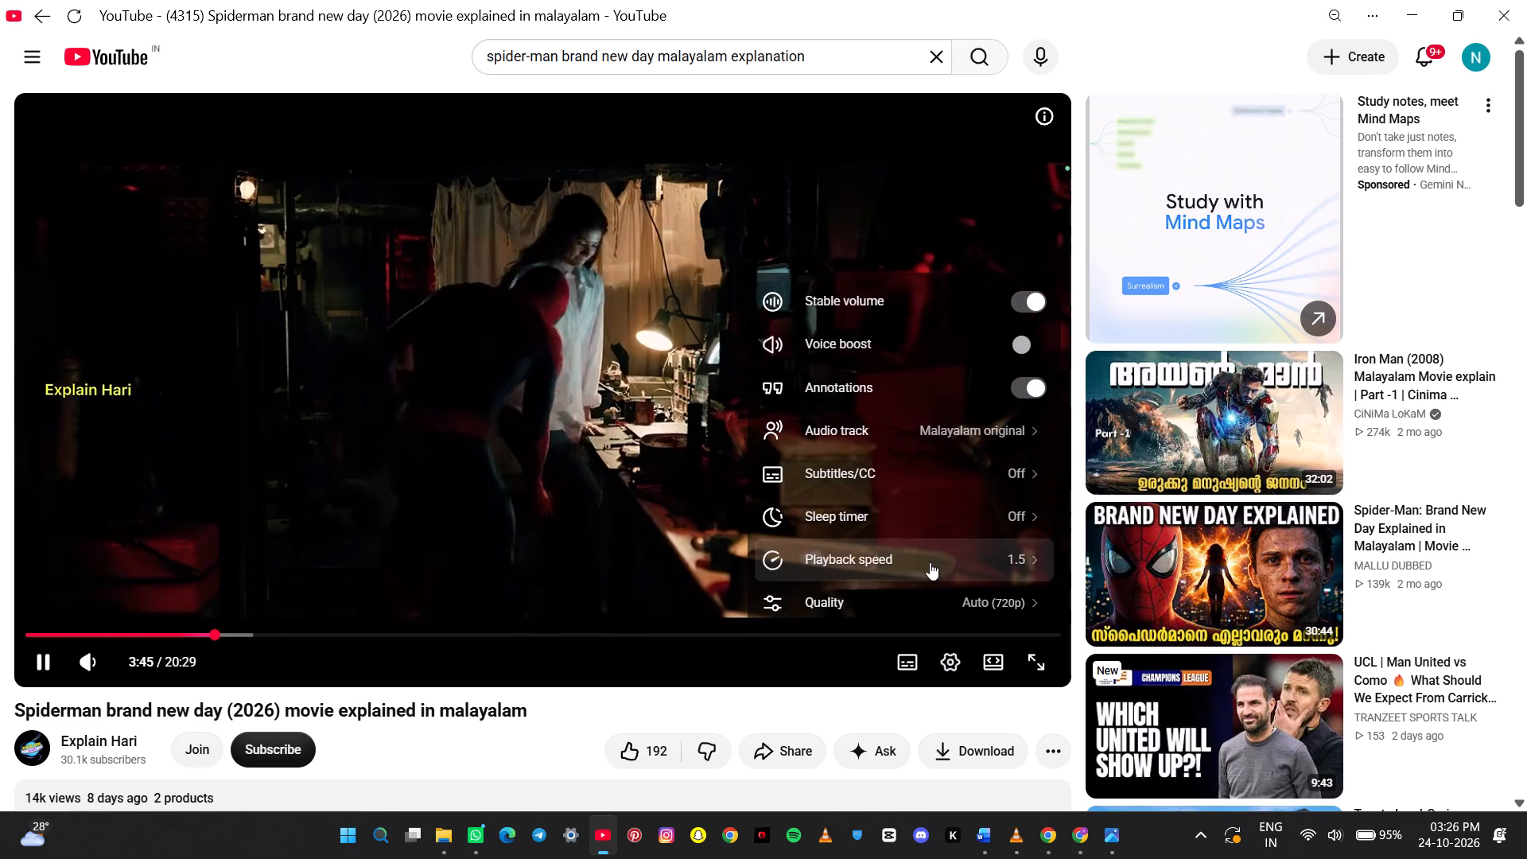
pyautogui.click(913, 582)
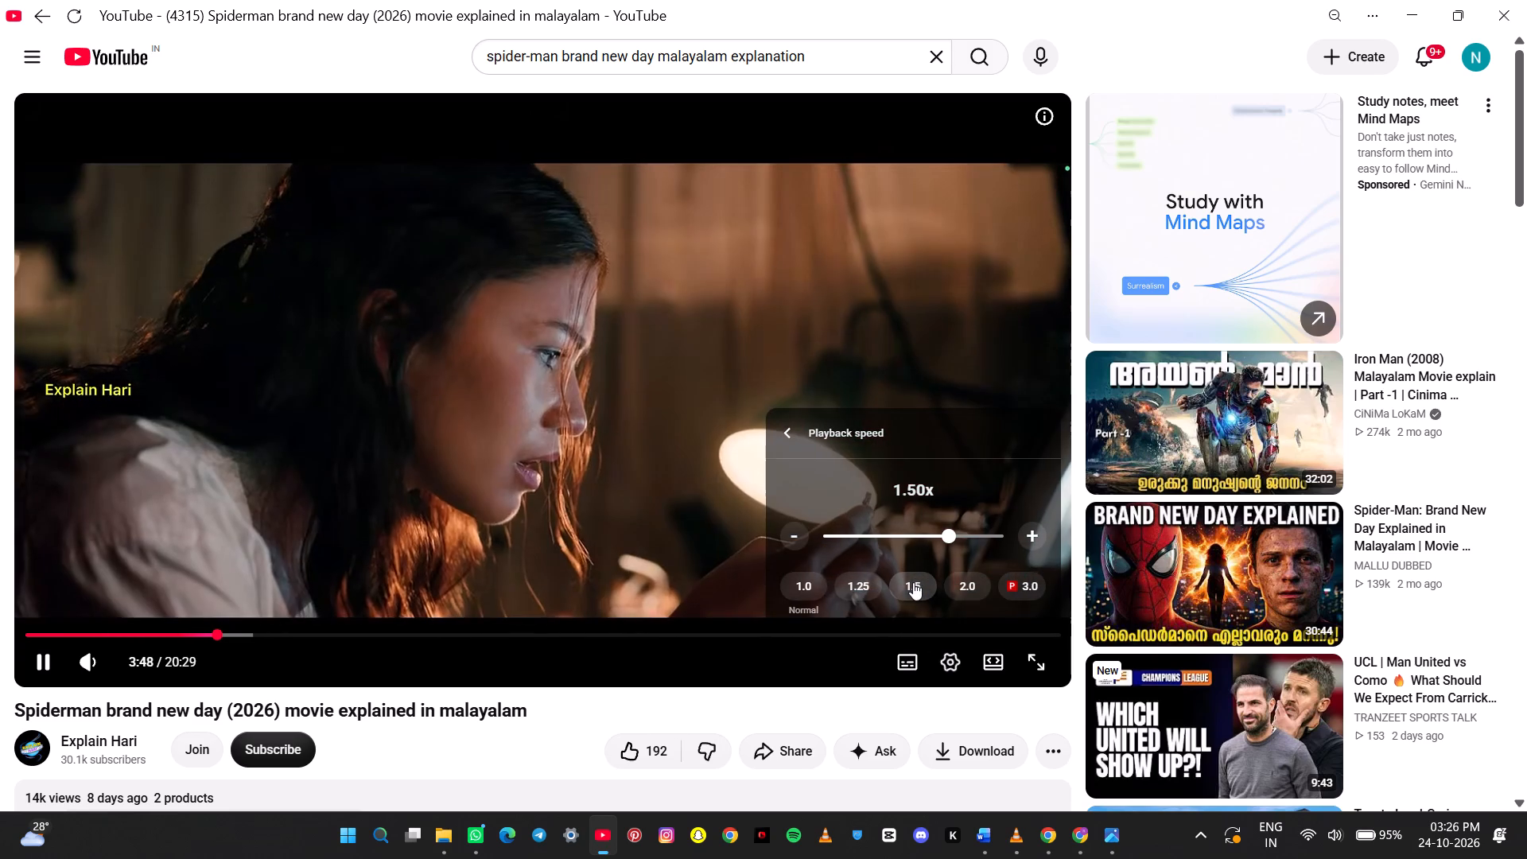
pyautogui.click(867, 585)
pyautogui.click(815, 296)
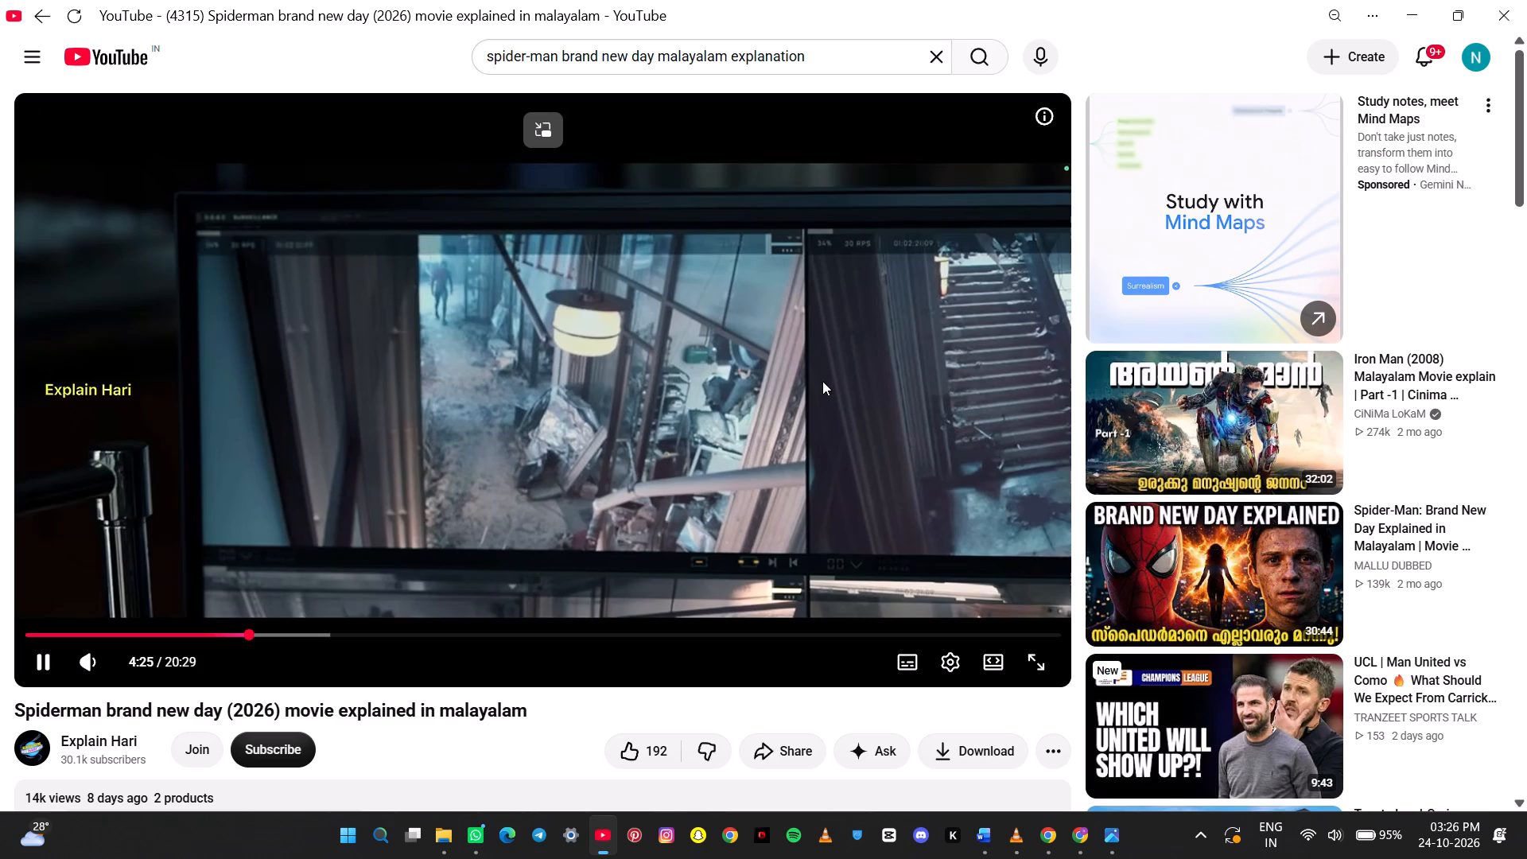
# Pause the movie explanation video.
pyautogui.scroll(2, 813, 419)
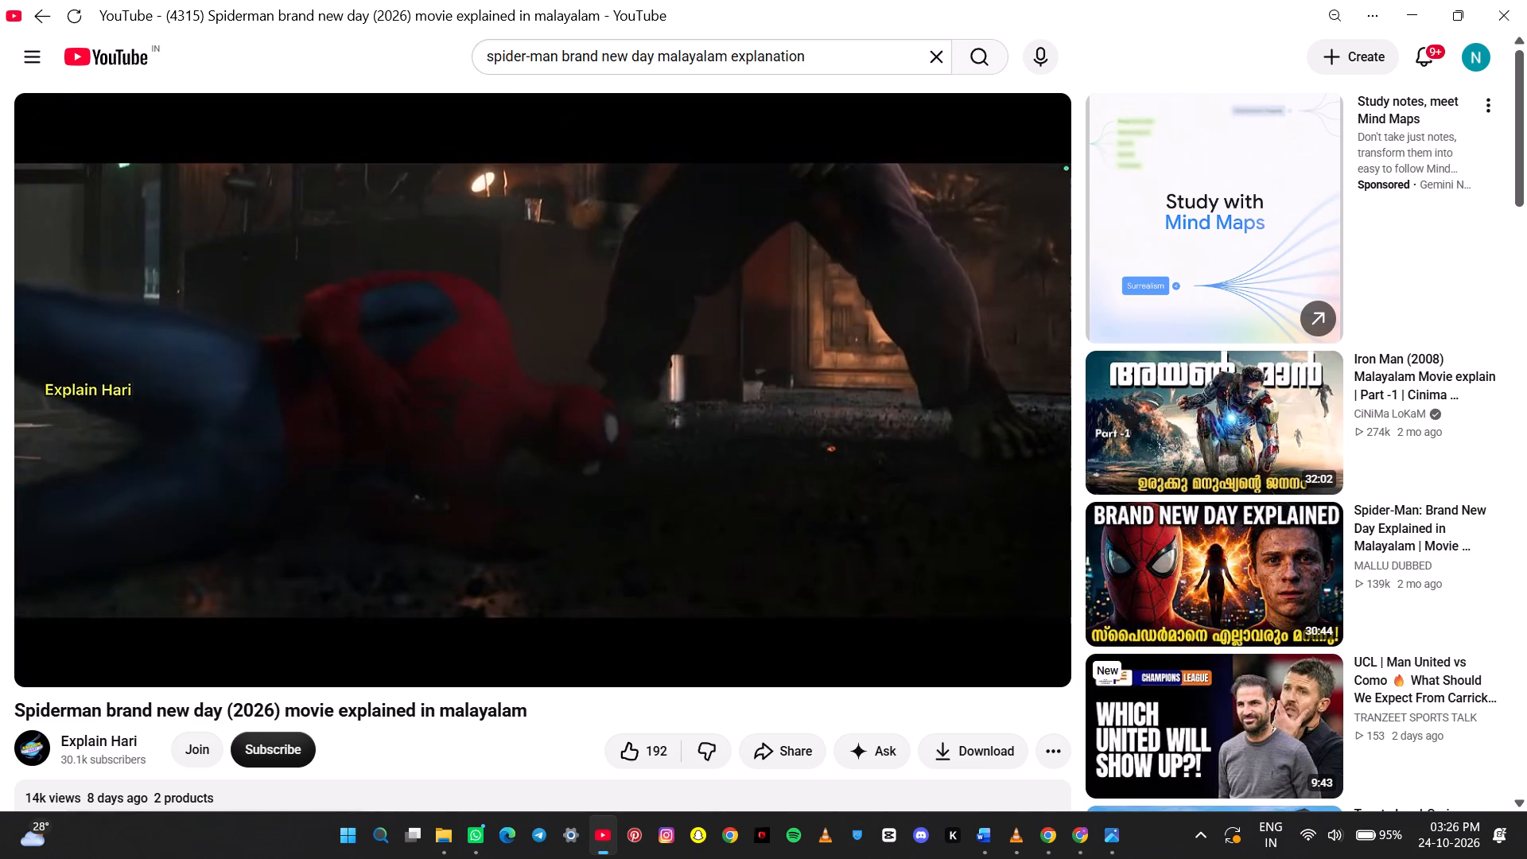
pyautogui.click(814, 429)
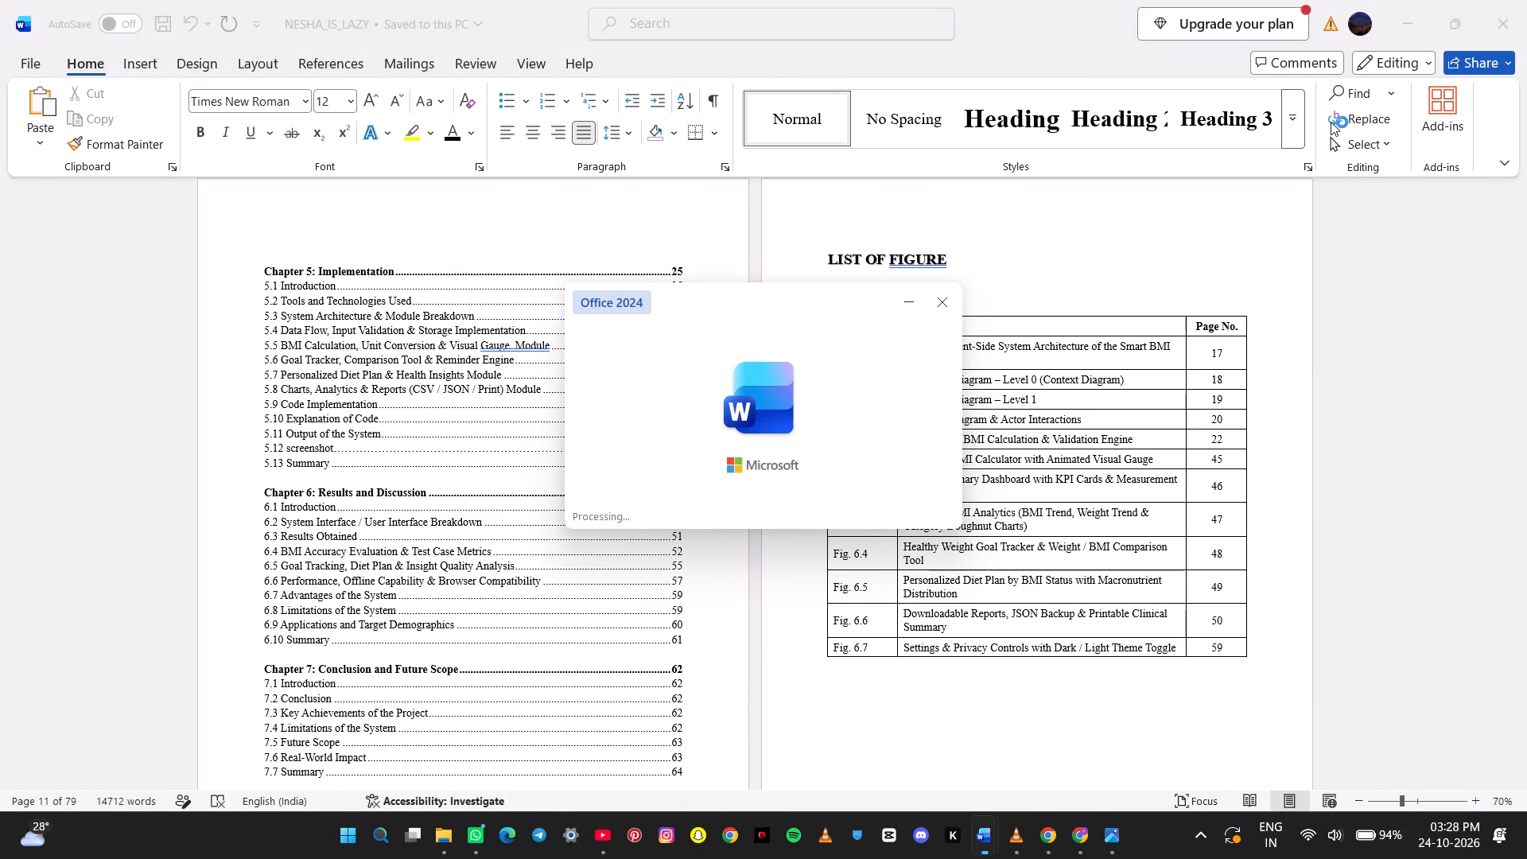
# Enable editing for the downloaded report with screenshots.
pyautogui.click(779, 93)
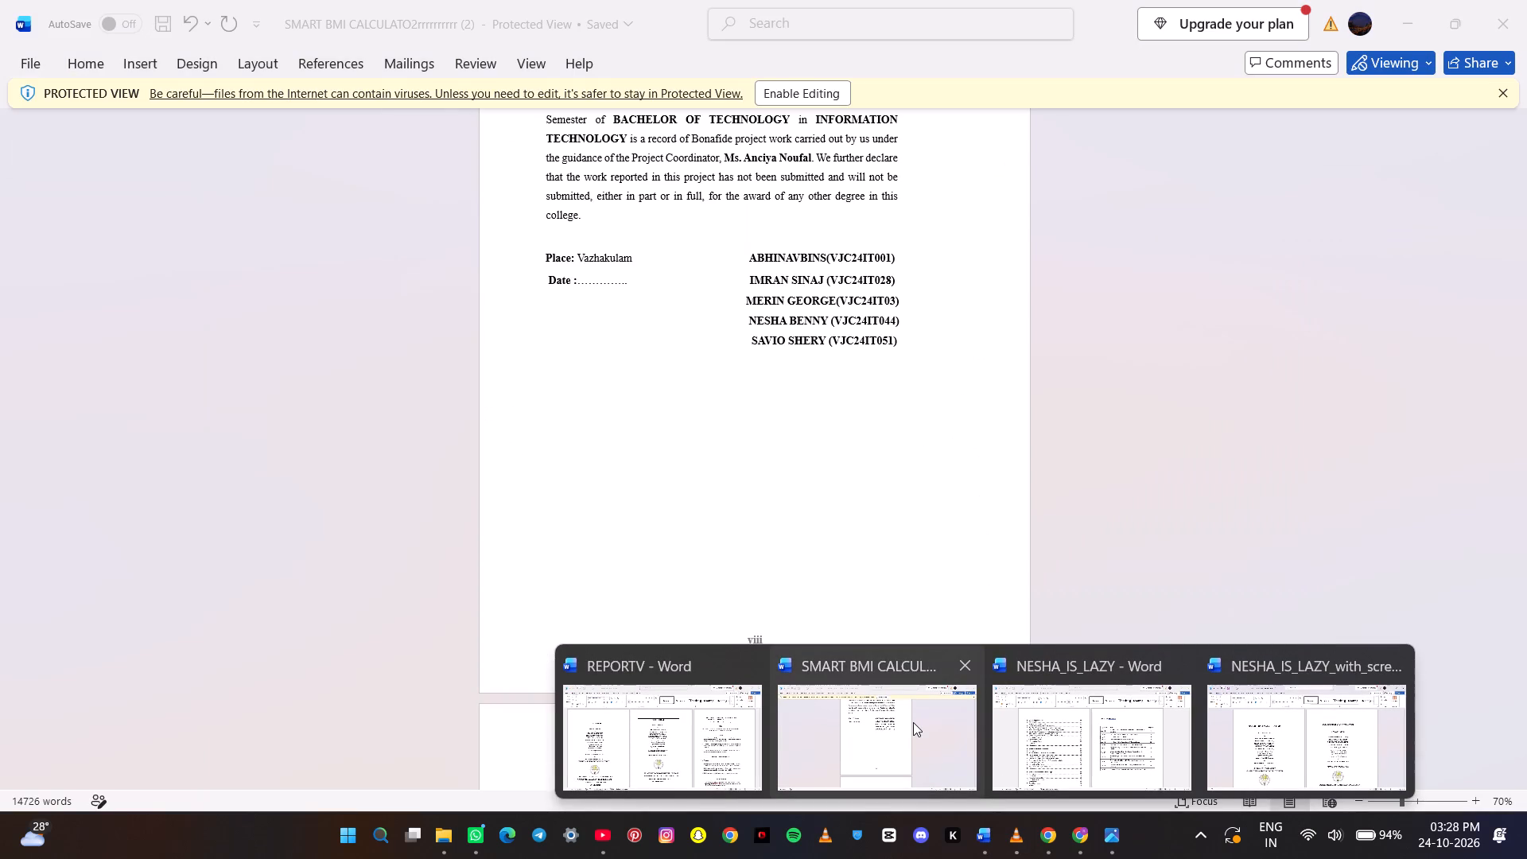
# Close the SMART BMI CALCULATO2 and NESHA_IS_LAZY documents and bring NESHA_IS_LAZY_with_screenshots to the front.
pyautogui.click(969, 663)
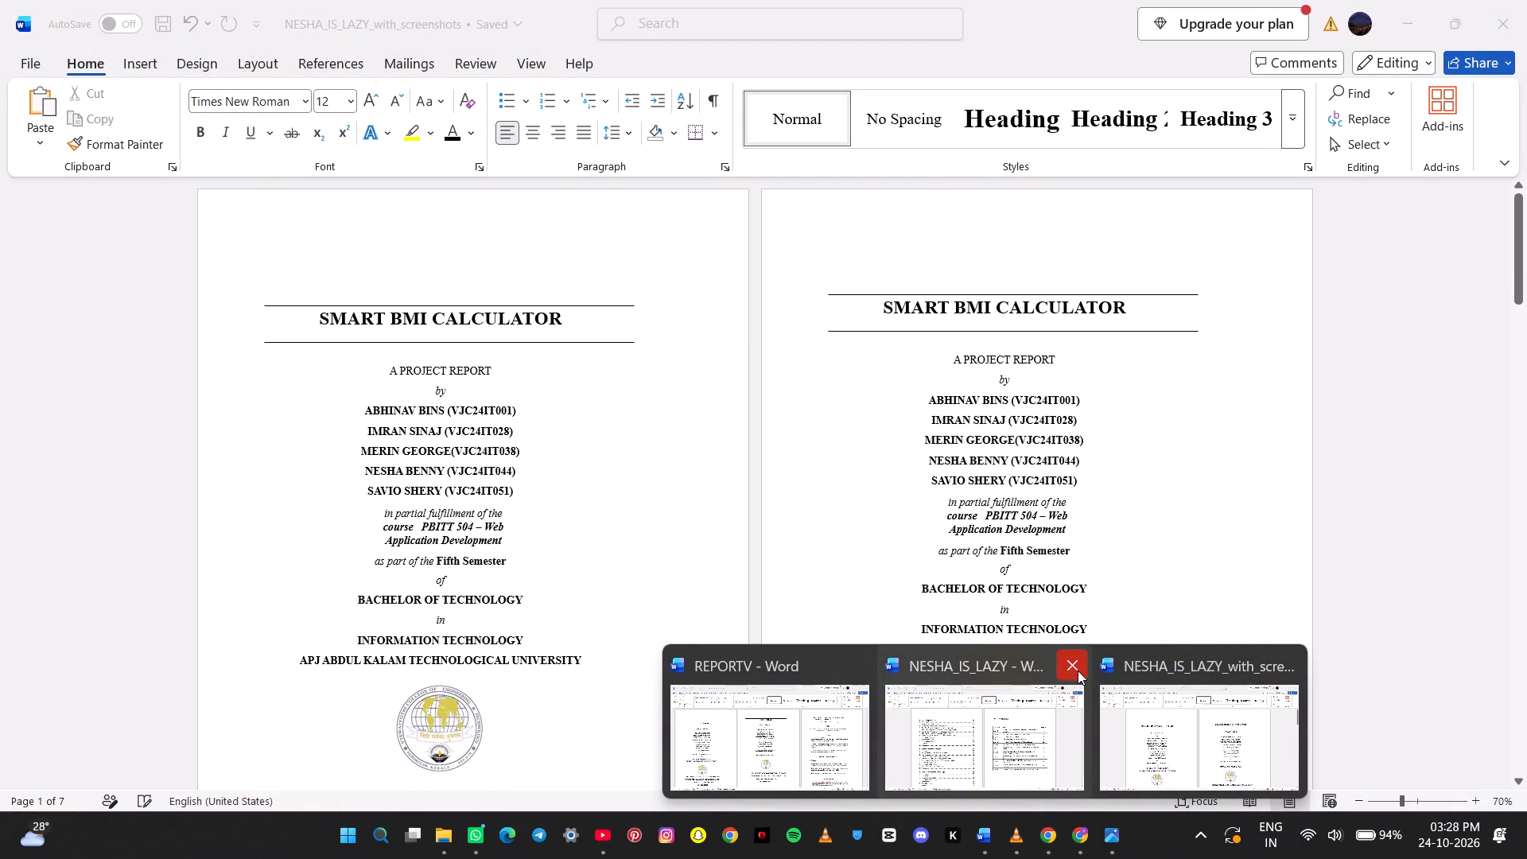
pyautogui.click(1078, 670)
pyautogui.click(1109, 717)
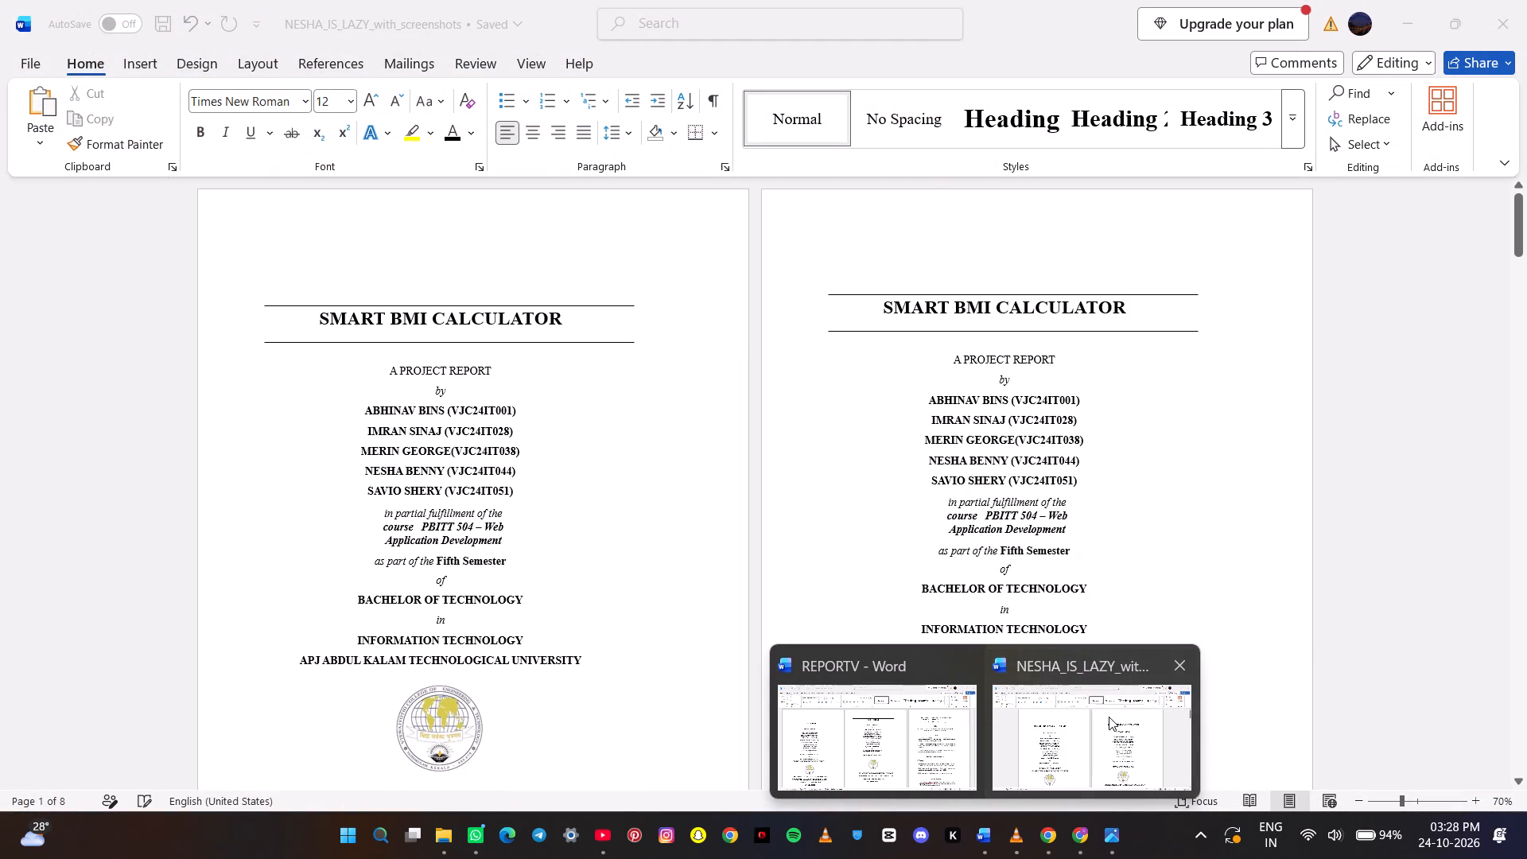
# Compare the opening pages of NESHA_IS_LAZY_with_screenshots with those of REPORTV, from the cover through certificate, acknowledgement, declaration and abstract.
pyautogui.scroll(-2, 938, 497)
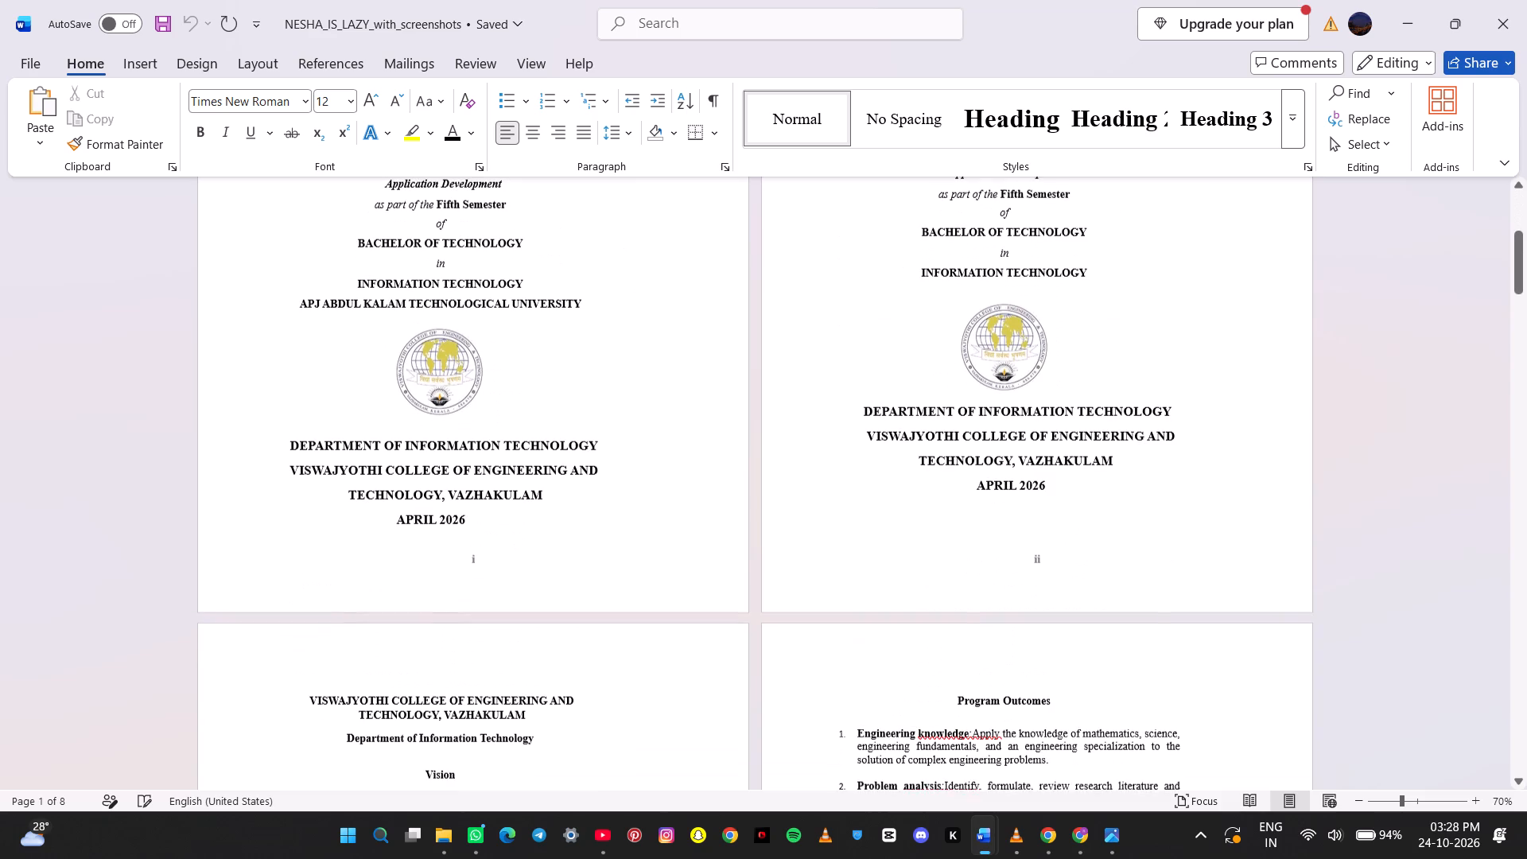
pyautogui.scroll(-3, 938, 497)
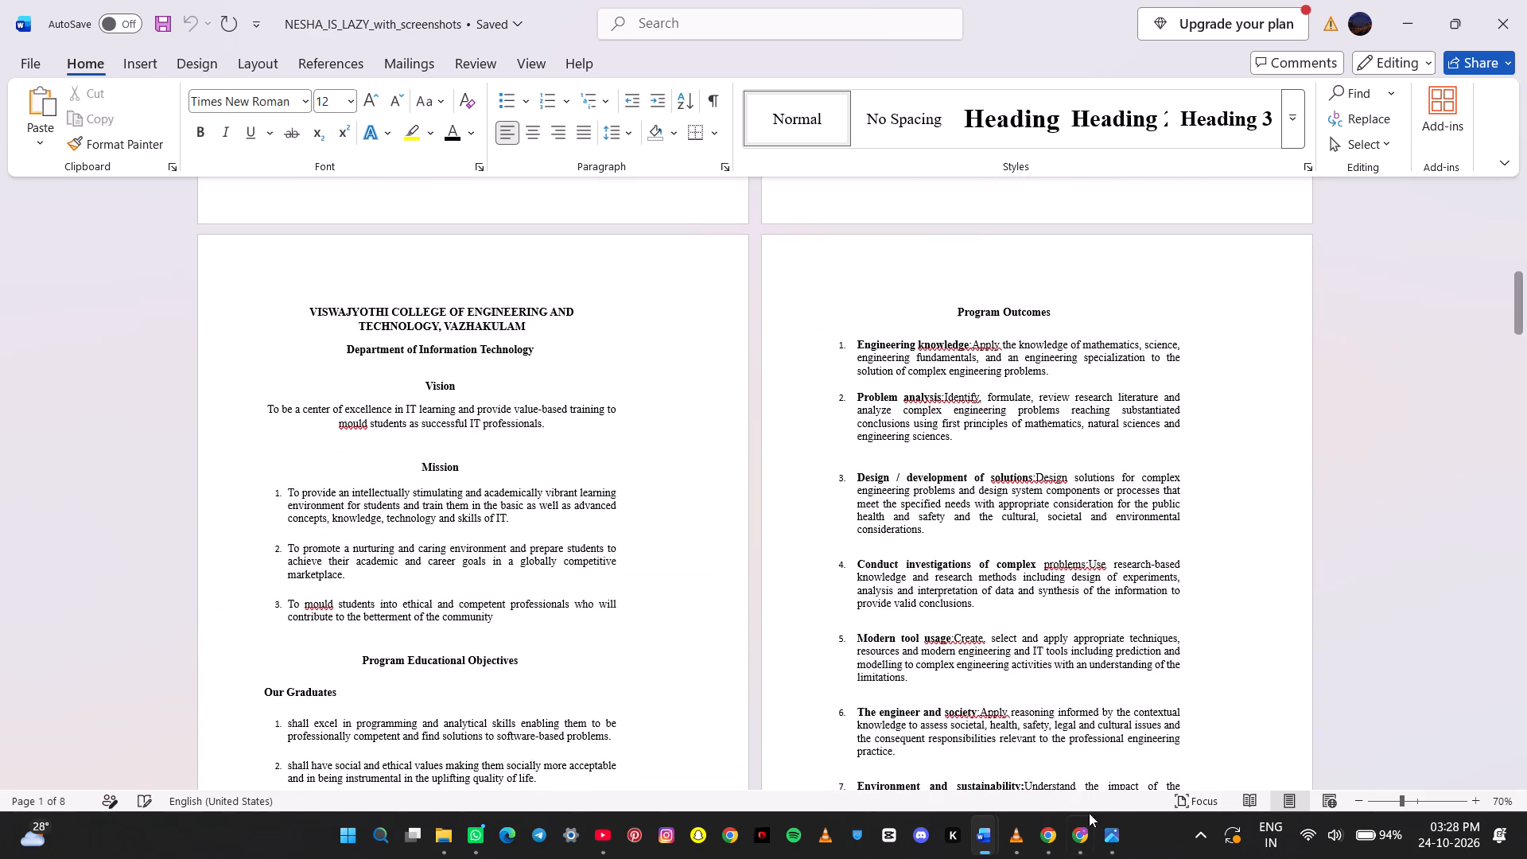
pyautogui.click(875, 760)
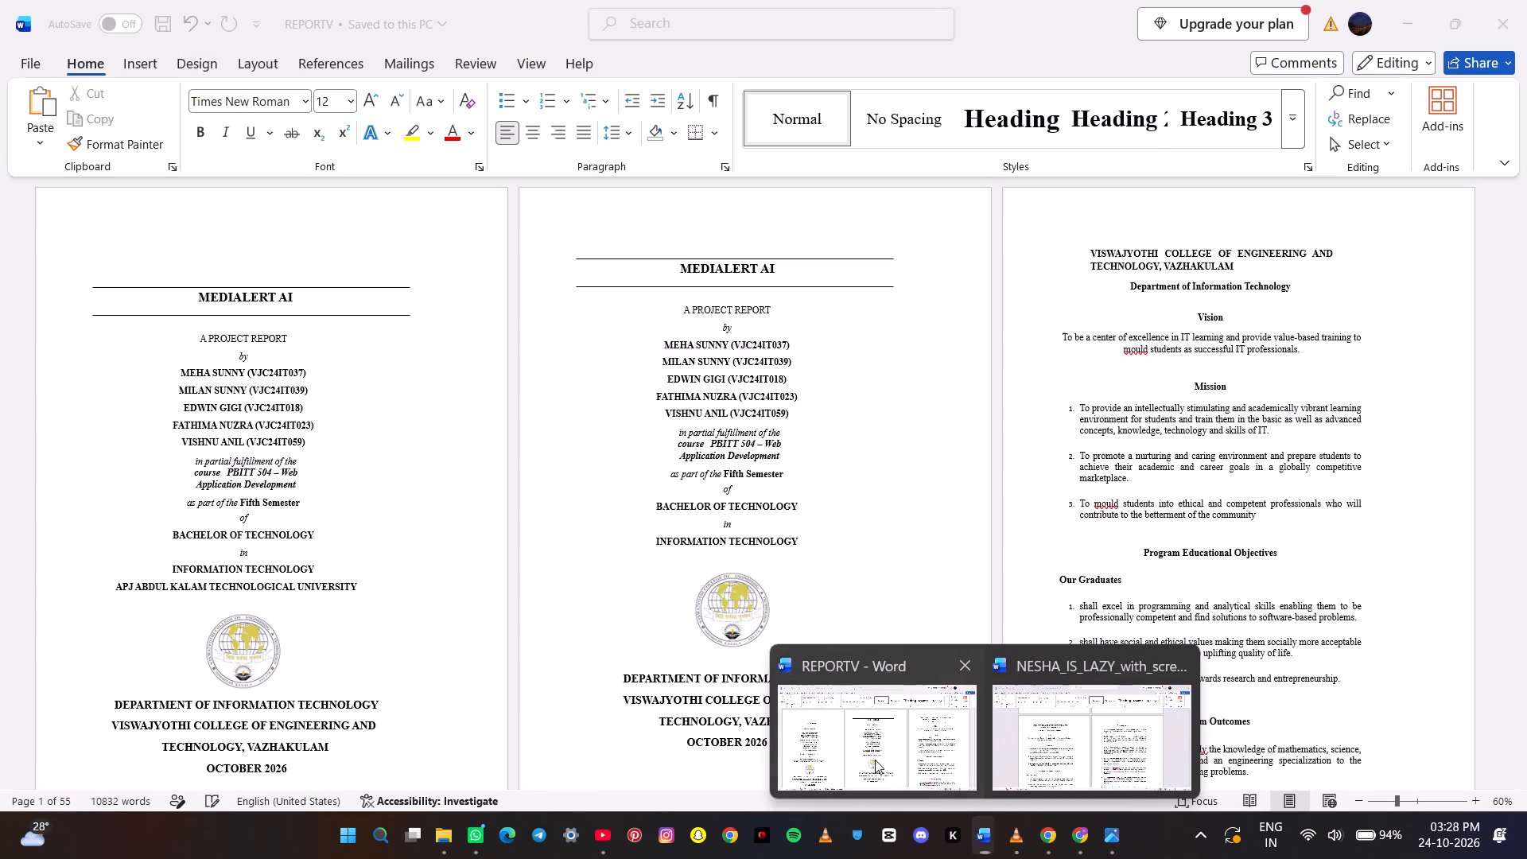
pyautogui.scroll(-1, 815, 609)
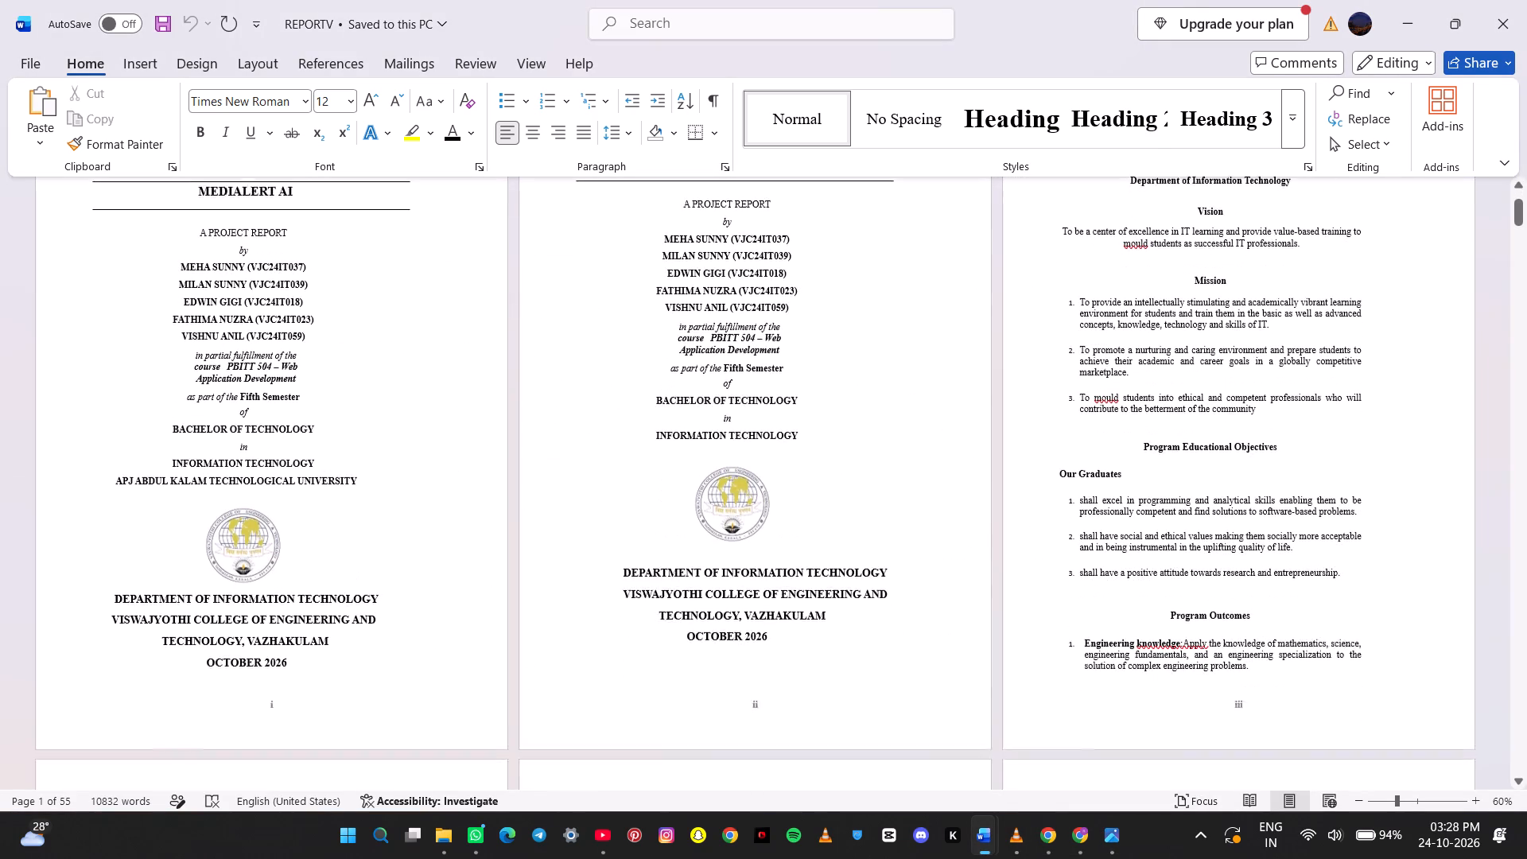
pyautogui.scroll(-5, 815, 609)
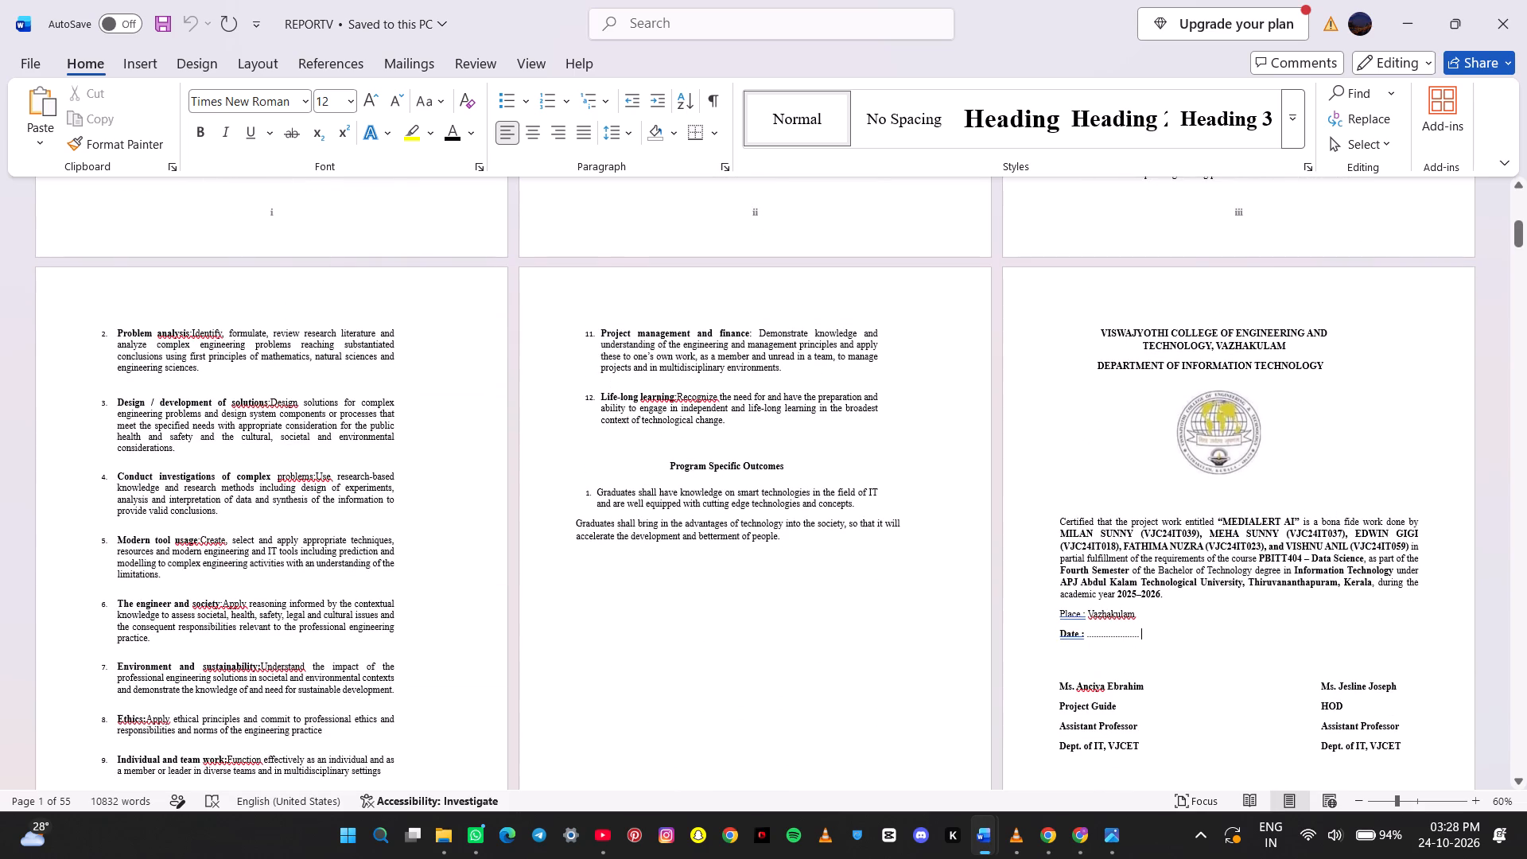
pyautogui.scroll(-6, 815, 609)
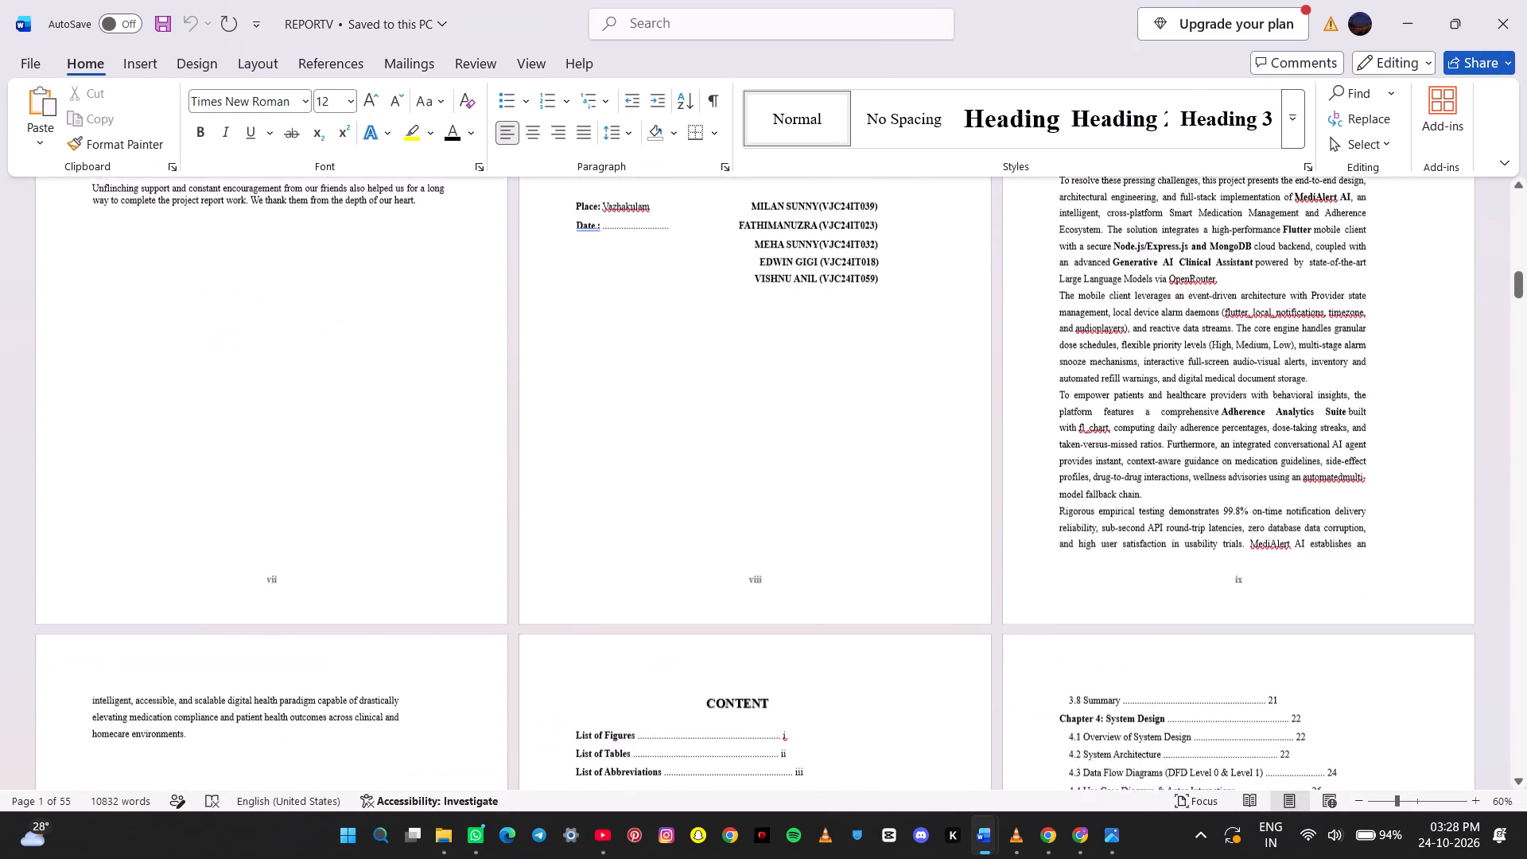
pyautogui.scroll(-2, 815, 609)
pyautogui.scroll(3, 815, 609)
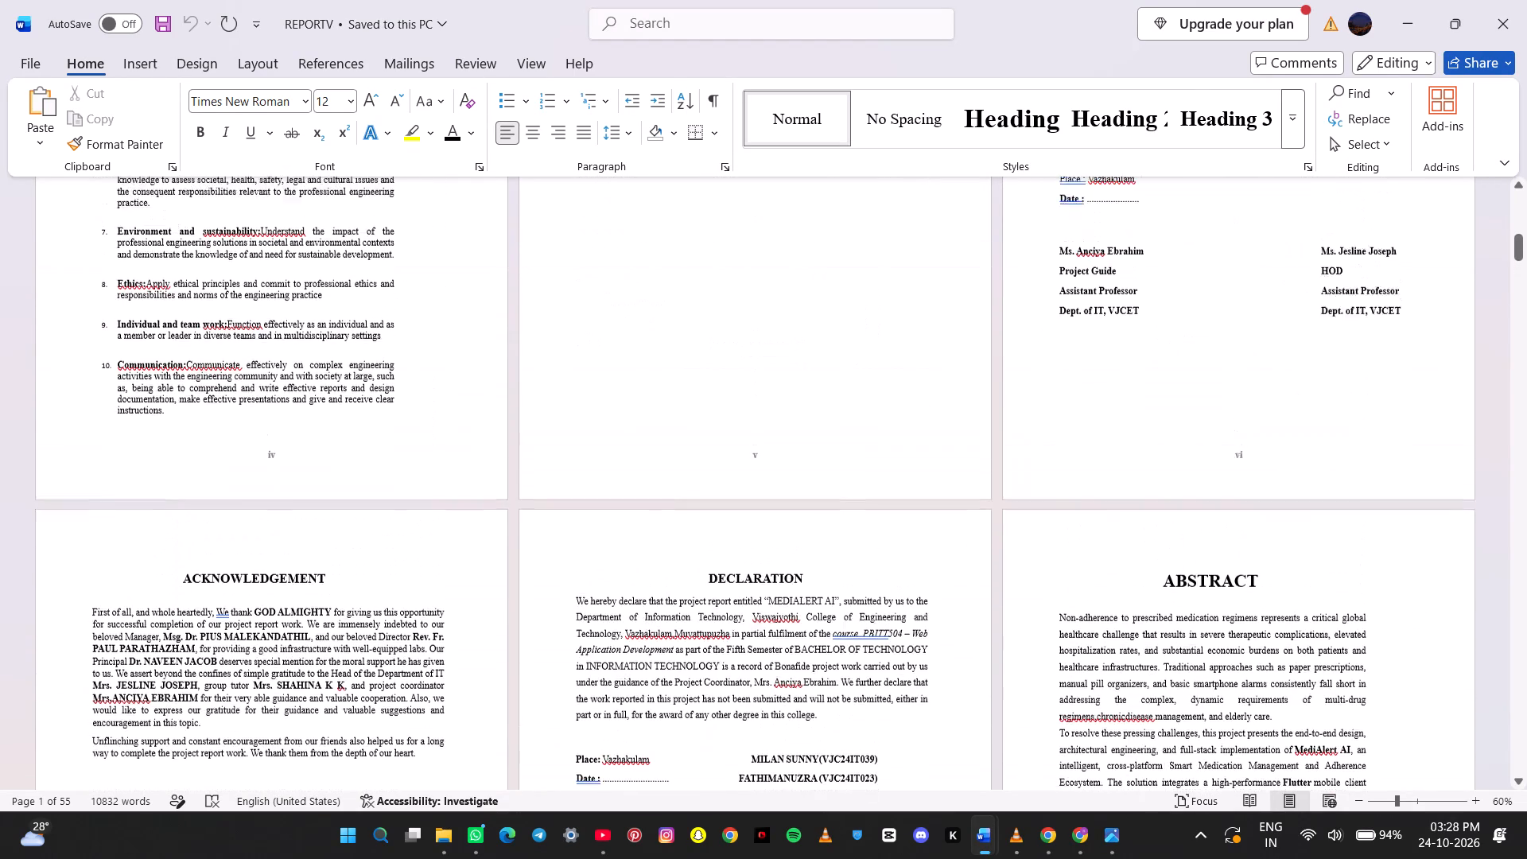
pyautogui.scroll(1, 815, 609)
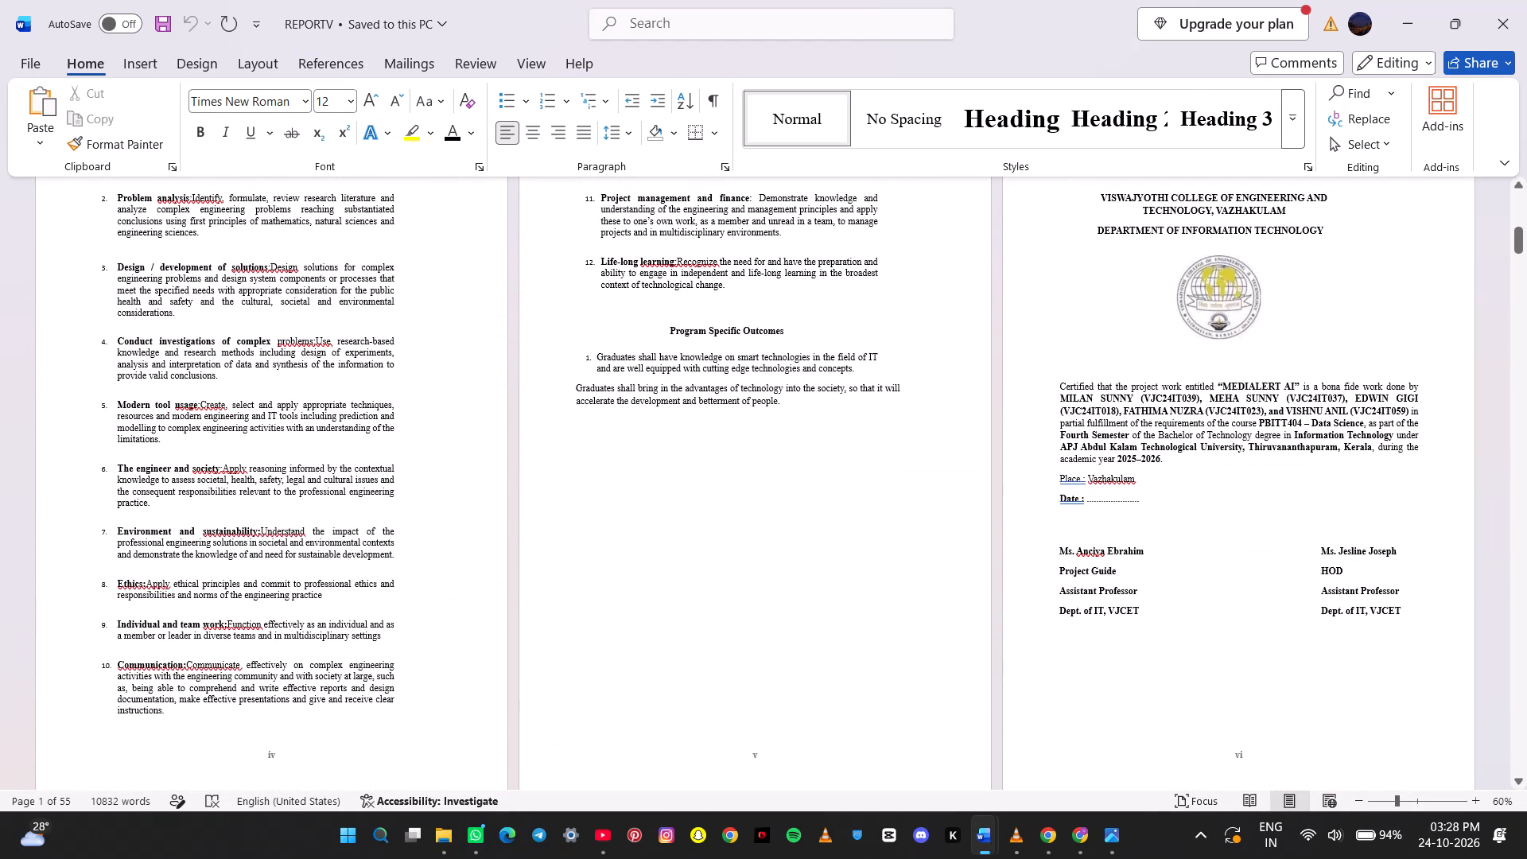
pyautogui.scroll(1, 815, 609)
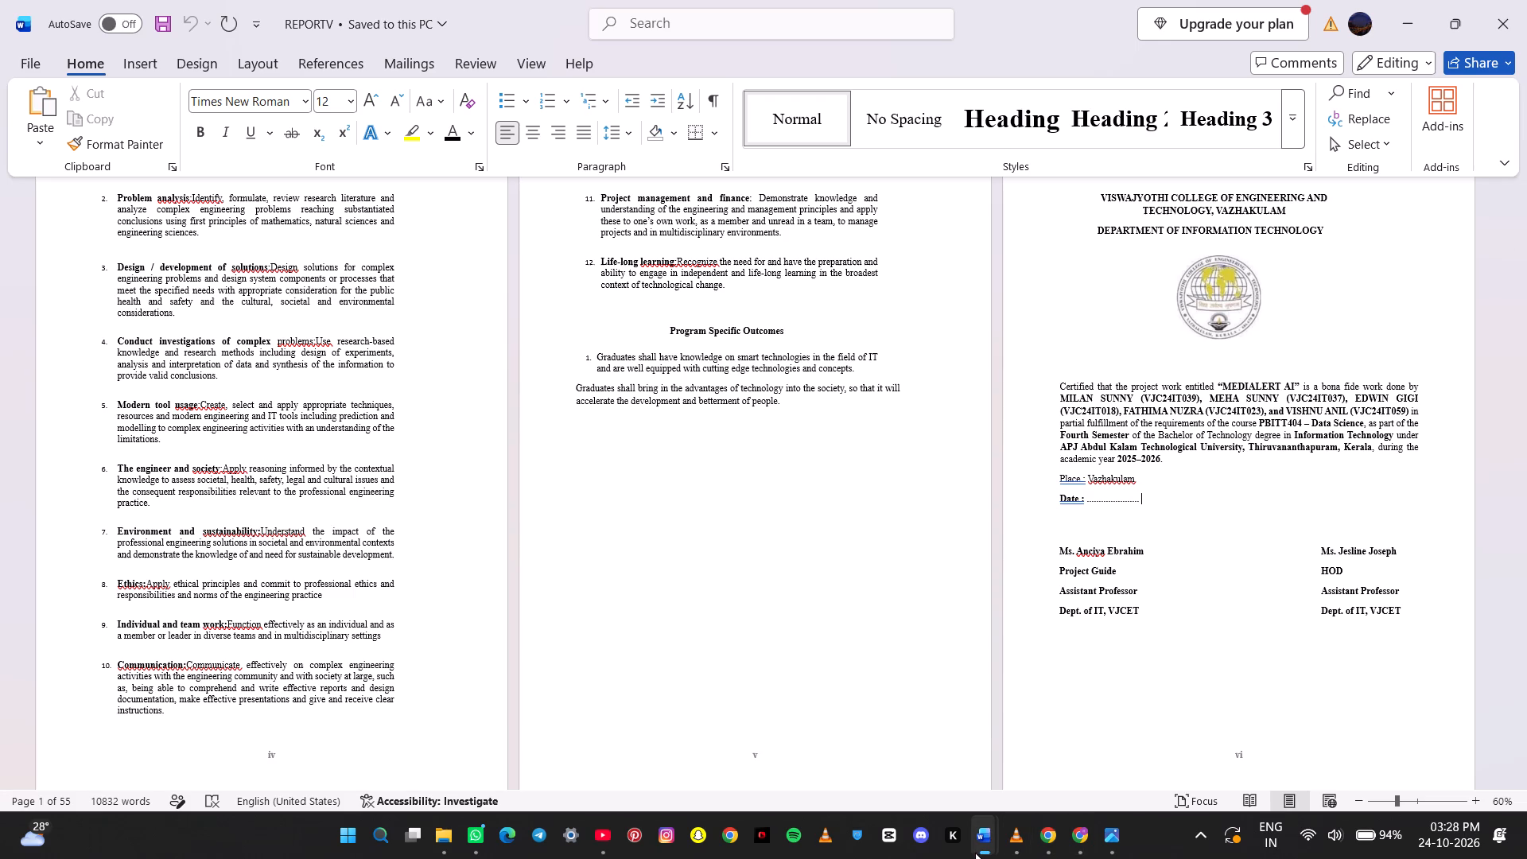
# Return to NESHA_IS_LAZY_with_screenshots and review its cover, Program Outcomes, Bonafide Certificate and declaration pages.
pyautogui.click(1112, 775)
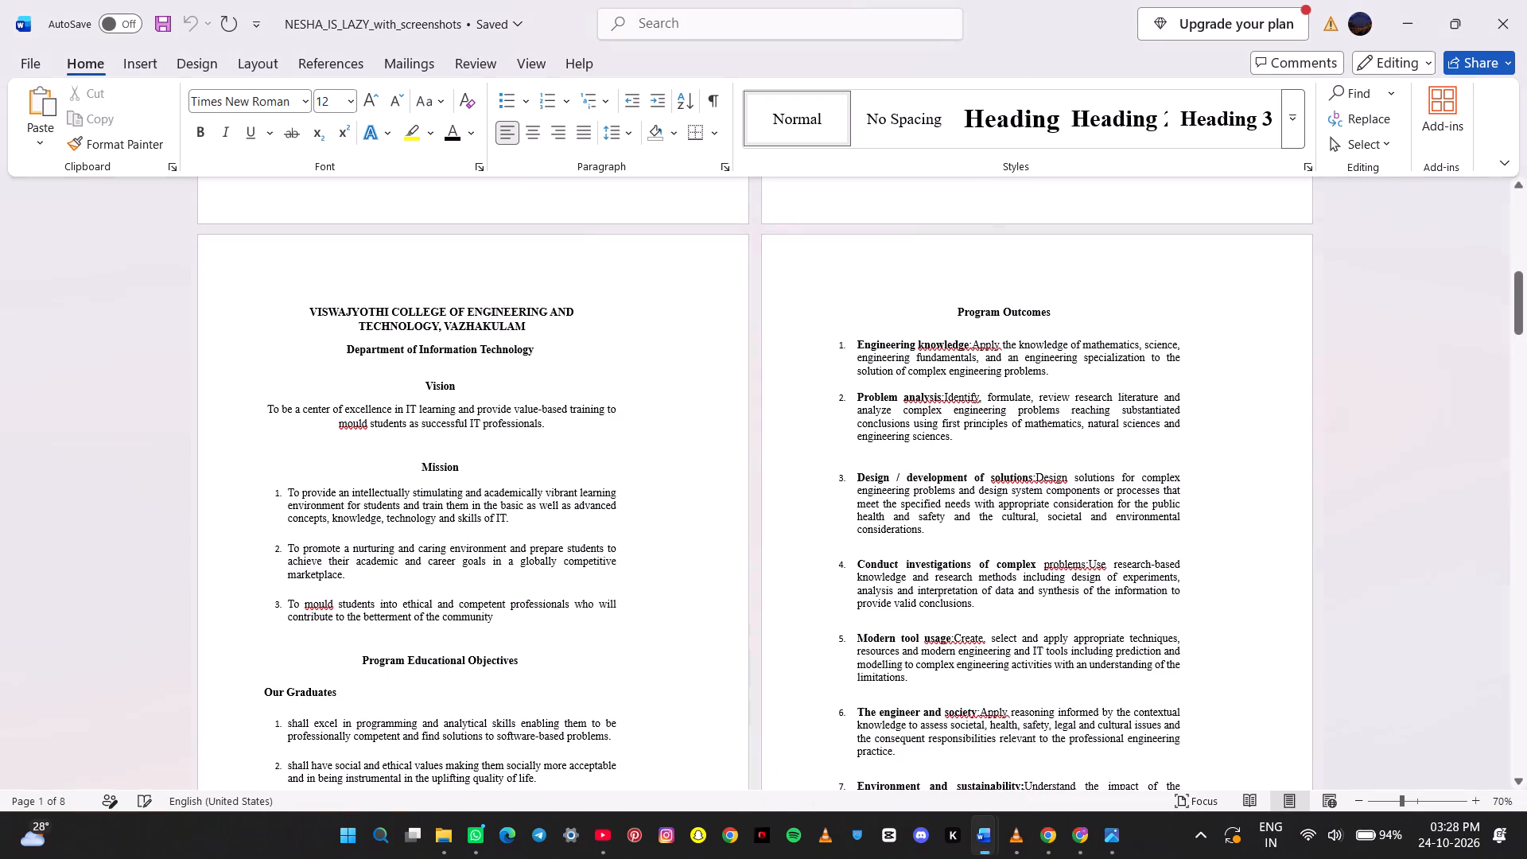
pyautogui.scroll(20, 1012, 482)
pyautogui.scroll(10, 1012, 482)
pyautogui.scroll(-4, 1012, 482)
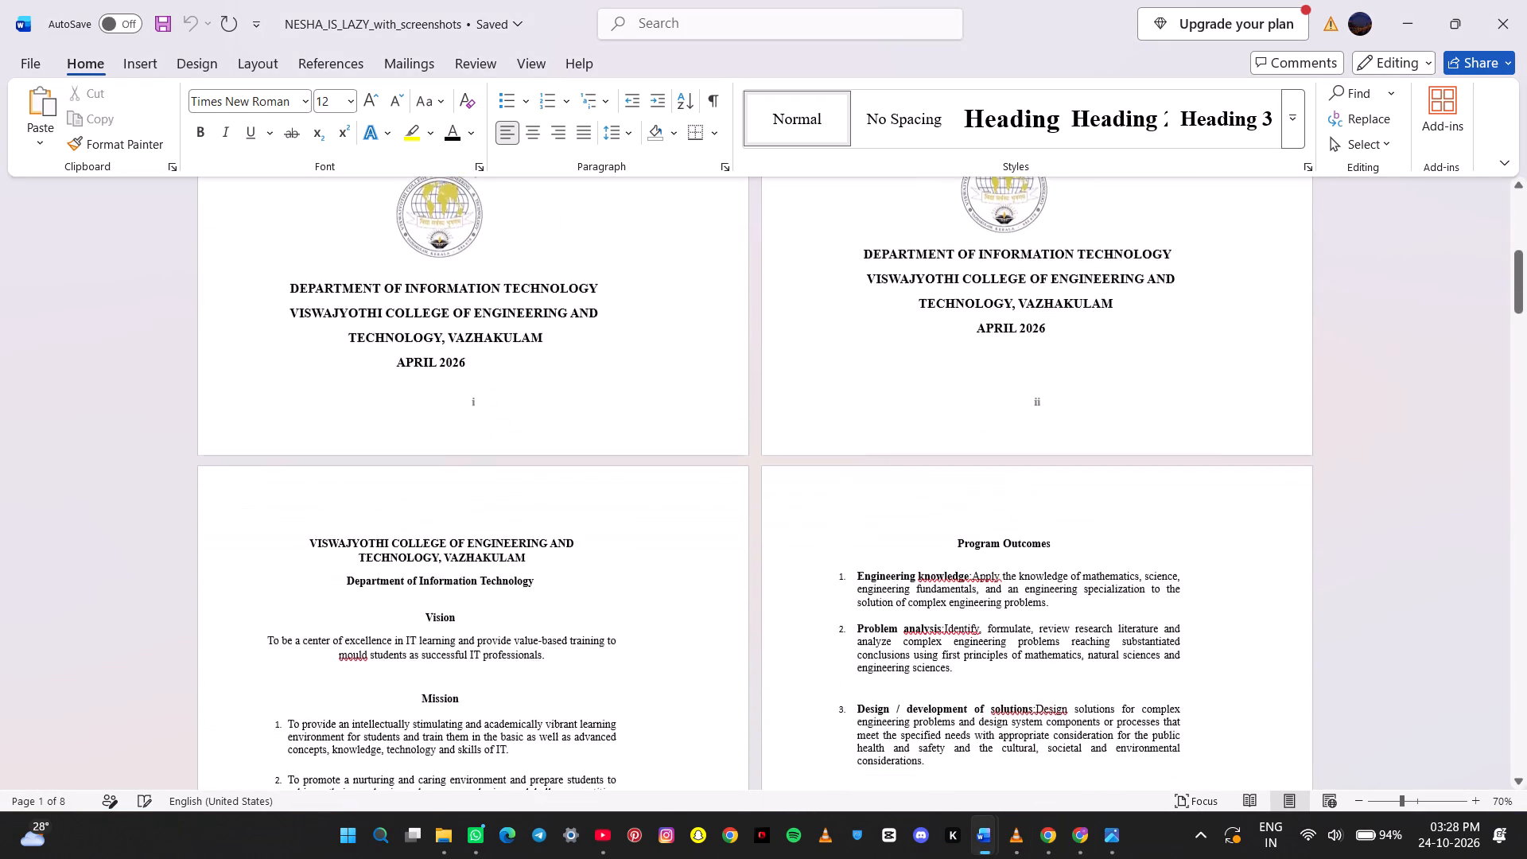
pyautogui.scroll(-8, 1012, 482)
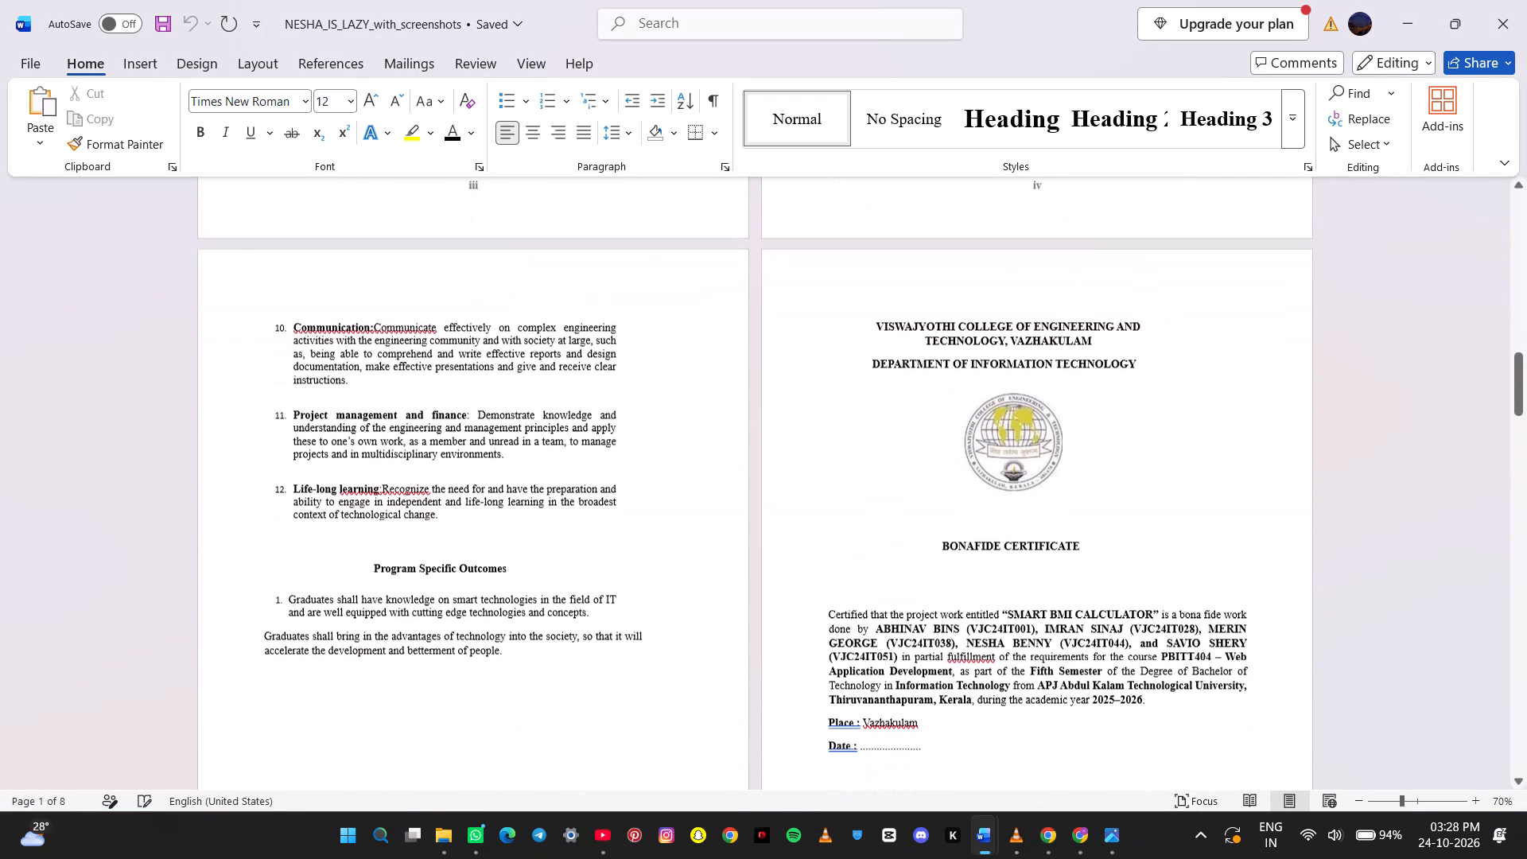
pyautogui.scroll(-8, 1012, 482)
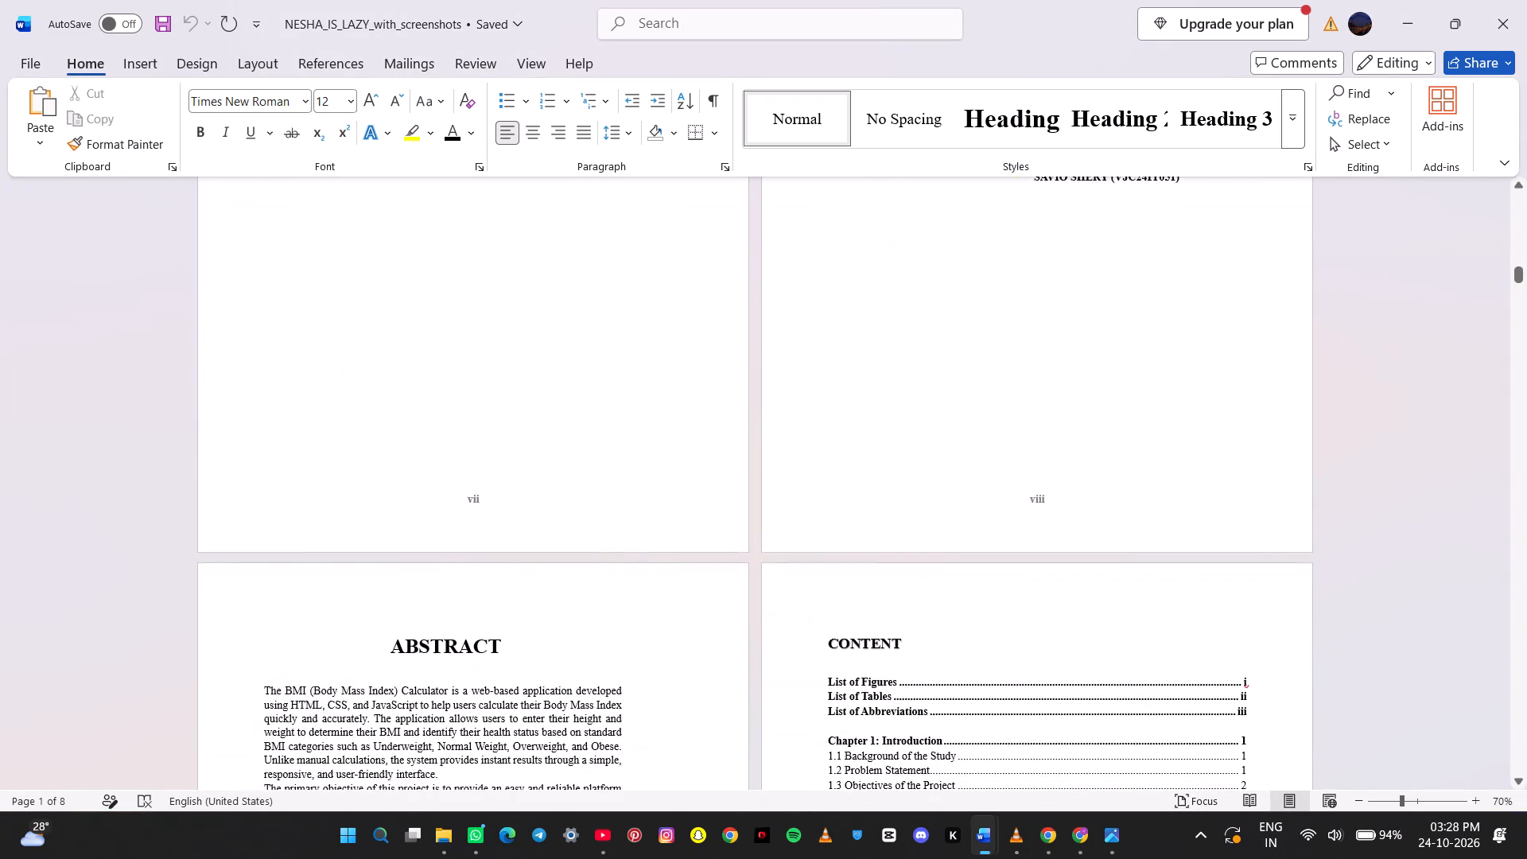
# Review the report's abstract, content pages and the lists of figures, tables and abbreviations.
pyautogui.scroll(-6, 1012, 482)
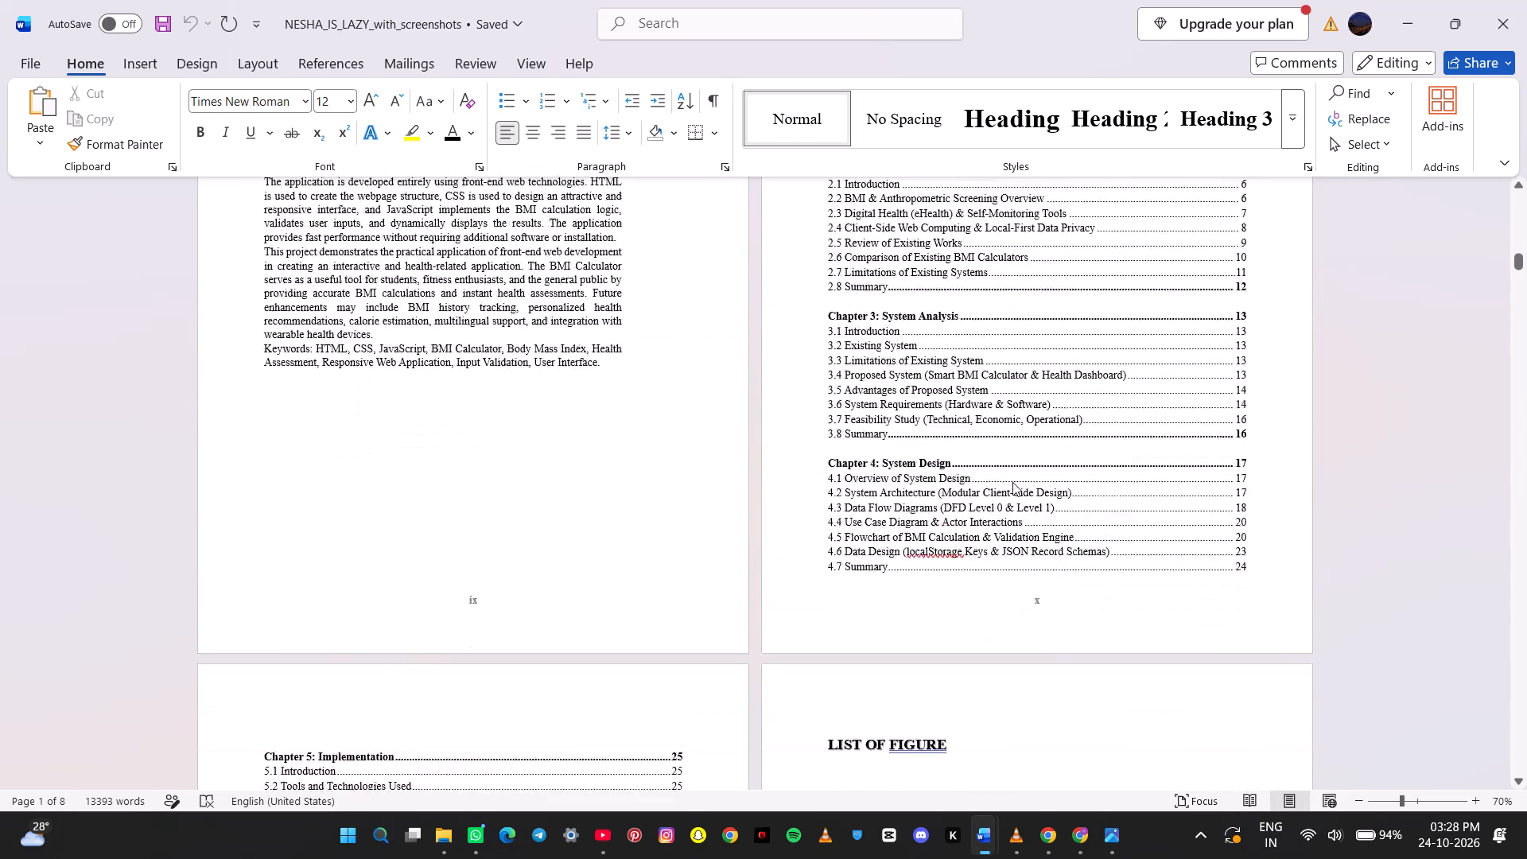
pyautogui.scroll(-5, 1012, 482)
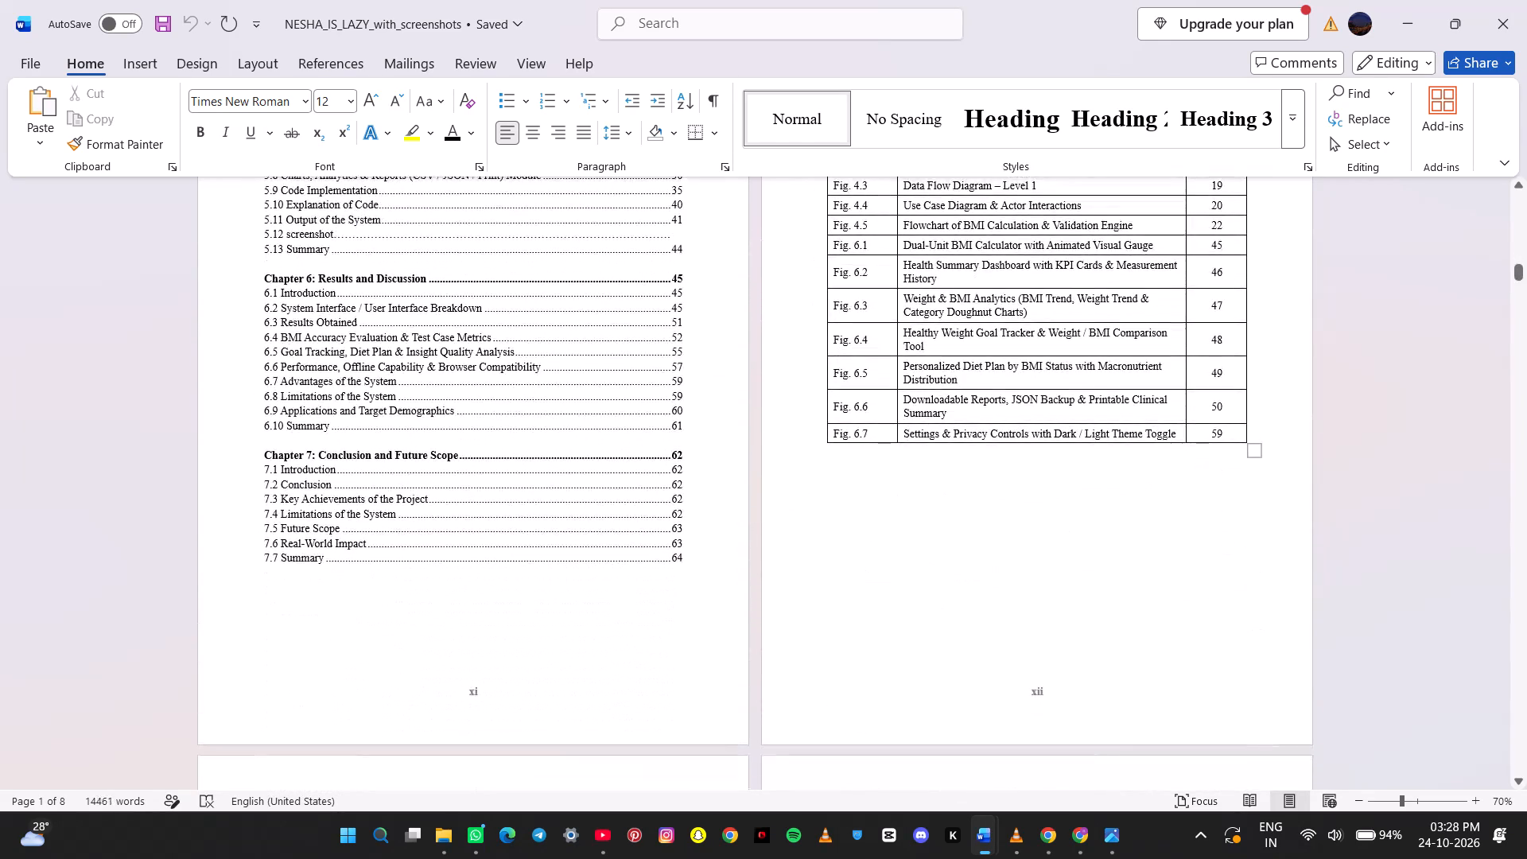
pyautogui.scroll(-3, 1012, 482)
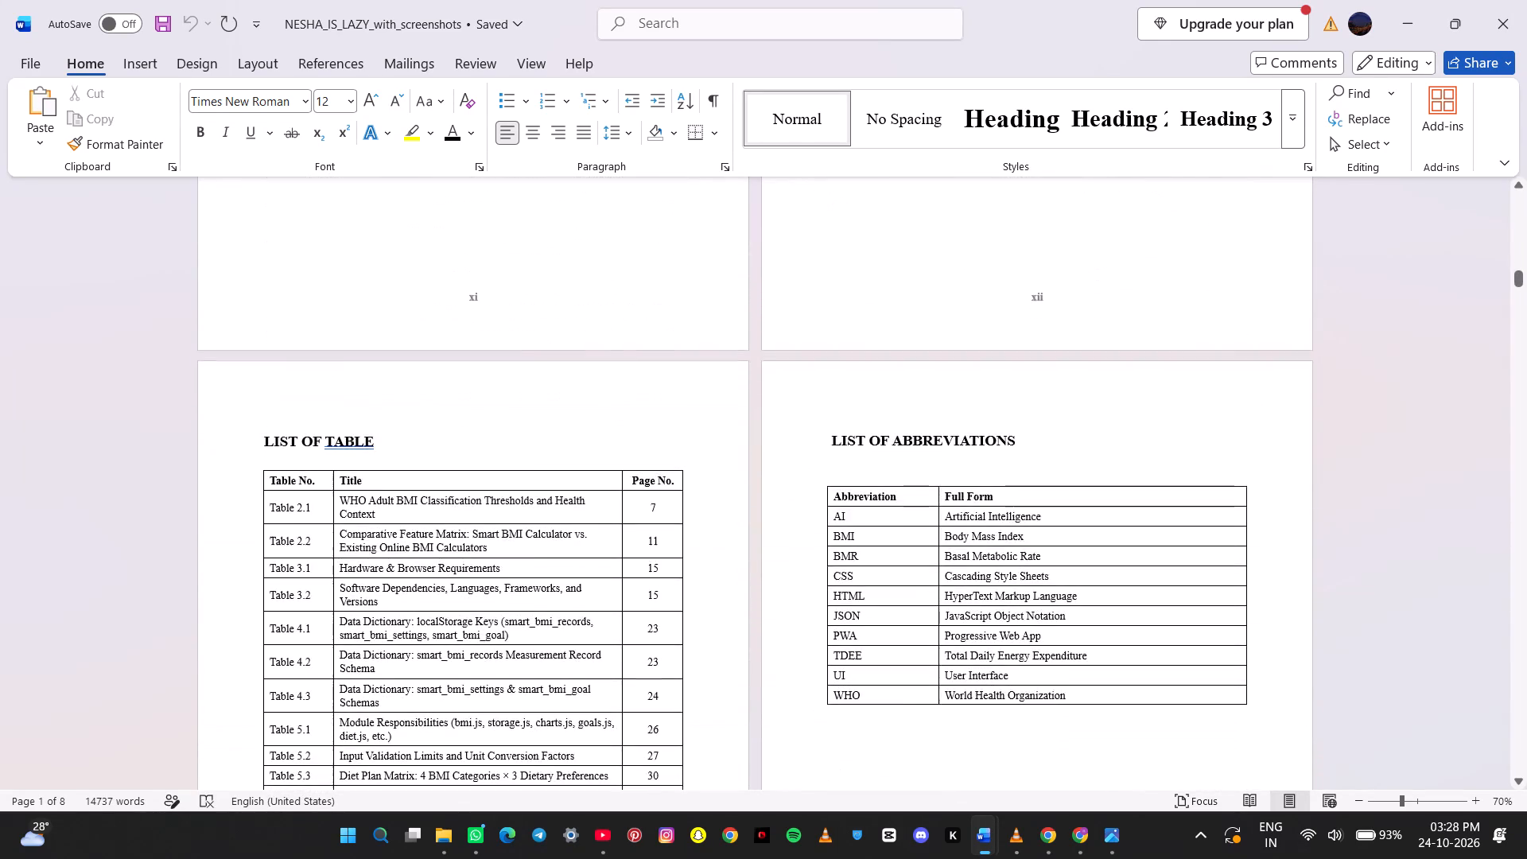
pyautogui.scroll(-7, 1012, 482)
# Examine Chapter 1 from the background through the methodology overview, with three pages side by side at 60% zoom.
pyautogui.scroll(-1, 1012, 482)
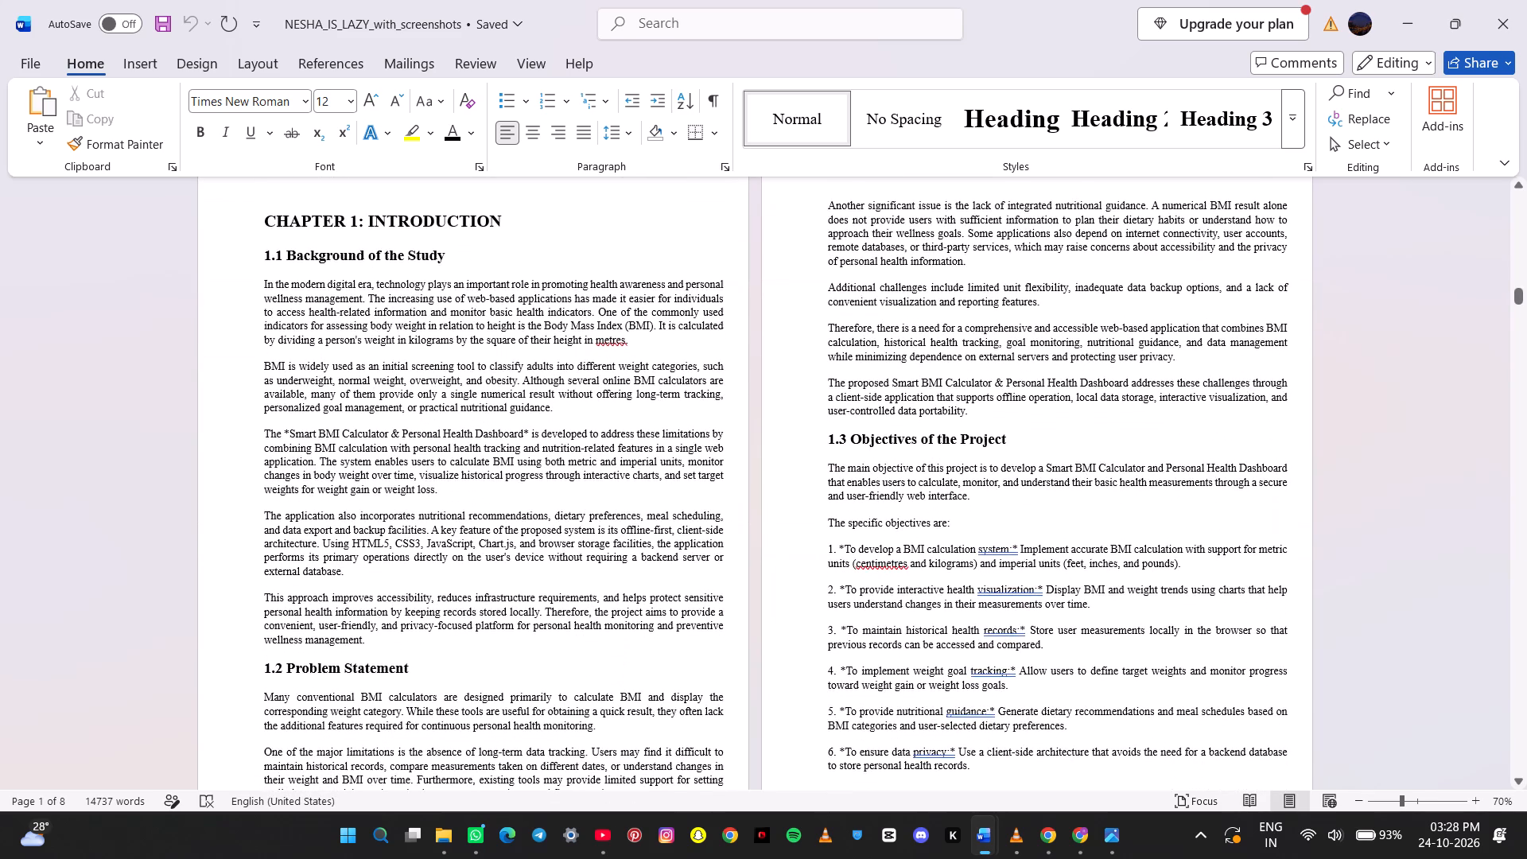
pyautogui.scroll(-2, 1012, 482)
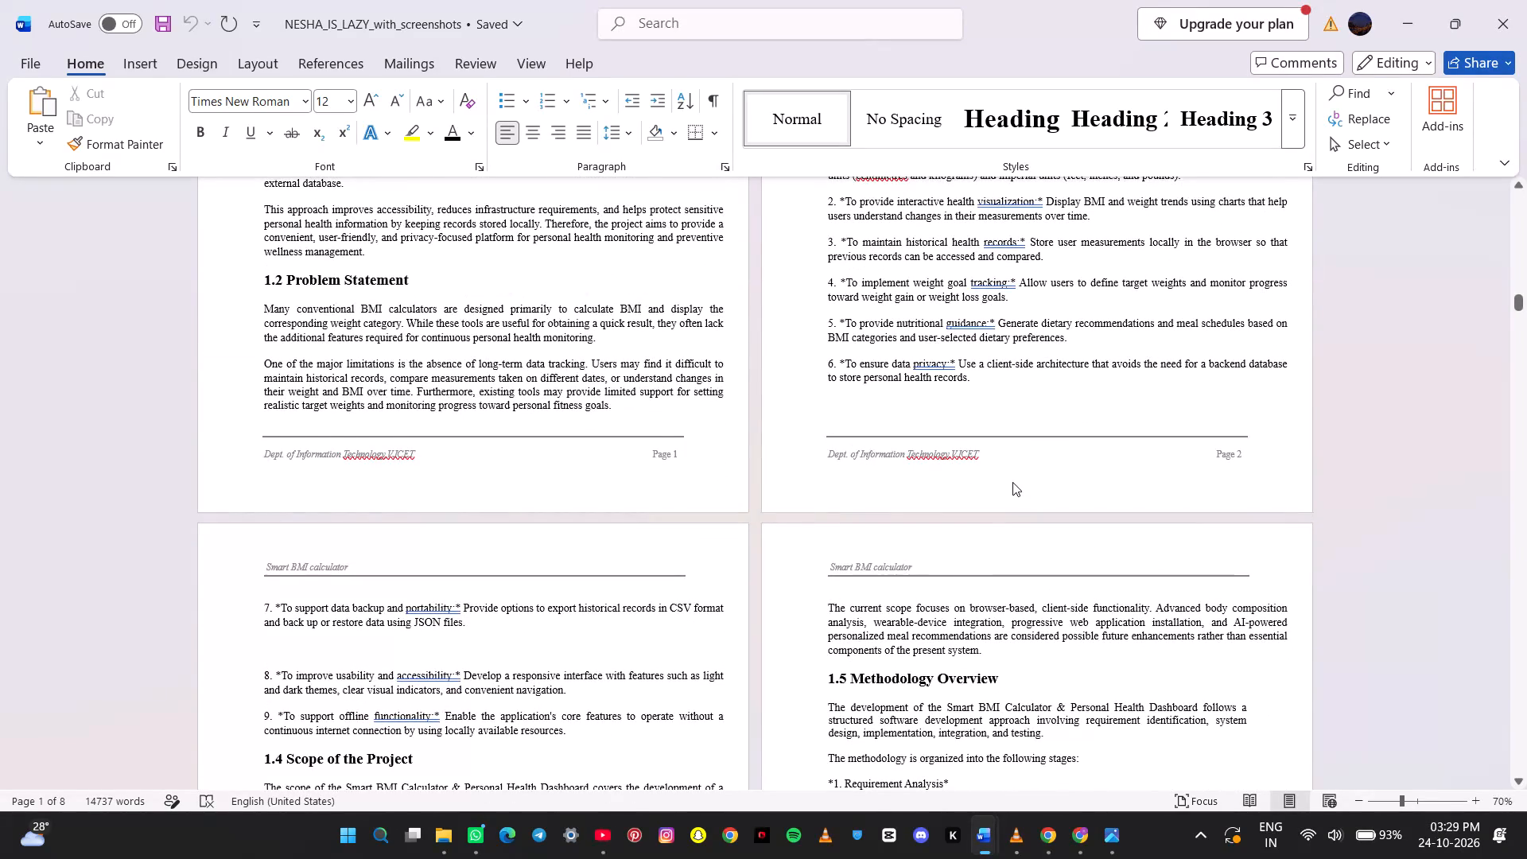
pyautogui.scroll(-3, 1012, 482)
pyautogui.keyDown('ctrl'); pyautogui.scroll(-1, 1012, 482); pyautogui.keyUp('ctrl')
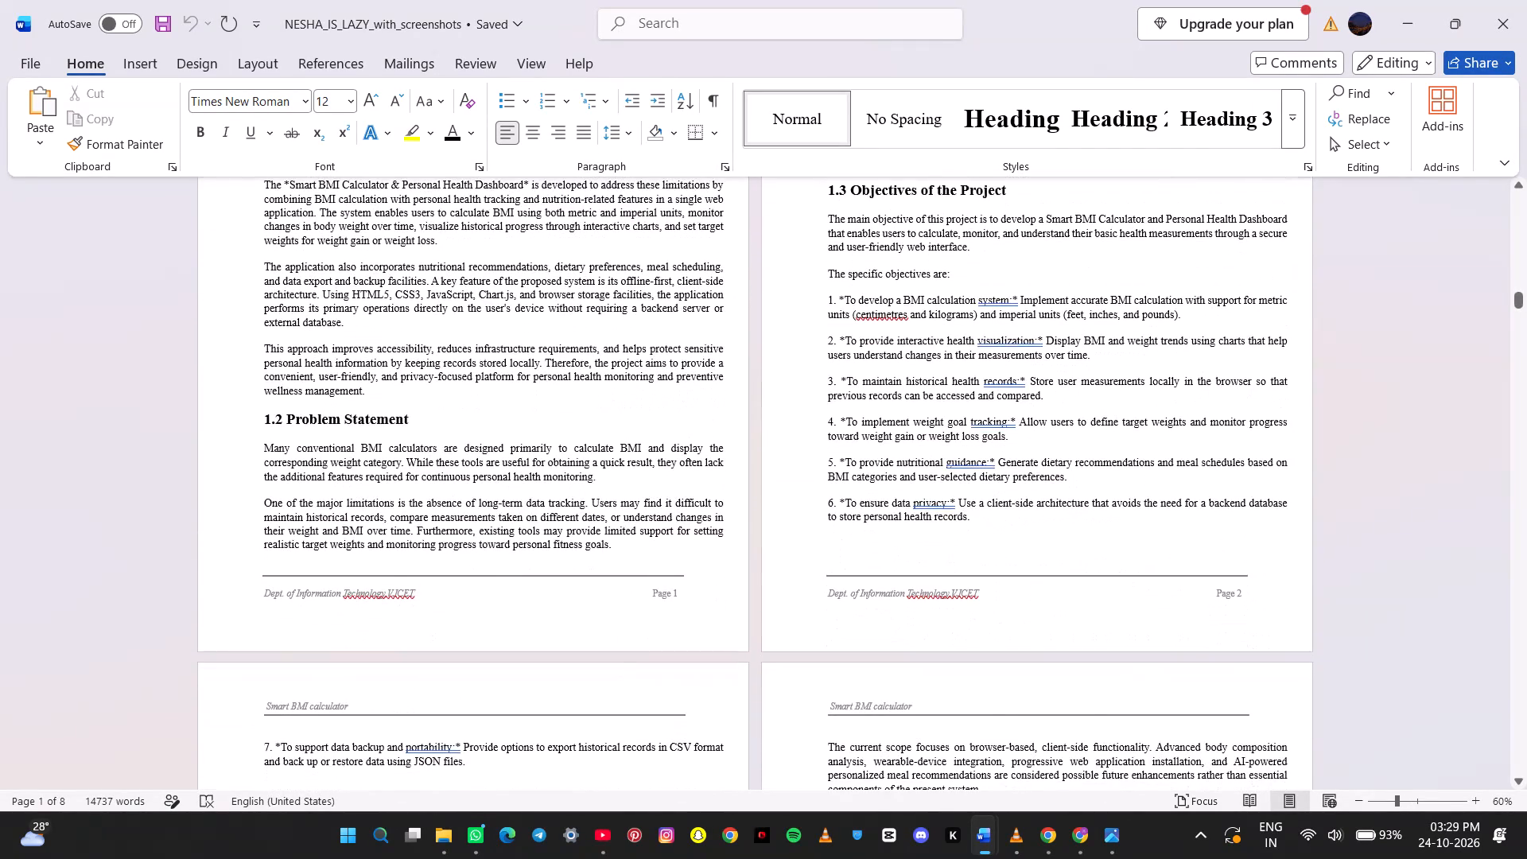
pyautogui.scroll(-2, 1012, 482)
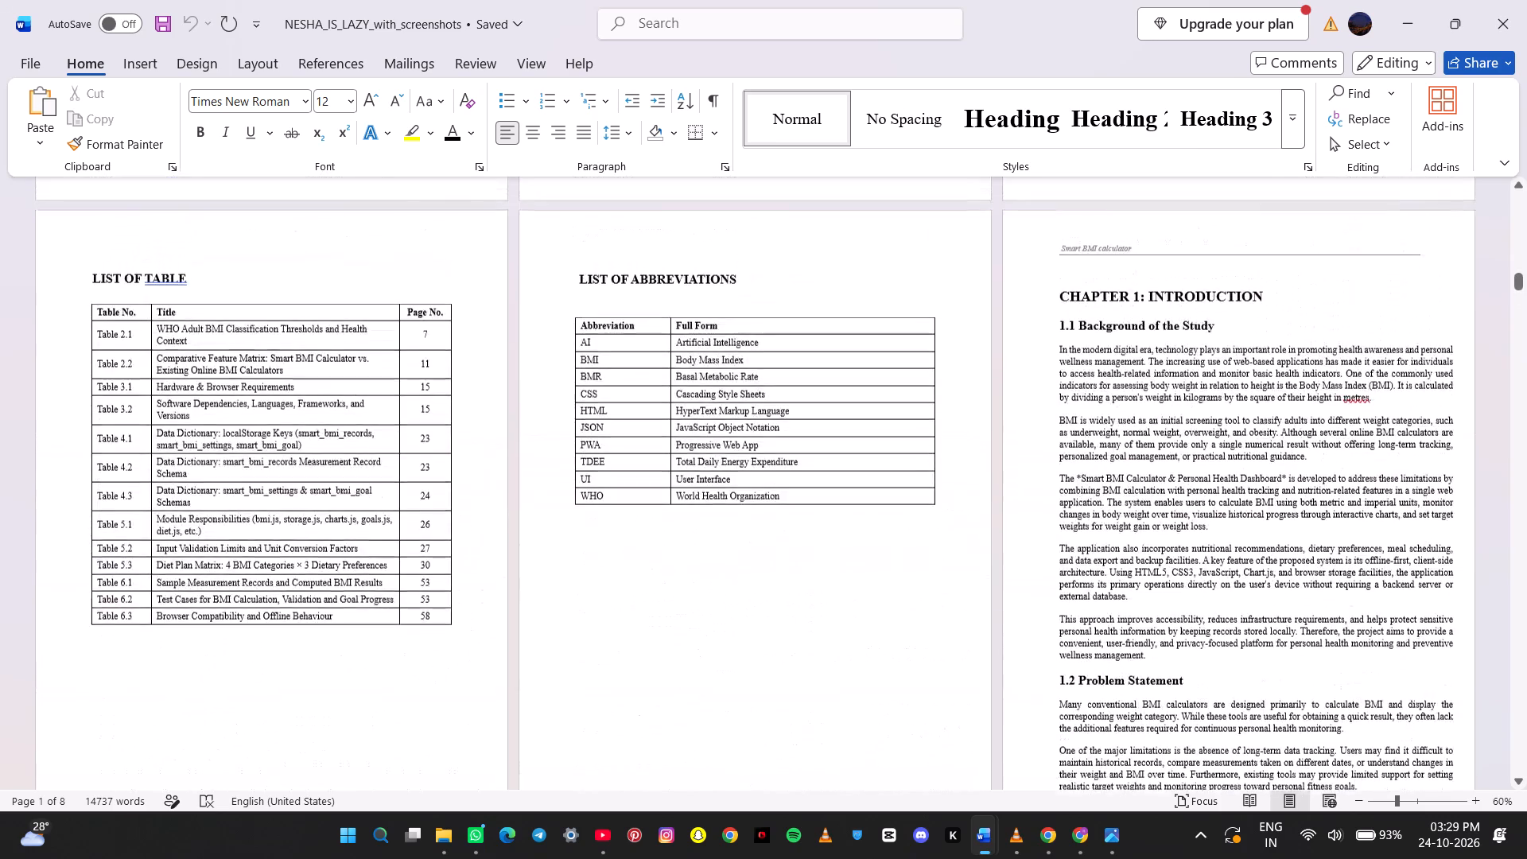
pyautogui.scroll(-5, 1012, 482)
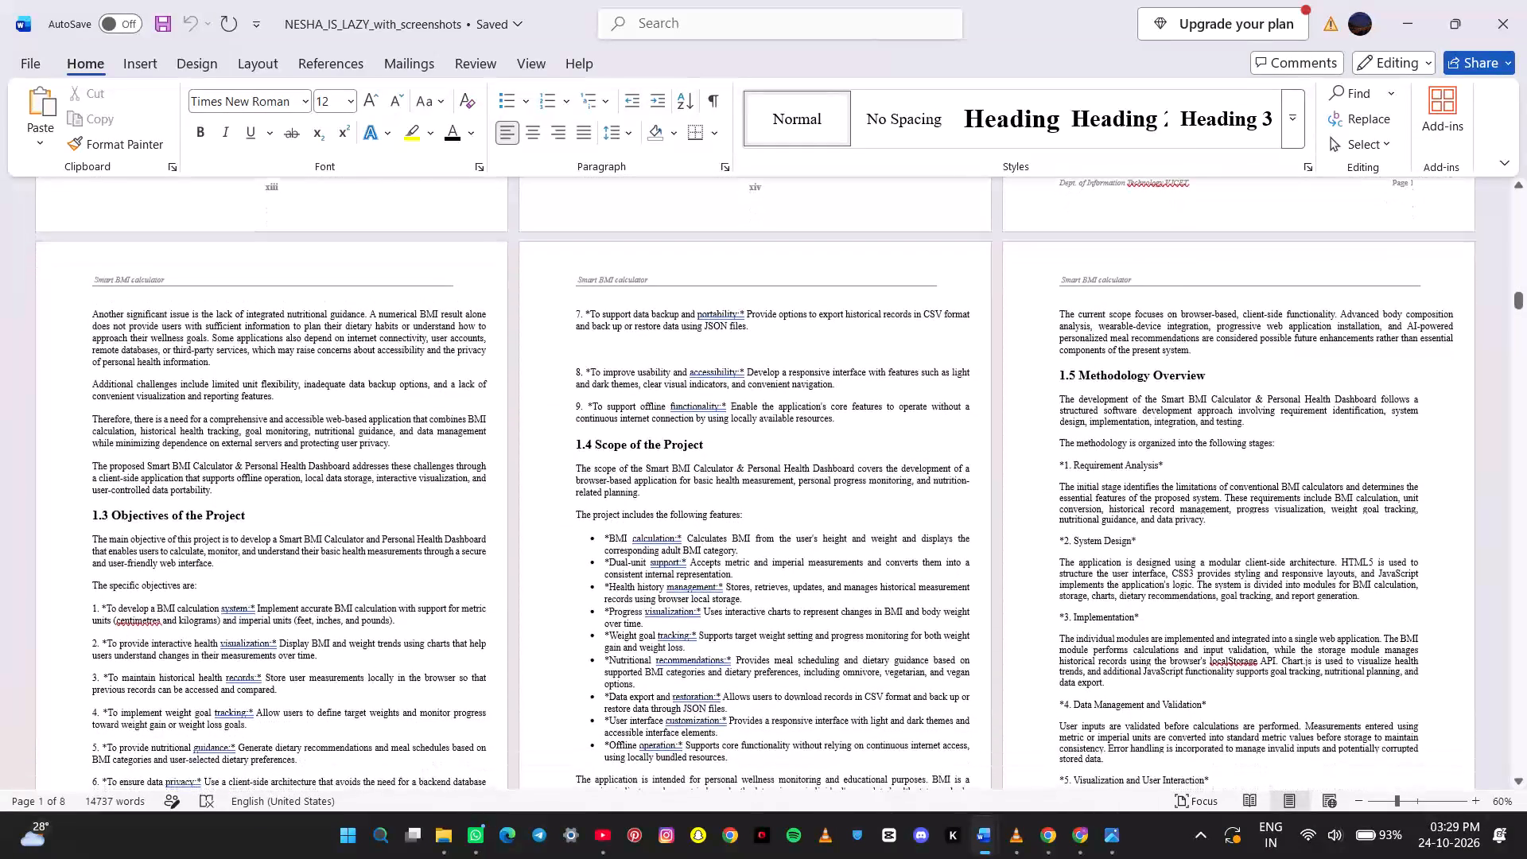
pyautogui.scroll(-2, 1012, 482)
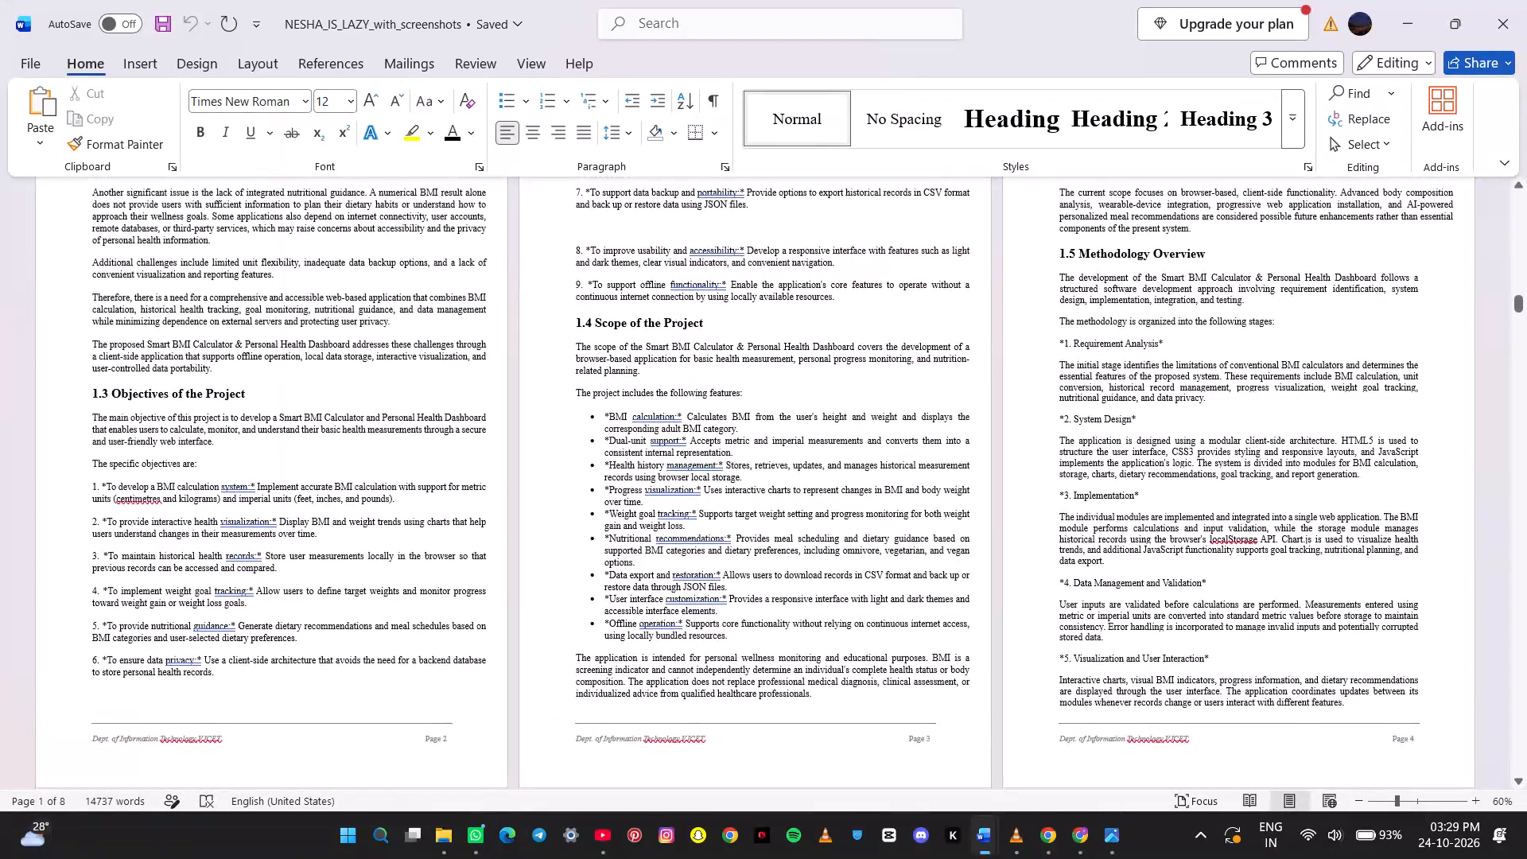
# Examine section 1.6 and the first part of Chapter 2, including its BMI classification tables and section 2.6 comparison.
pyautogui.scroll(-5, 1012, 482)
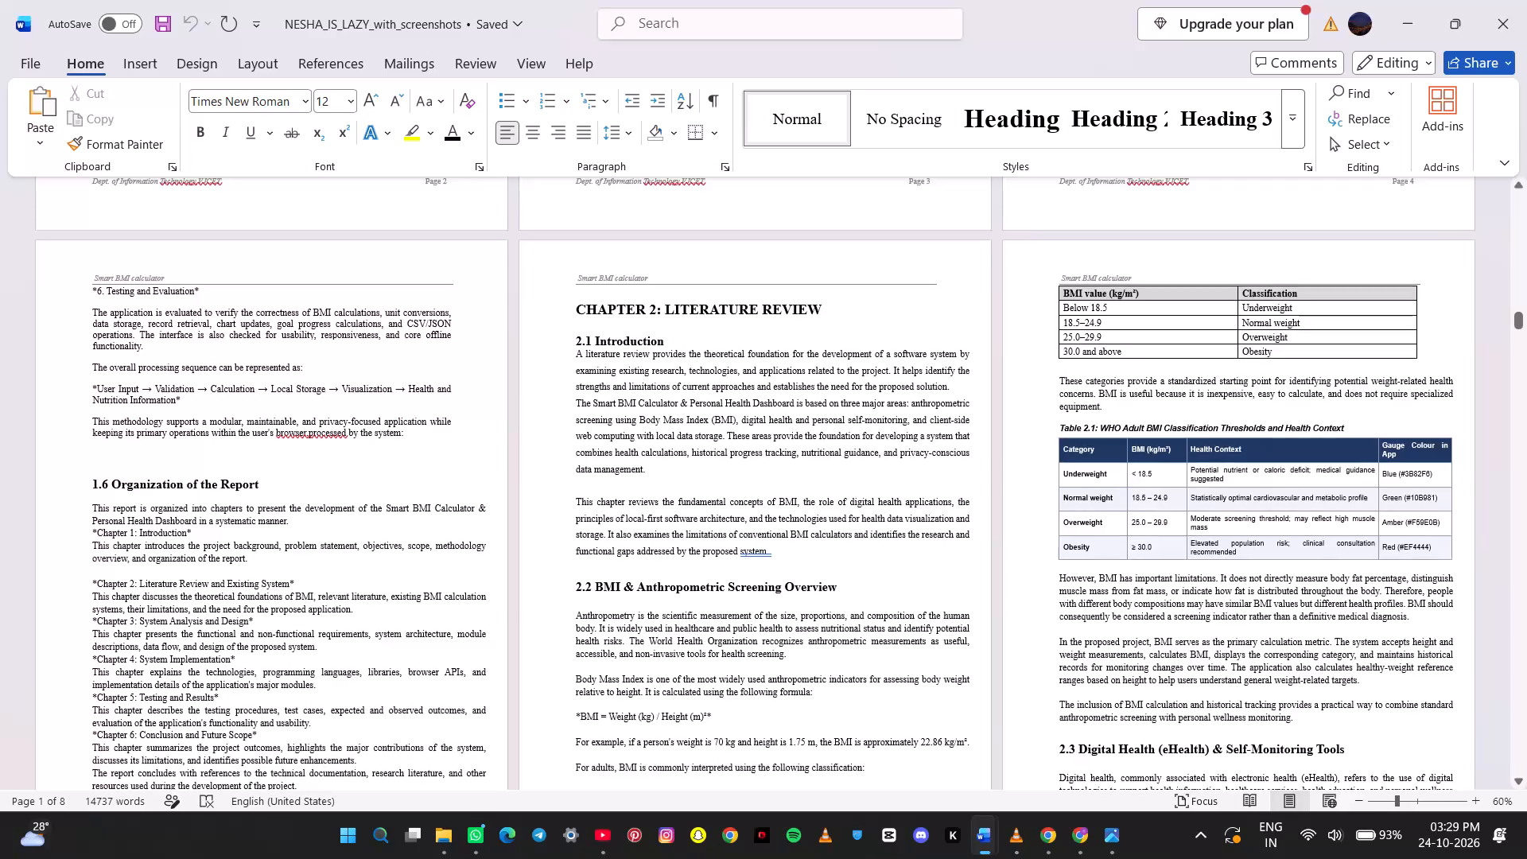
pyautogui.scroll(-1, 1012, 482)
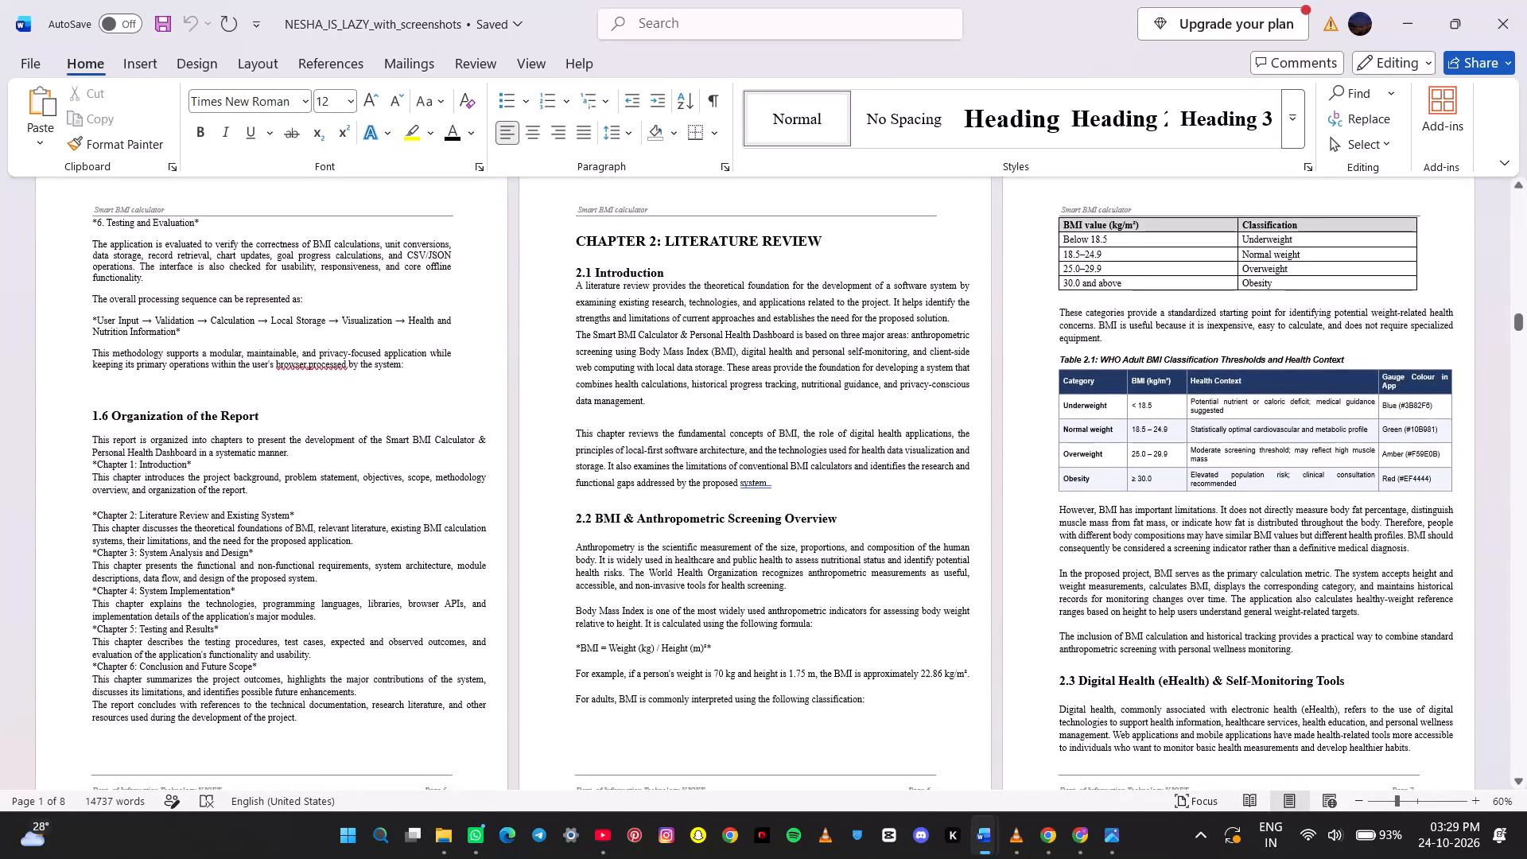
pyautogui.scroll(-1, 1012, 482)
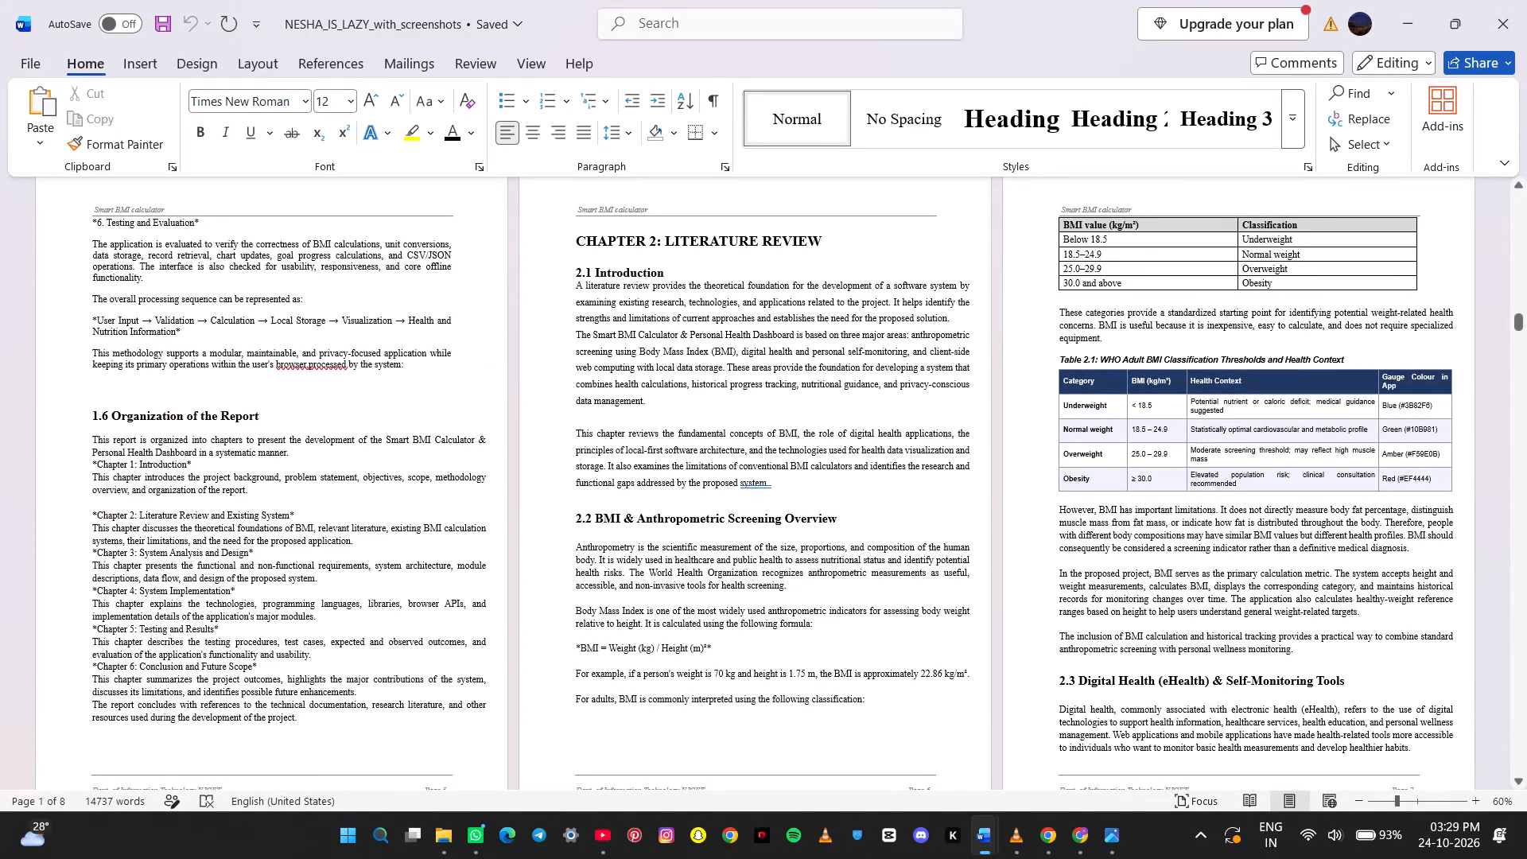
pyautogui.scroll(-7, 1020, 497)
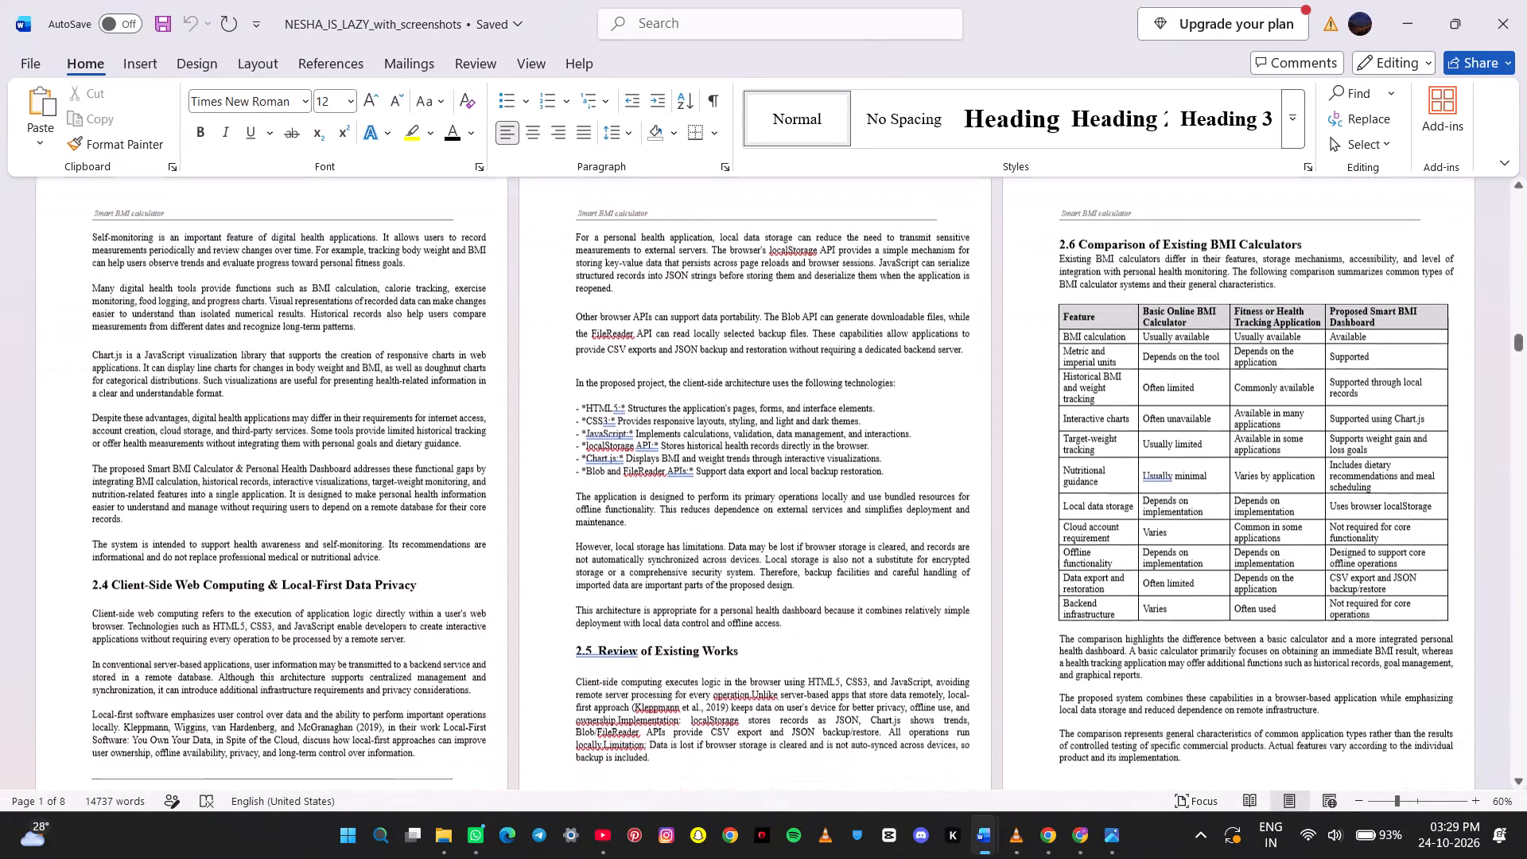
pyautogui.scroll(5, 1020, 497)
pyautogui.scroll(-1, 1020, 497)
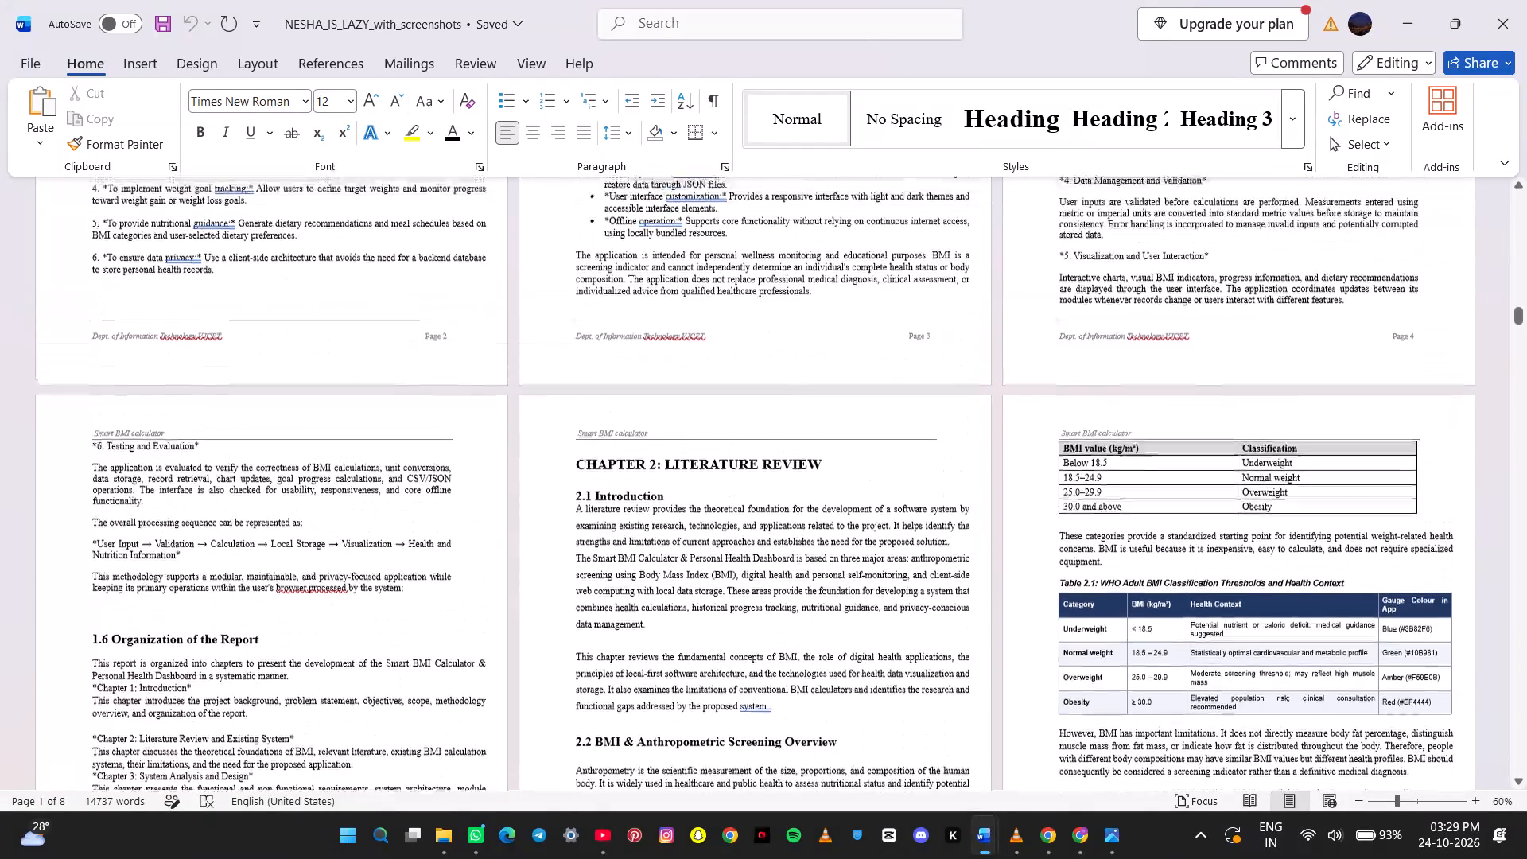
pyautogui.scroll(-1, 1020, 497)
pyautogui.scroll(2, 1020, 497)
pyautogui.scroll(-1, 1020, 497)
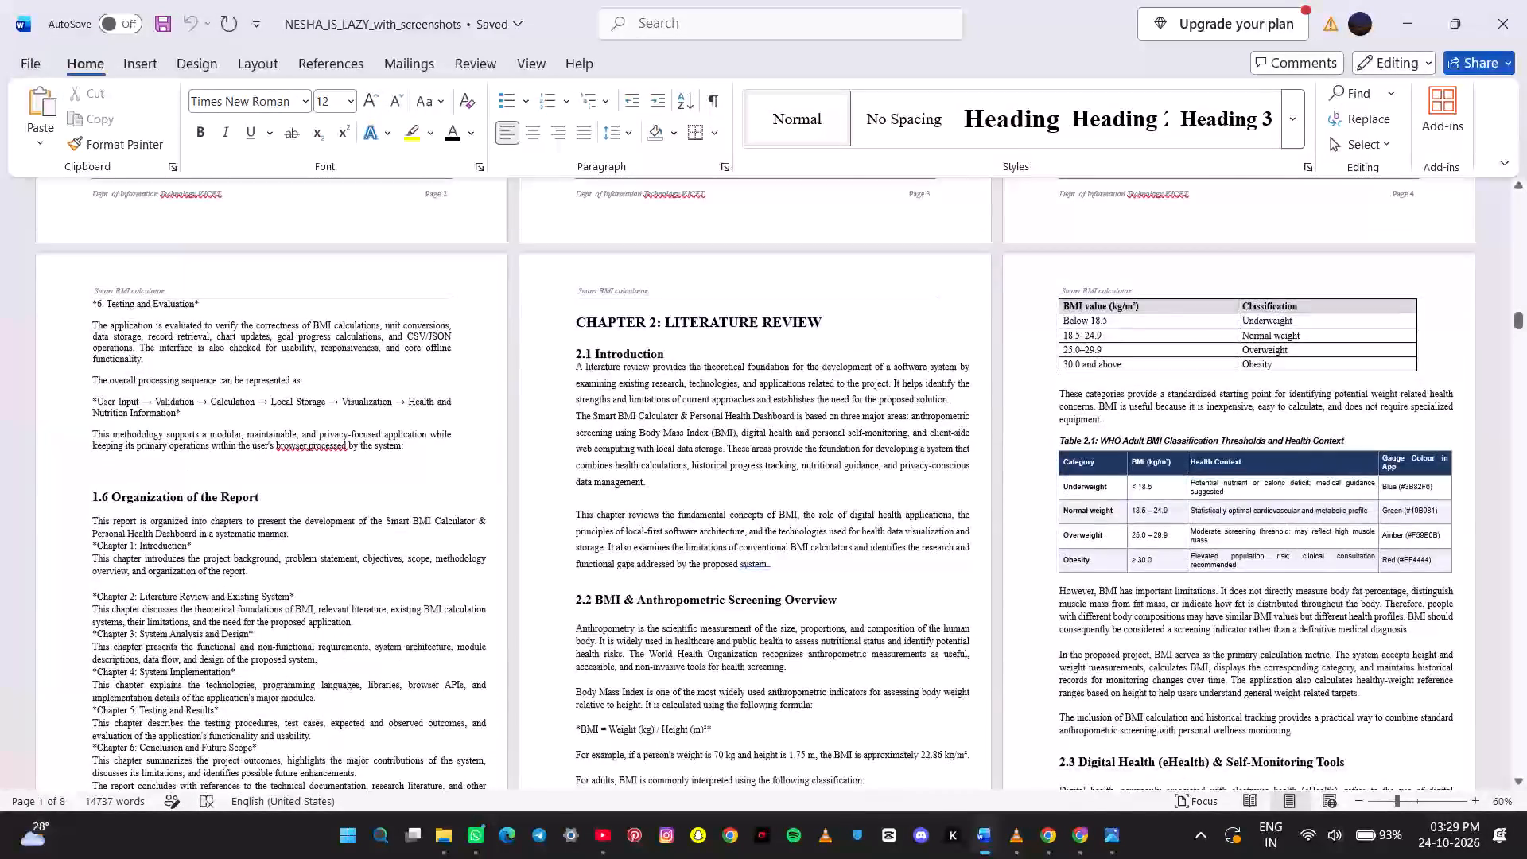
# Examine the rest of Chapter 2 from the section 2.6 comparison and all of Chapter 3, including its requirements tables.
pyautogui.scroll(-10, 1020, 497)
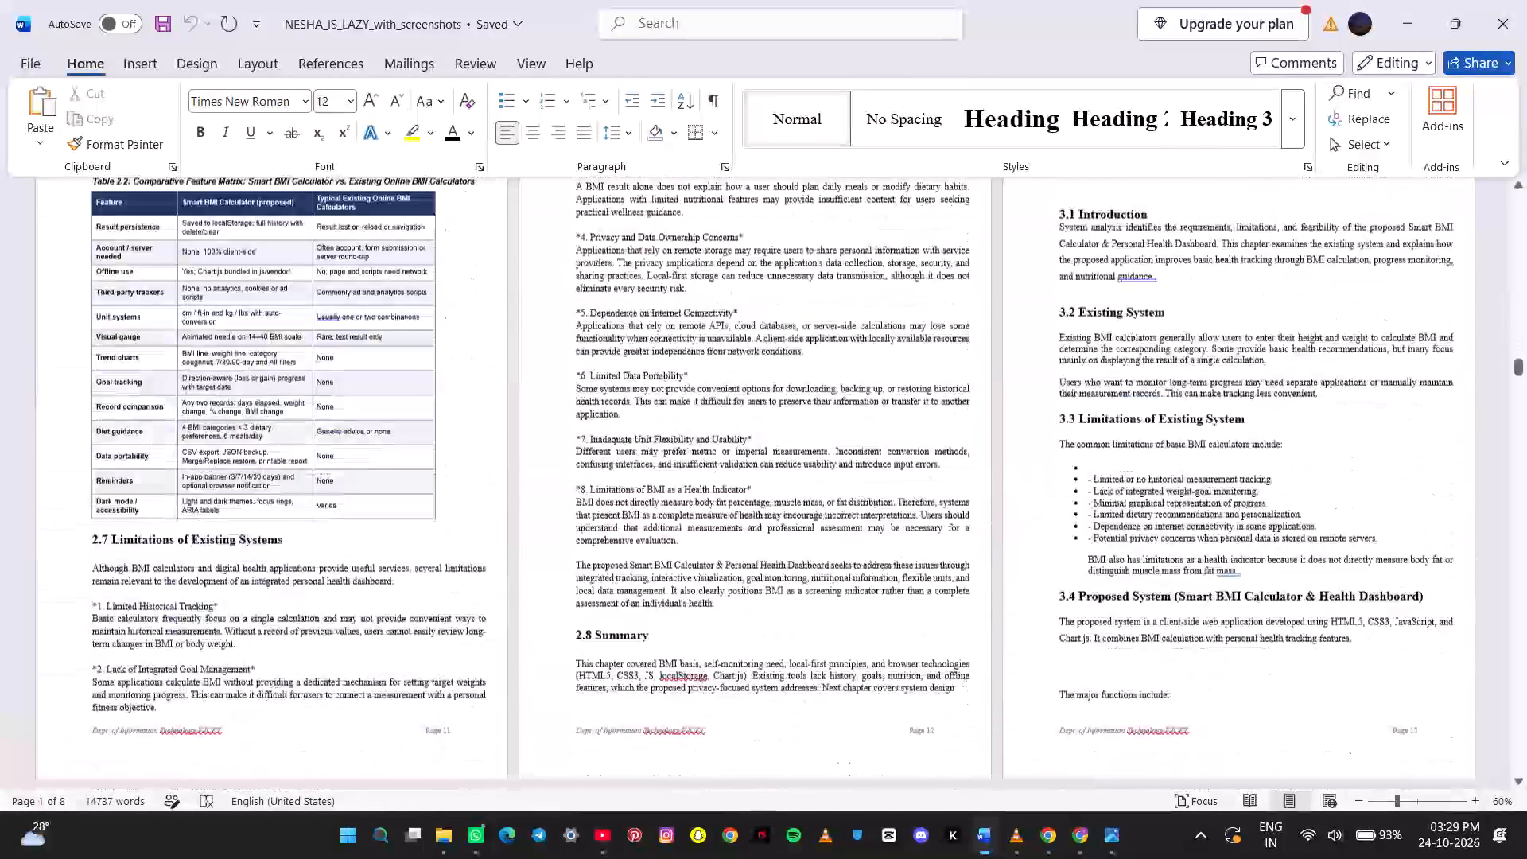
pyautogui.scroll(-2, 1020, 497)
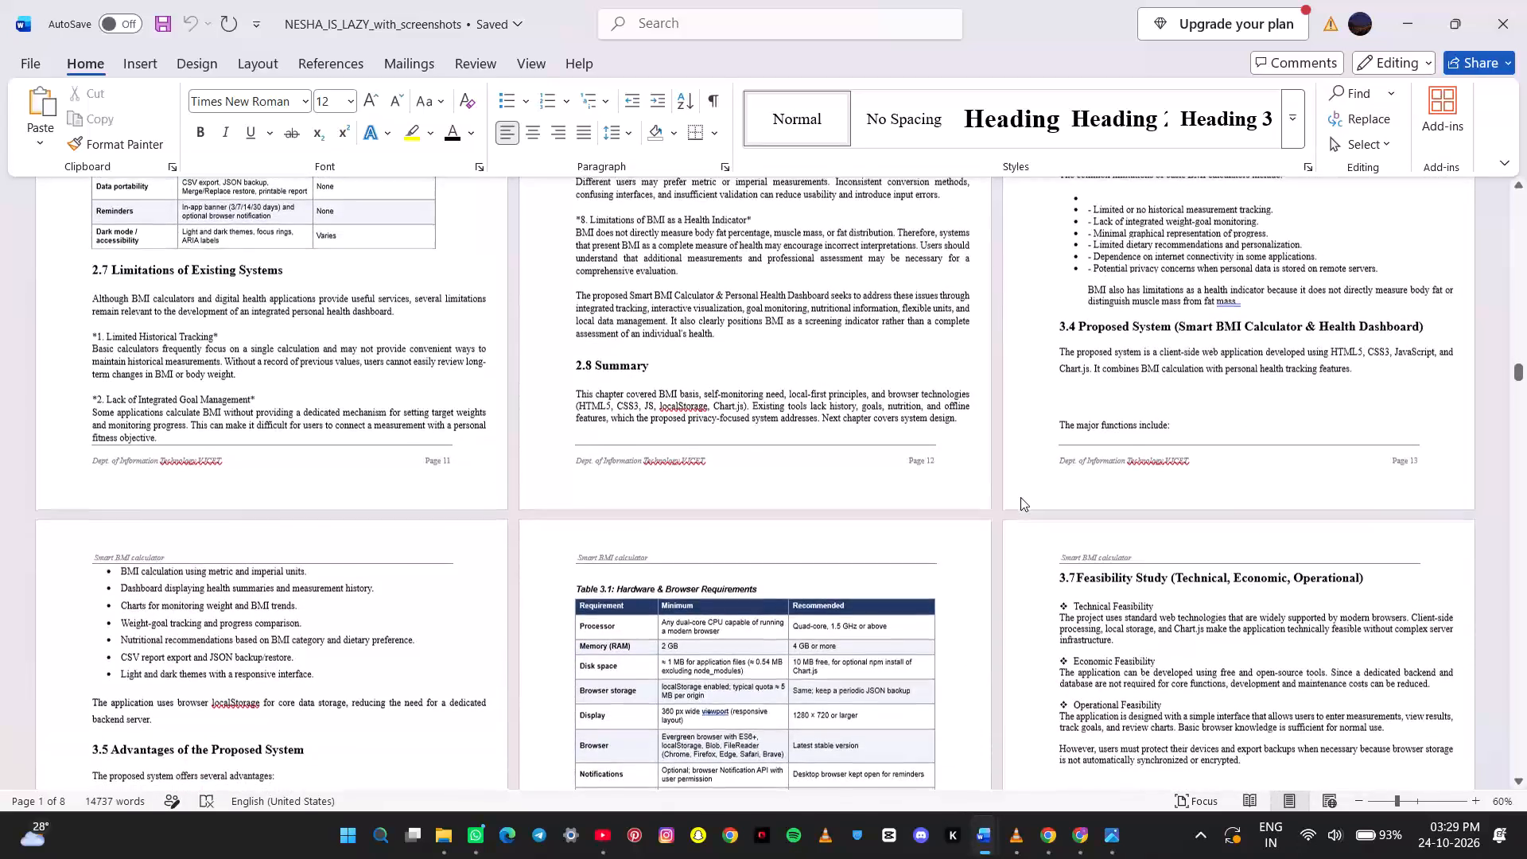
pyautogui.scroll(-5, 1020, 497)
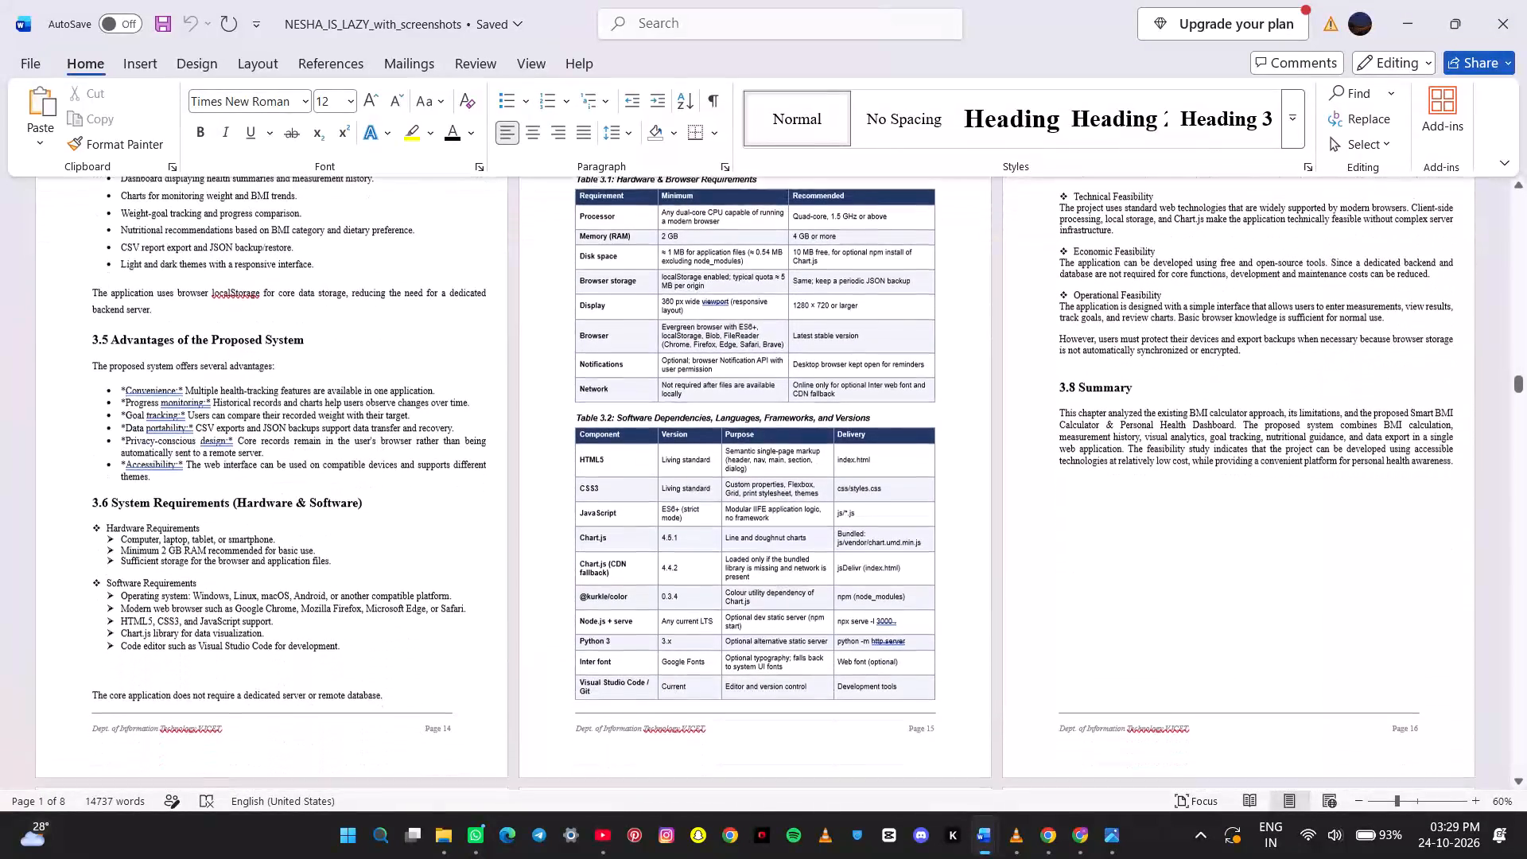
pyautogui.scroll(-3, 1020, 497)
# Examine Chapter 4's architecture, data flow, use case and flowchart diagrams, its data dictionary tables, and the start of Chapter 5.
pyautogui.scroll(-1, 1020, 497)
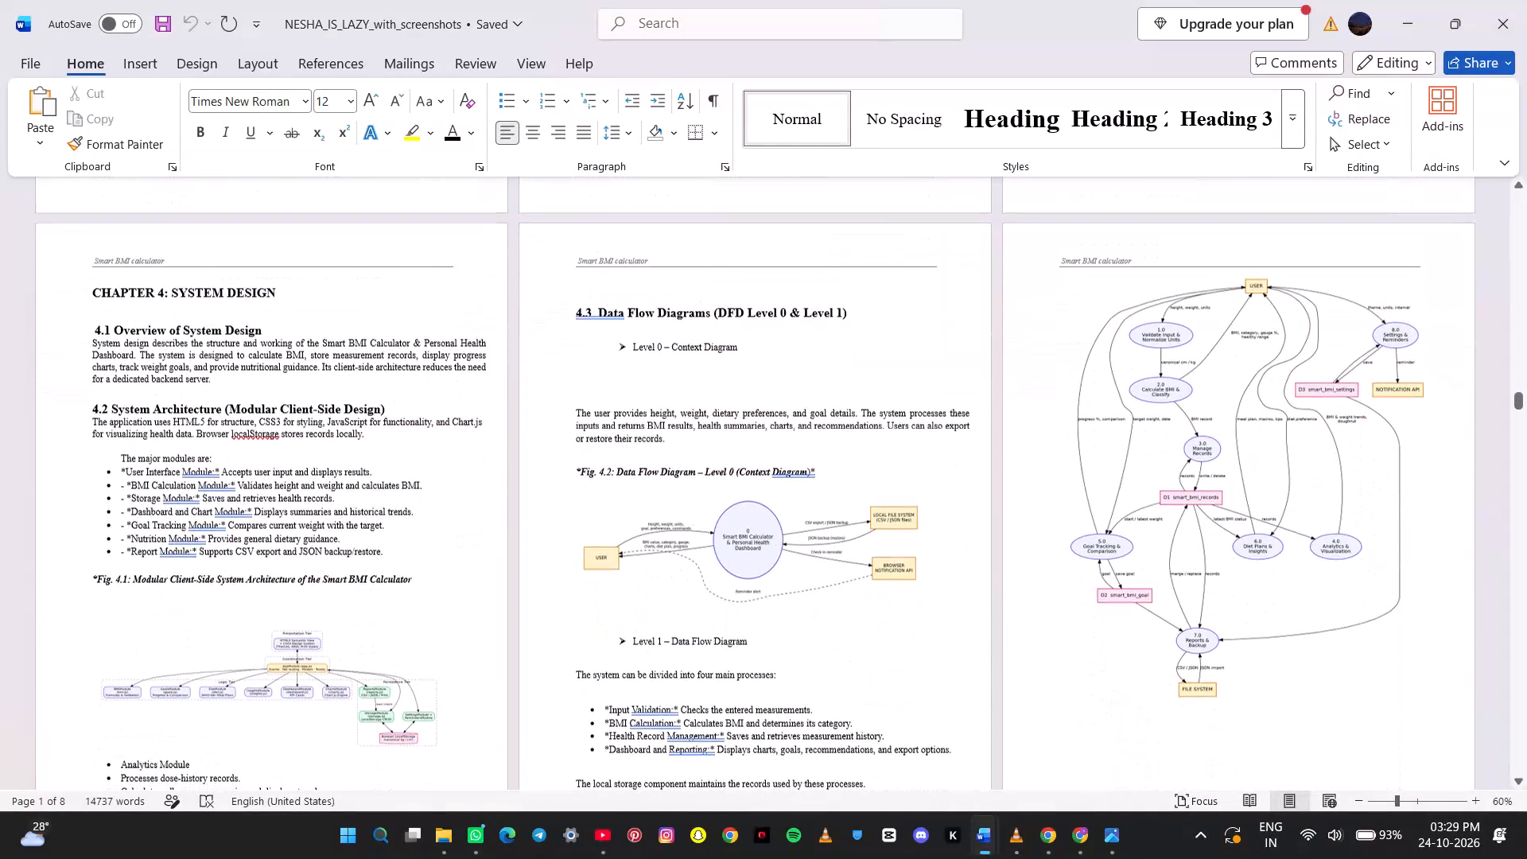
pyautogui.scroll(-5, 1020, 497)
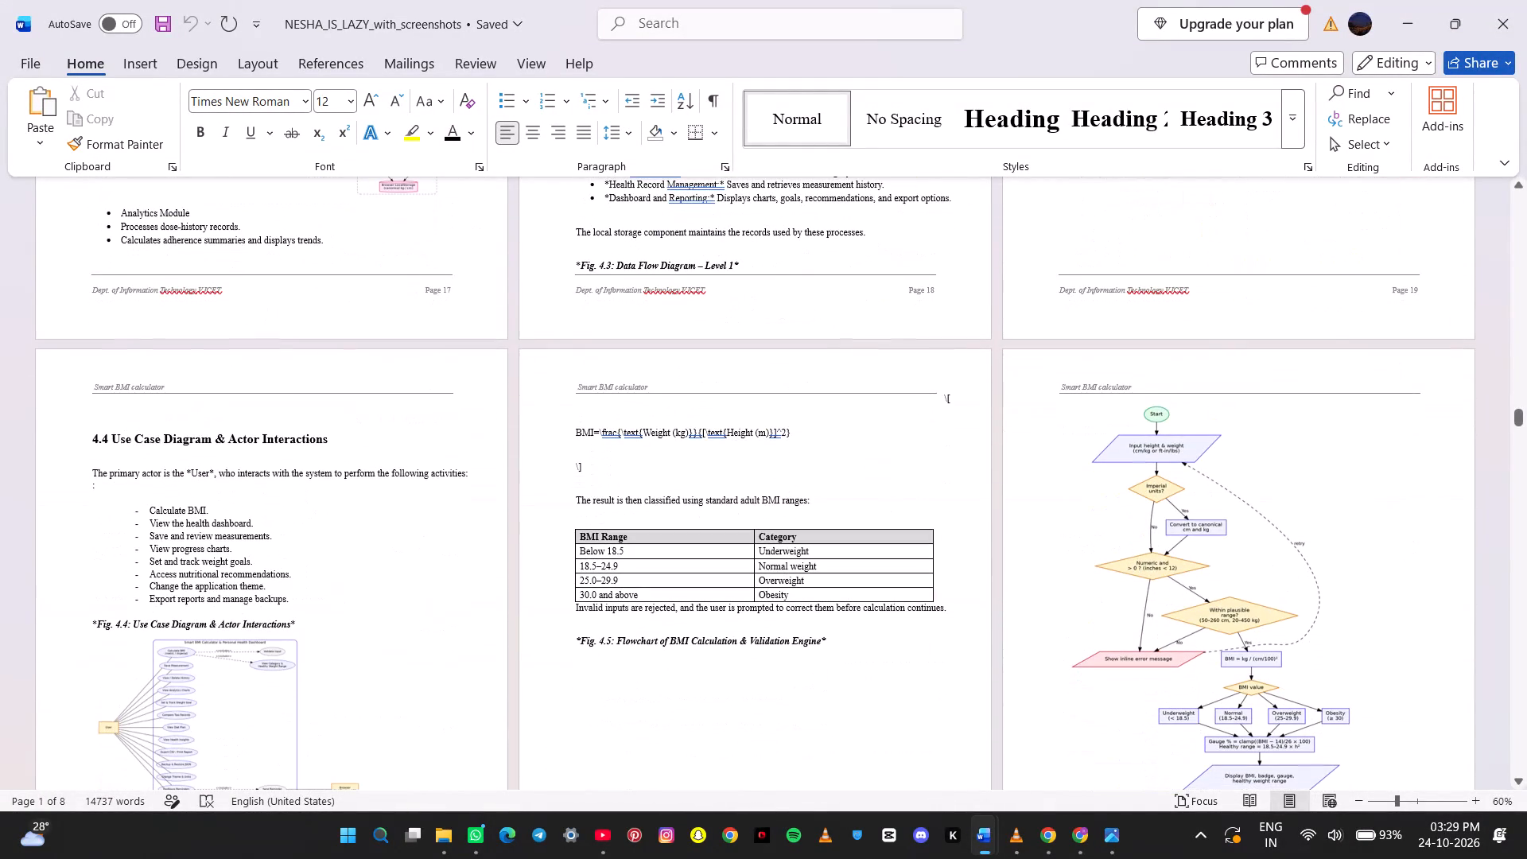
pyautogui.scroll(-3, 1020, 497)
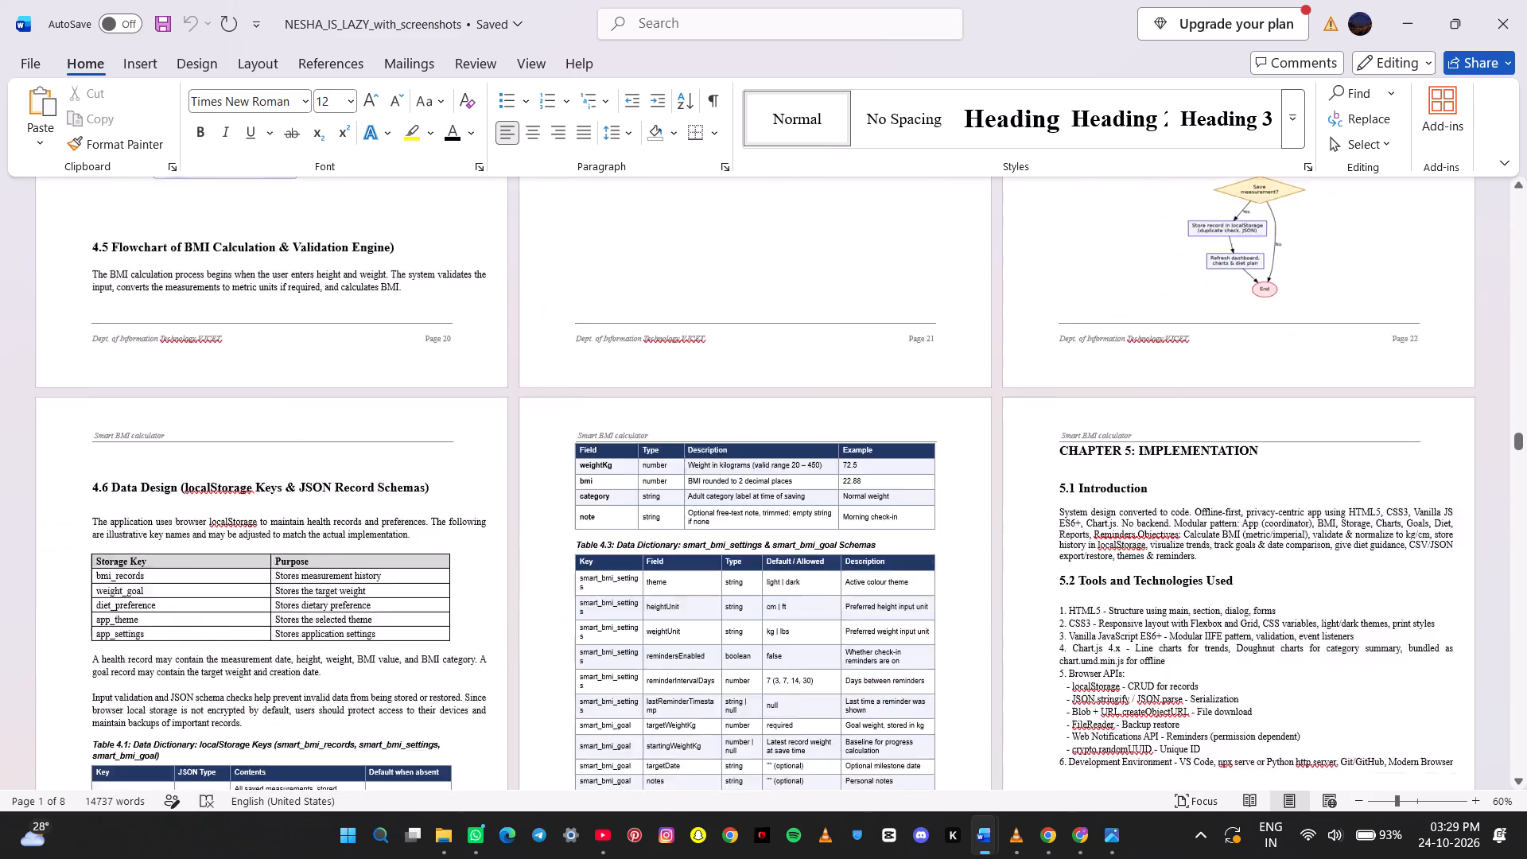
pyautogui.scroll(-4, 1020, 497)
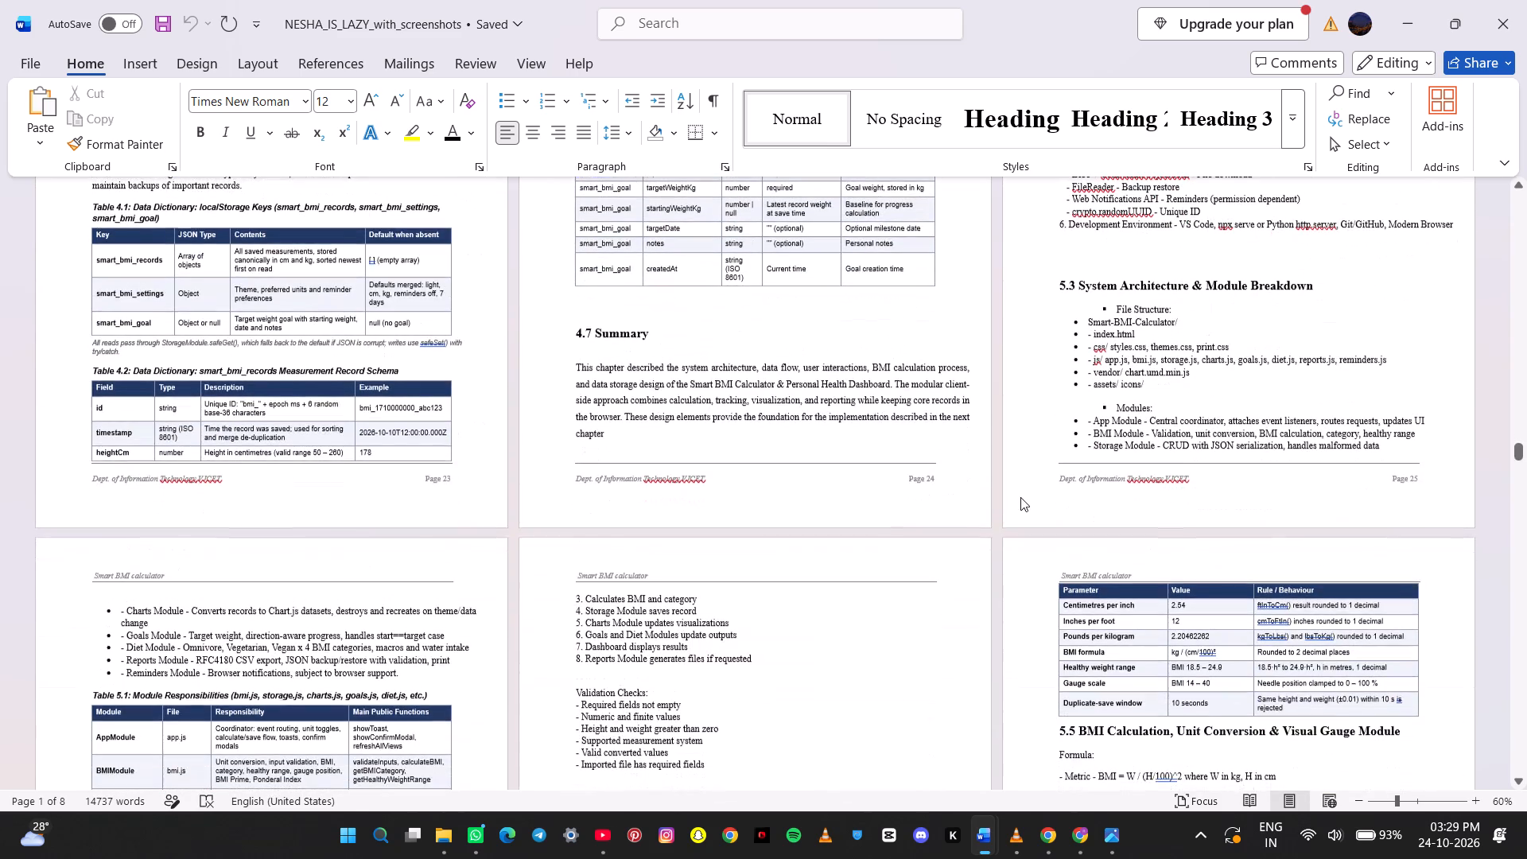
# Examine Chapter 5's module descriptions, diet plan matrix, code listings and implementation notes up to section 5.11.
pyautogui.scroll(-6, 1020, 497)
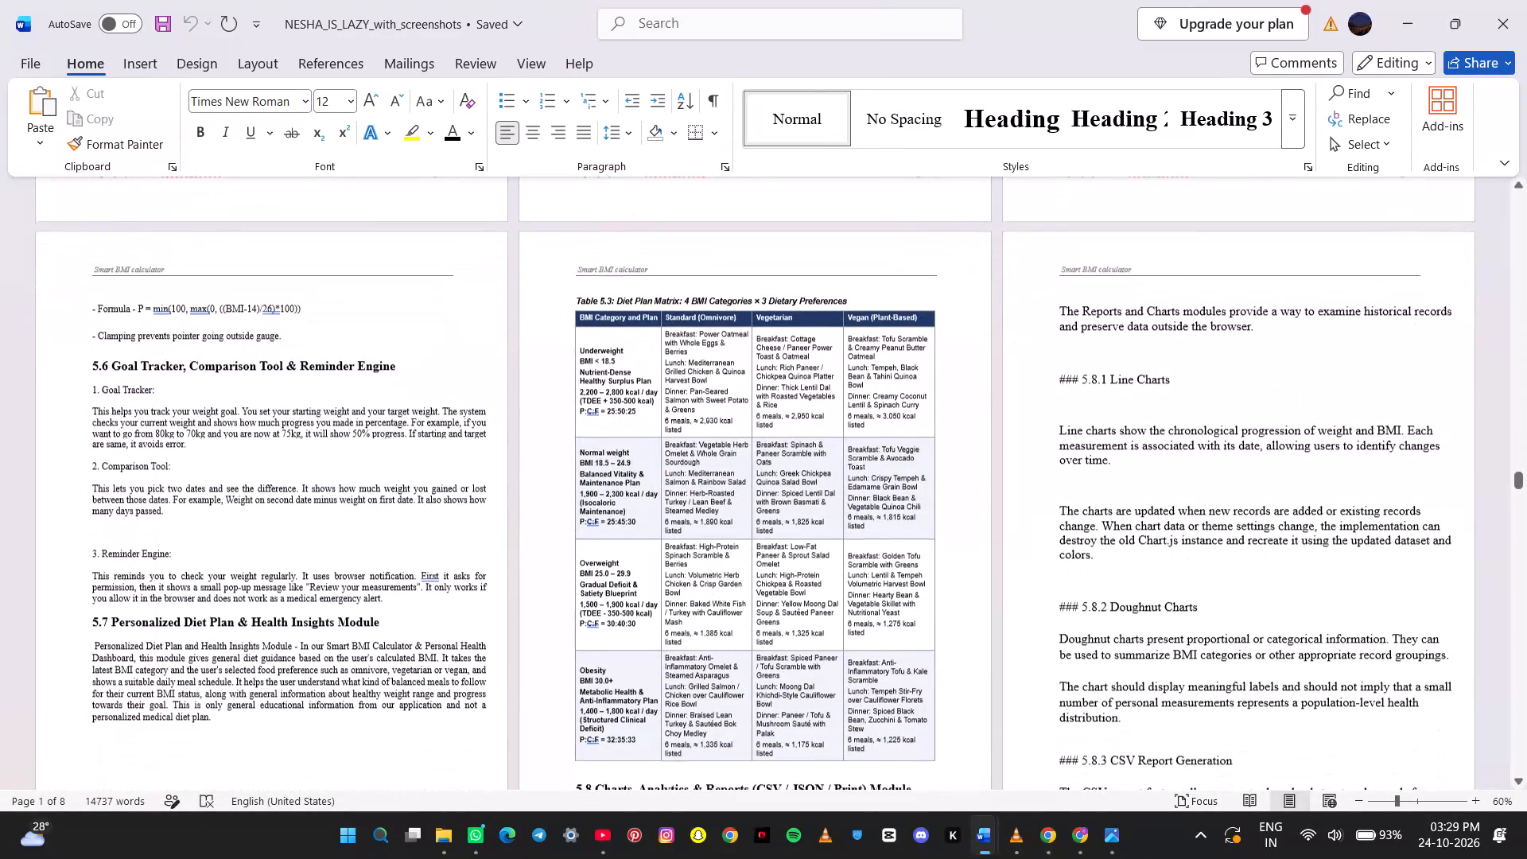
pyautogui.scroll(-10, 1020, 497)
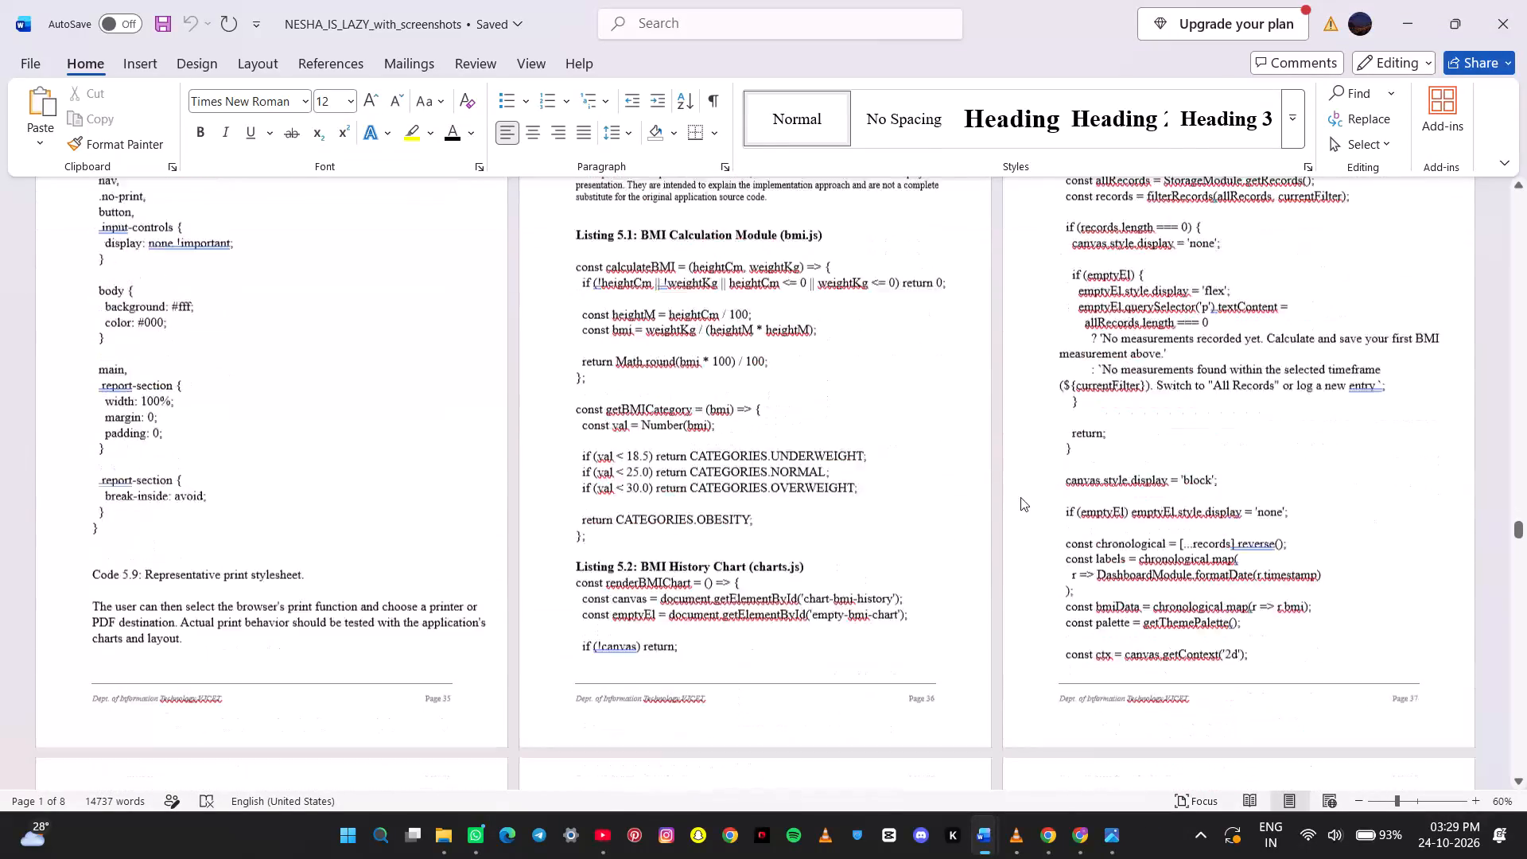
pyautogui.scroll(-8, 1020, 497)
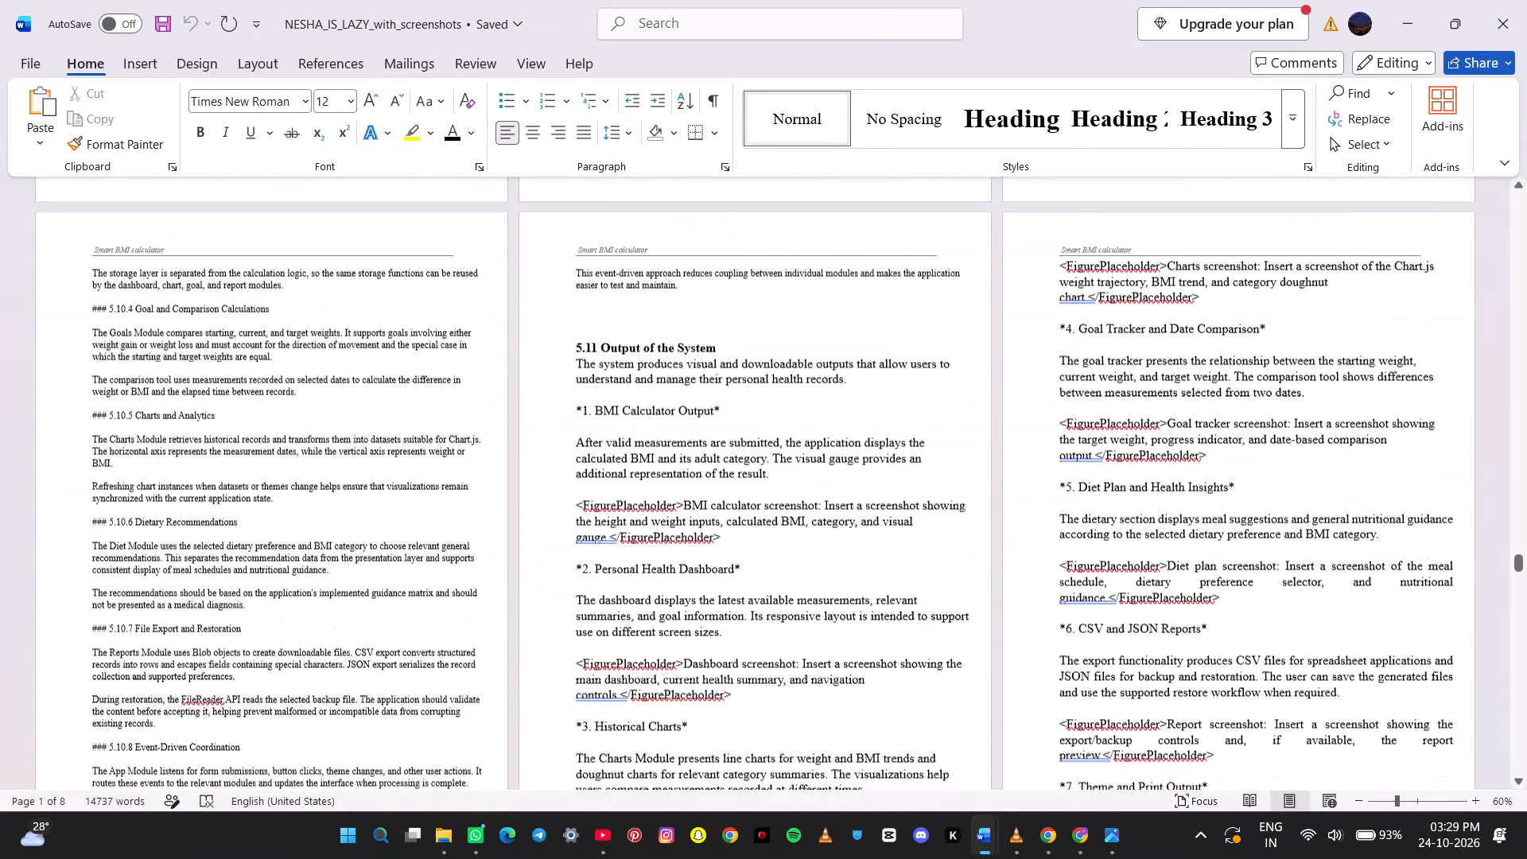
# Examine the section 5.11 output descriptions and the layout of the section 5.12 screenshots and their numbered headings.
pyautogui.scroll(-5, 1020, 497)
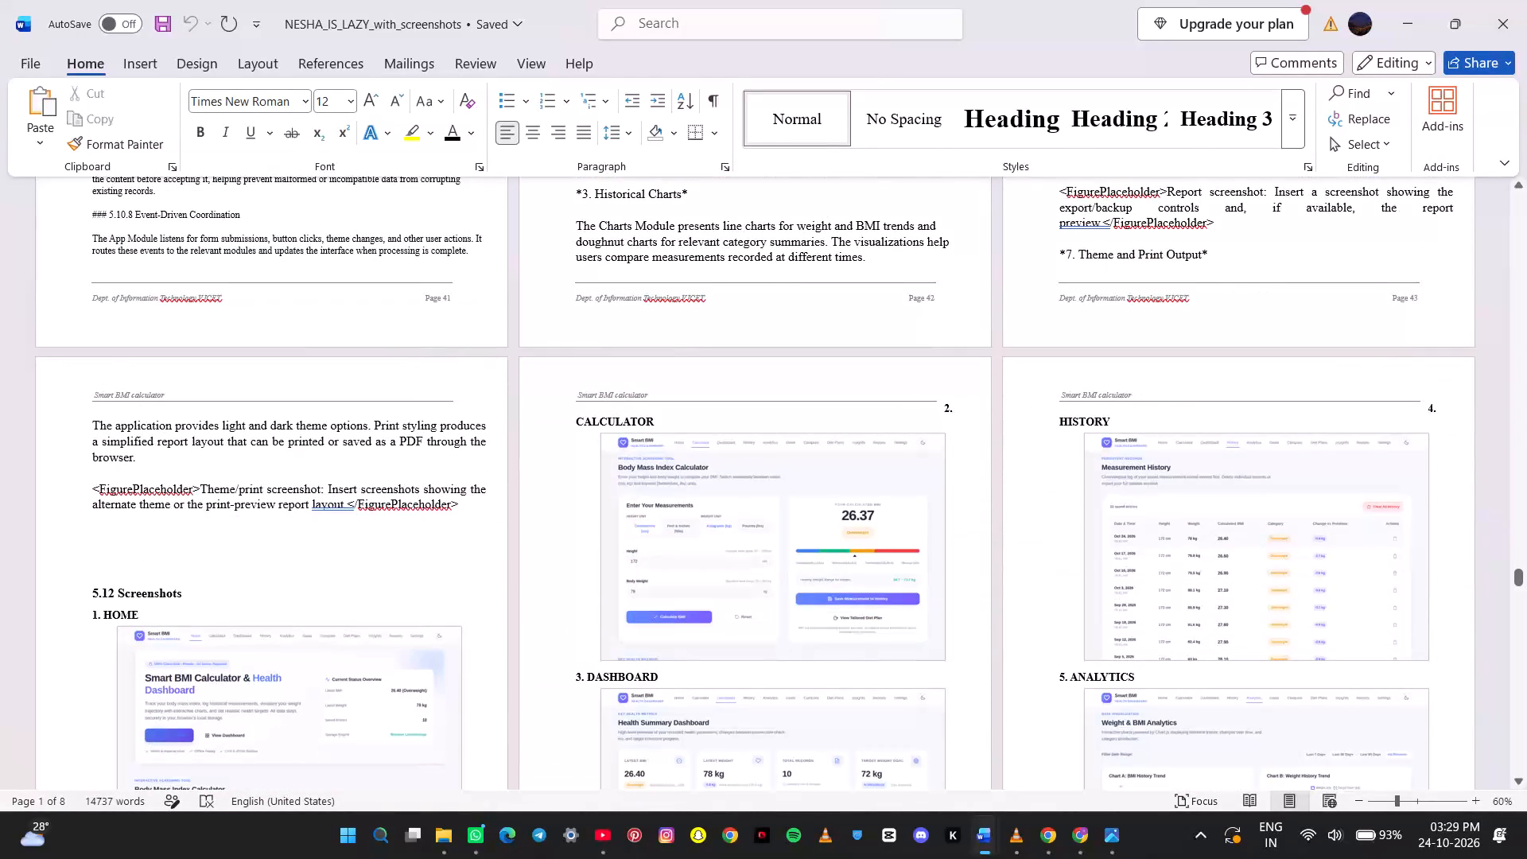
pyautogui.scroll(-1, 1020, 497)
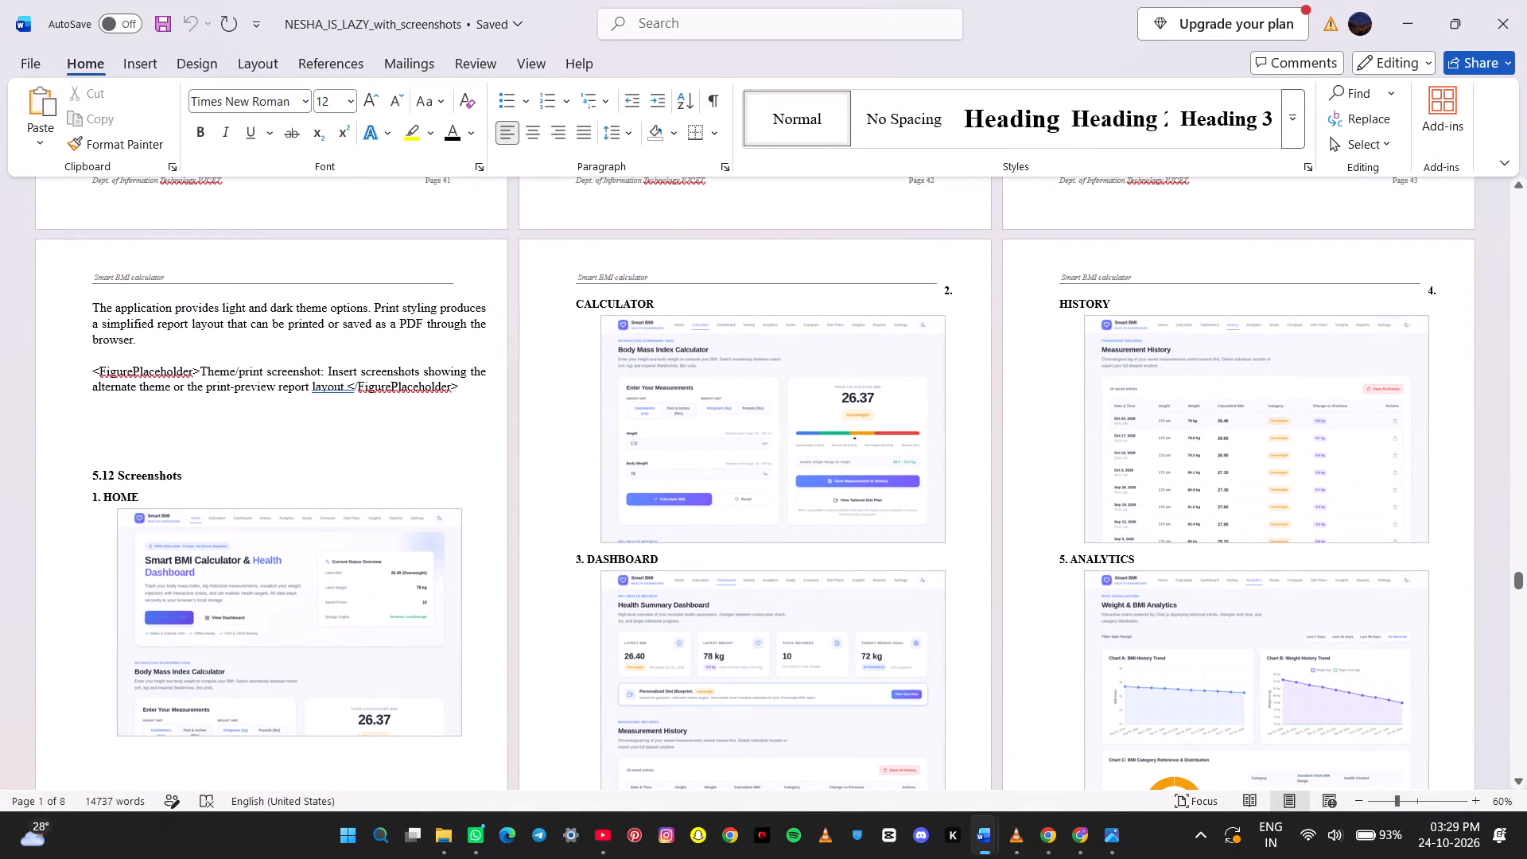
pyautogui.scroll(8, 1028, 512)
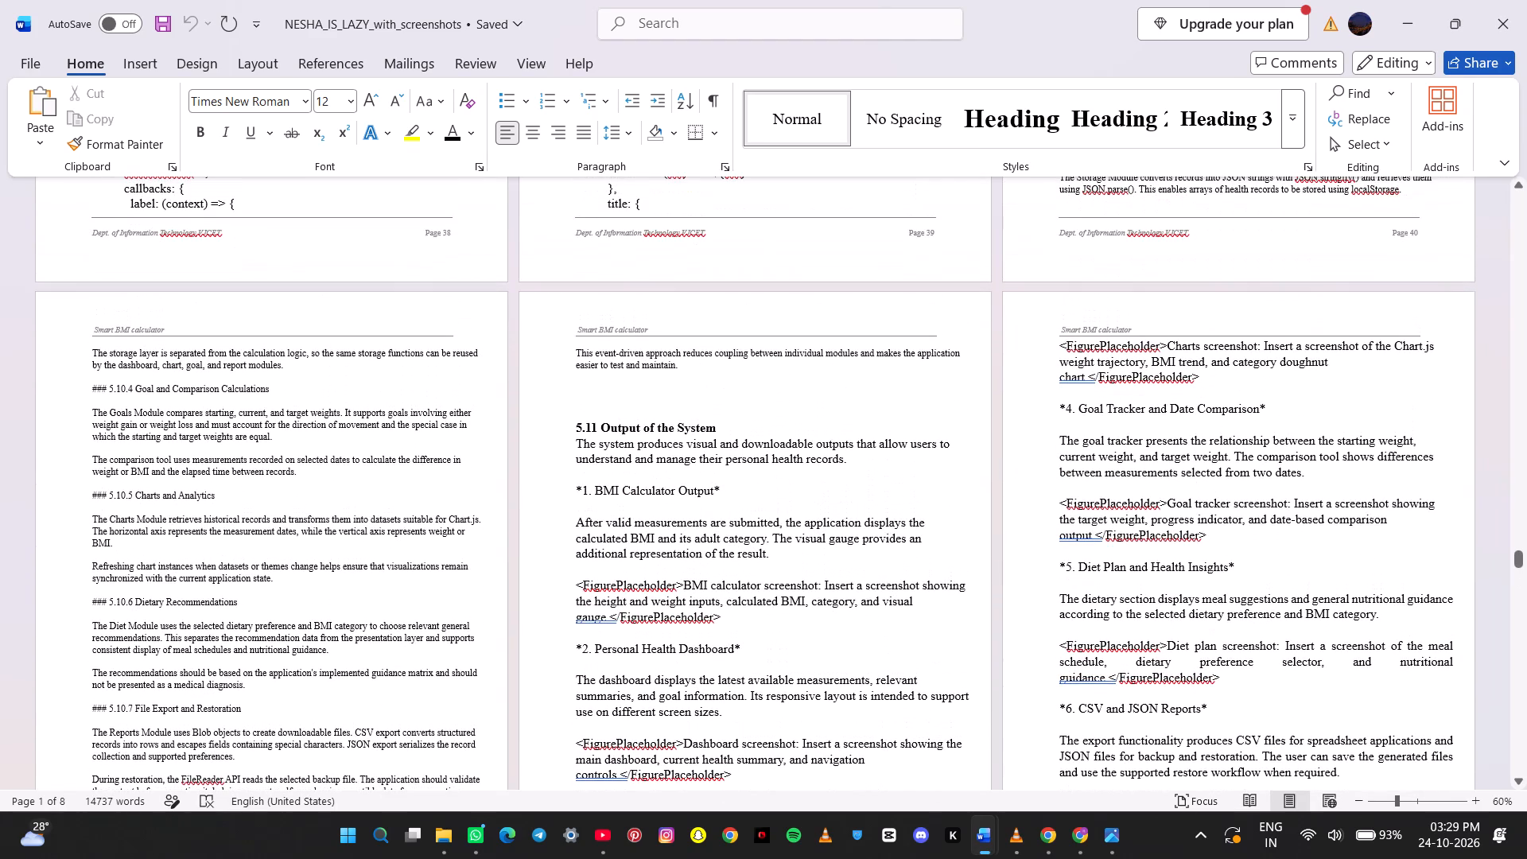
pyautogui.scroll(-3, 1028, 512)
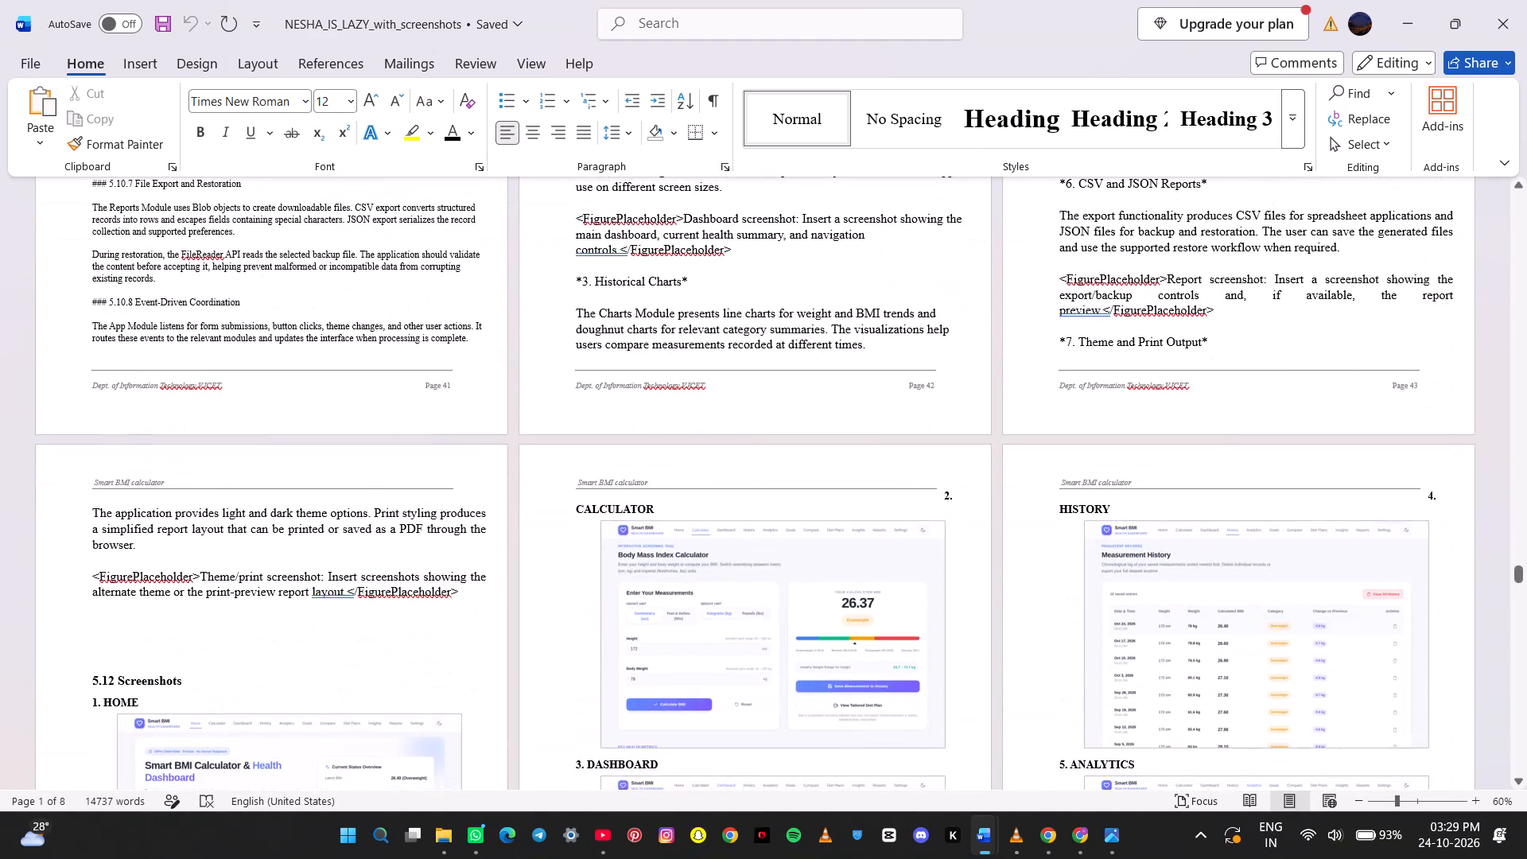
pyautogui.scroll(-2, 1028, 512)
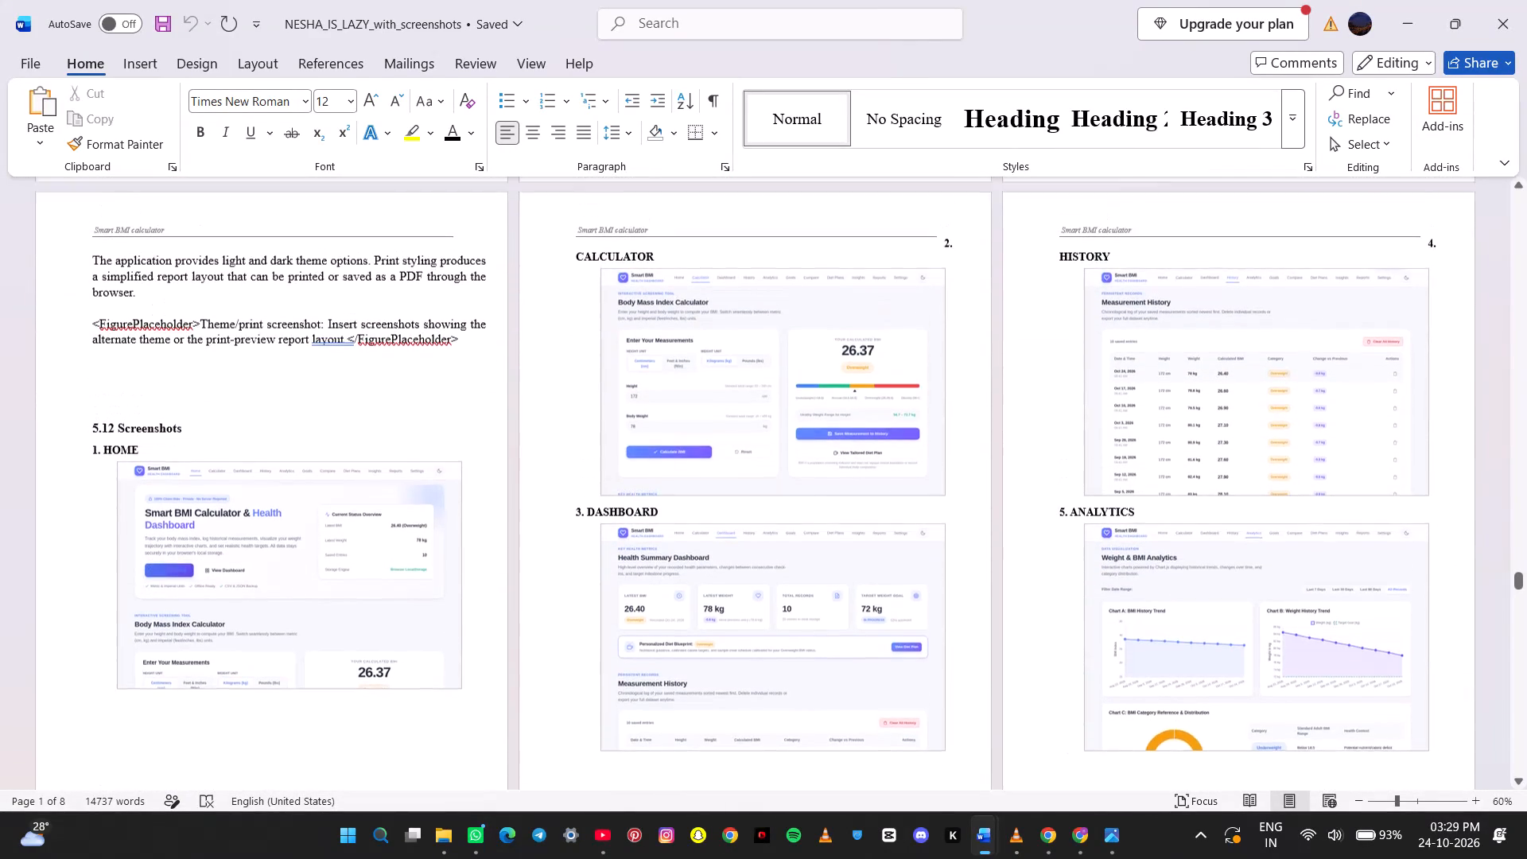
# Insert a paragraph break before the stray numbers of the 2. CALCULATOR and 4. HISTORY headings to align each number with its title.
pyautogui.scroll(-2, 1028, 512)
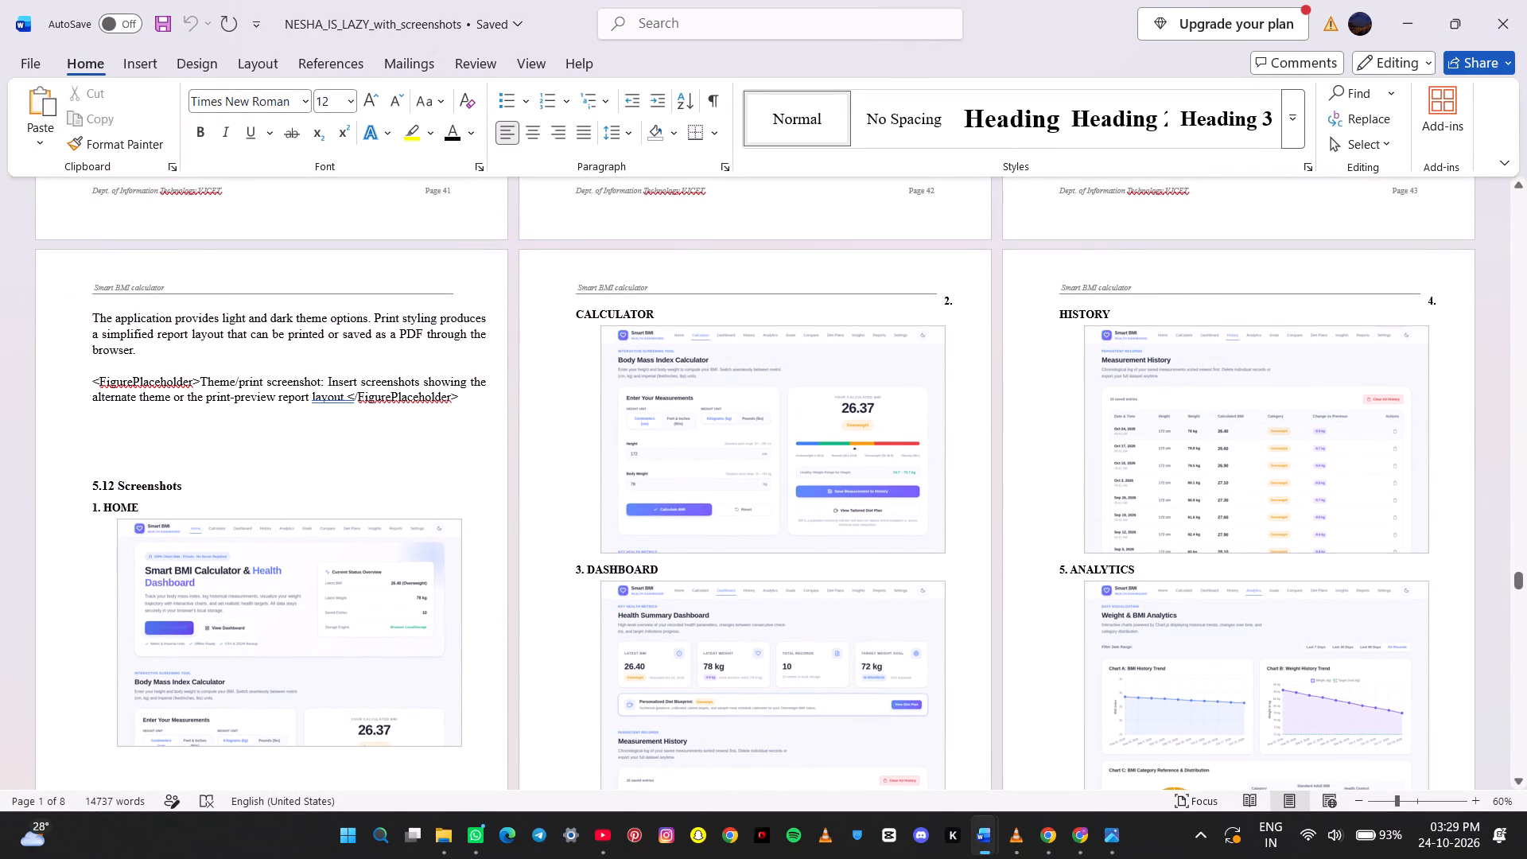
pyautogui.click(943, 301)
pyautogui.press('Return')
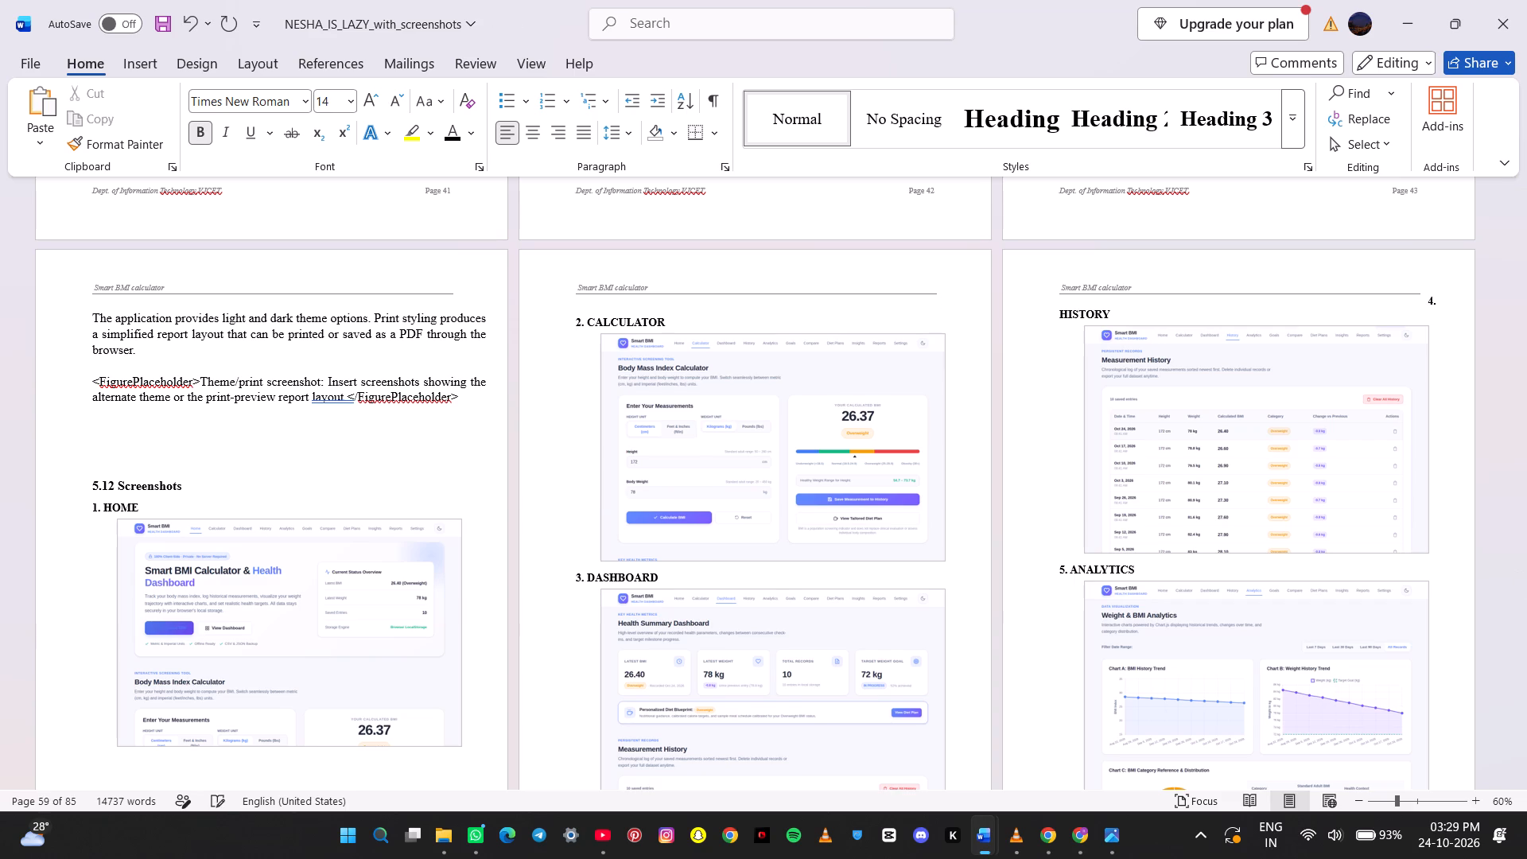
pyautogui.hscroll(2, 919, 469)
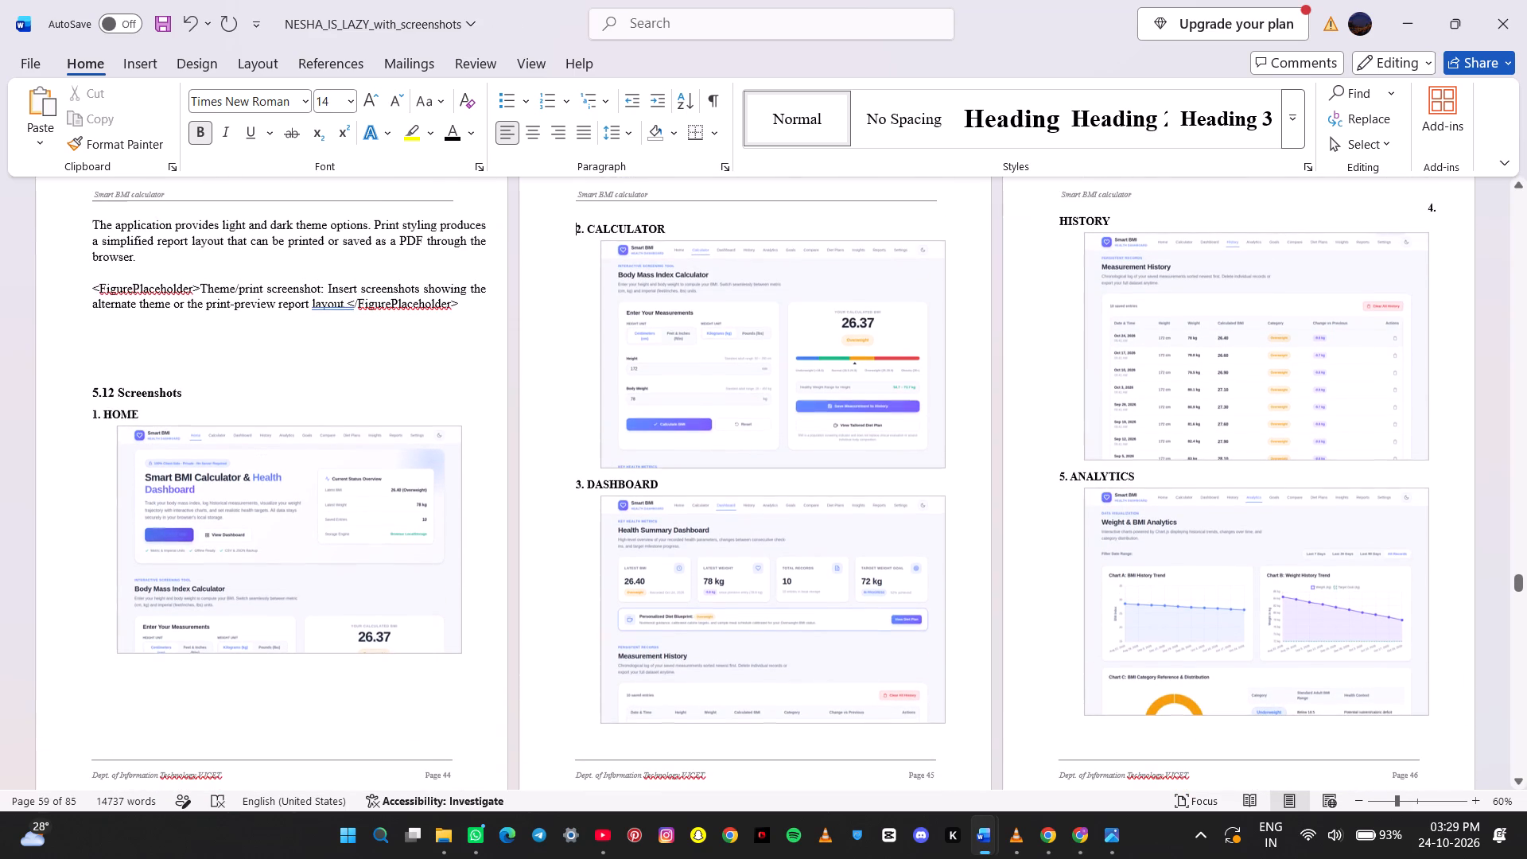
pyautogui.click(1427, 204)
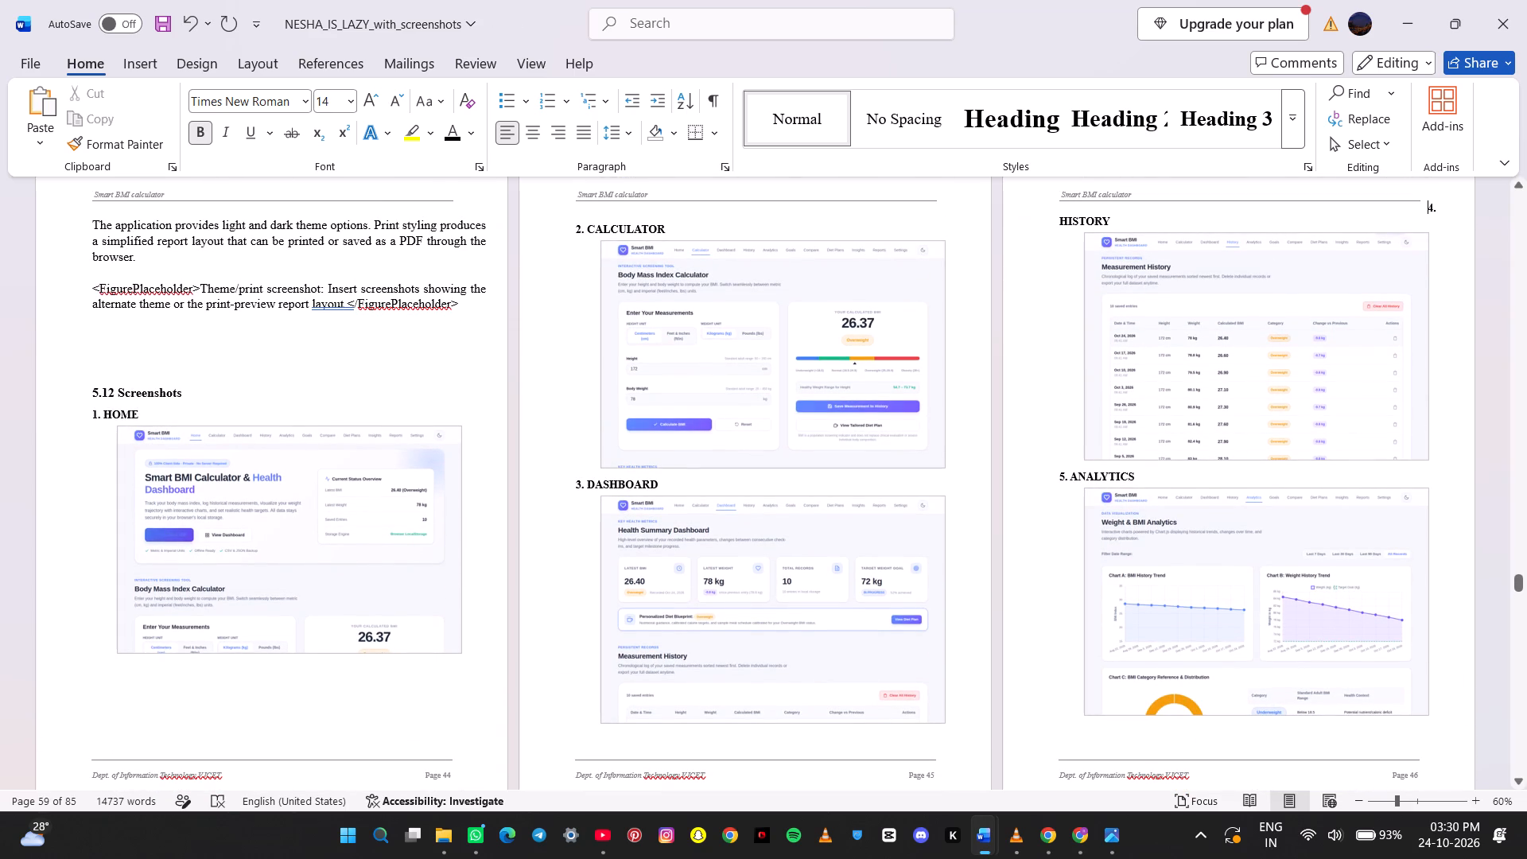
pyautogui.press('Return')
# Insert a paragraph break before the stray numbers of the 6. GOALS, 8. DIET PLANS and 10. REPORTS headings to align them with their titles.
pyautogui.scroll(-3, 1242, 453)
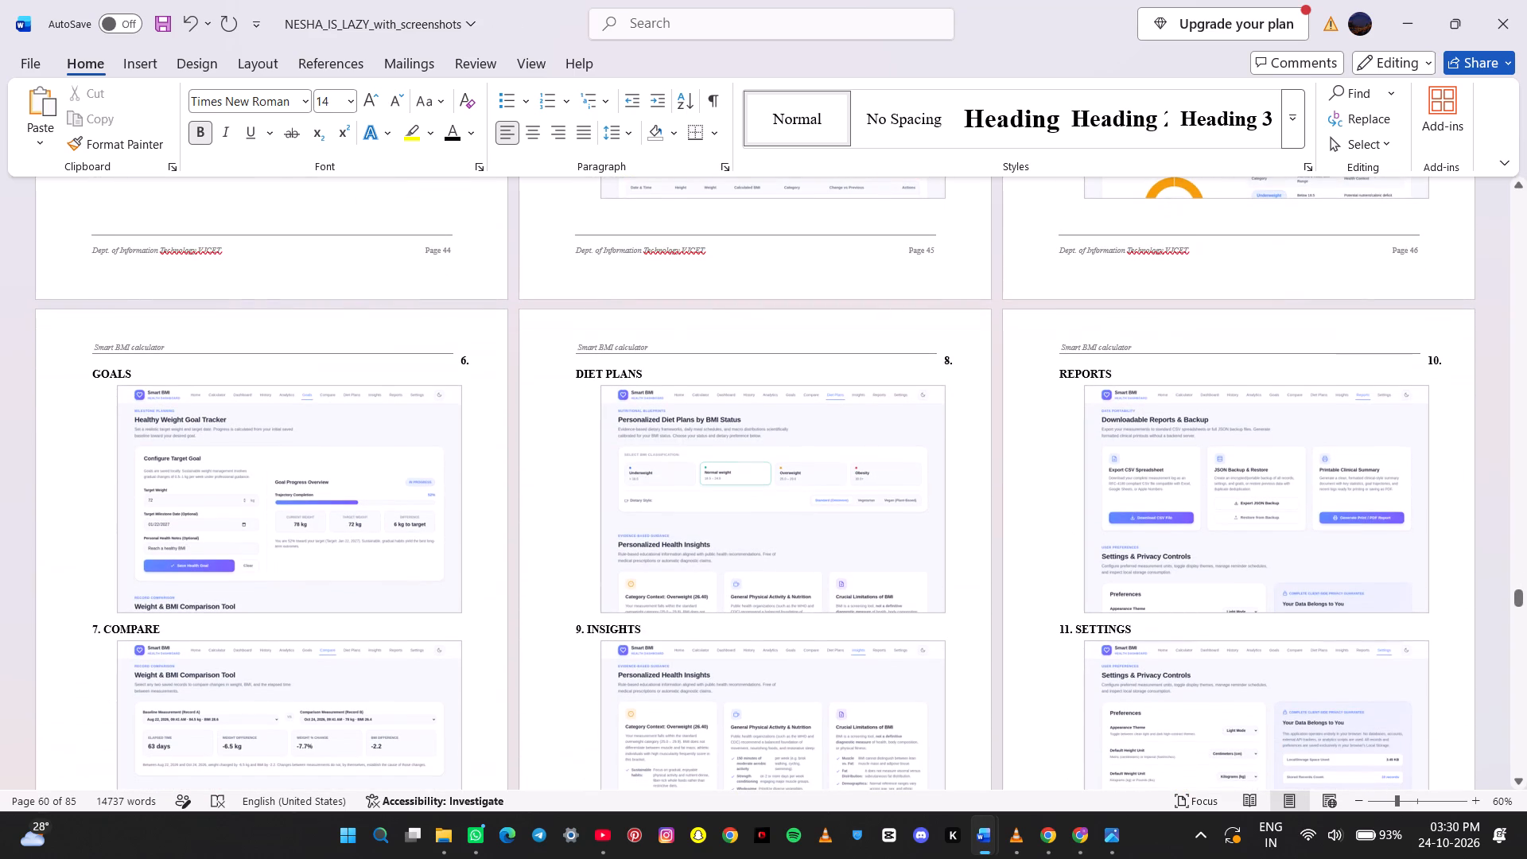
pyautogui.click(459, 360)
pyautogui.press('Return')
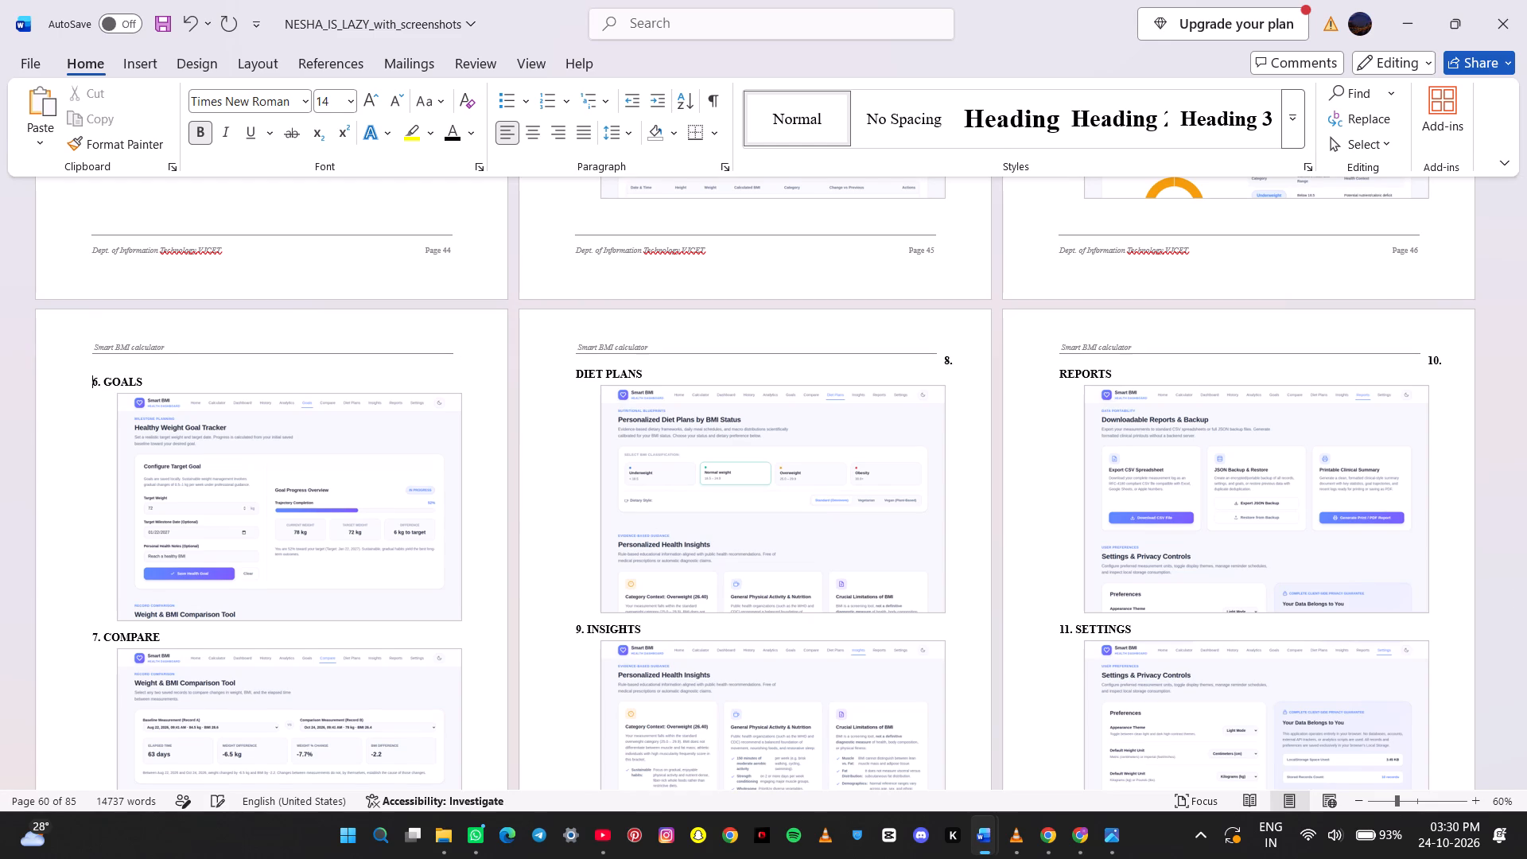
pyautogui.click(943, 356)
pyautogui.press('Return')
pyautogui.scroll(-2, 943, 356)
pyautogui.scroll(1, 943, 356)
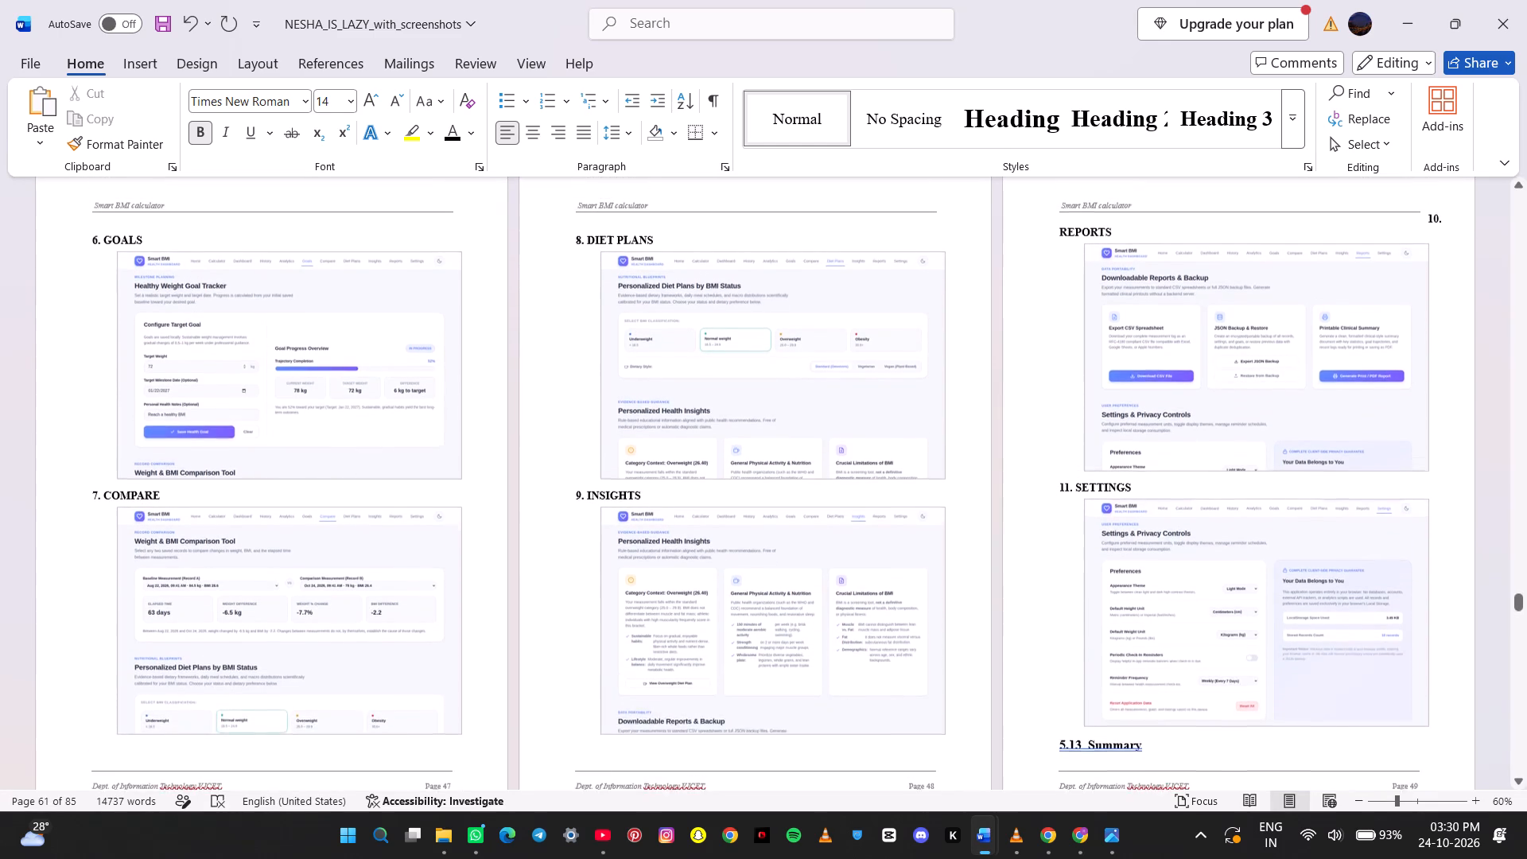
pyautogui.scroll(1, 943, 356)
pyautogui.click(1428, 258)
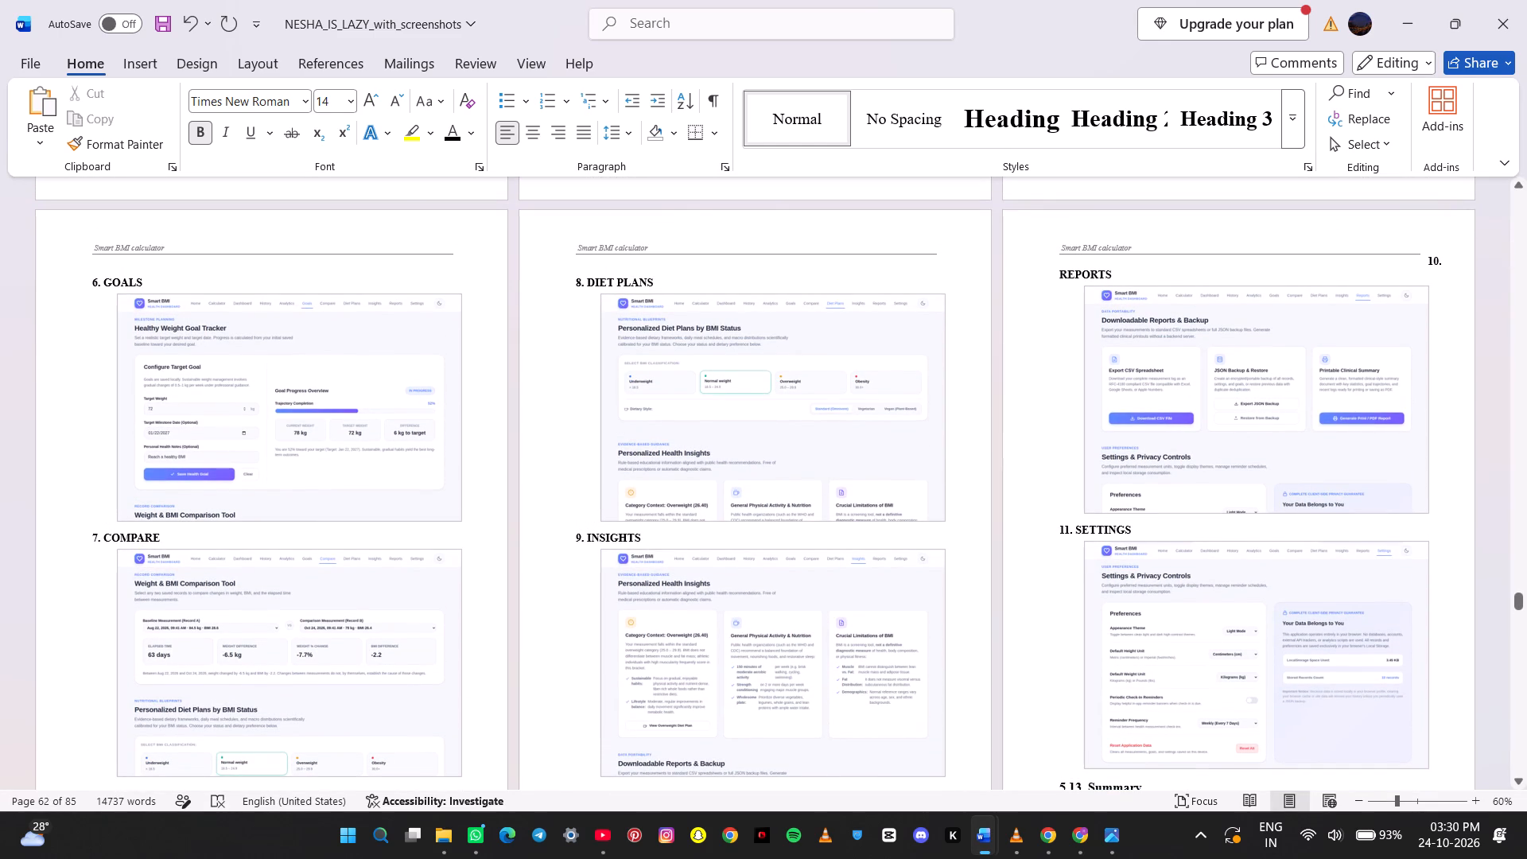
pyautogui.press('Return')
# Insert a paragraph break before the 6.2 System Interface / User Interface heading to bring its number onto the title's line.
pyautogui.scroll(-3, 1252, 484)
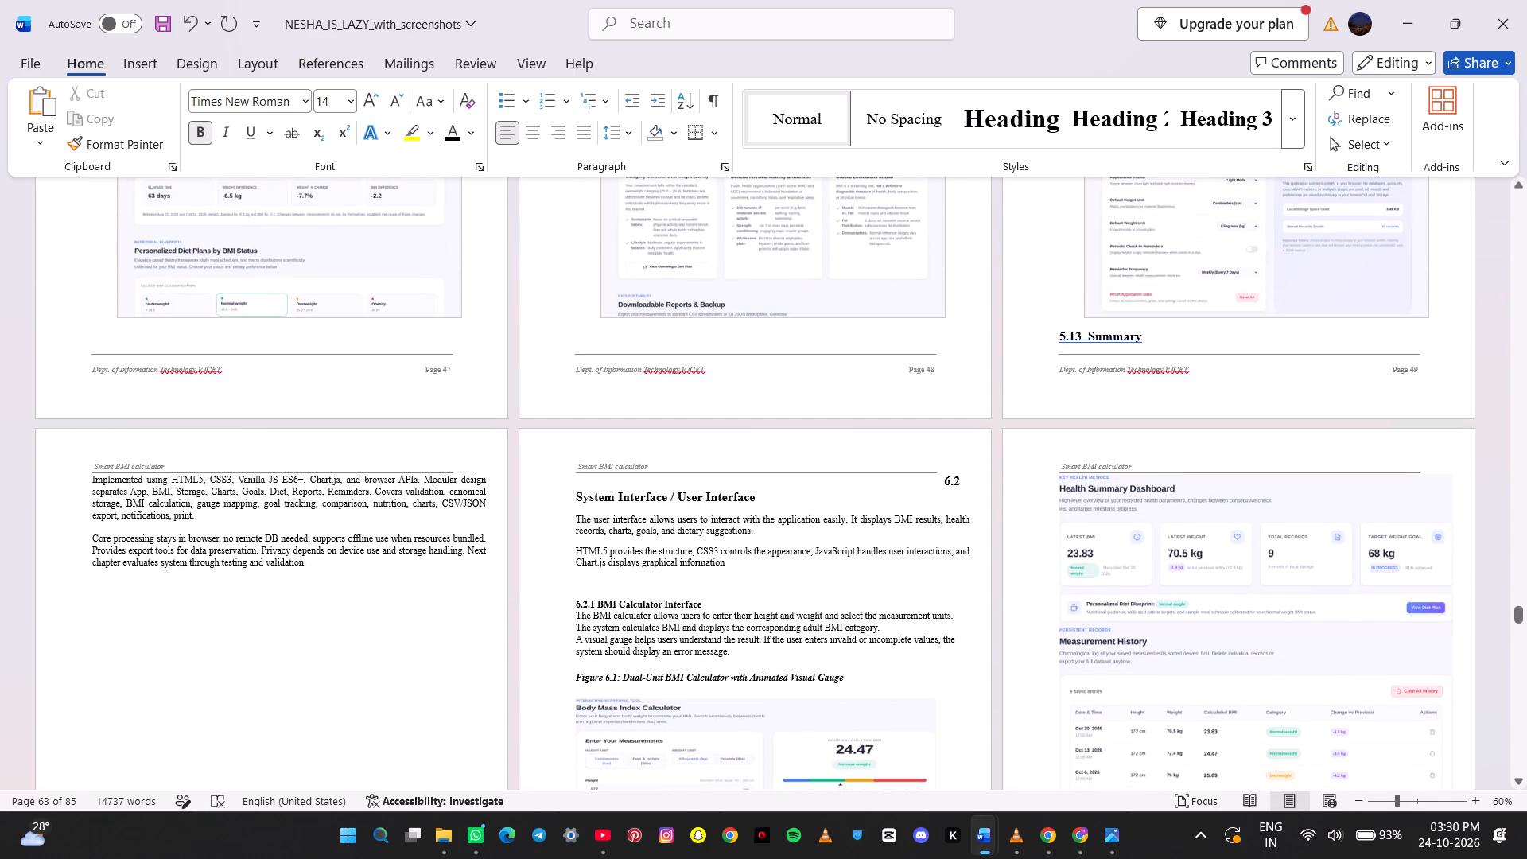
pyautogui.scroll(-3, 1252, 484)
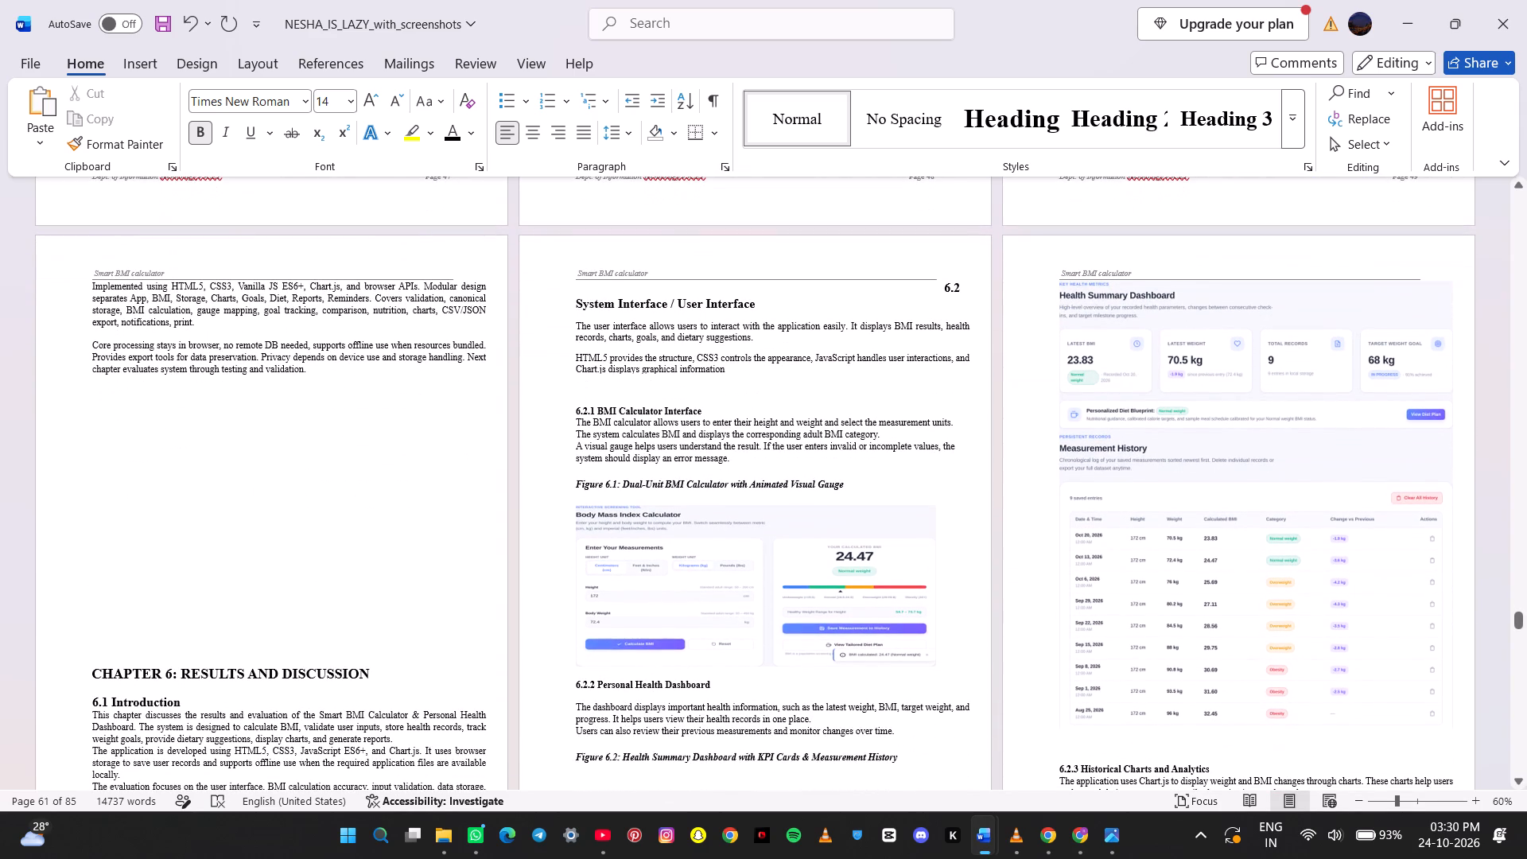
pyautogui.click(943, 286)
pyautogui.press('Return')
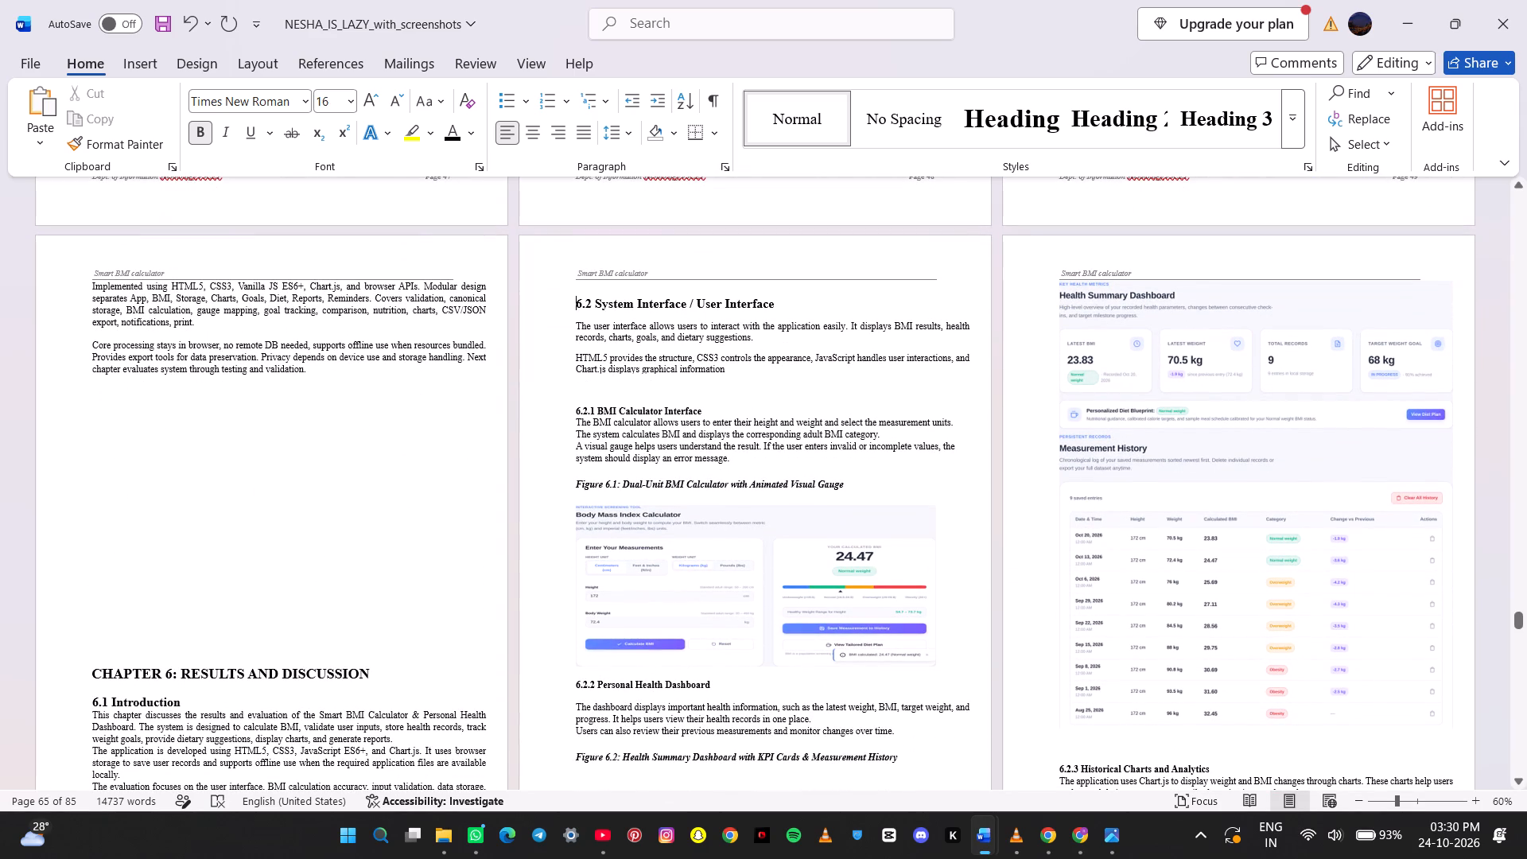
# Insert blank lines before the CHAPTER 6: RESULTS AND DISCUSSION heading to push it onto the following page.
pyautogui.click(91, 671)
pyautogui.press('Return')
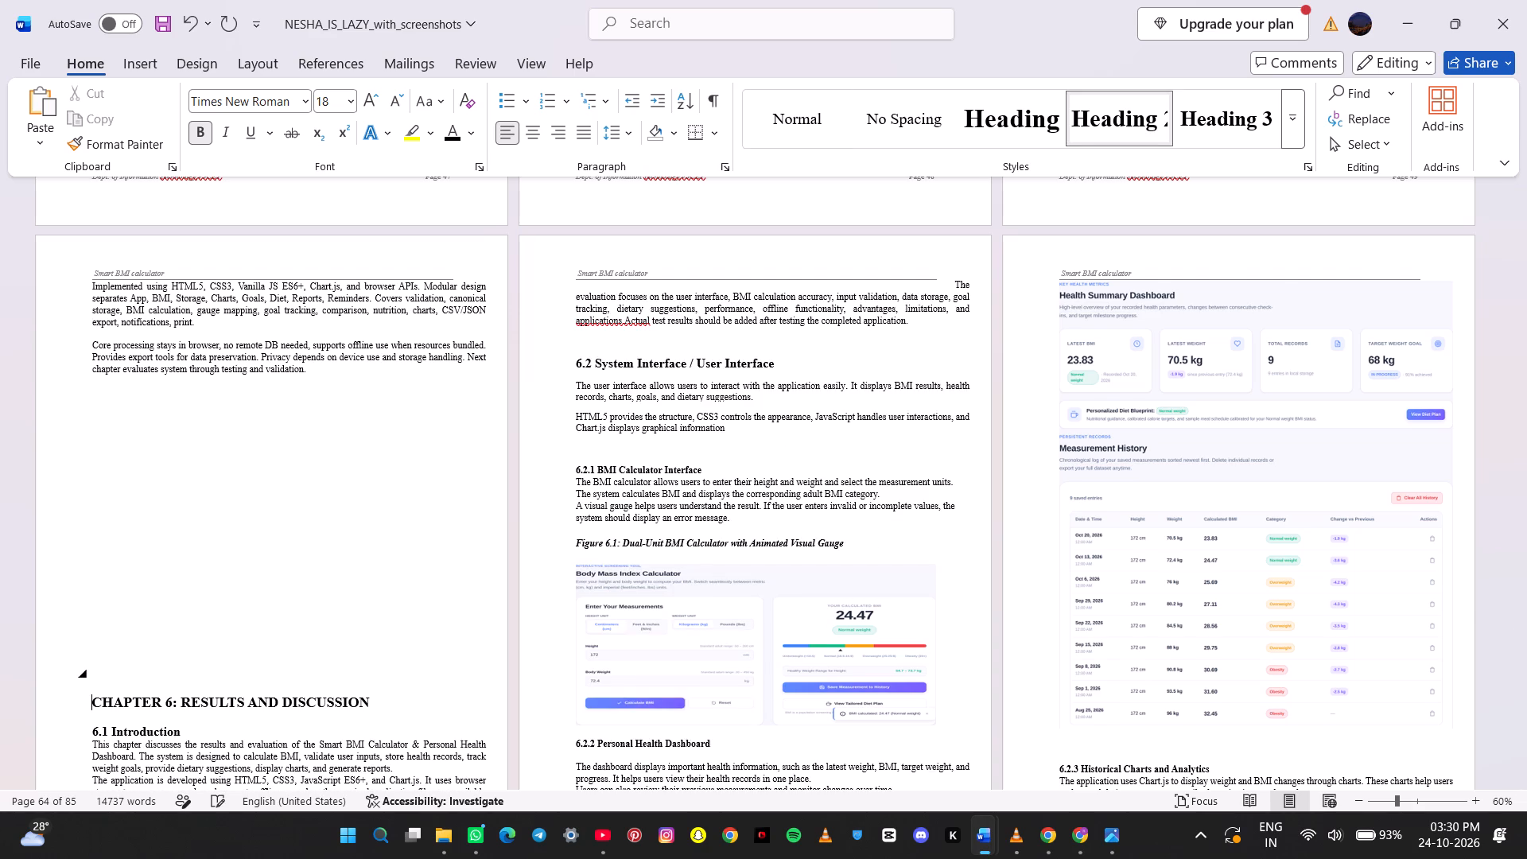
pyautogui.press('Return')
pyautogui.press('Return')
pyautogui.press('Return')
pyautogui.press('Return')
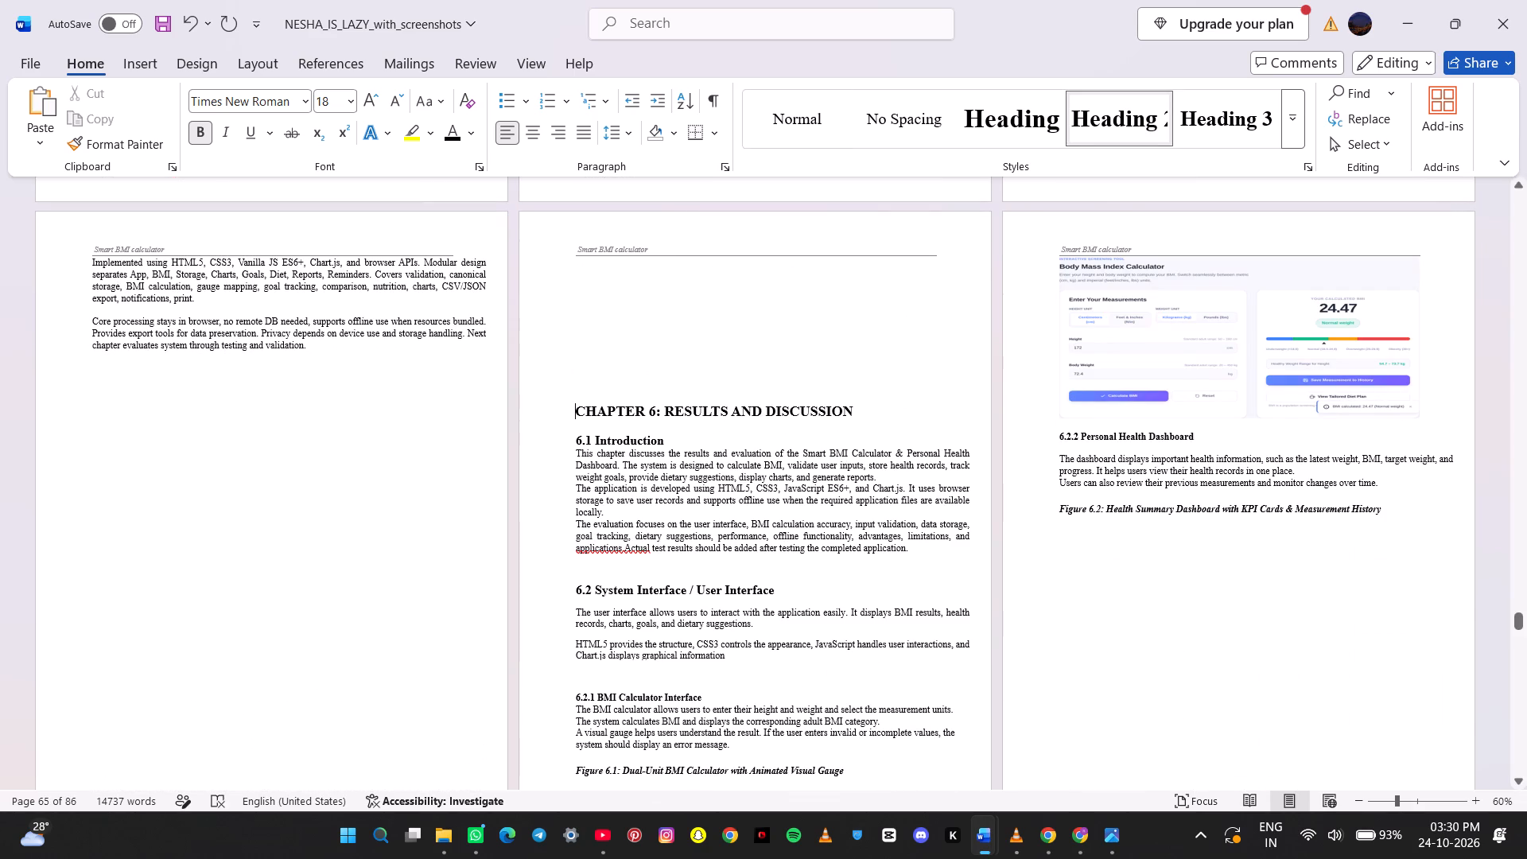
pyautogui.press('BackSpace')
pyautogui.press('Return')
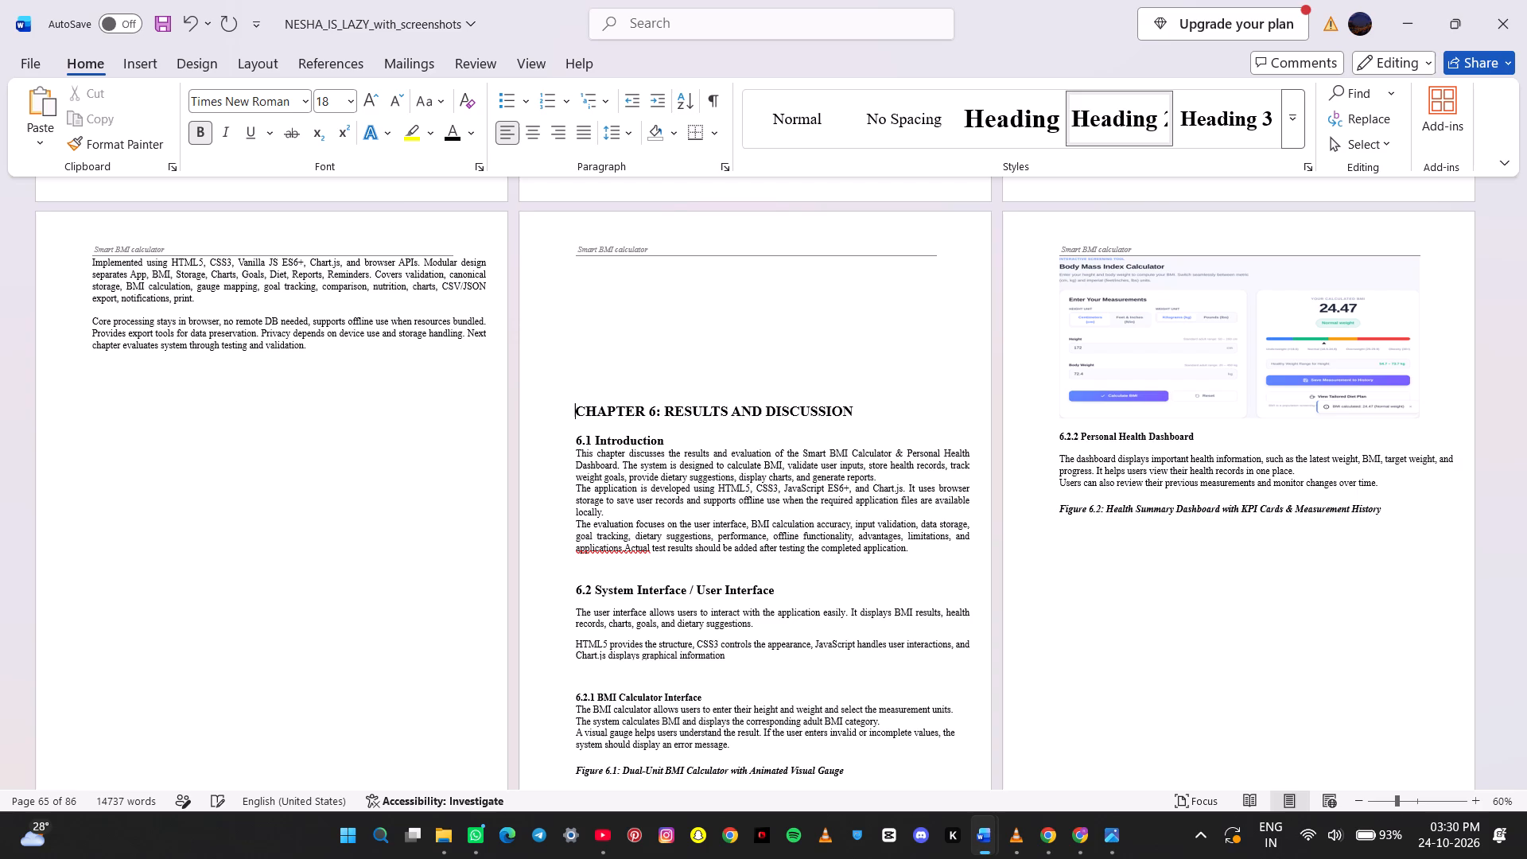
# Remove the surplus blank lines above the Chapter 6 heading to bring it to the top of its page.
pyautogui.click(638, 330)
pyautogui.press('BackSpace')
pyautogui.press('Return')
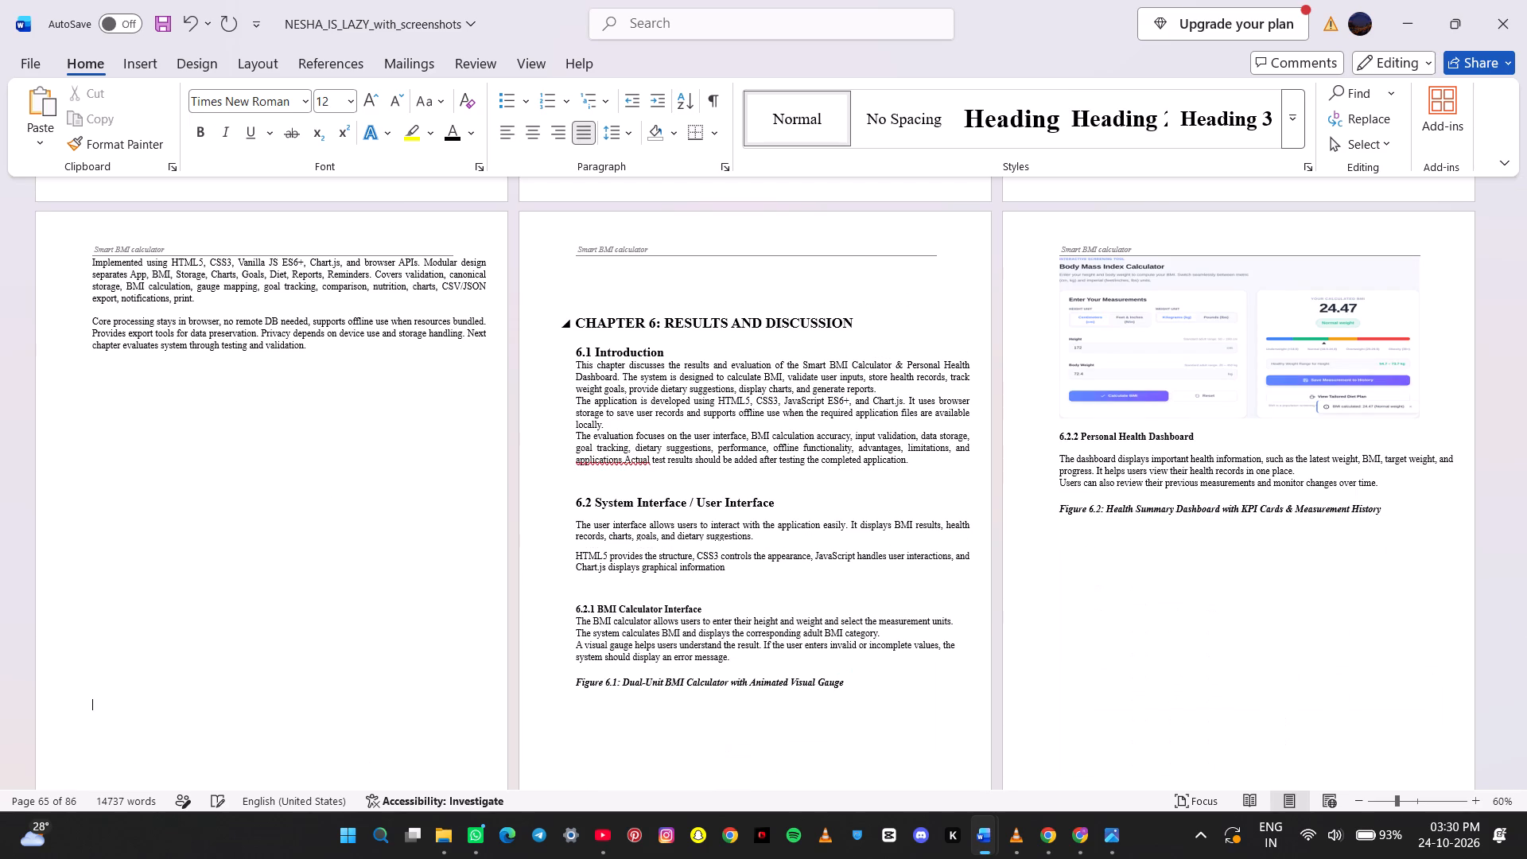
pyautogui.click(639, 300)
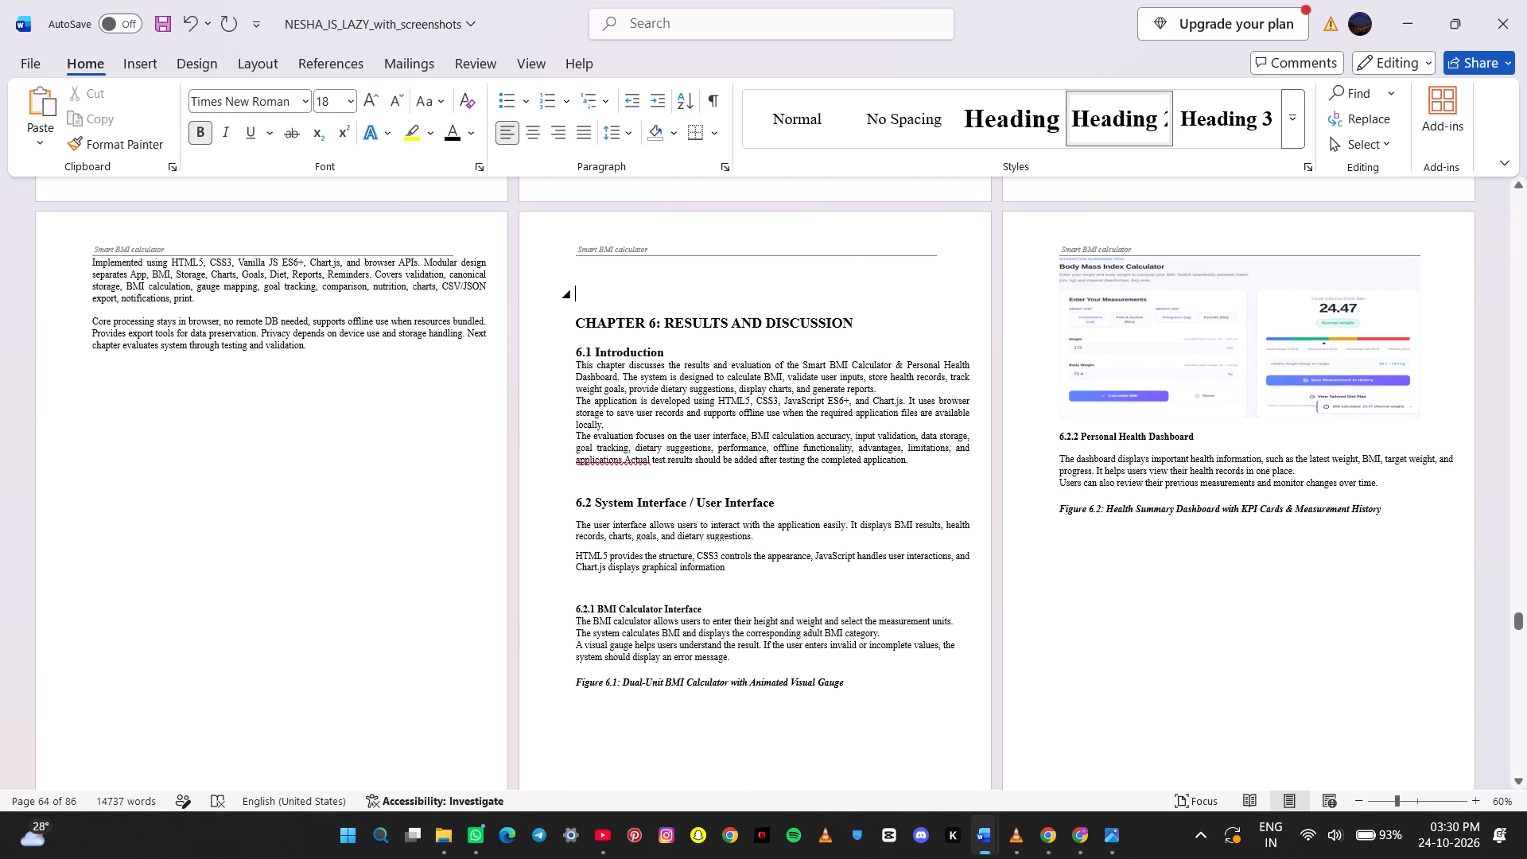
pyautogui.press('BackSpace')
pyautogui.press('Return')
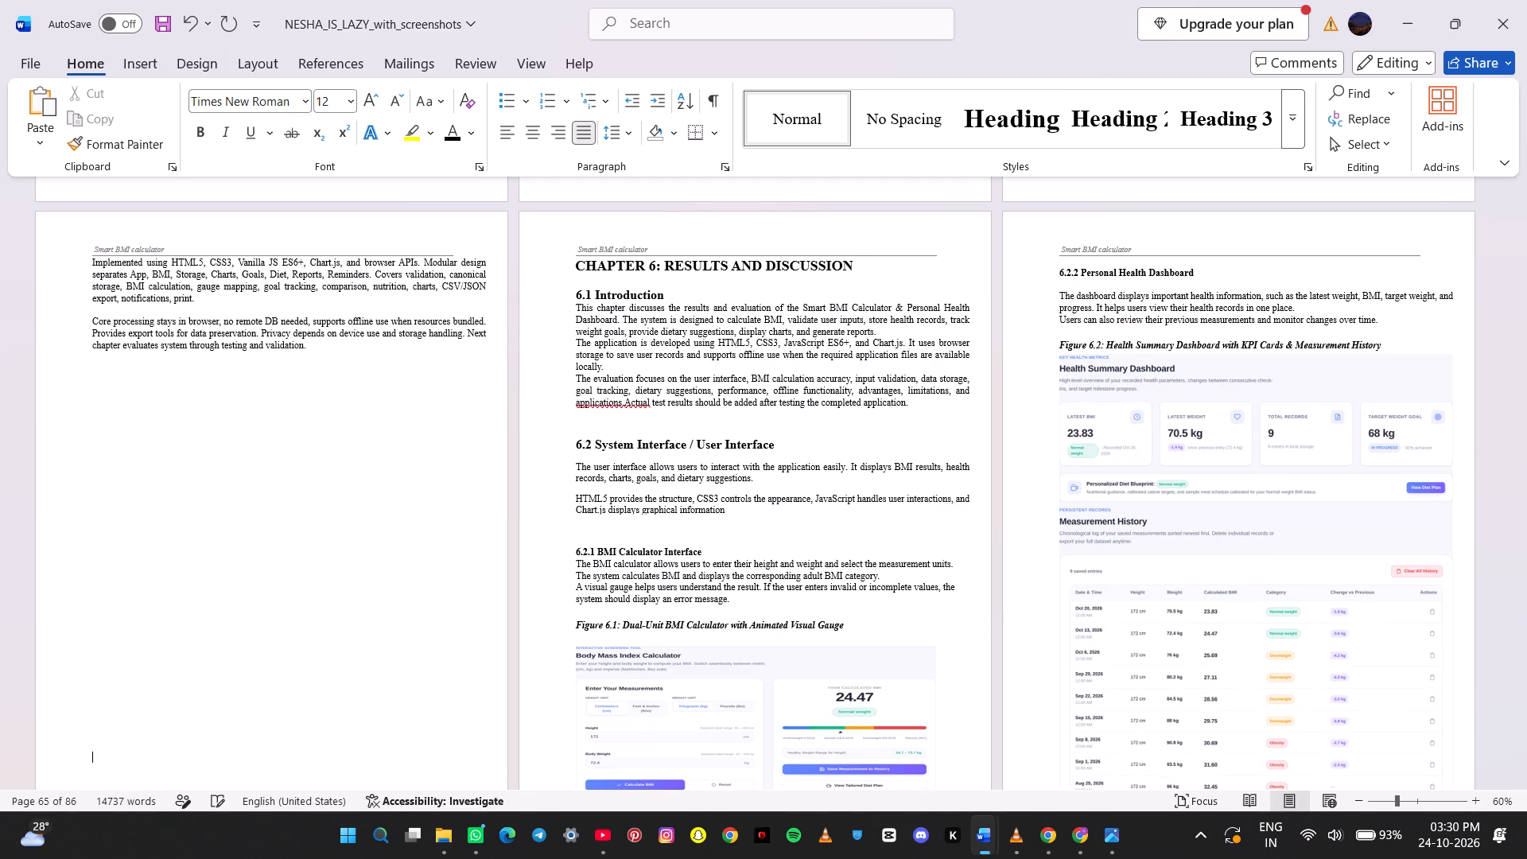
# Review the layout of the pages from Chapter 6: Results and Discussion through the 7.7 Summary at the report's end.
pyautogui.scroll(-1, 551, 439)
pyautogui.scroll(2, 551, 439)
pyautogui.scroll(-3, 551, 439)
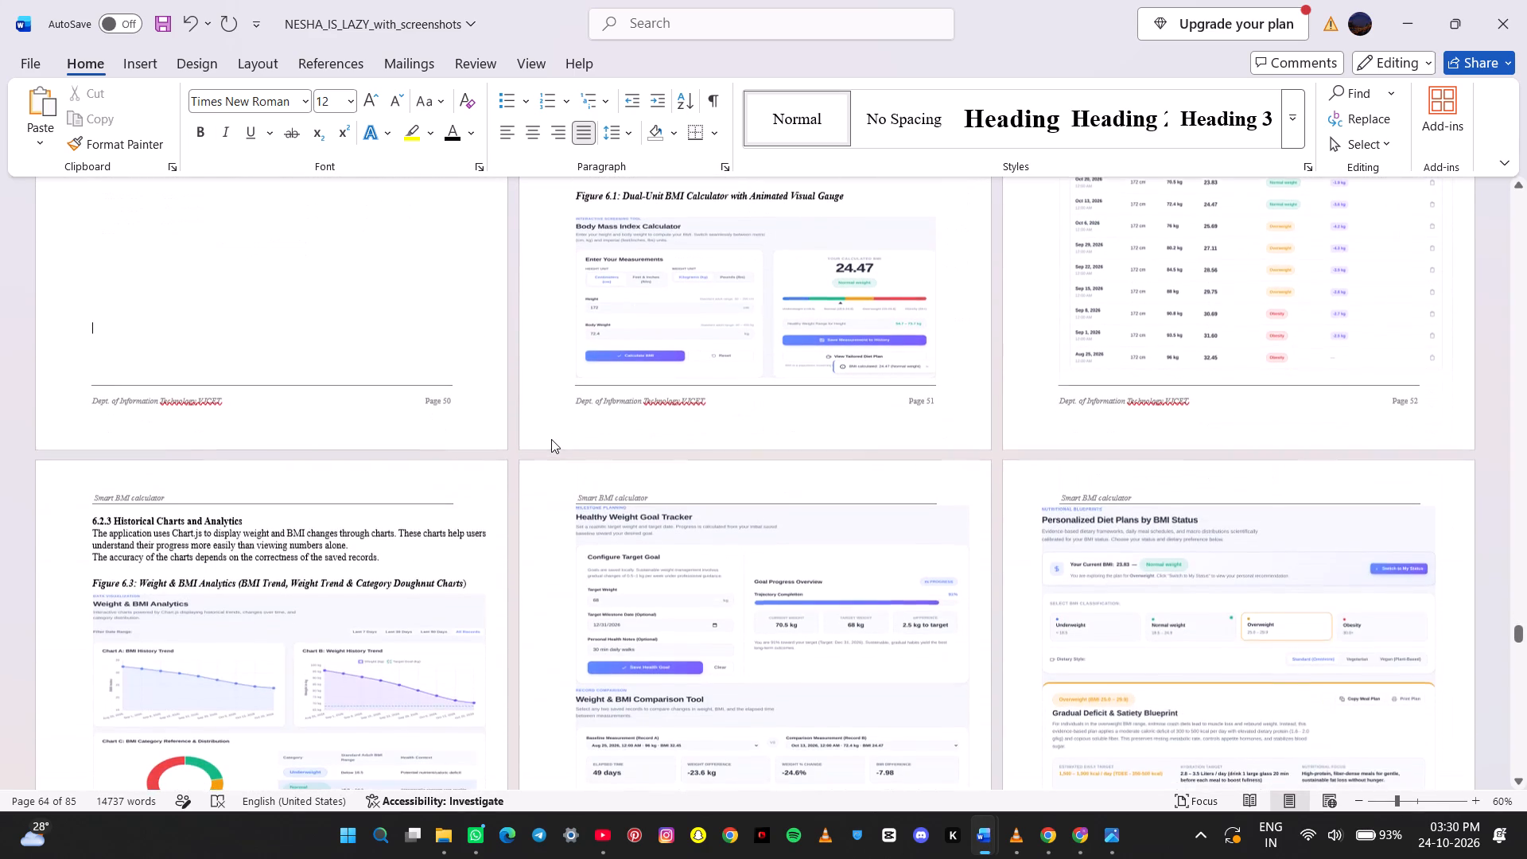
pyautogui.scroll(-4, 551, 439)
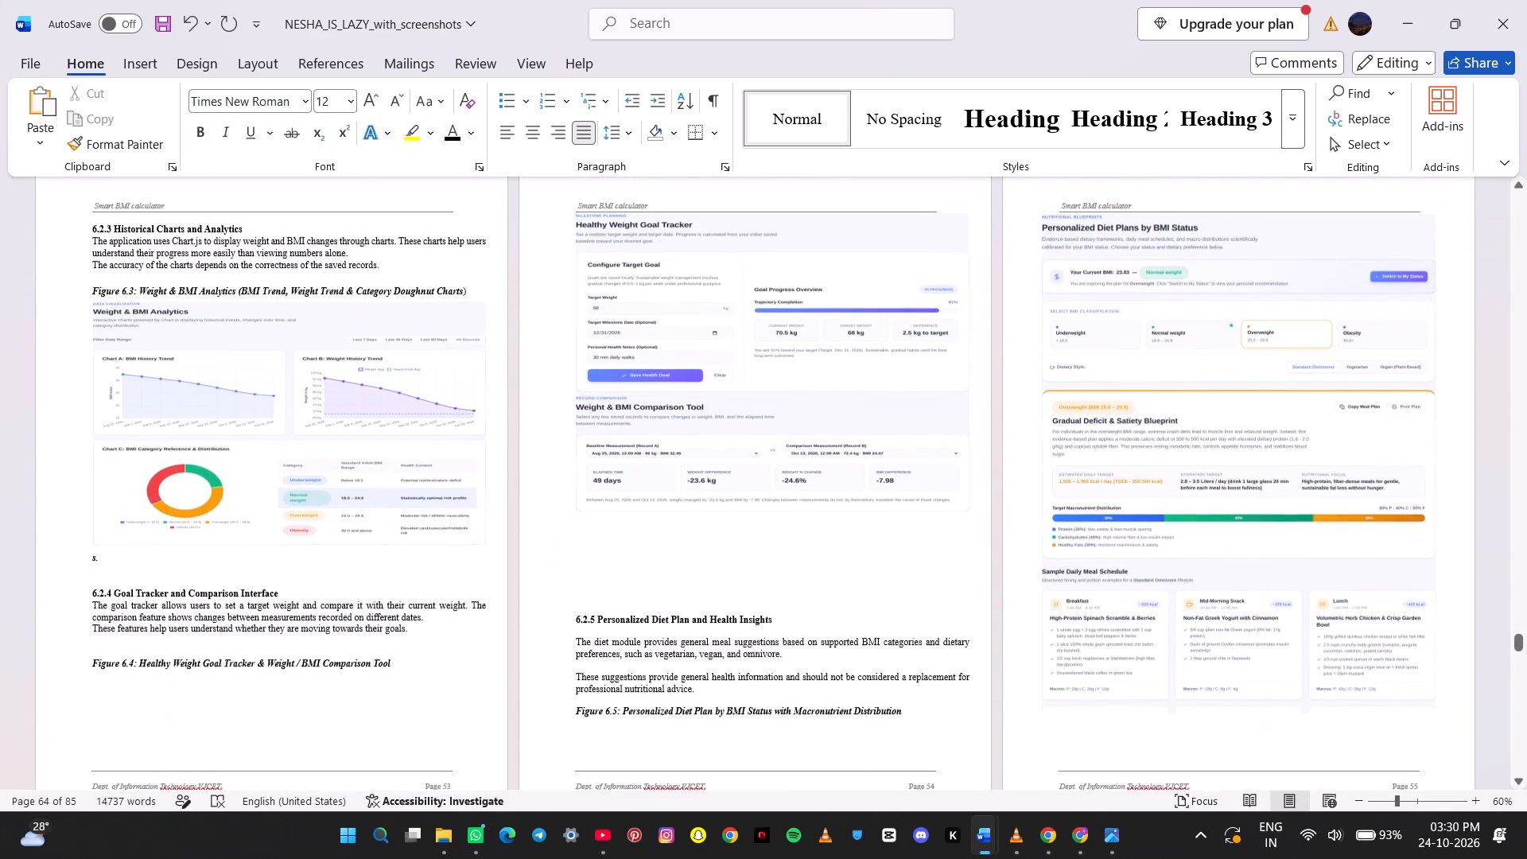
pyautogui.scroll(-5, 551, 439)
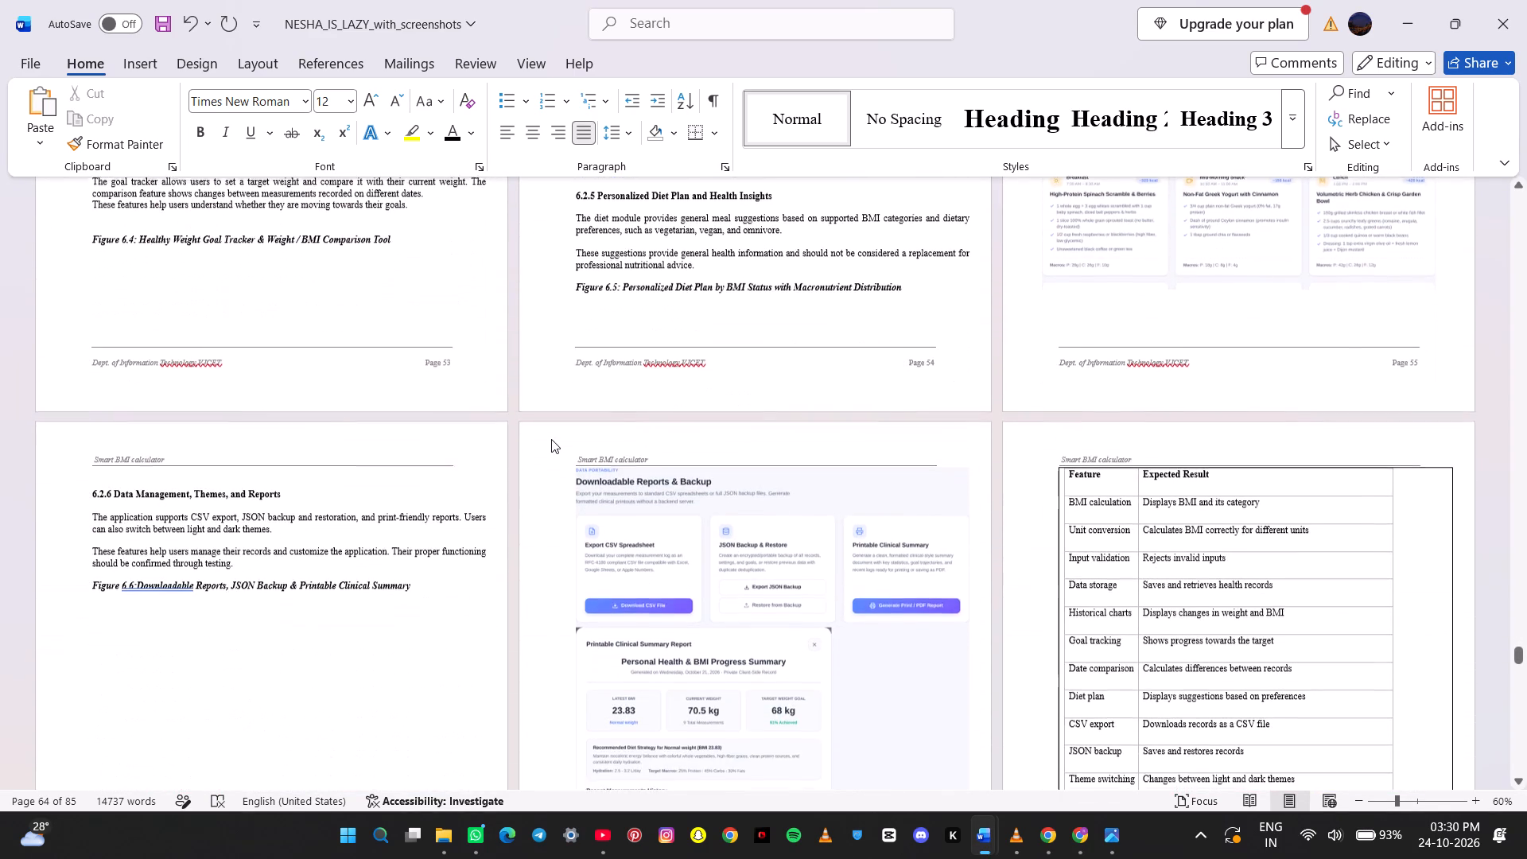
pyautogui.scroll(-4, 551, 439)
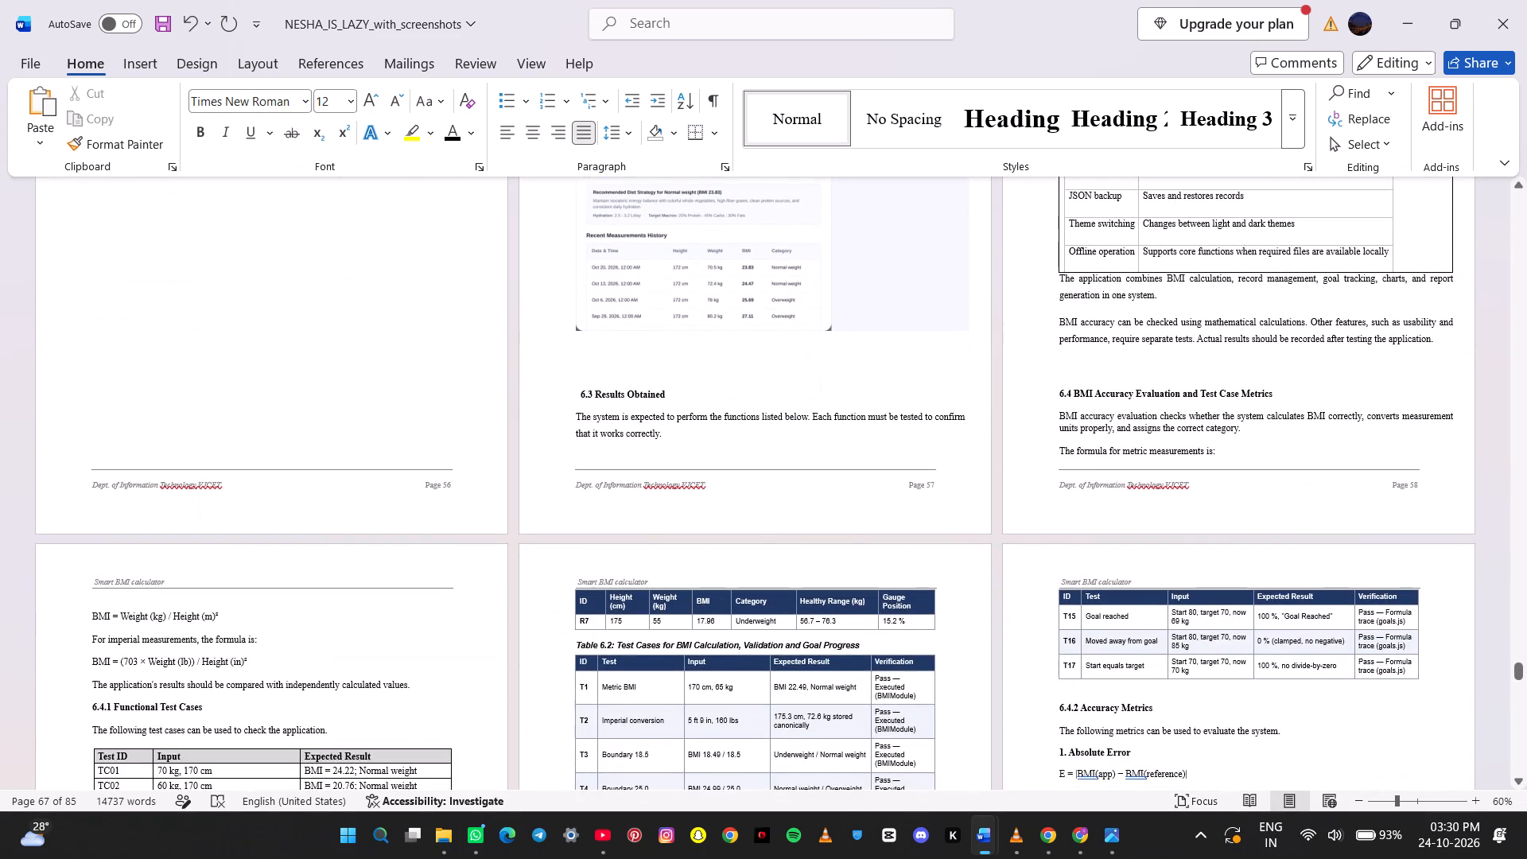
pyautogui.scroll(-5, 551, 439)
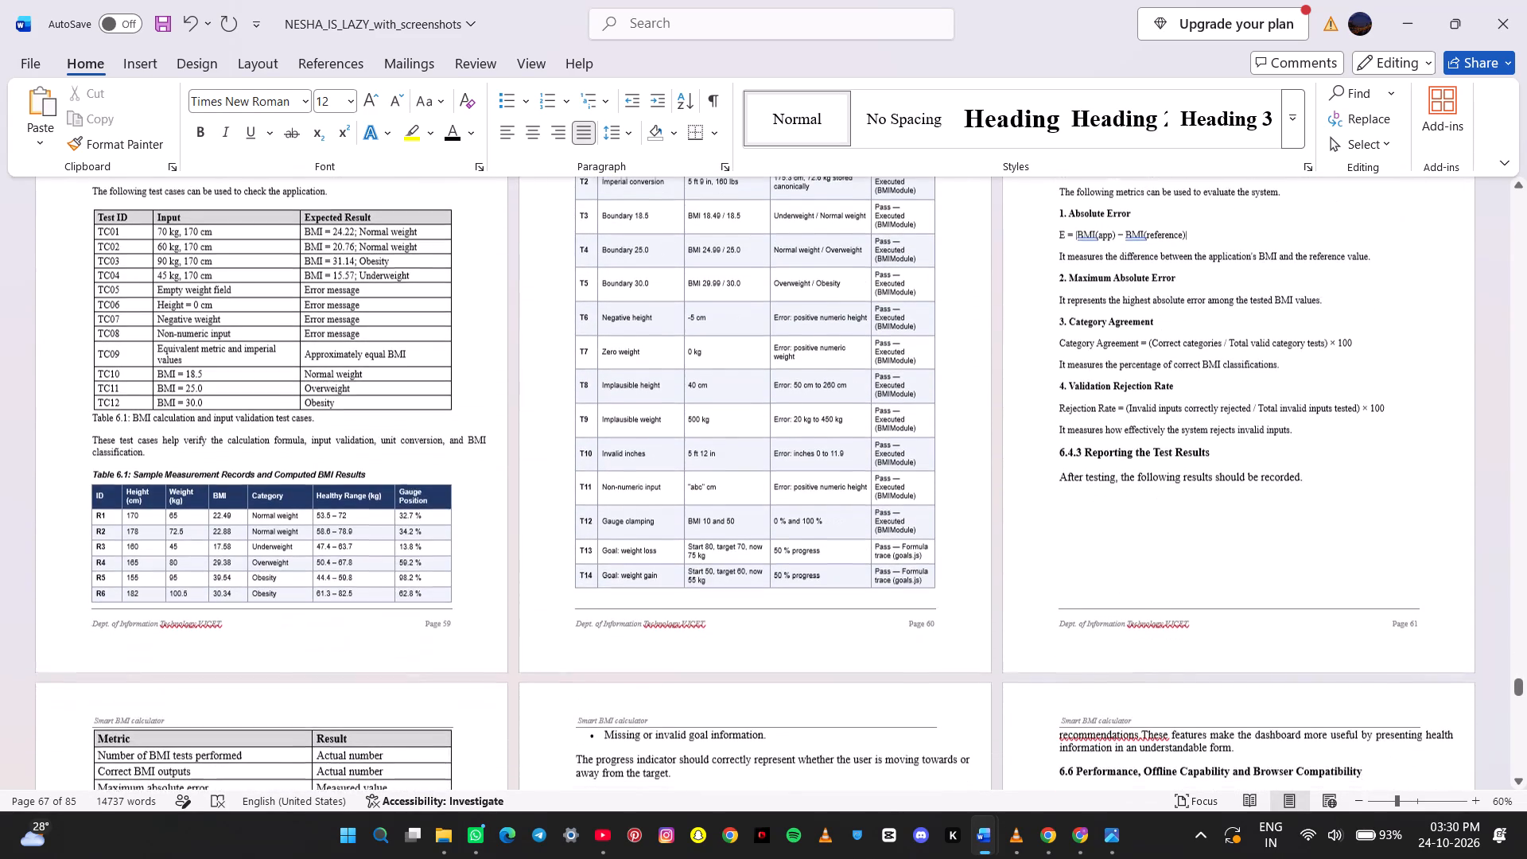
pyautogui.scroll(-4, 551, 439)
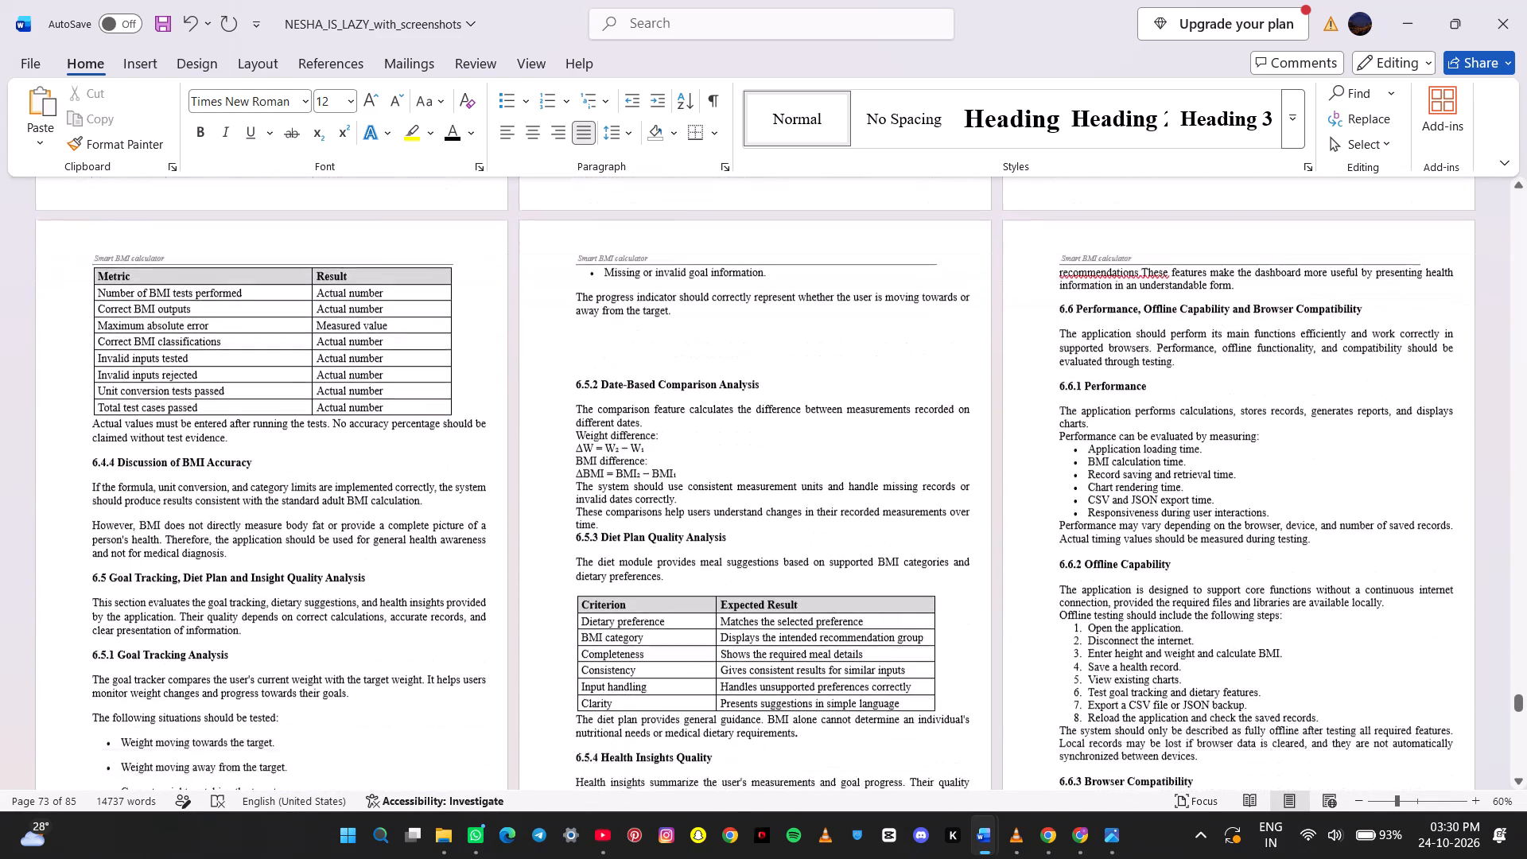
pyautogui.scroll(-4, 551, 439)
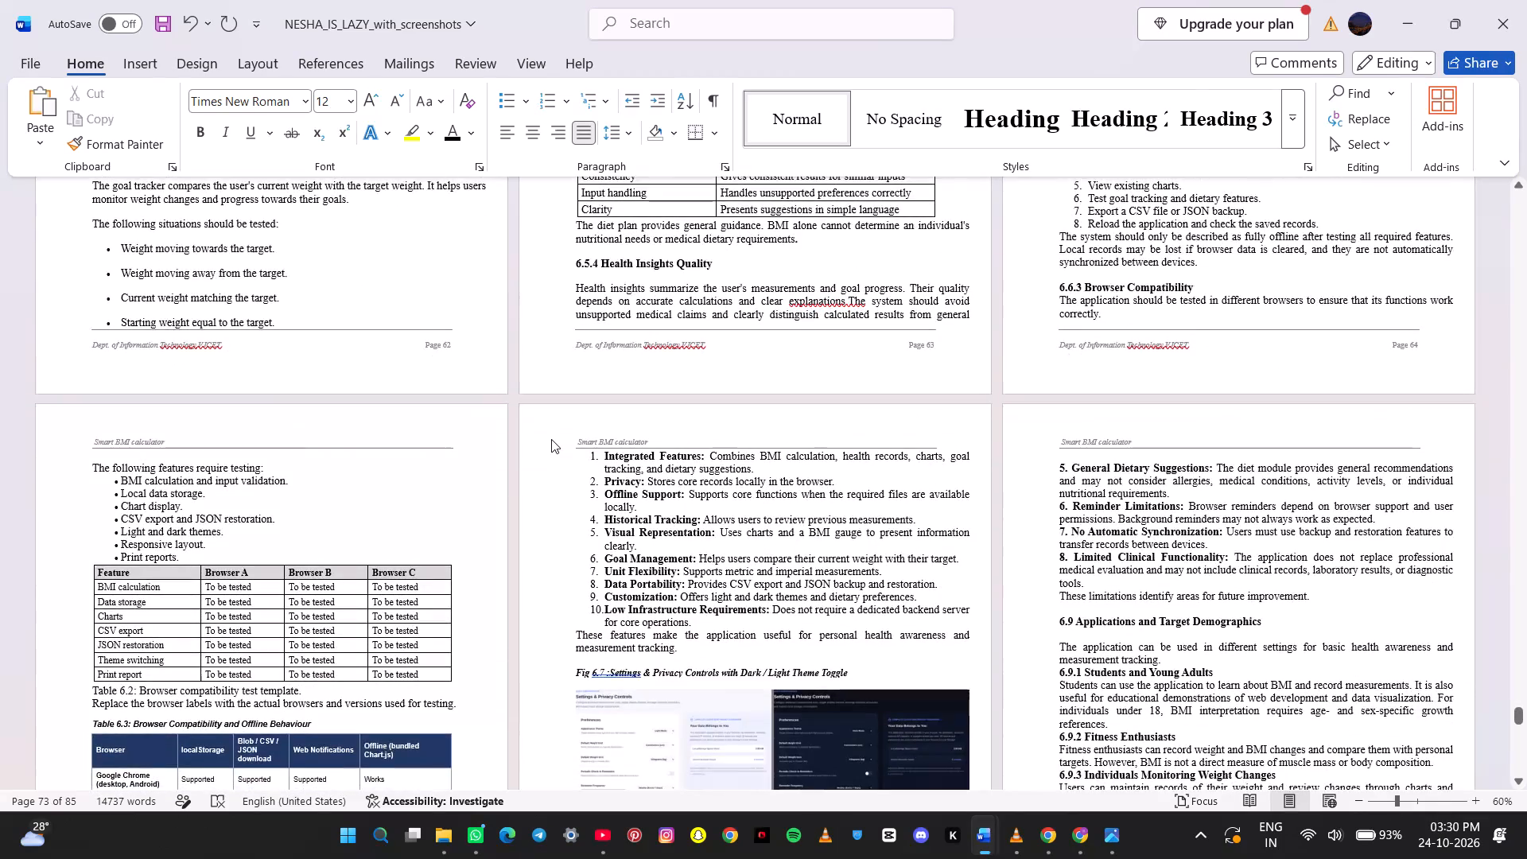
pyautogui.scroll(-6, 551, 439)
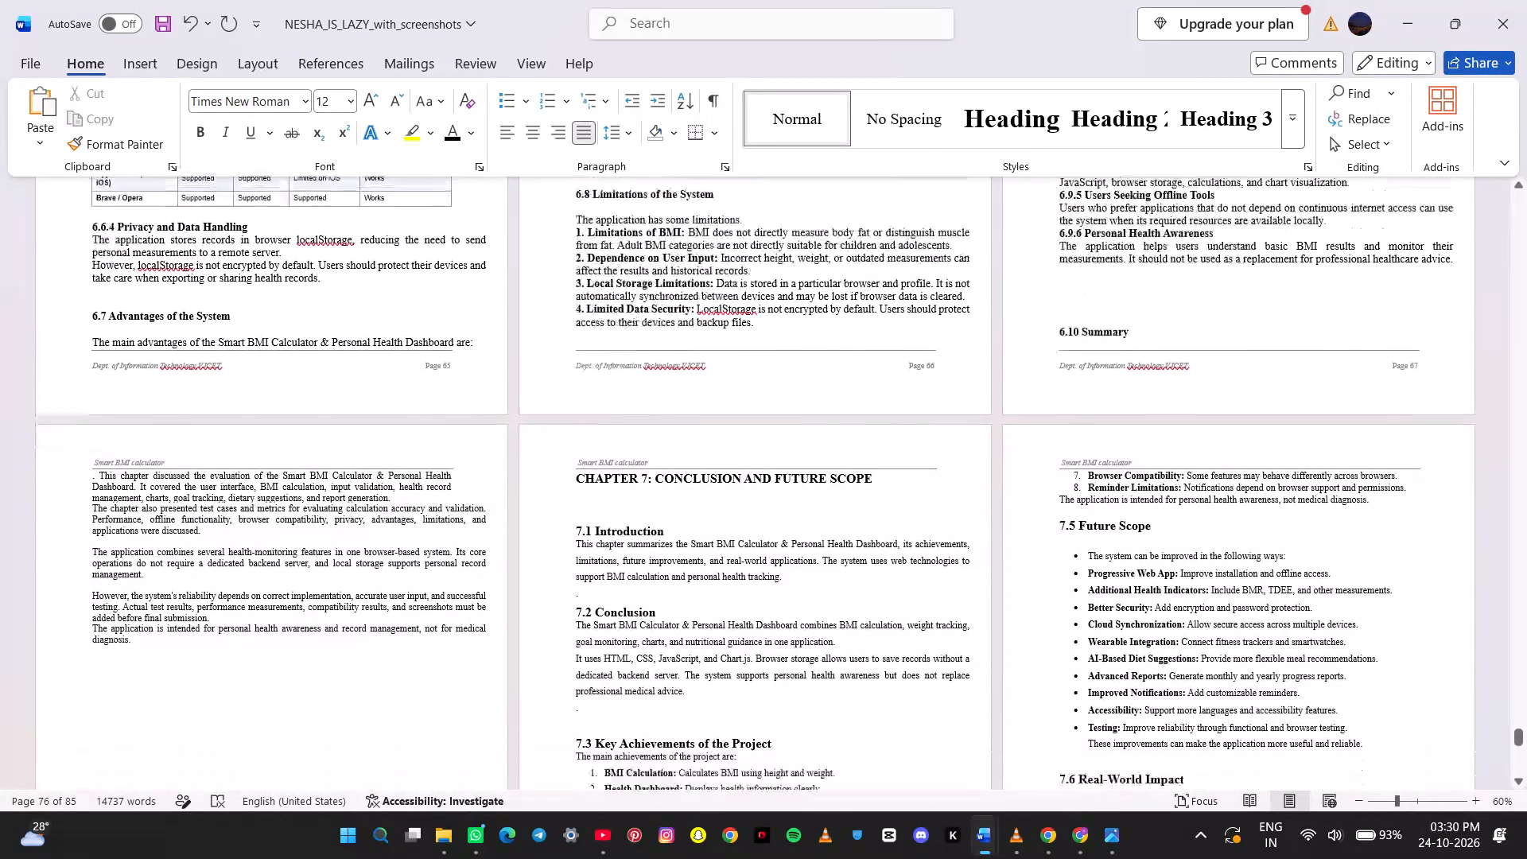
pyautogui.scroll(-13, 551, 439)
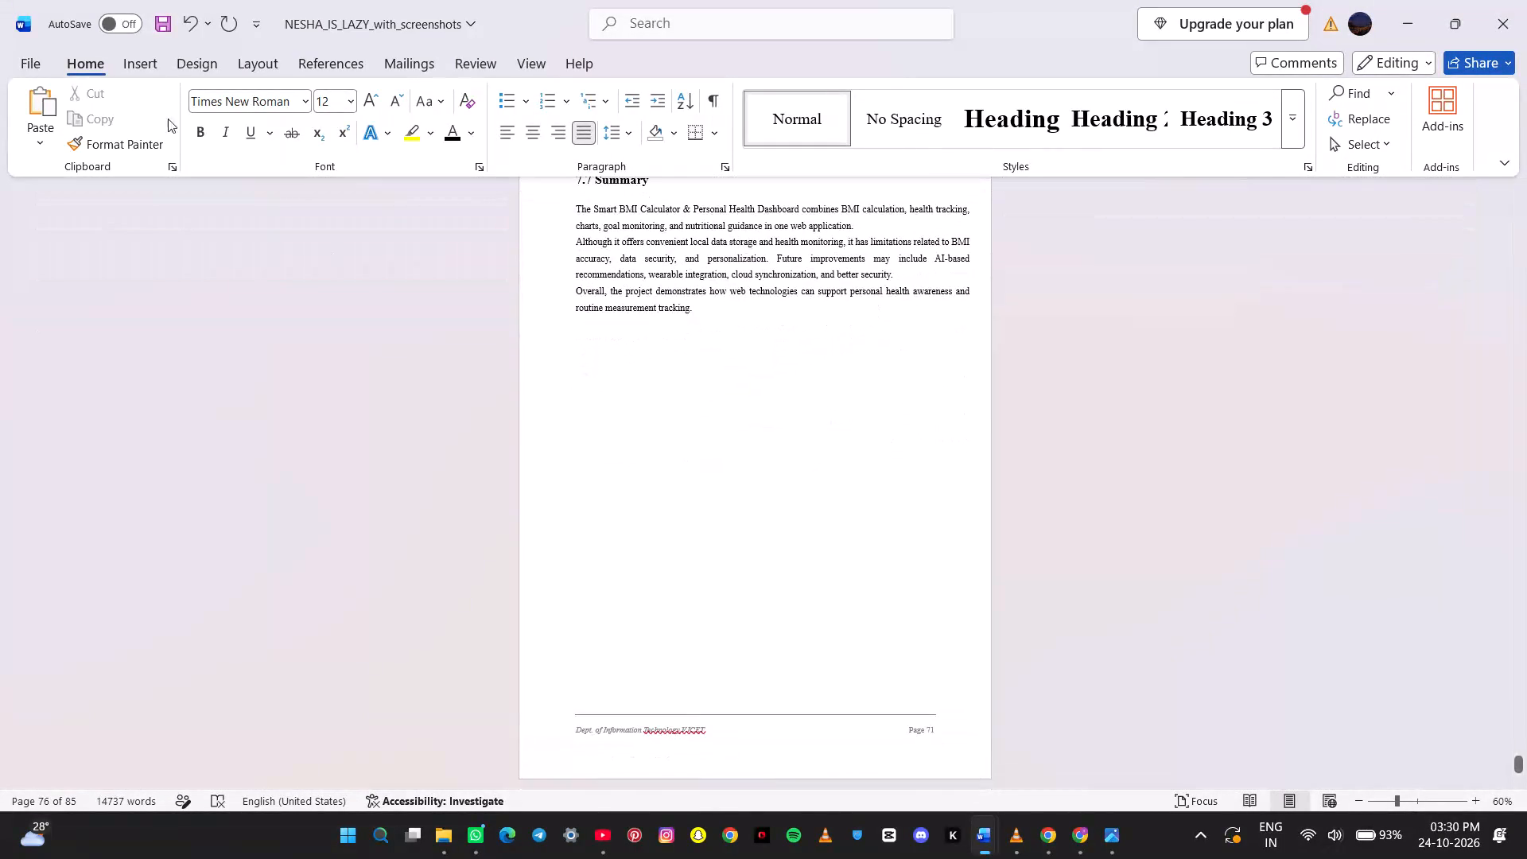
# Save the report.
pyautogui.click(163, 31)
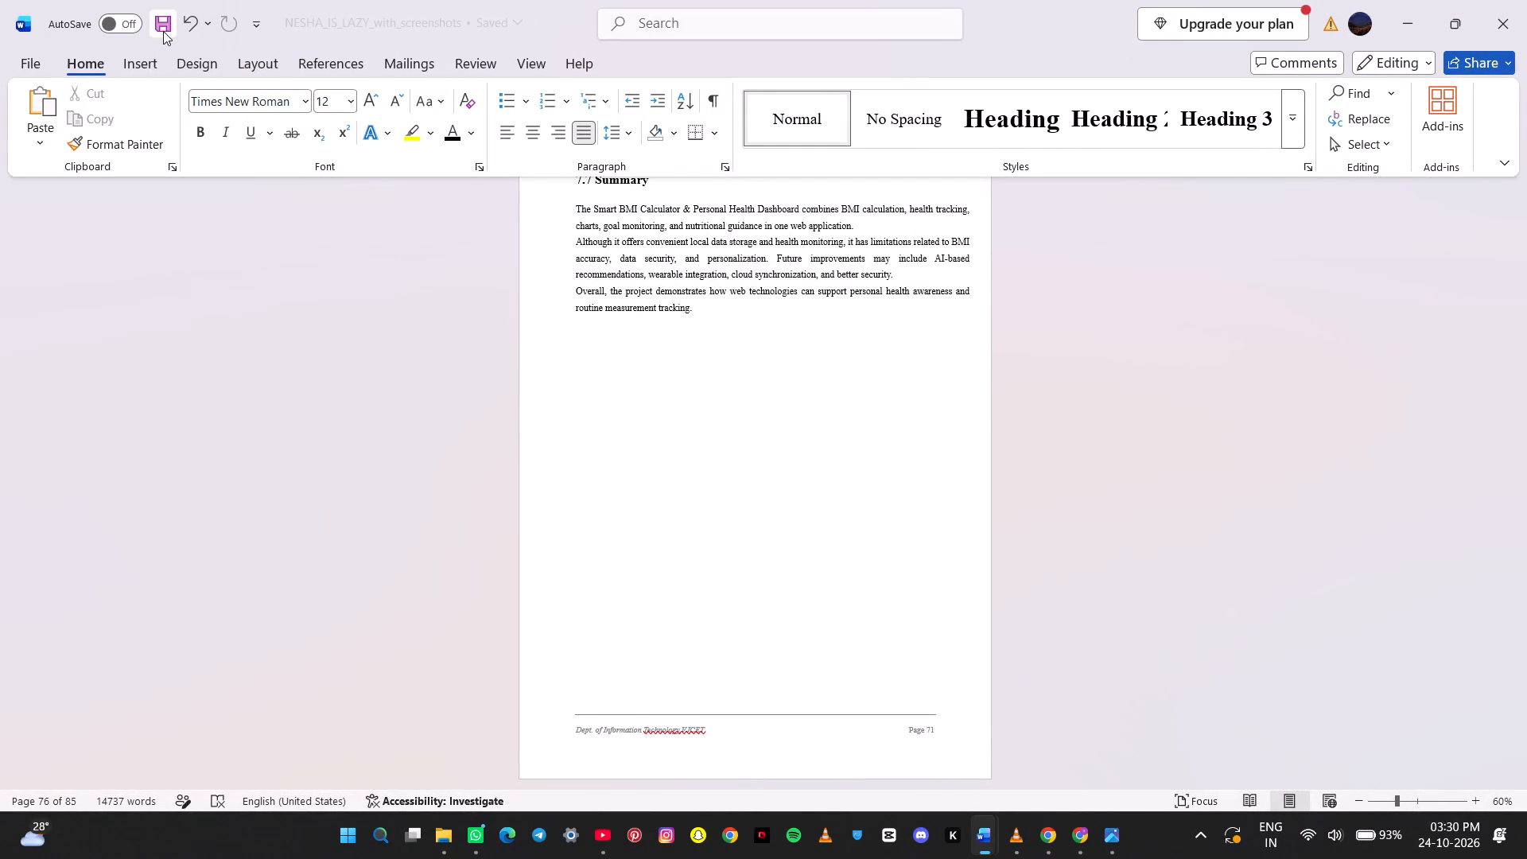
# Arrange the Smart BMI Calculator report and the REPORTV document side by side.
pyautogui.scroll(20, 849, 365)
pyautogui.scroll(20, 849, 365)
pyautogui.scroll(20, 849, 365)
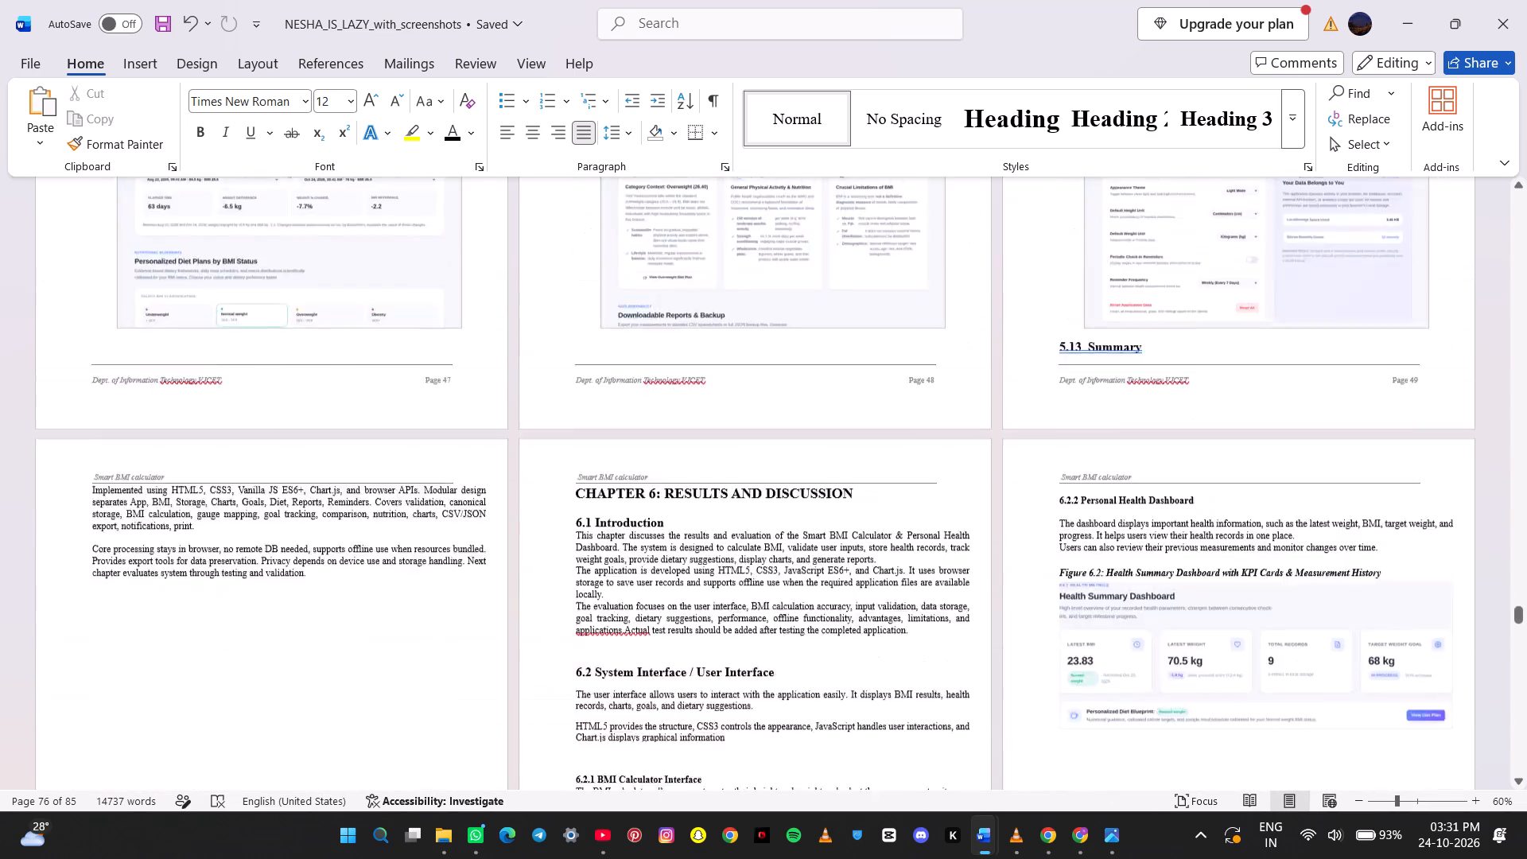
pyautogui.scroll(20, 849, 365)
pyautogui.scroll(20, 849, 365)
pyautogui.scroll(17, 849, 365)
pyautogui.scroll(-2, 849, 365)
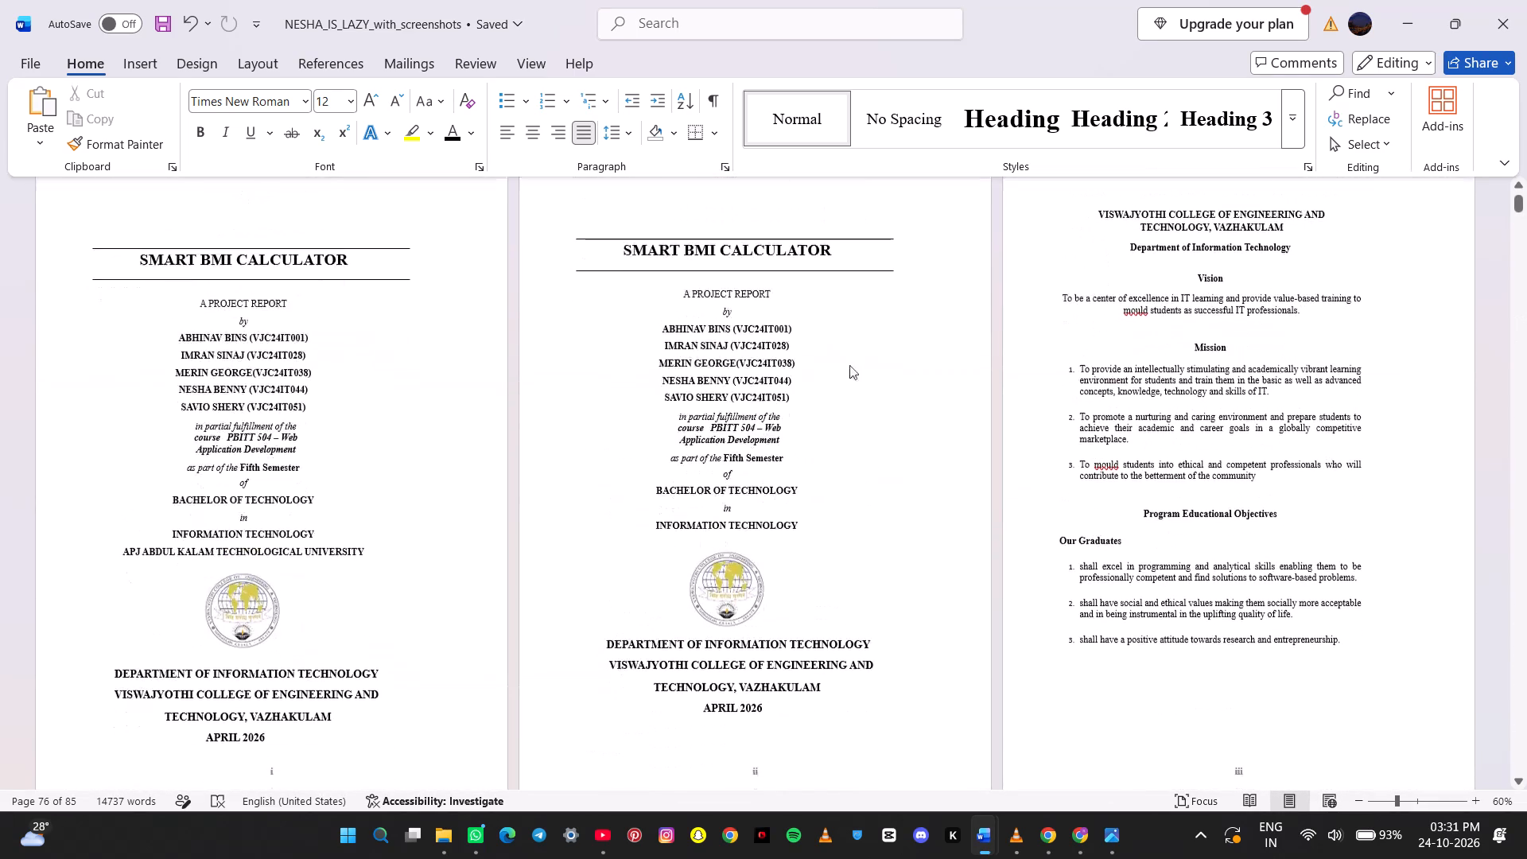
pyautogui.scroll(-4, 849, 365)
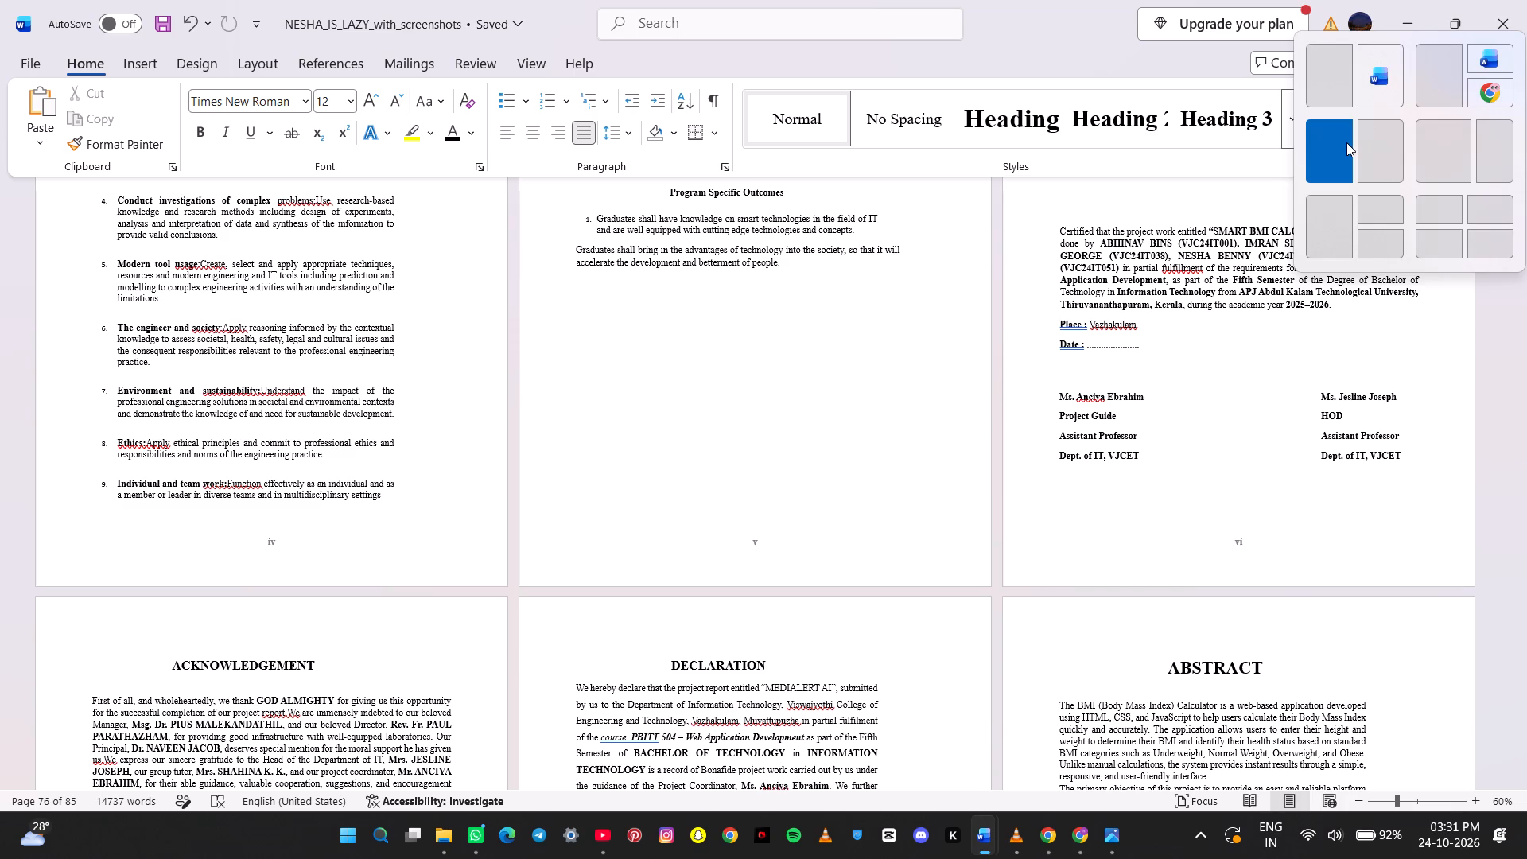
pyautogui.click(1454, 139)
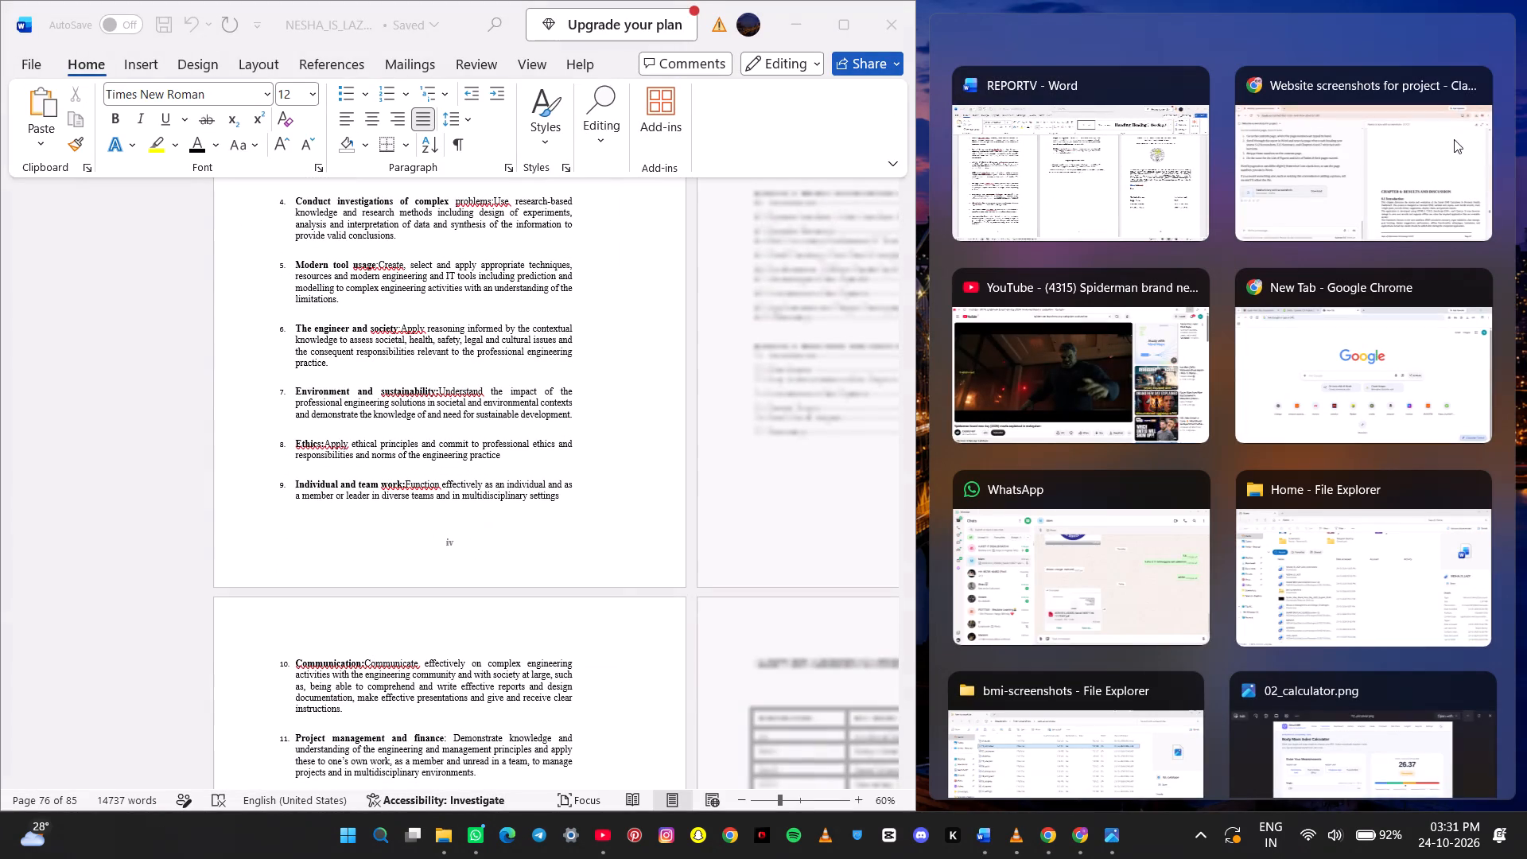
pyautogui.click(1105, 182)
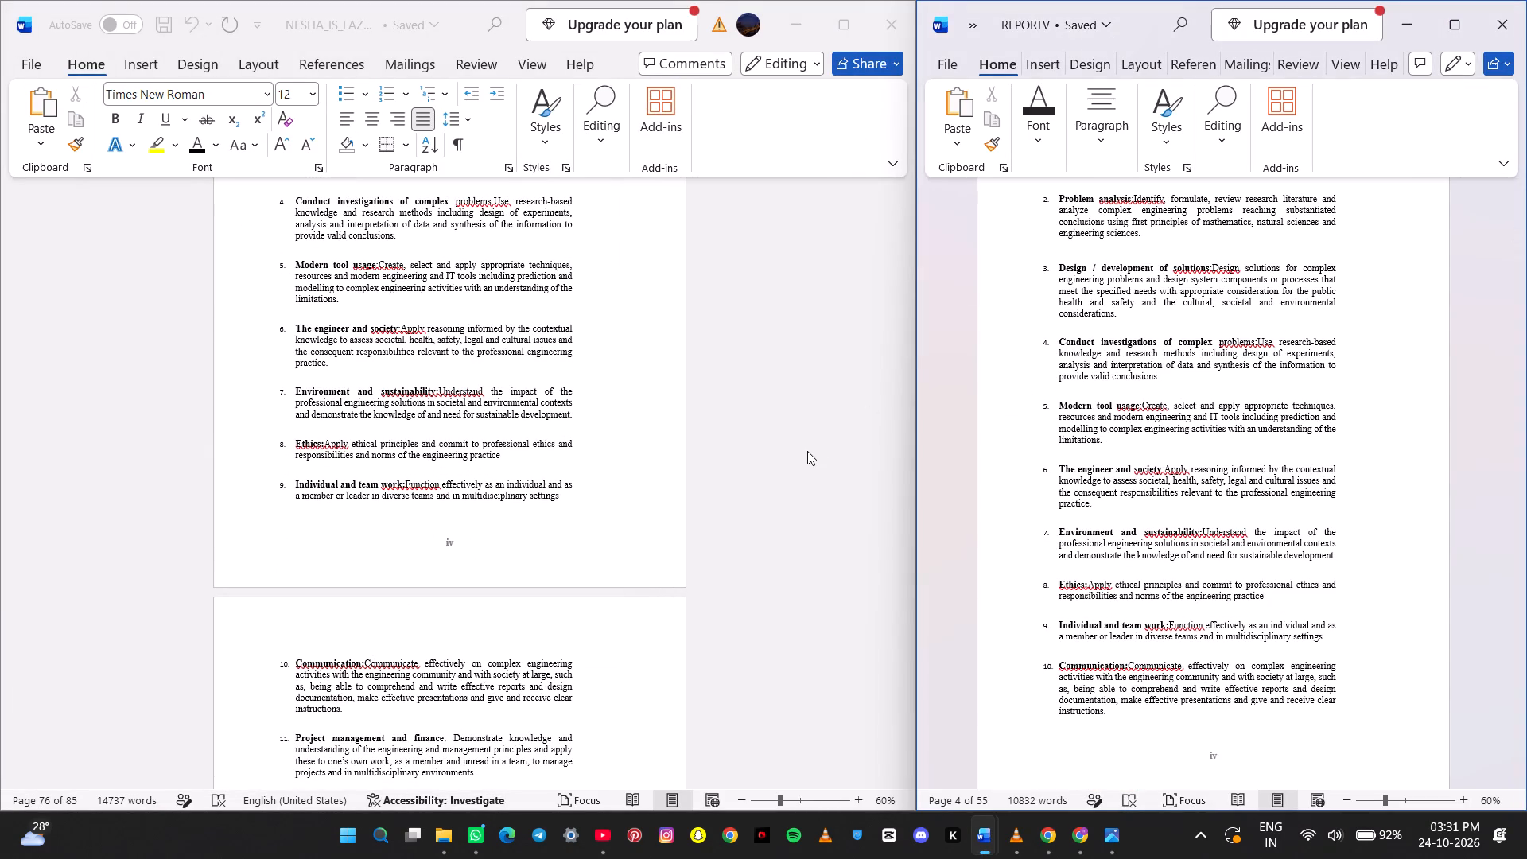
# Compare the cover pages of both reports, and look through the Smart BMI Calculator report's front matter up to Chapter 1.
pyautogui.scroll(8, 807, 451)
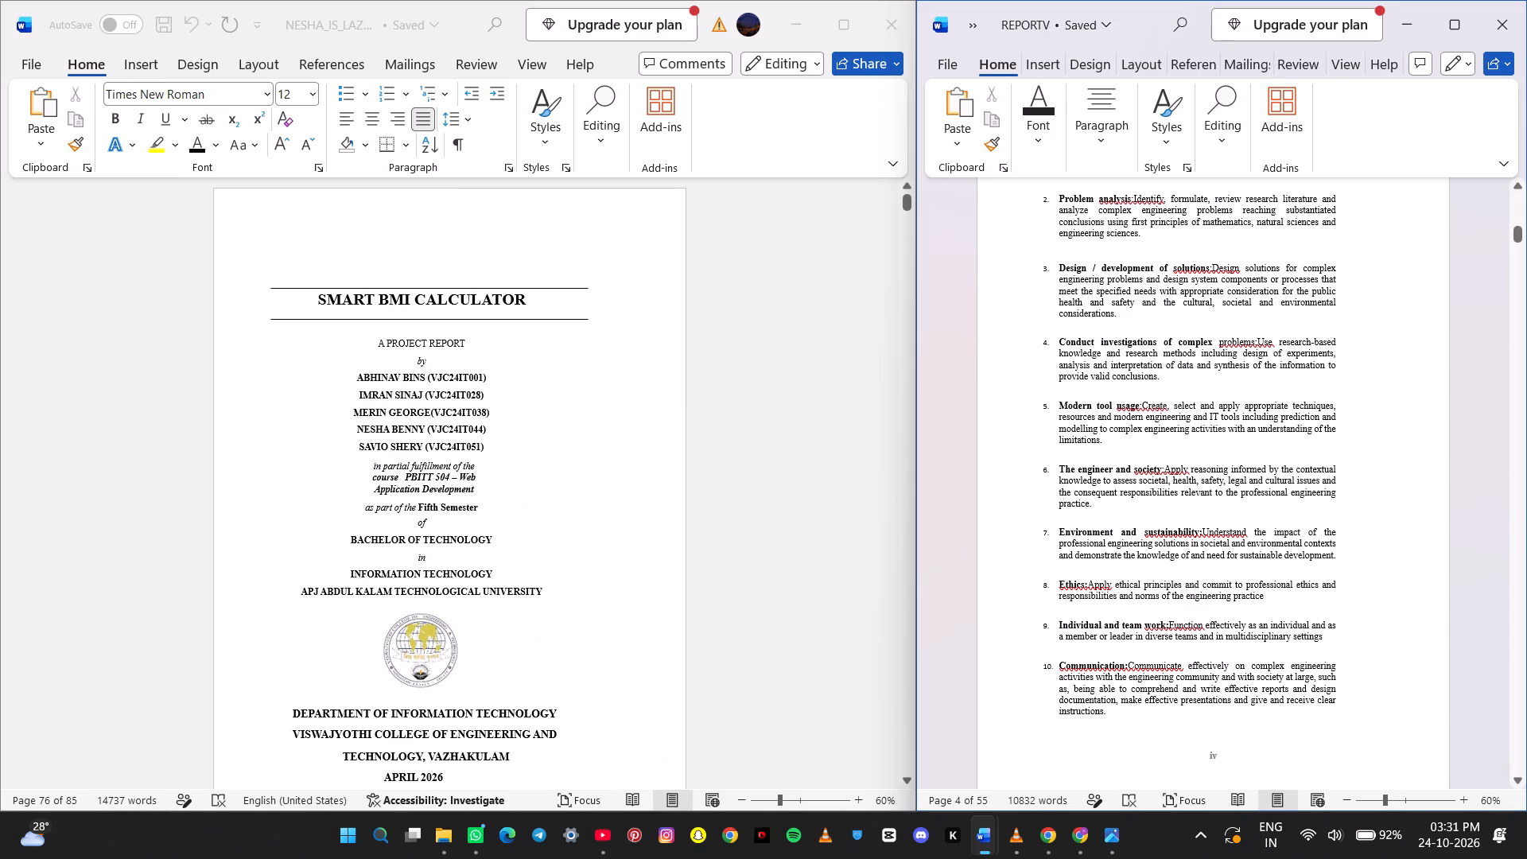
pyautogui.scroll(19, 1253, 469)
pyautogui.scroll(3, 1253, 469)
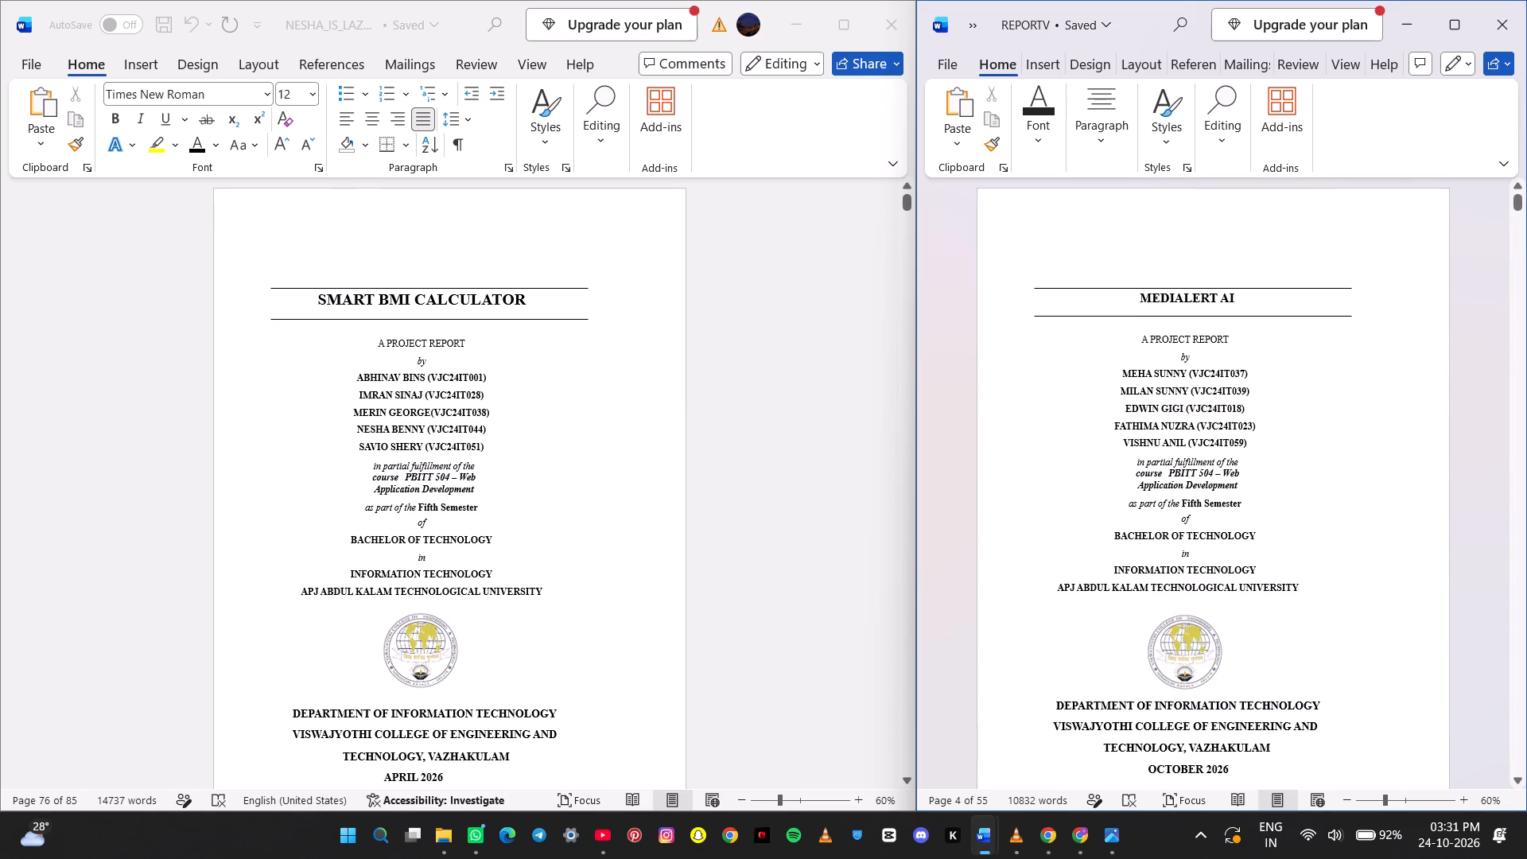
pyautogui.scroll(-16, 1253, 469)
pyautogui.scroll(-13, 1253, 469)
pyautogui.scroll(-2, 562, 496)
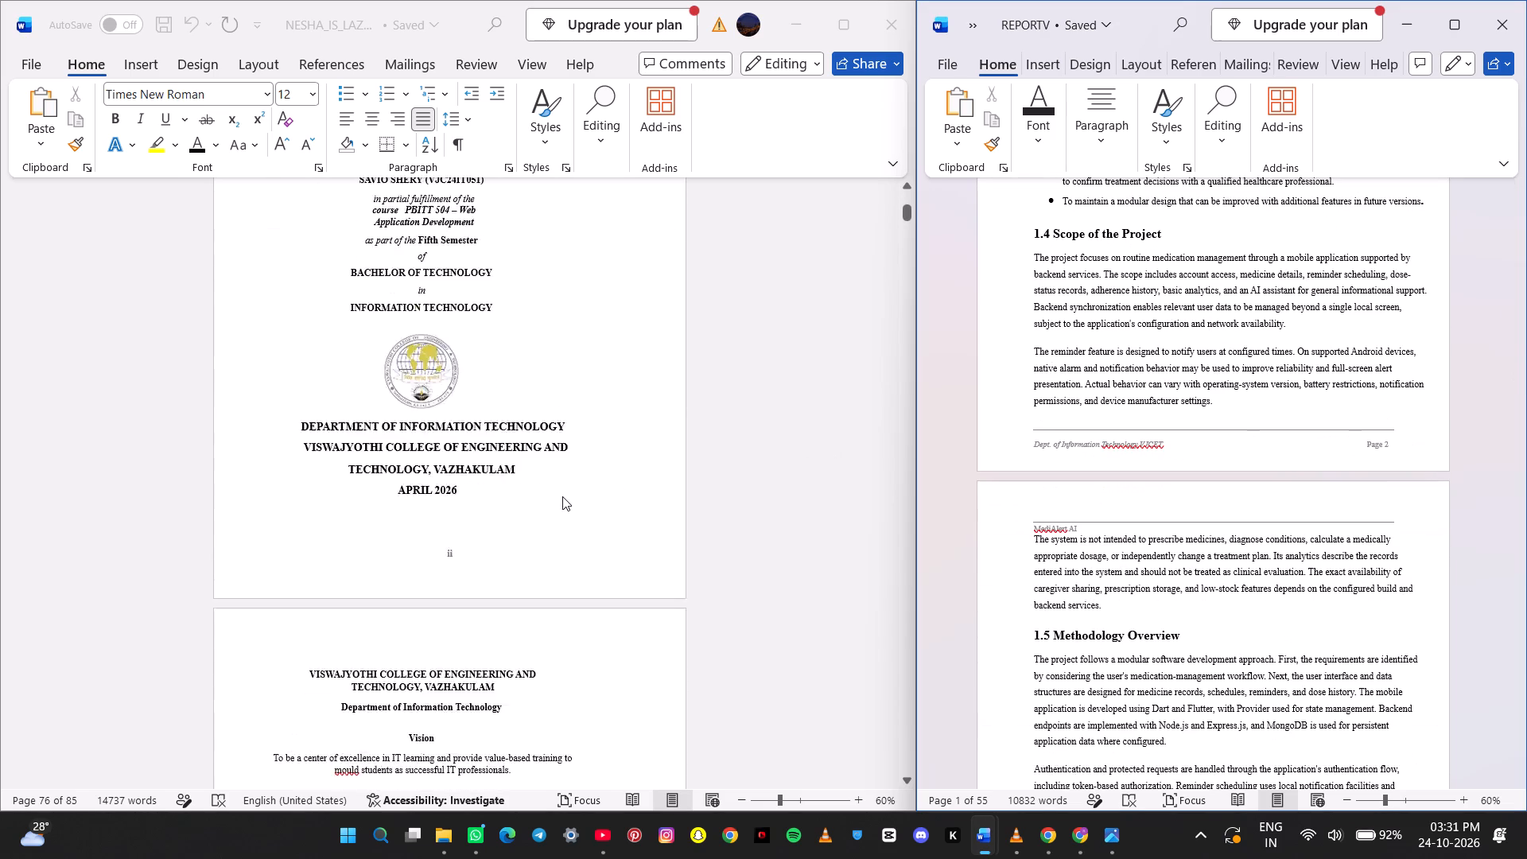
pyautogui.scroll(-13, 562, 496)
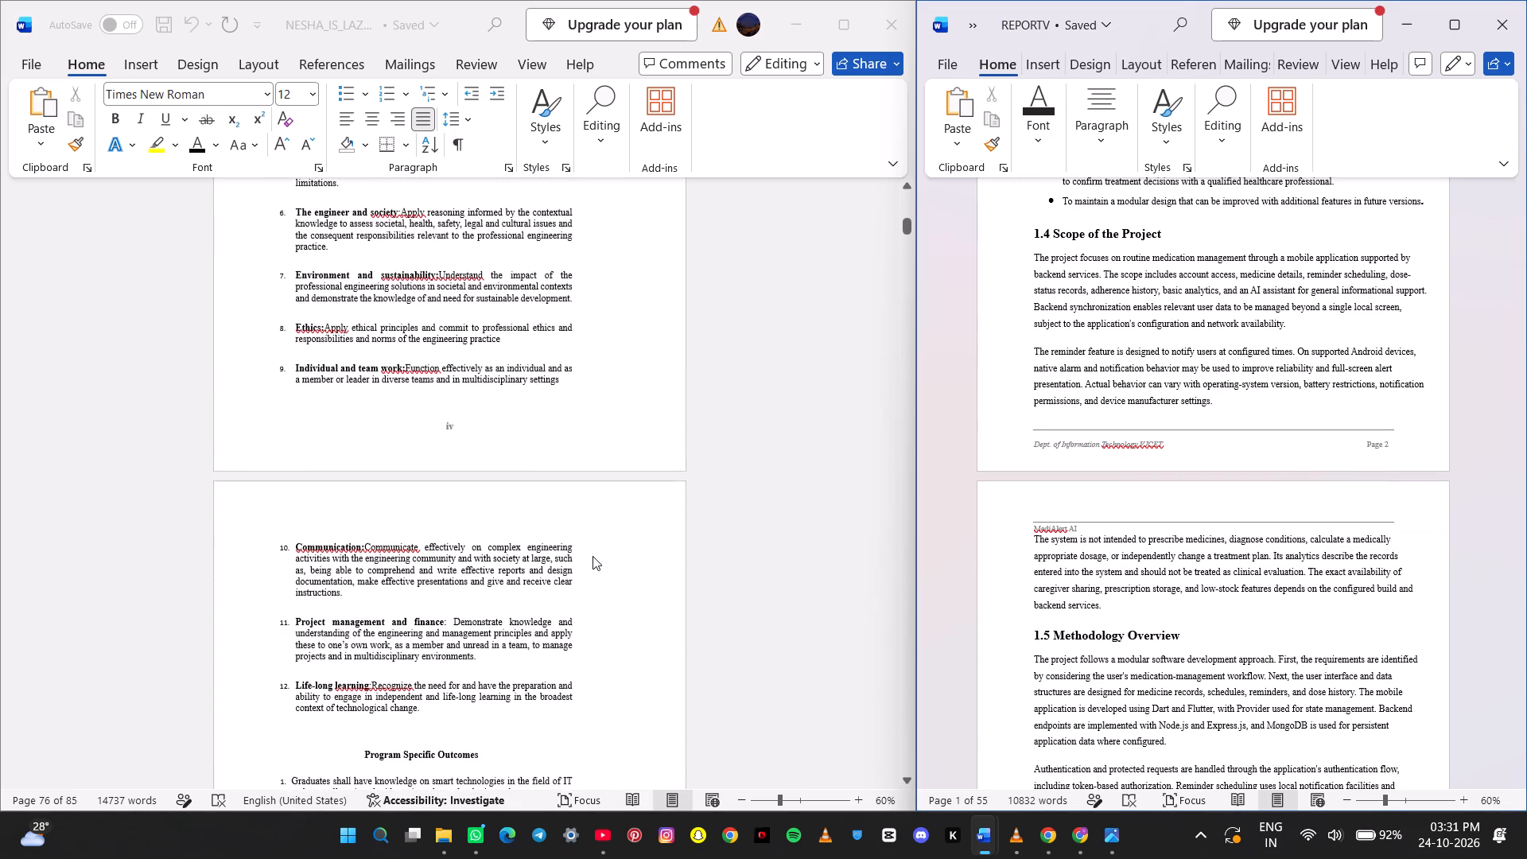
pyautogui.scroll(-8, 595, 560)
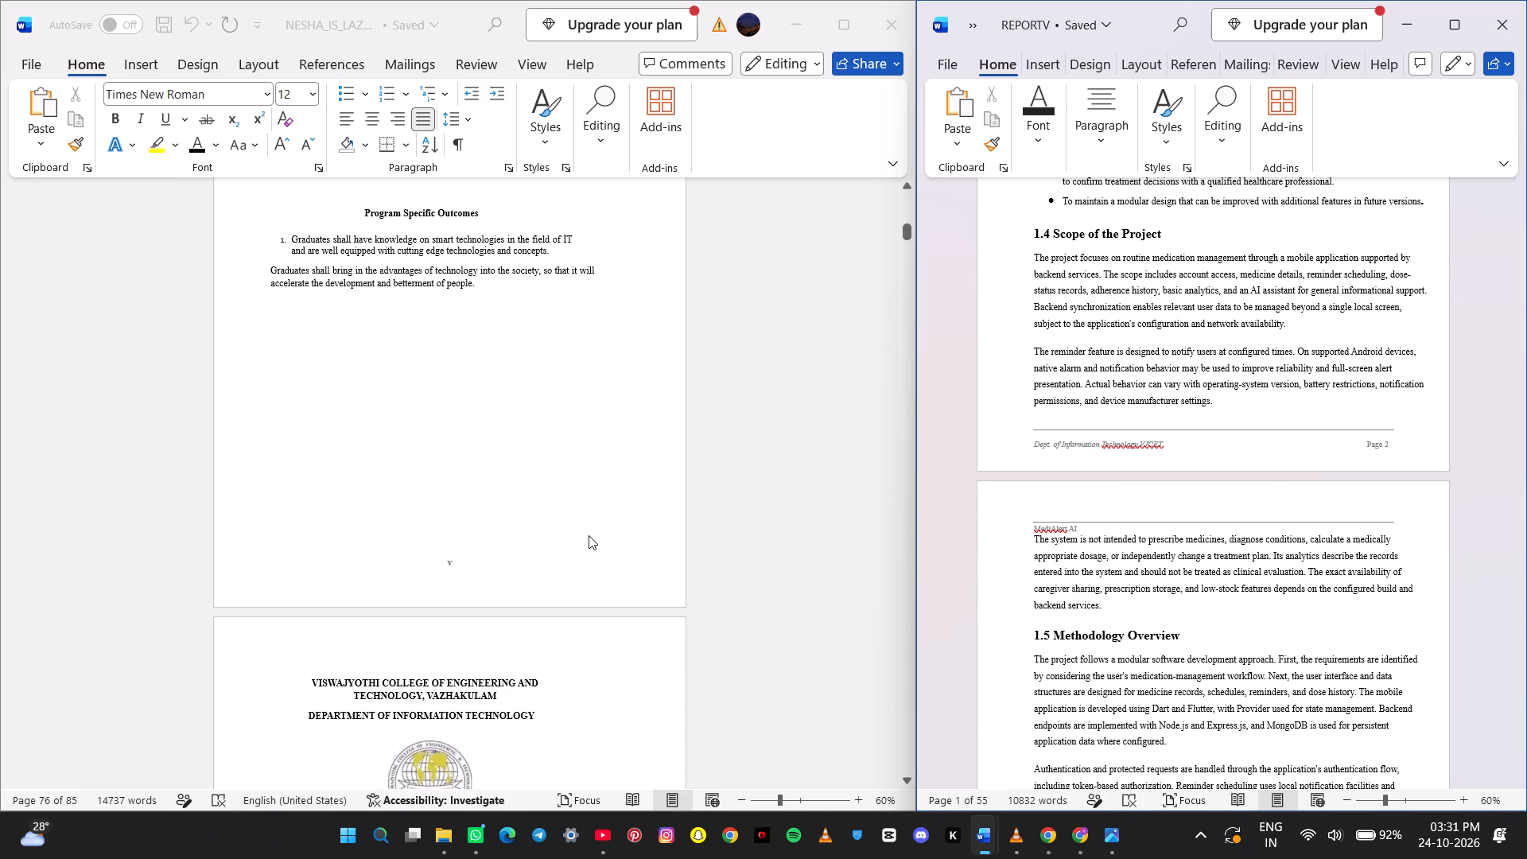
pyautogui.scroll(-13, 589, 535)
# Look back through the Smart BMI Calculator report's lists of tables and figures and its CONTENT pages.
pyautogui.scroll(2, 589, 535)
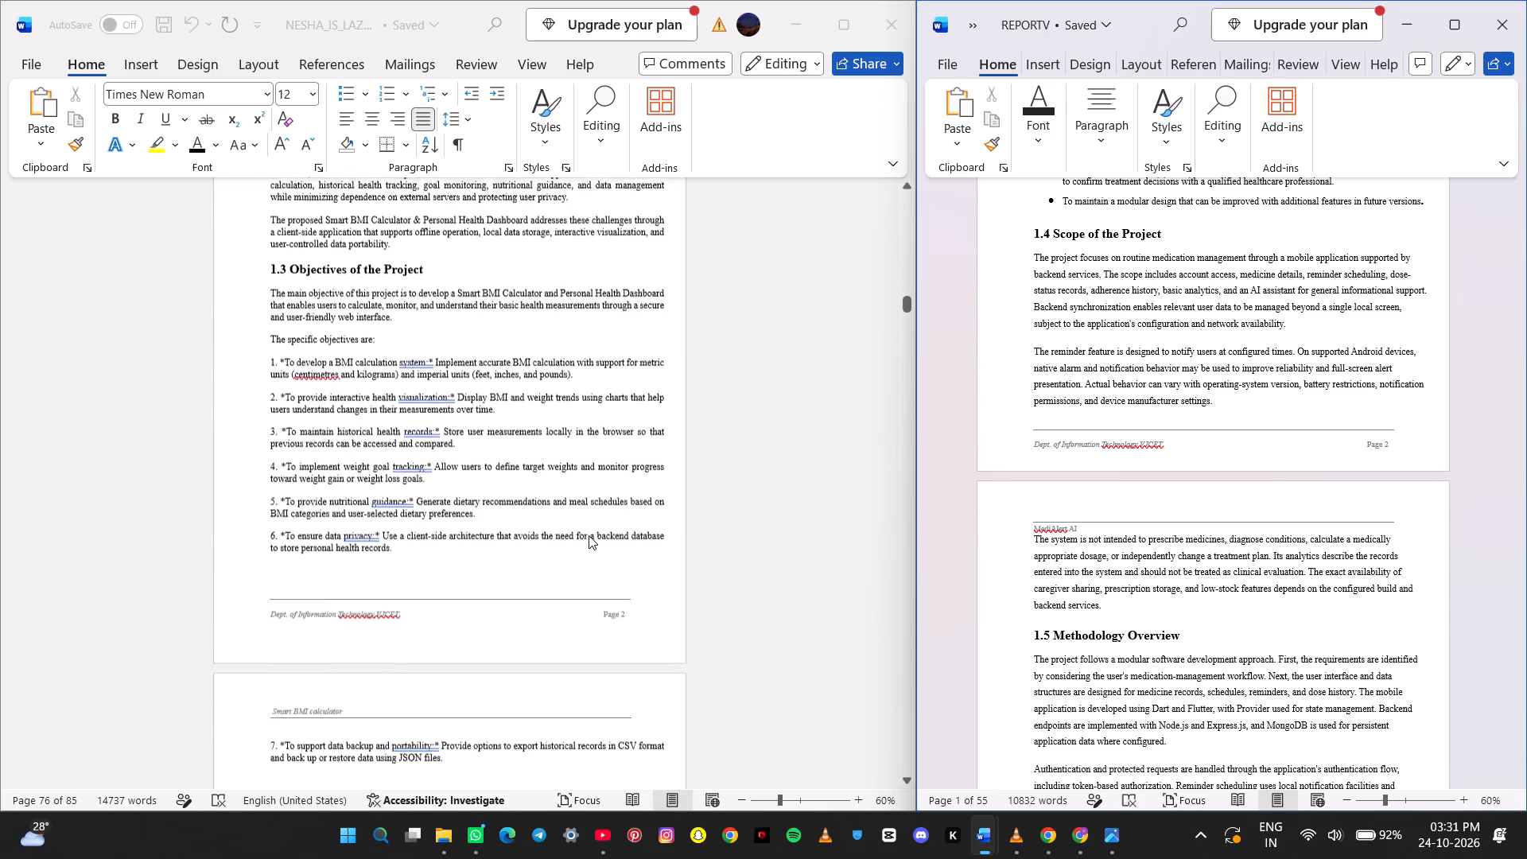
pyautogui.scroll(10, 589, 535)
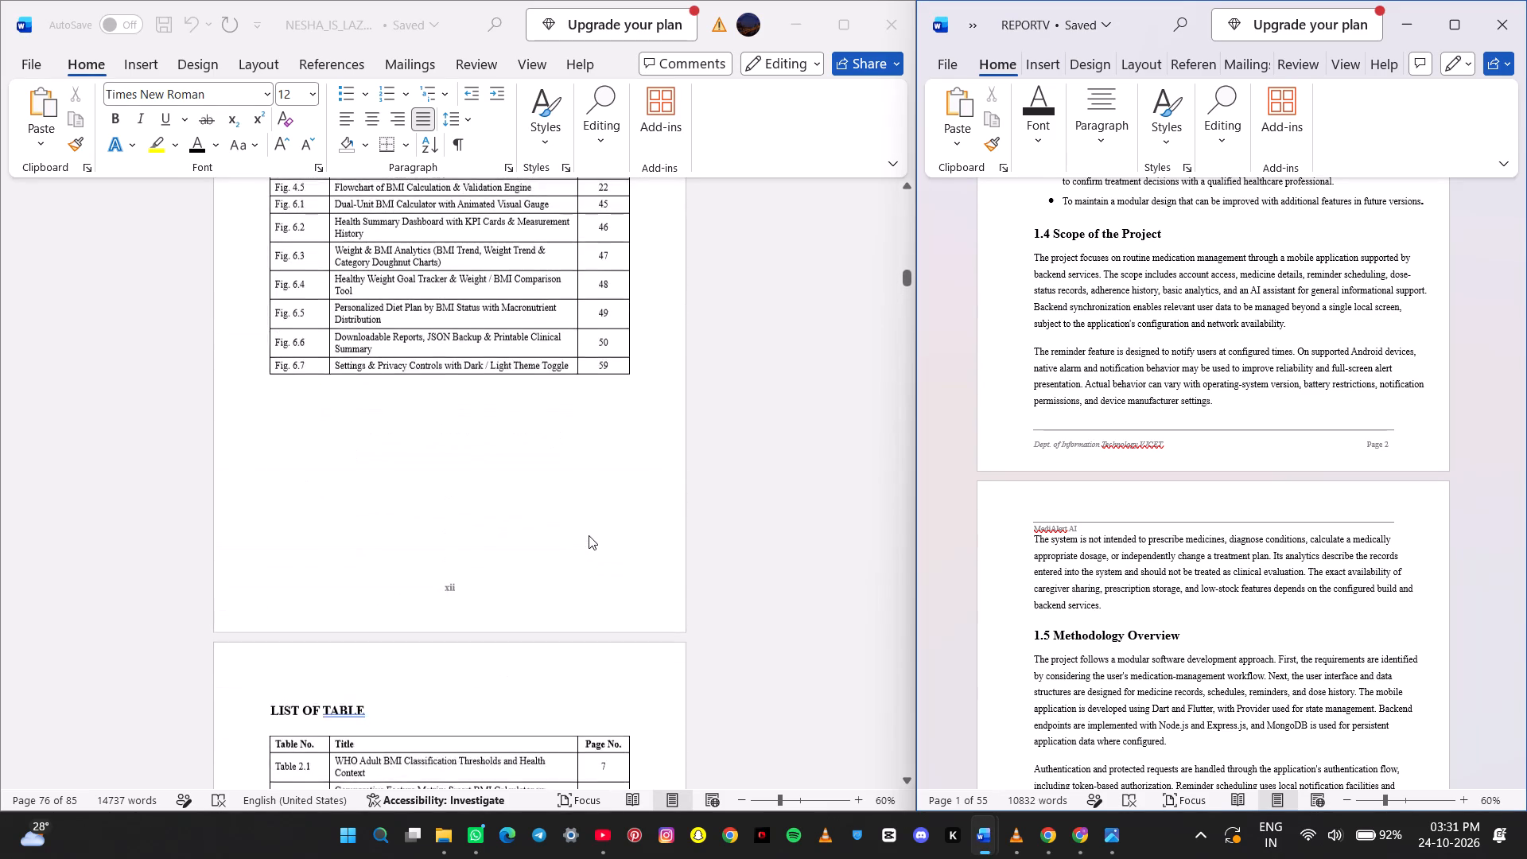
pyautogui.scroll(7, 589, 535)
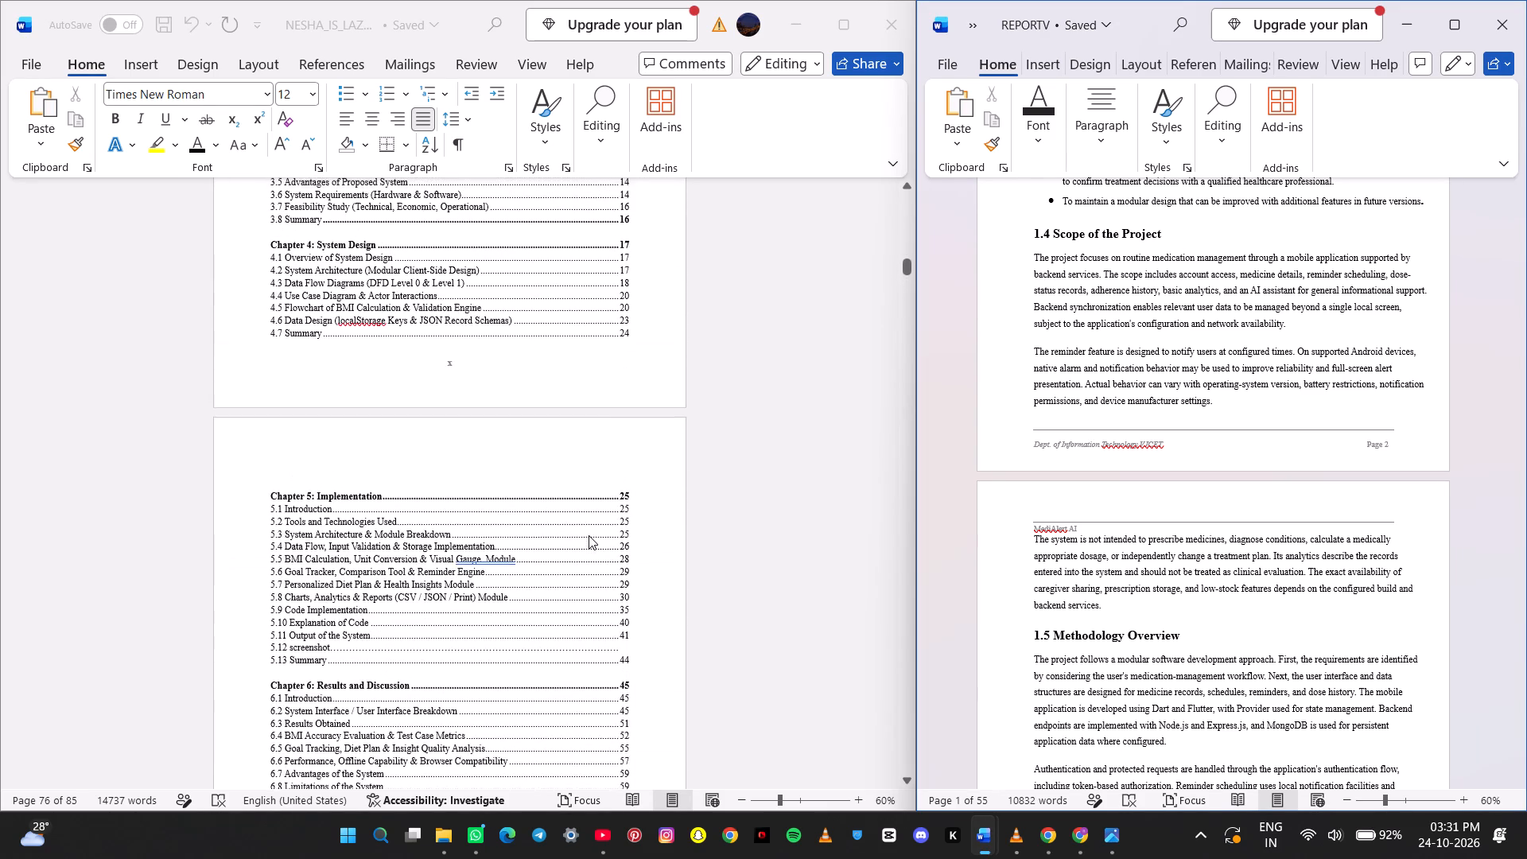
pyautogui.scroll(4, 589, 535)
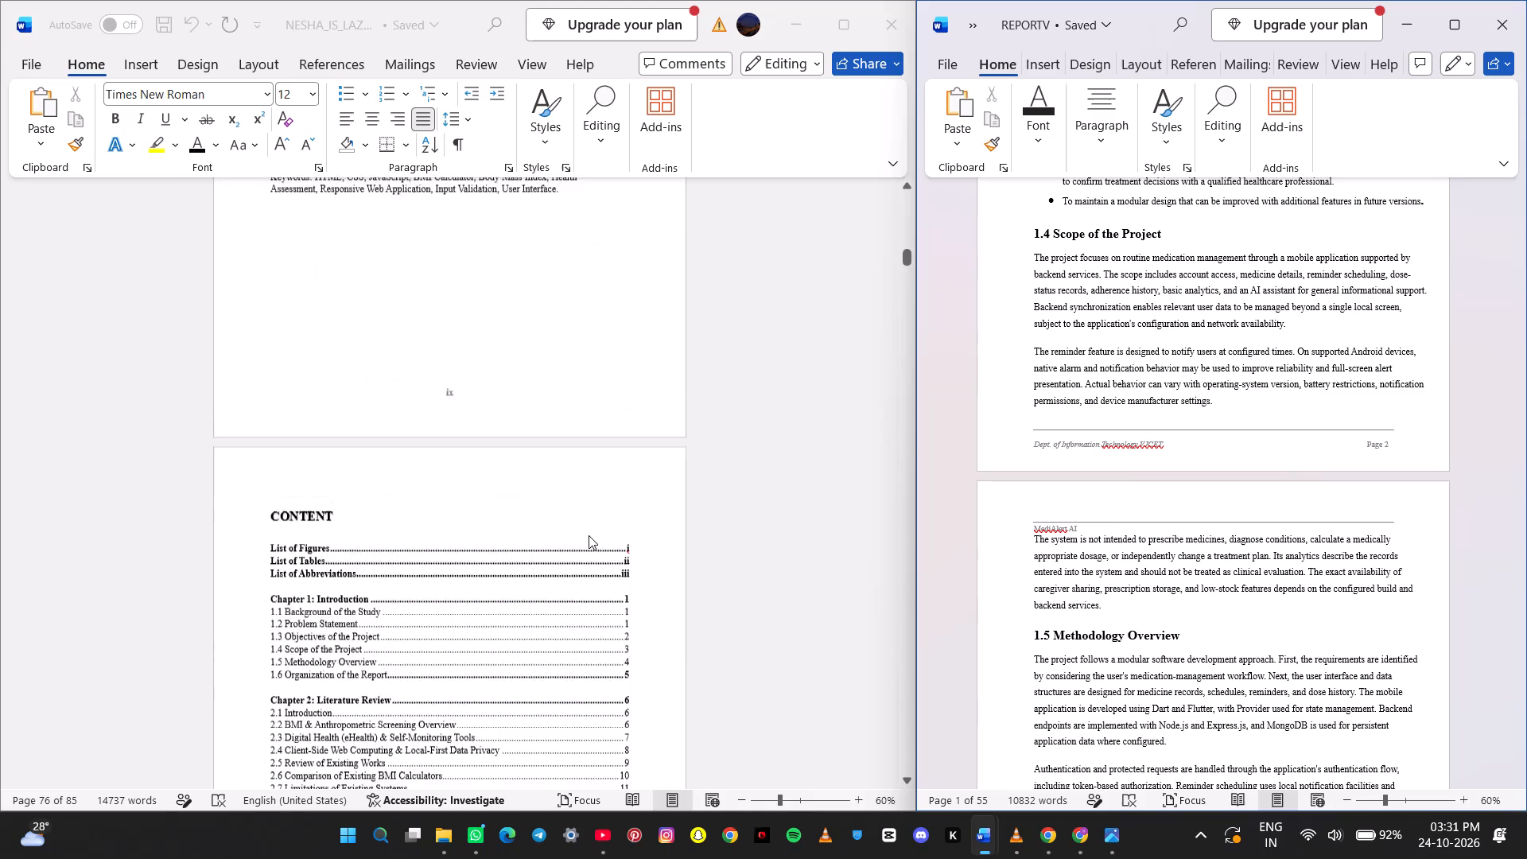
pyautogui.scroll(-5, 589, 535)
# Examine REPORTV's Chapter 1: Introduction pages and their page numbering alongside the enlarged CONTENT page of the Smart BMI Calculator report.
pyautogui.scroll(1, 1272, 360)
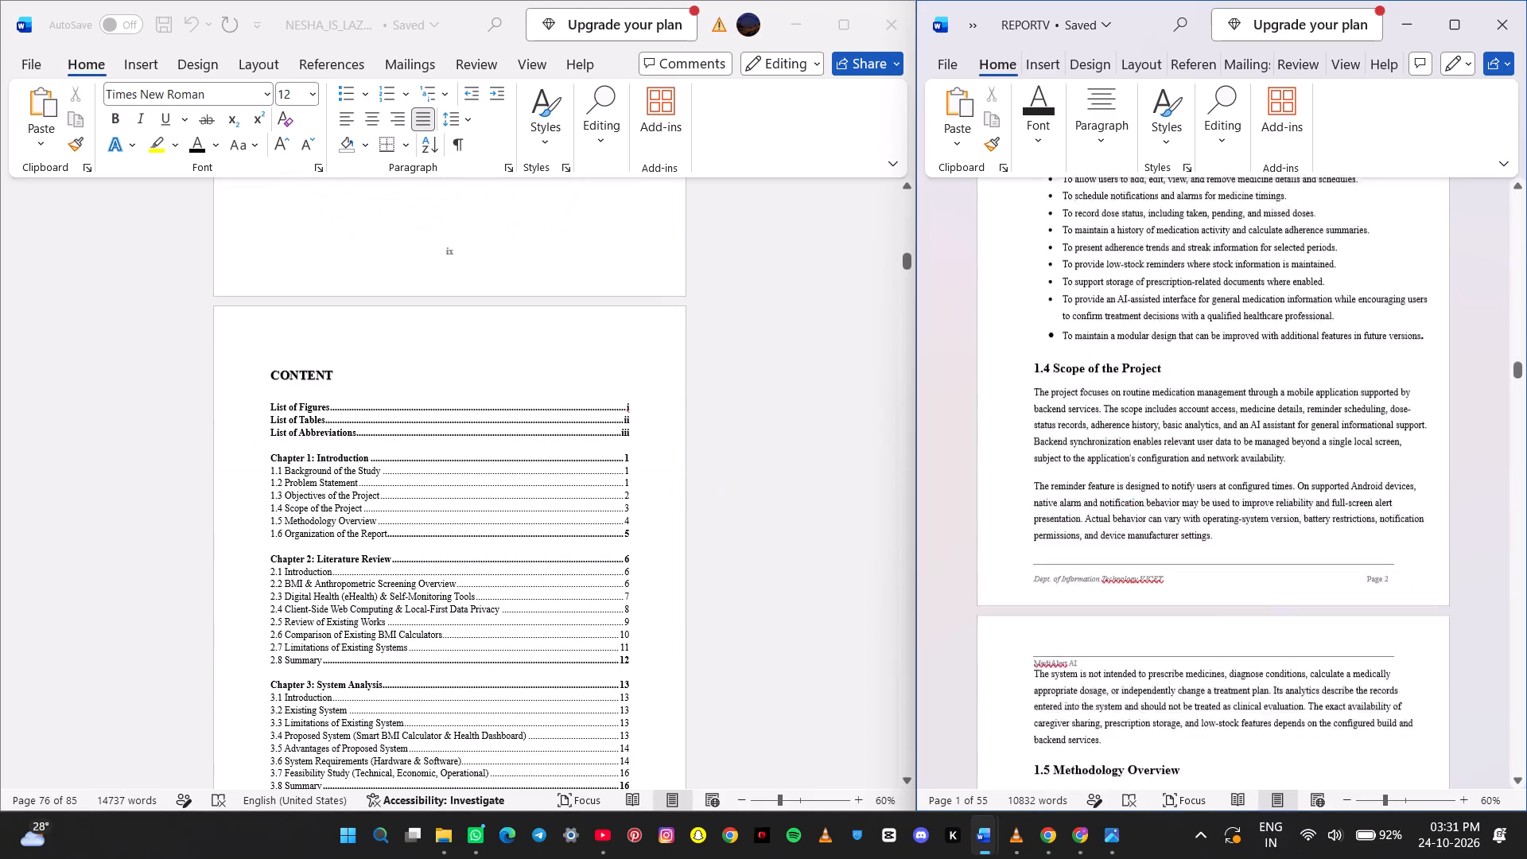
pyautogui.scroll(5, 1272, 360)
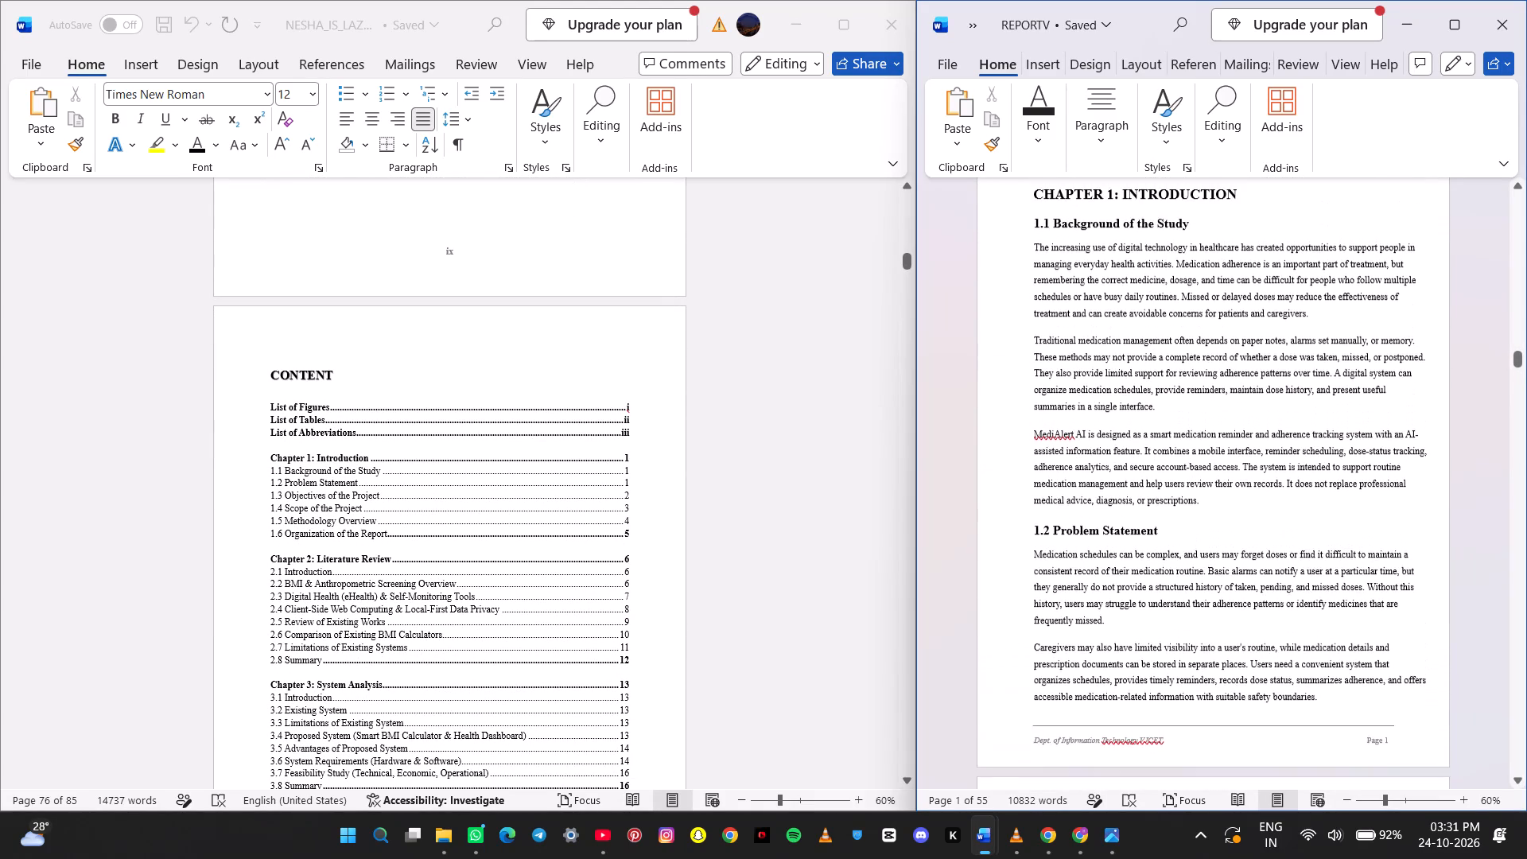
pyautogui.scroll(3, 1272, 360)
pyautogui.keyDown('ctrl'); pyautogui.scroll(2, 744, 344); pyautogui.keyUp('ctrl')
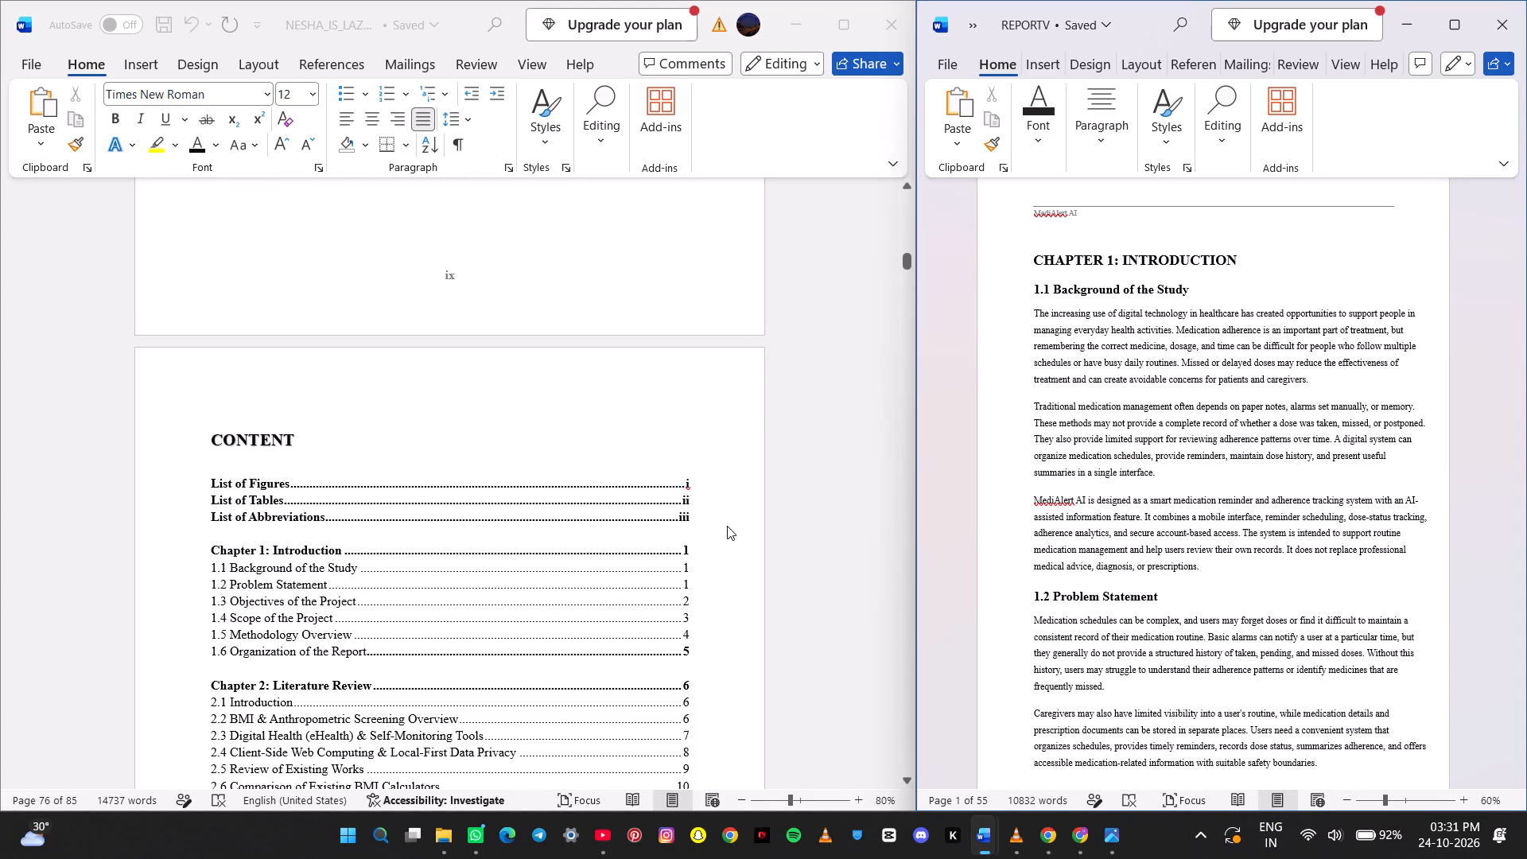
pyautogui.scroll(-1, 727, 526)
pyautogui.scroll(-1, 1157, 482)
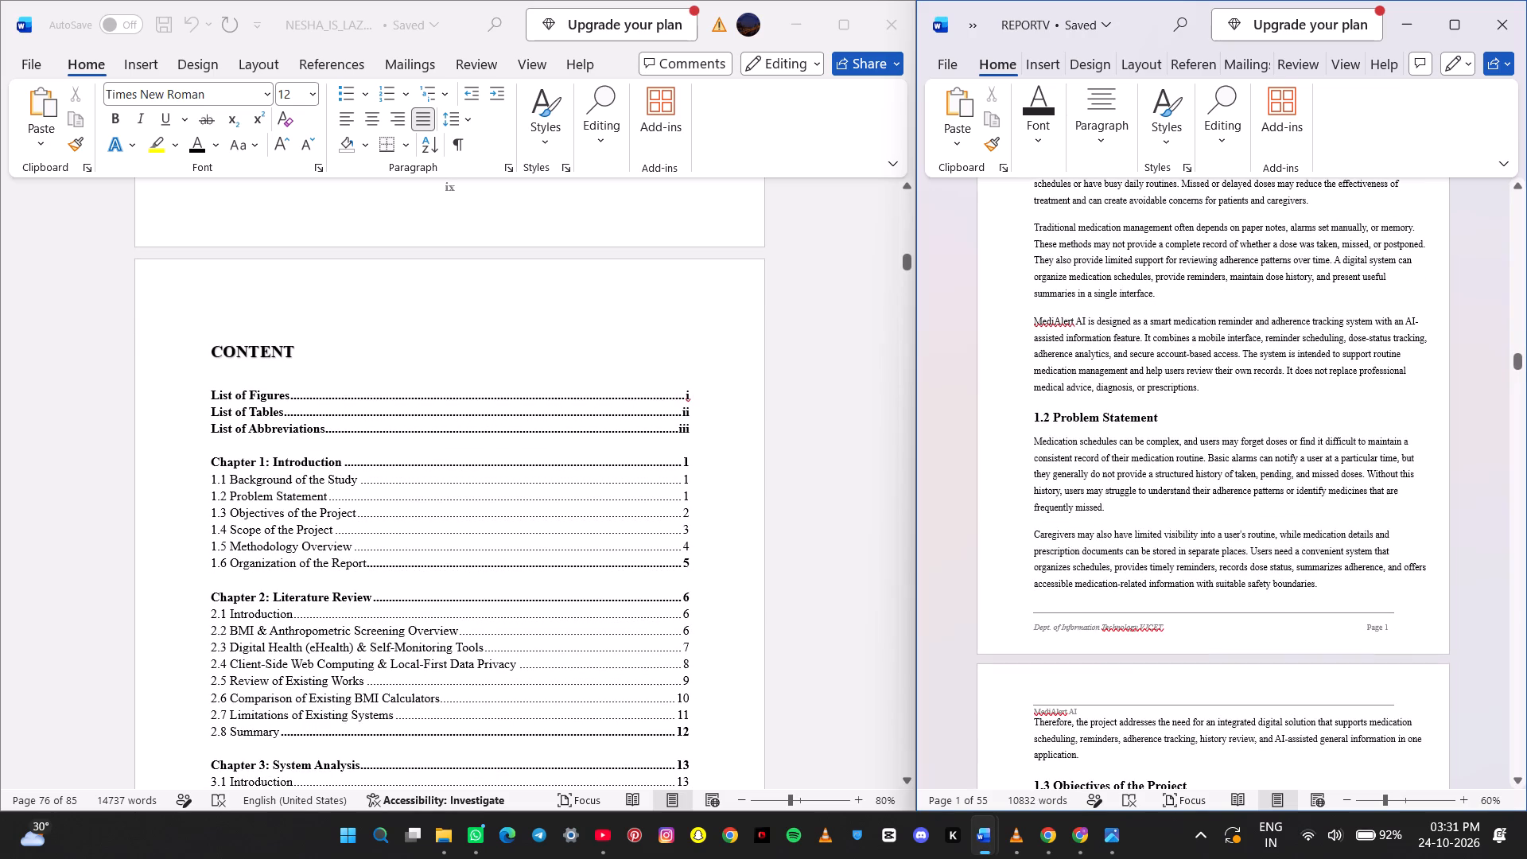
pyautogui.scroll(-4, 1157, 482)
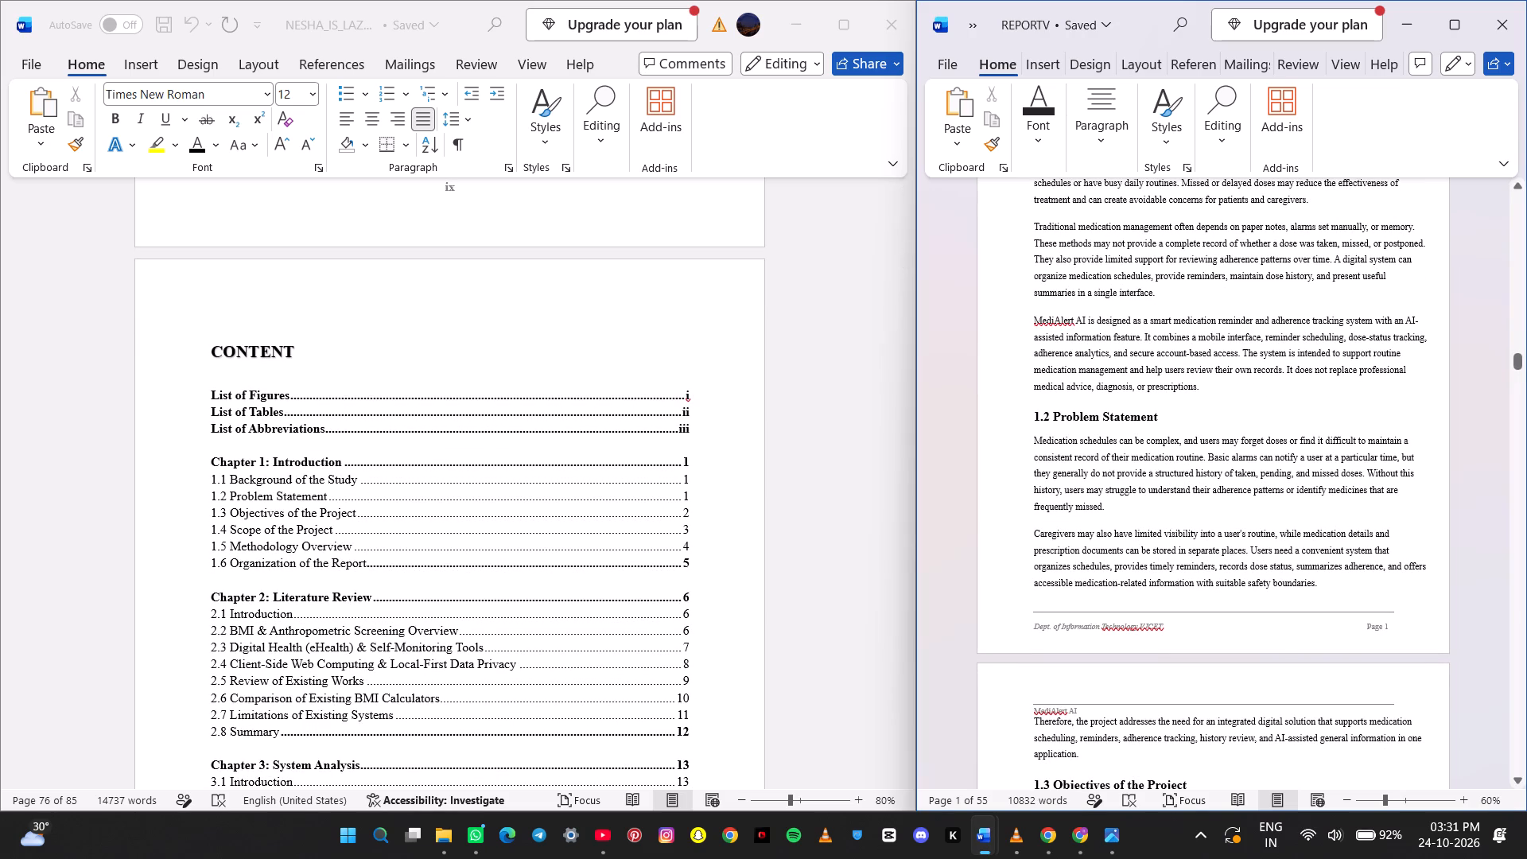
pyautogui.scroll(-3, 1157, 482)
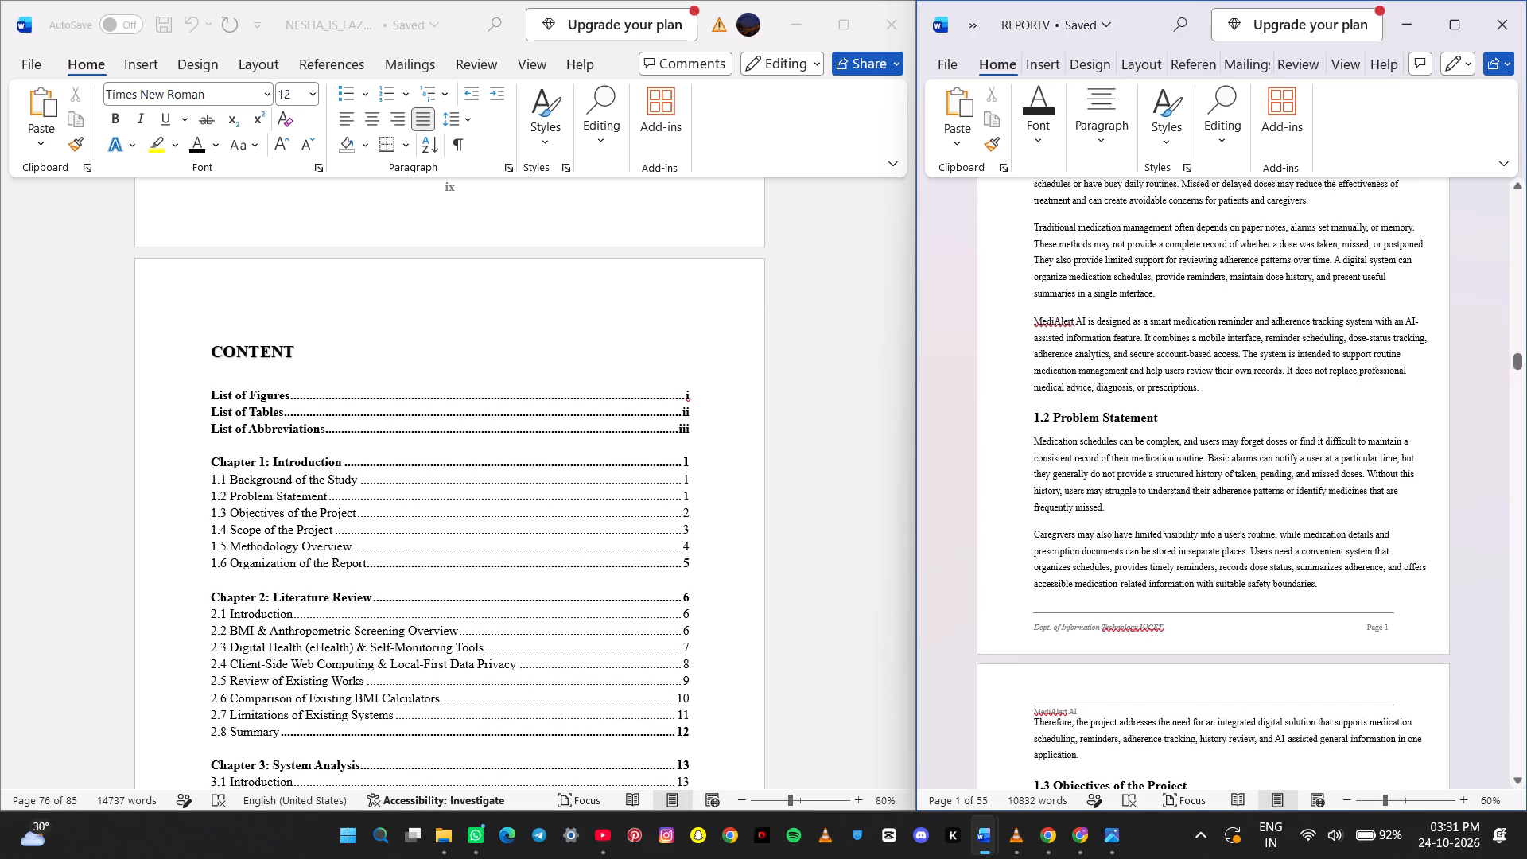
pyautogui.scroll(-1, 1157, 482)
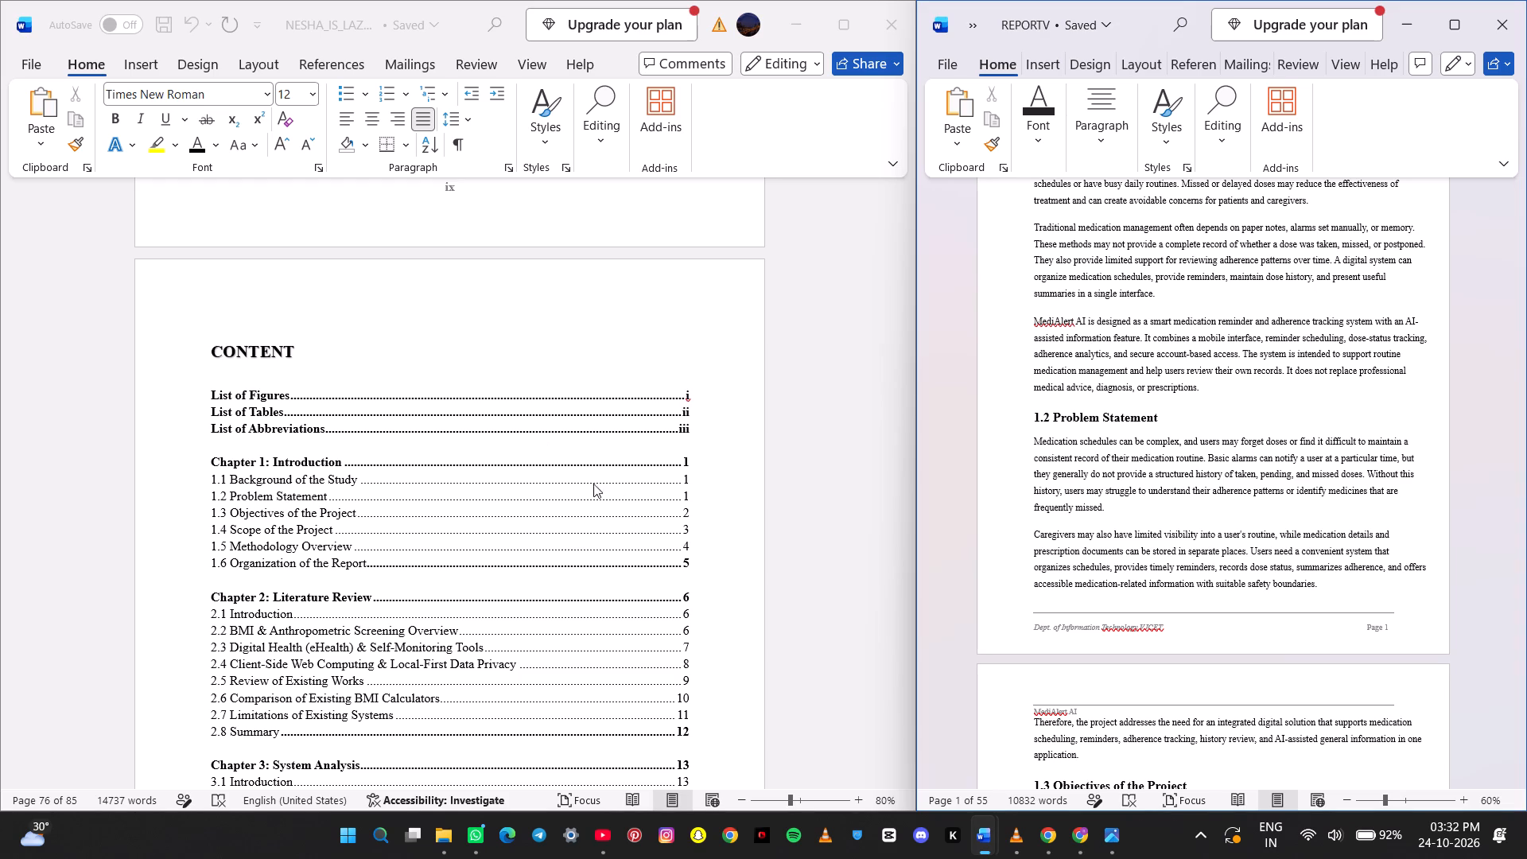
pyautogui.scroll(1, 1119, 409)
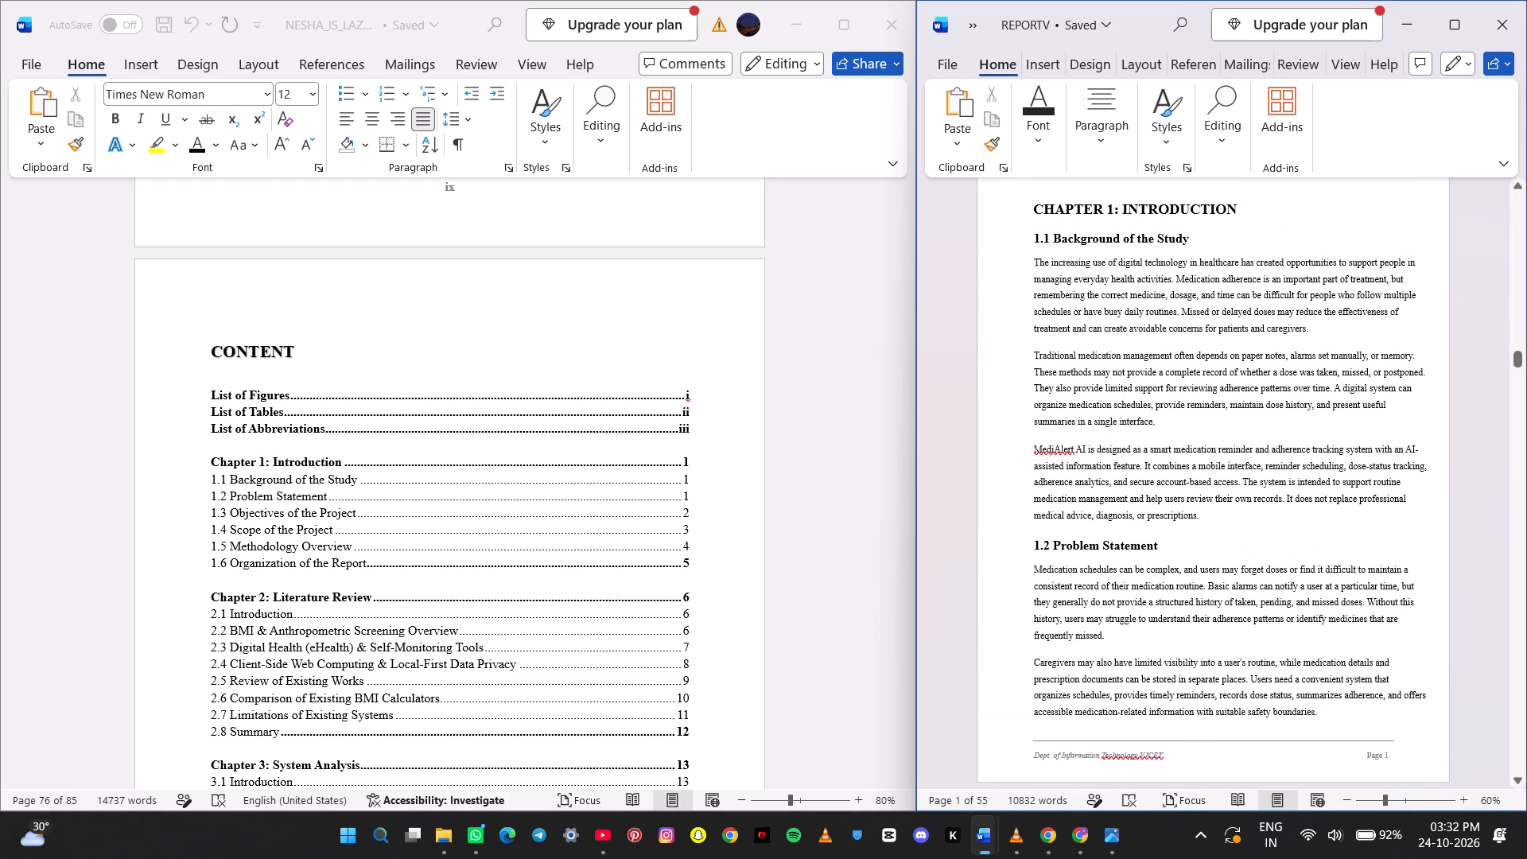
pyautogui.scroll(-4, 1119, 409)
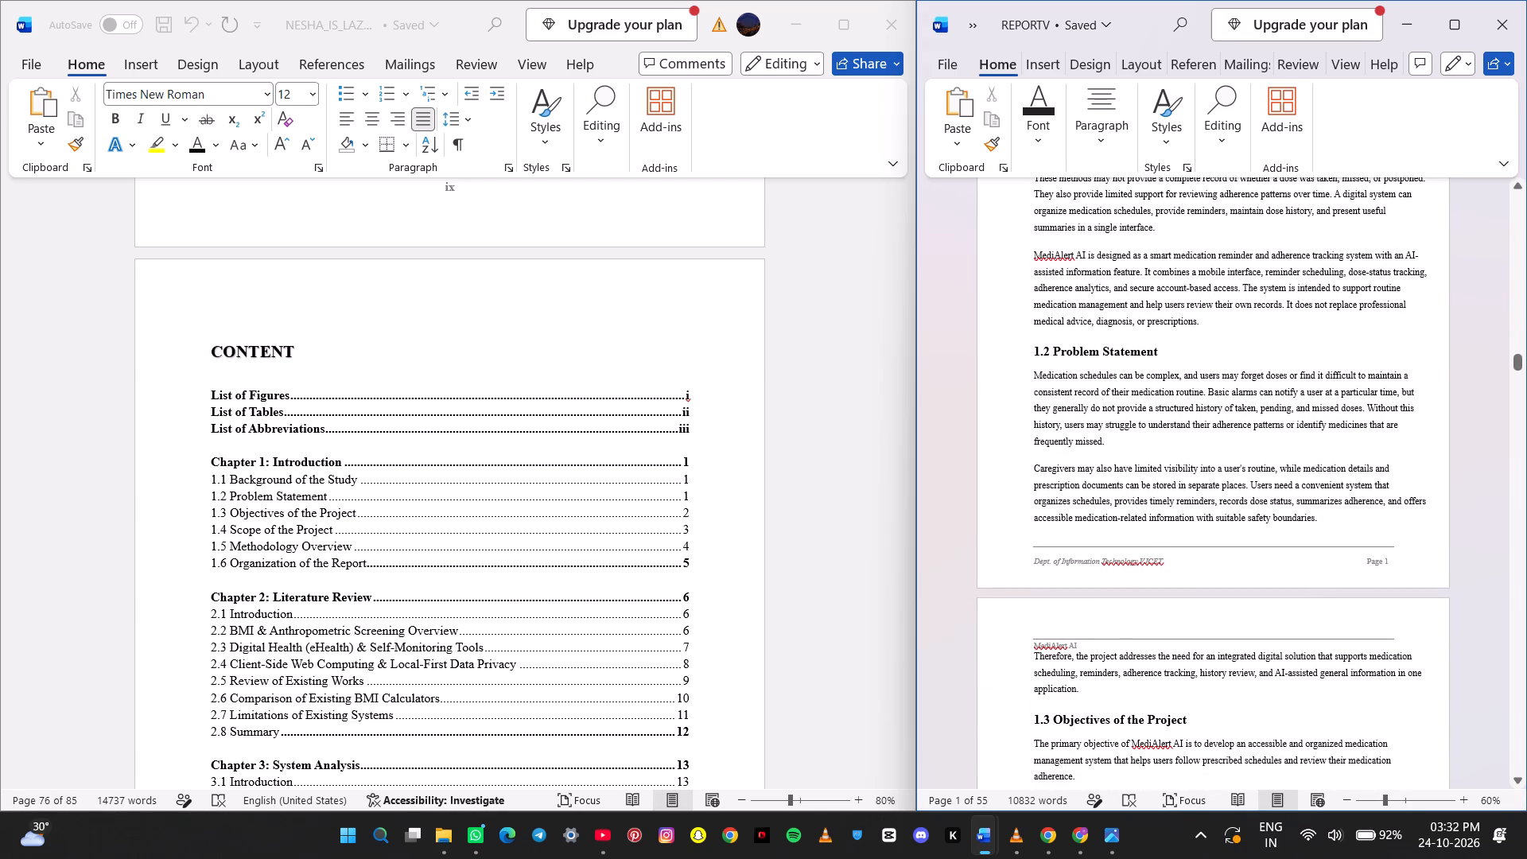
pyautogui.scroll(-1, 1394, 567)
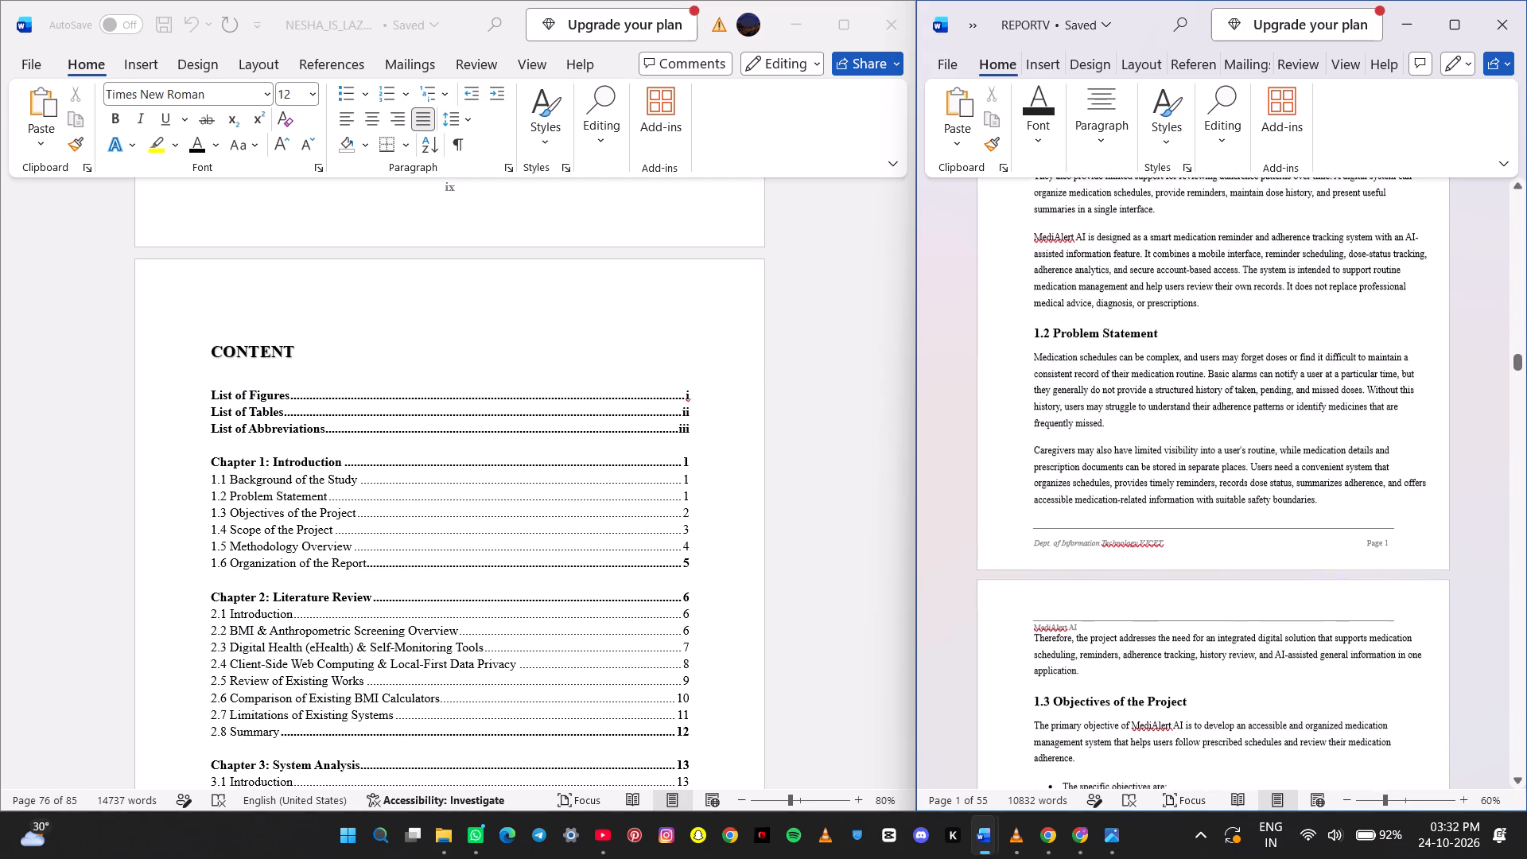
pyautogui.scroll(-1, 1394, 567)
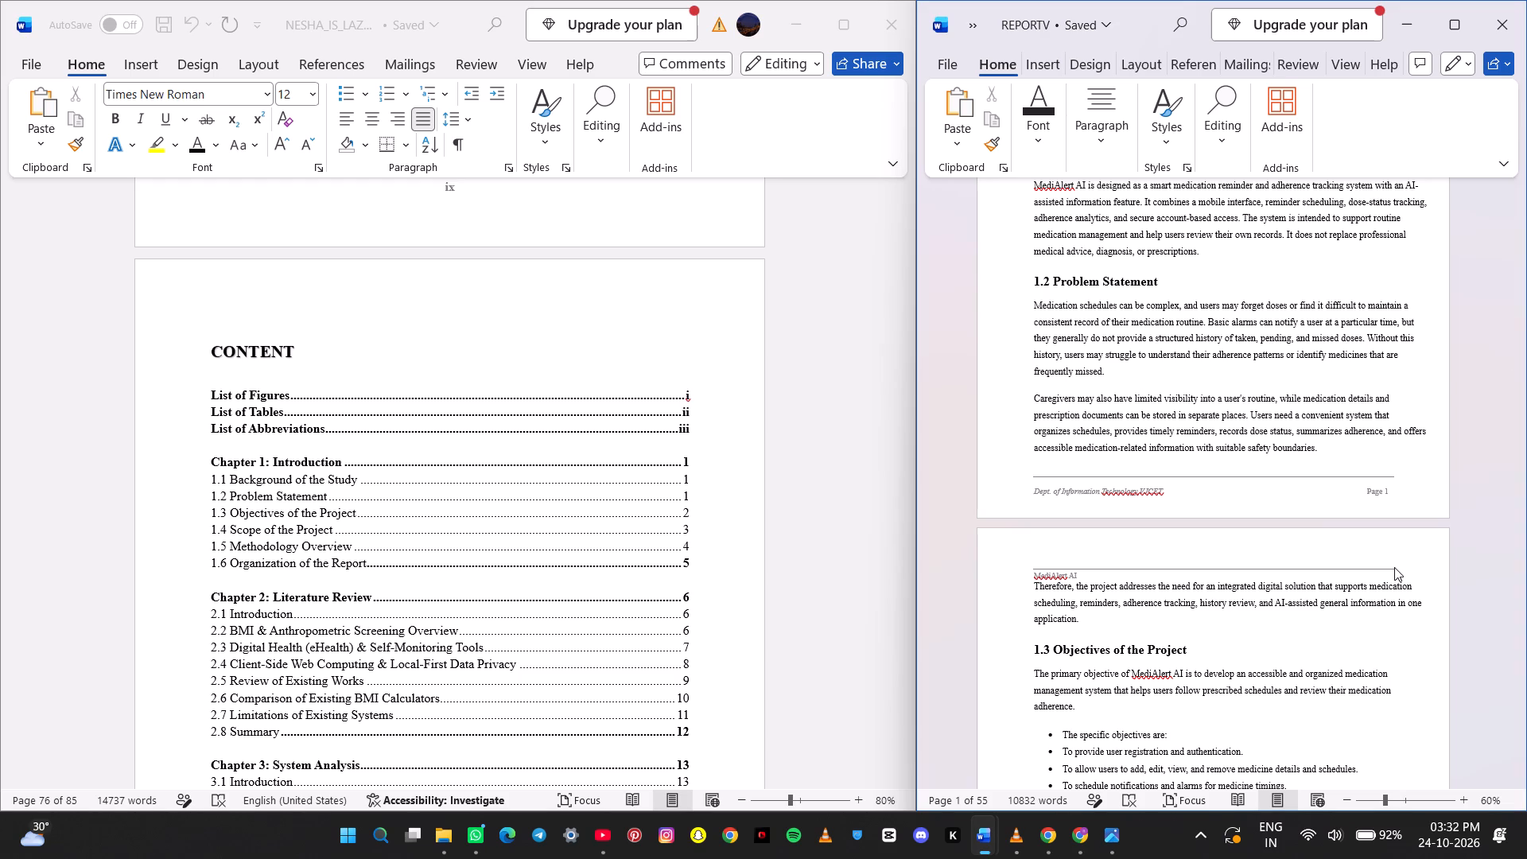
# Check where section 1.4 starts in REPORTV and set the 1.4 Scope of the Project page number in the CONTENT list to 2.
pyautogui.scroll(-3, 1368, 600)
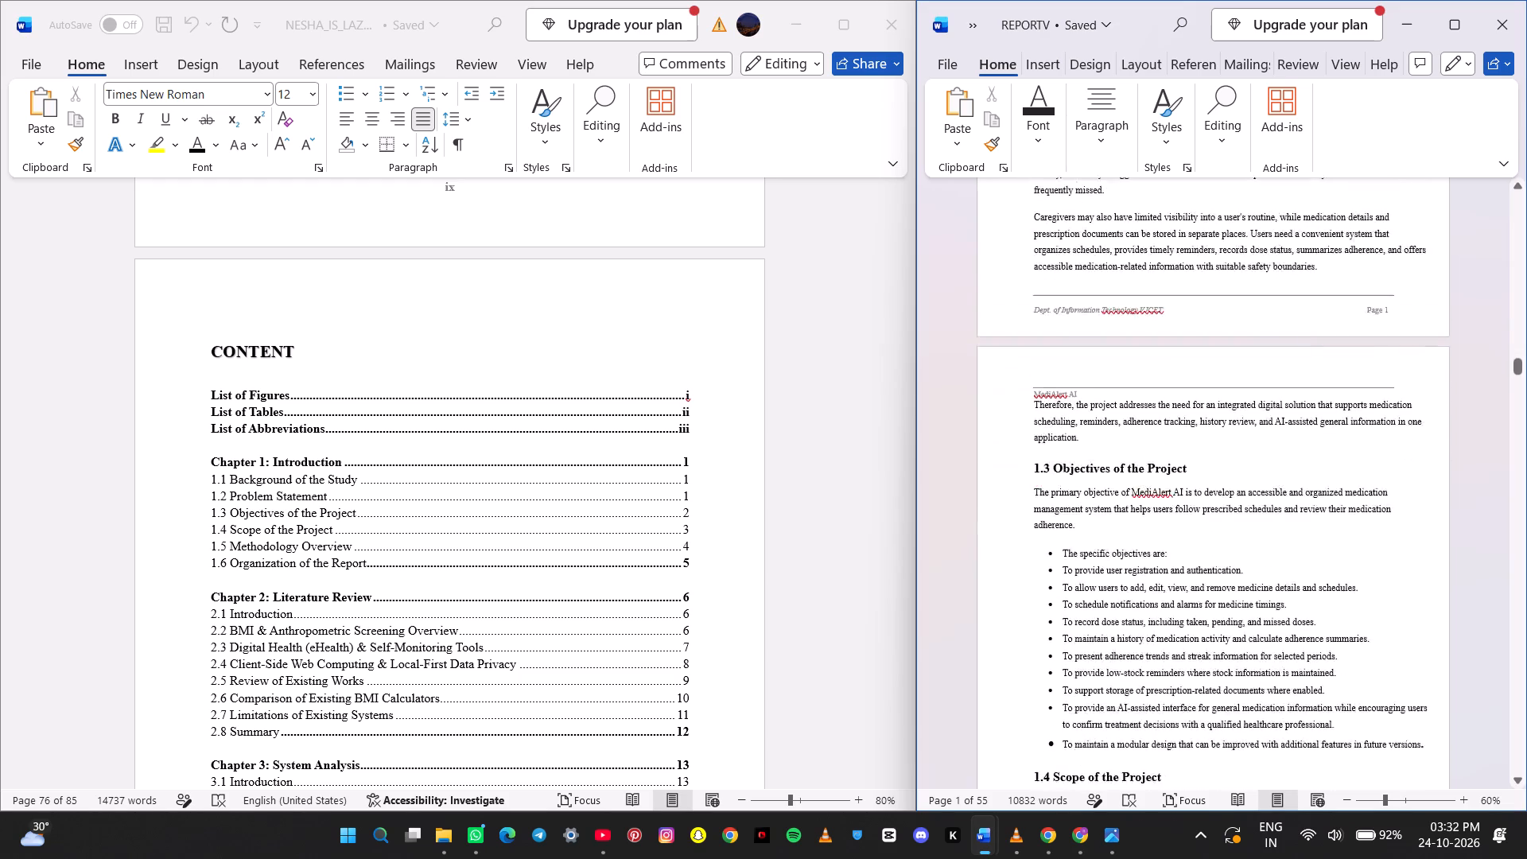
pyautogui.scroll(-4, 1368, 600)
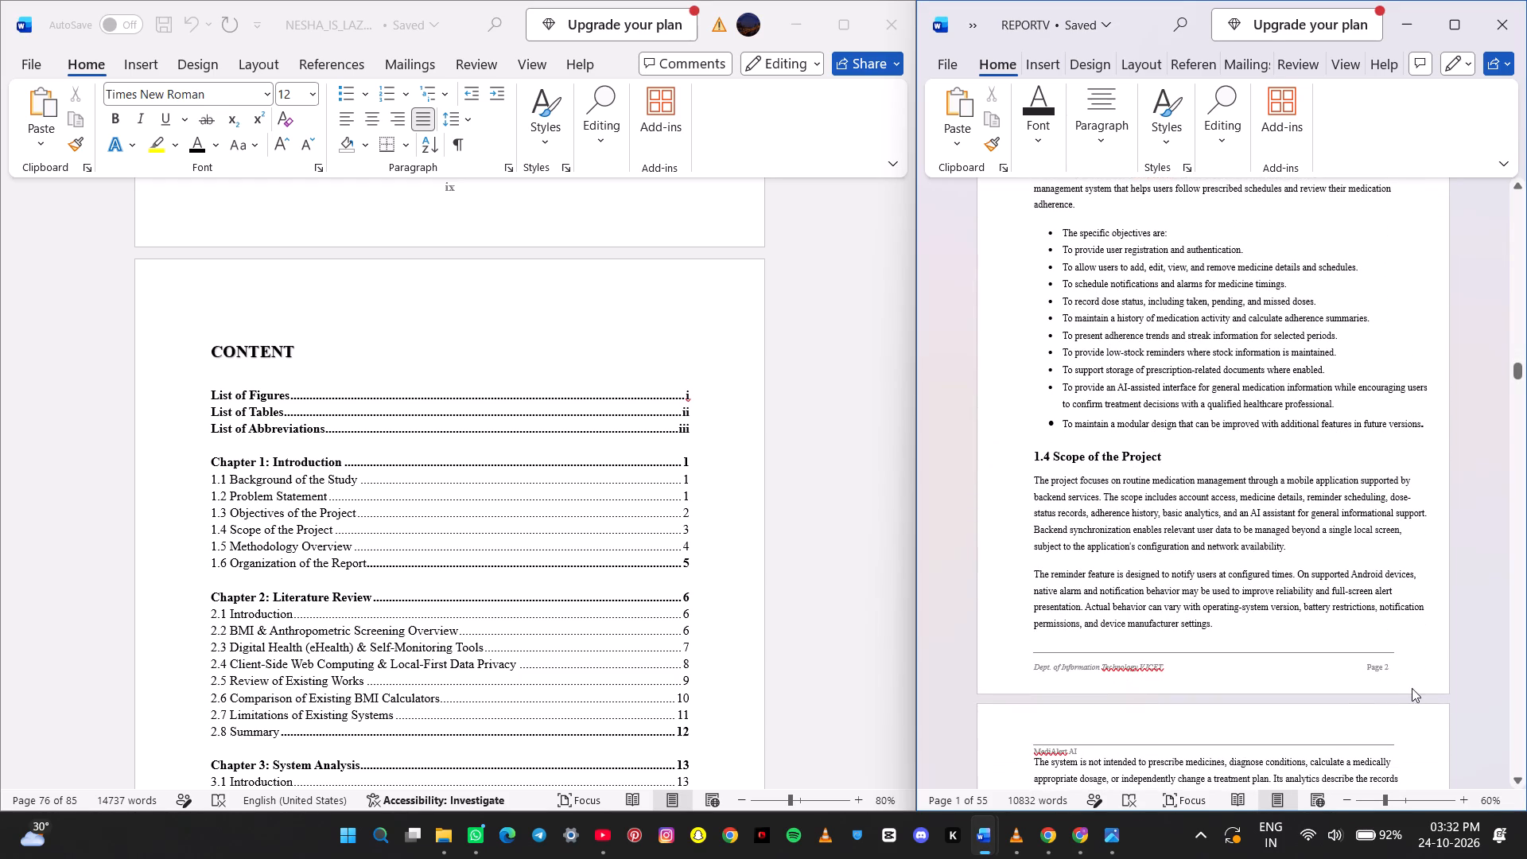
pyautogui.scroll(-3, 1399, 671)
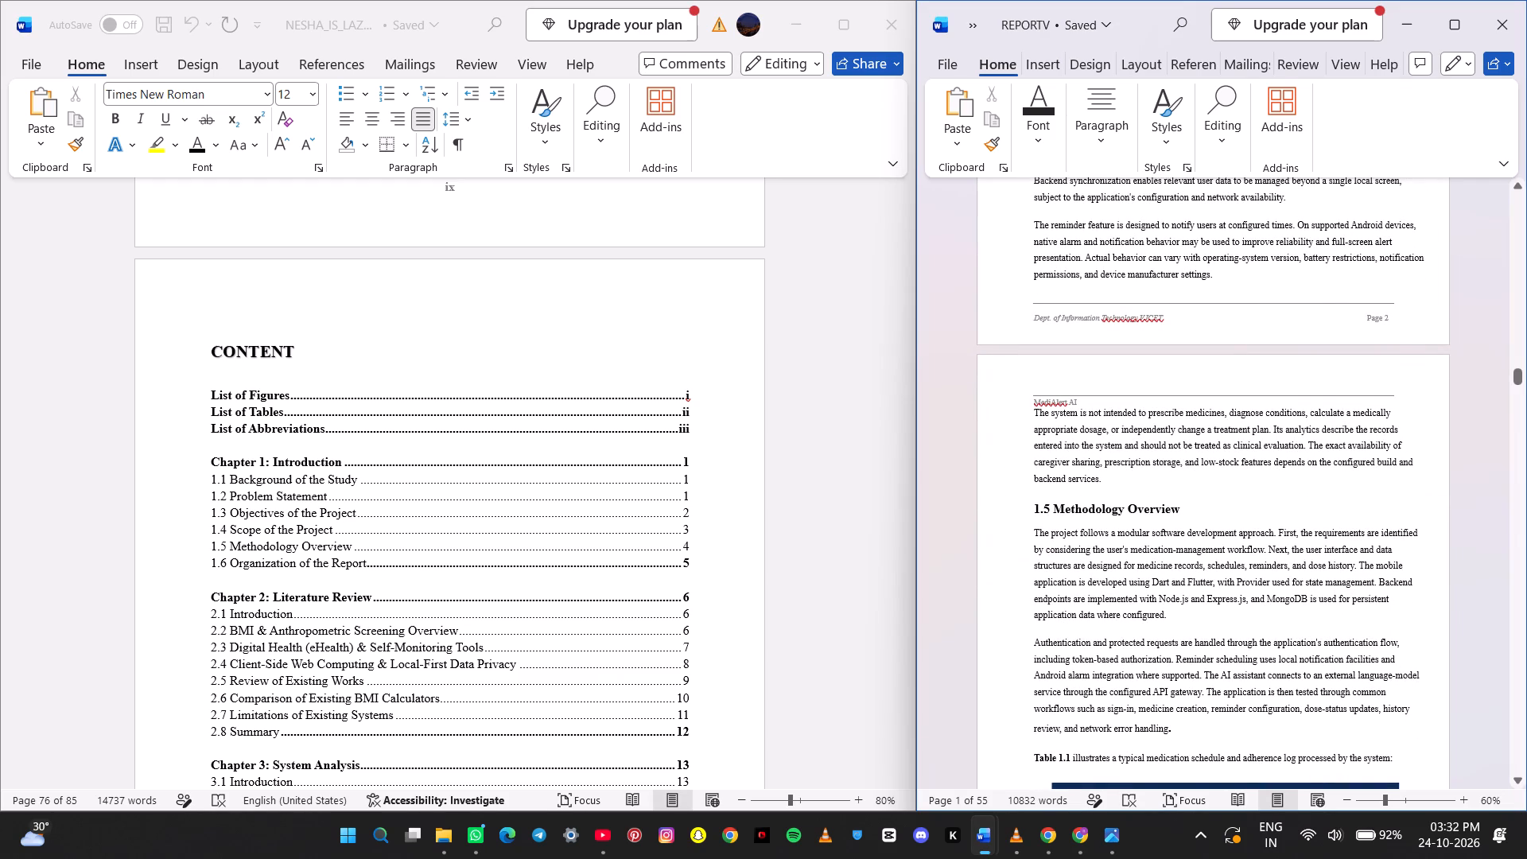
pyautogui.scroll(3, 1249, 568)
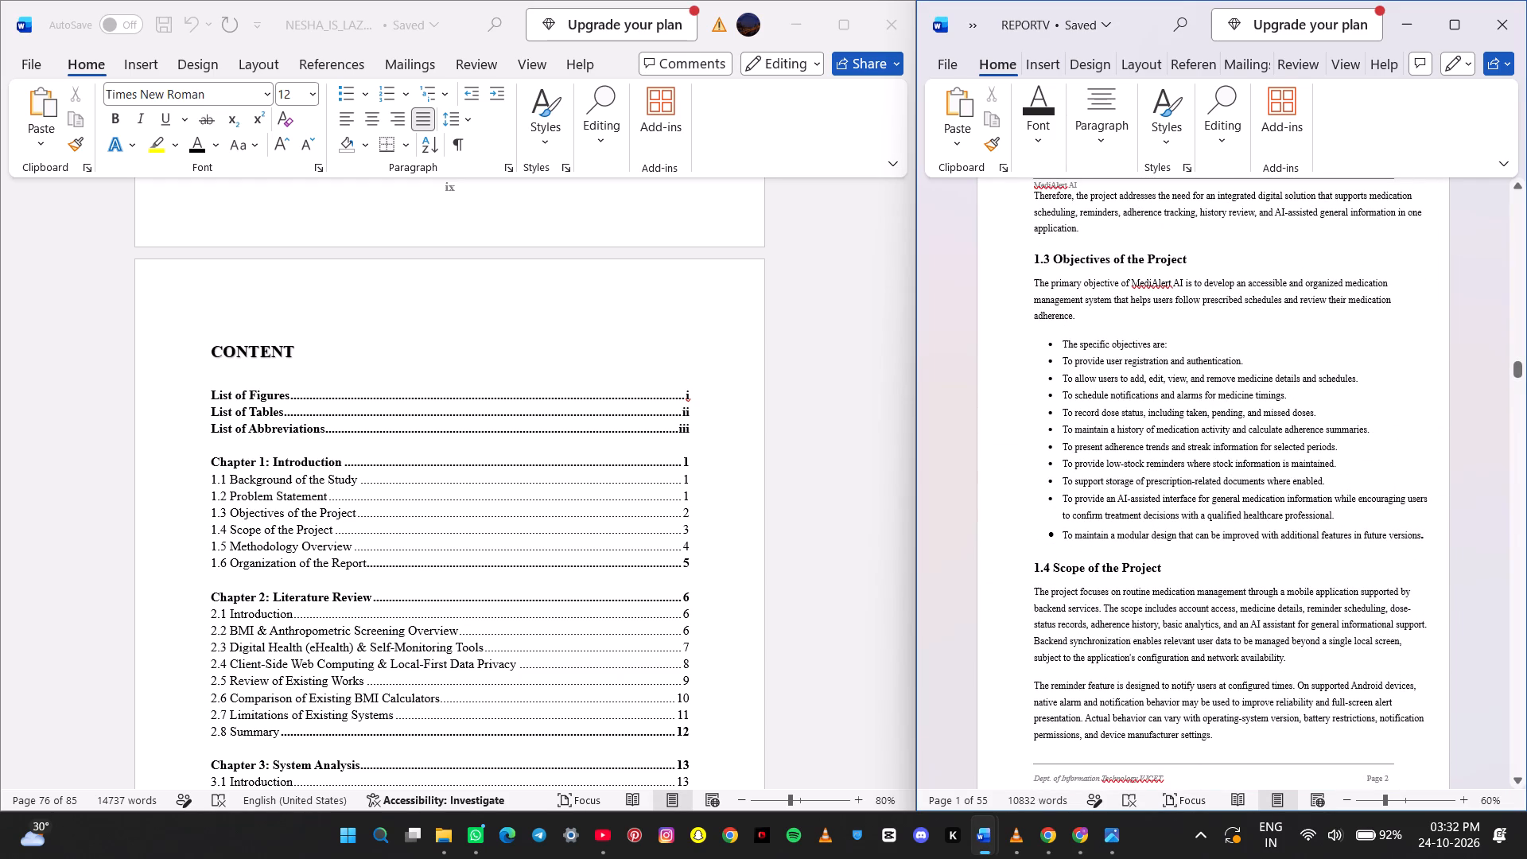
pyautogui.click(697, 521)
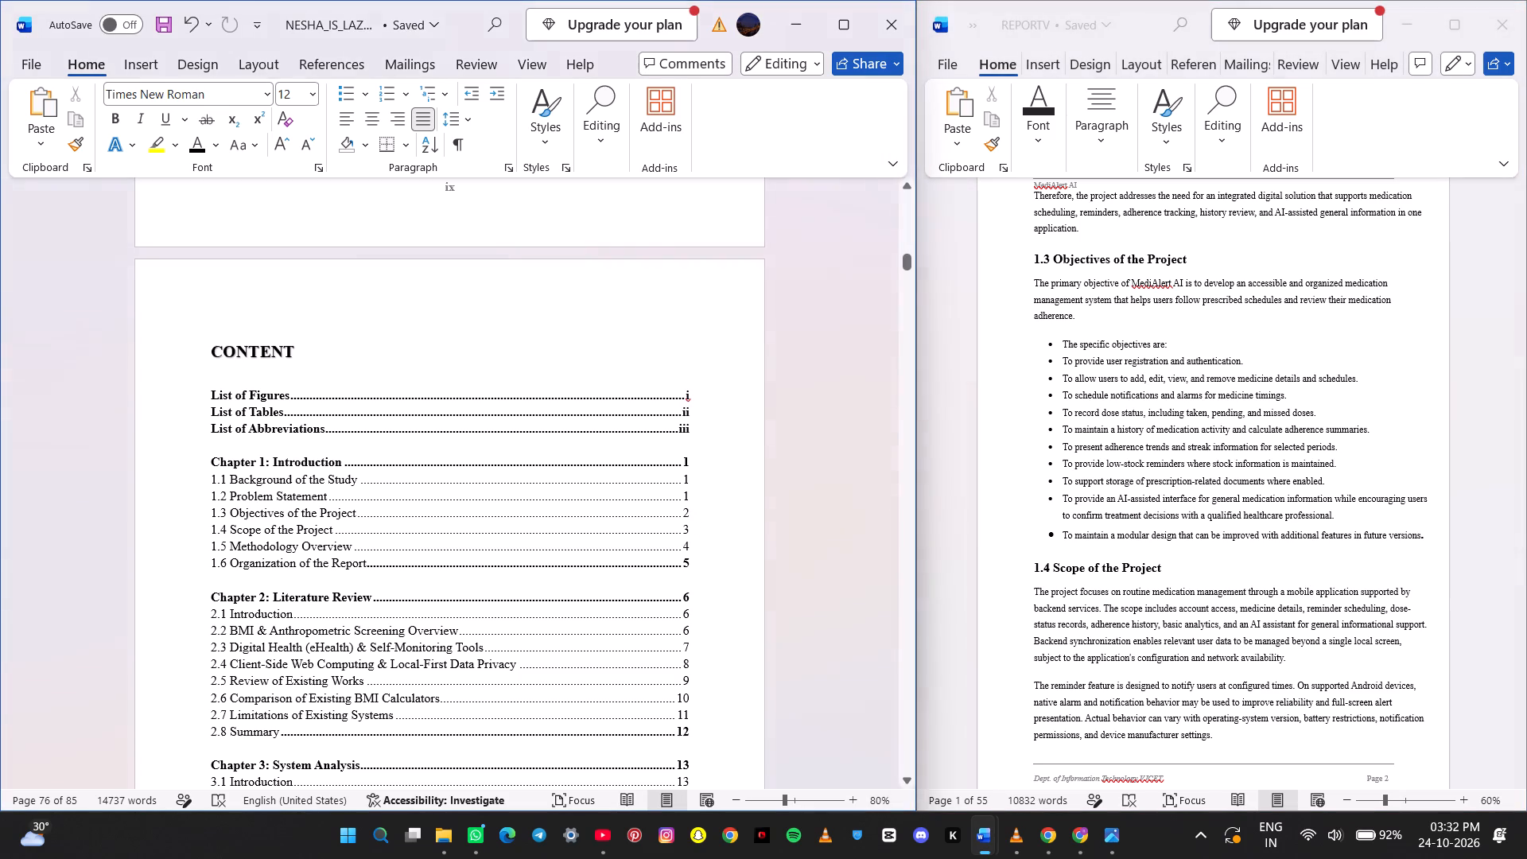
pyautogui.click(686, 529)
pyautogui.press('BackSpace')
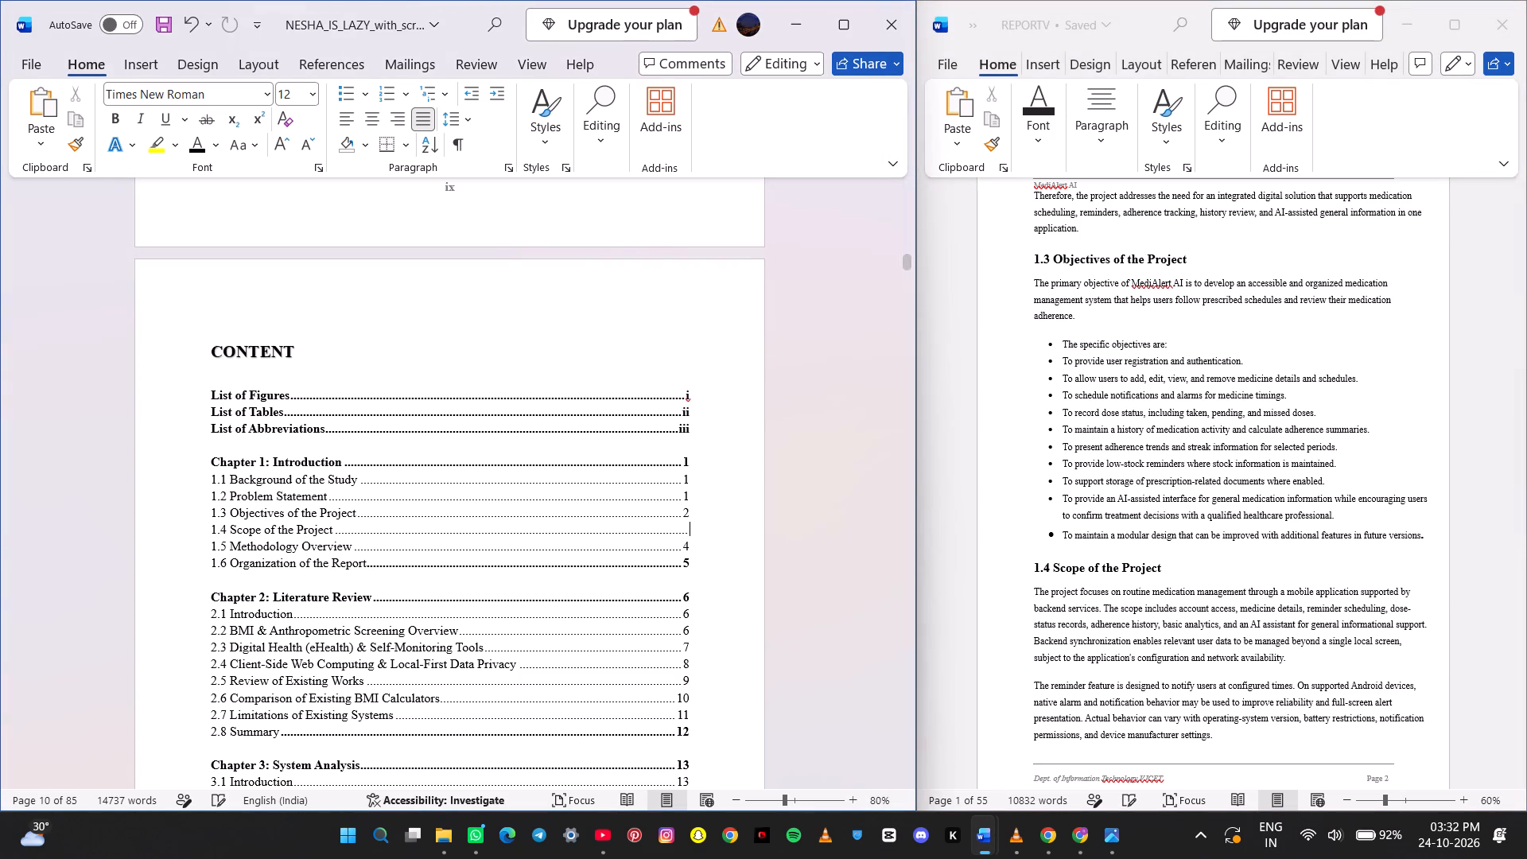
pyautogui.press('2')
# Check where section 1.5 starts in REPORTV and set the 1.5 Methodology Overview page number in the CONTENT list to 3.
pyautogui.scroll(2, 1275, 410)
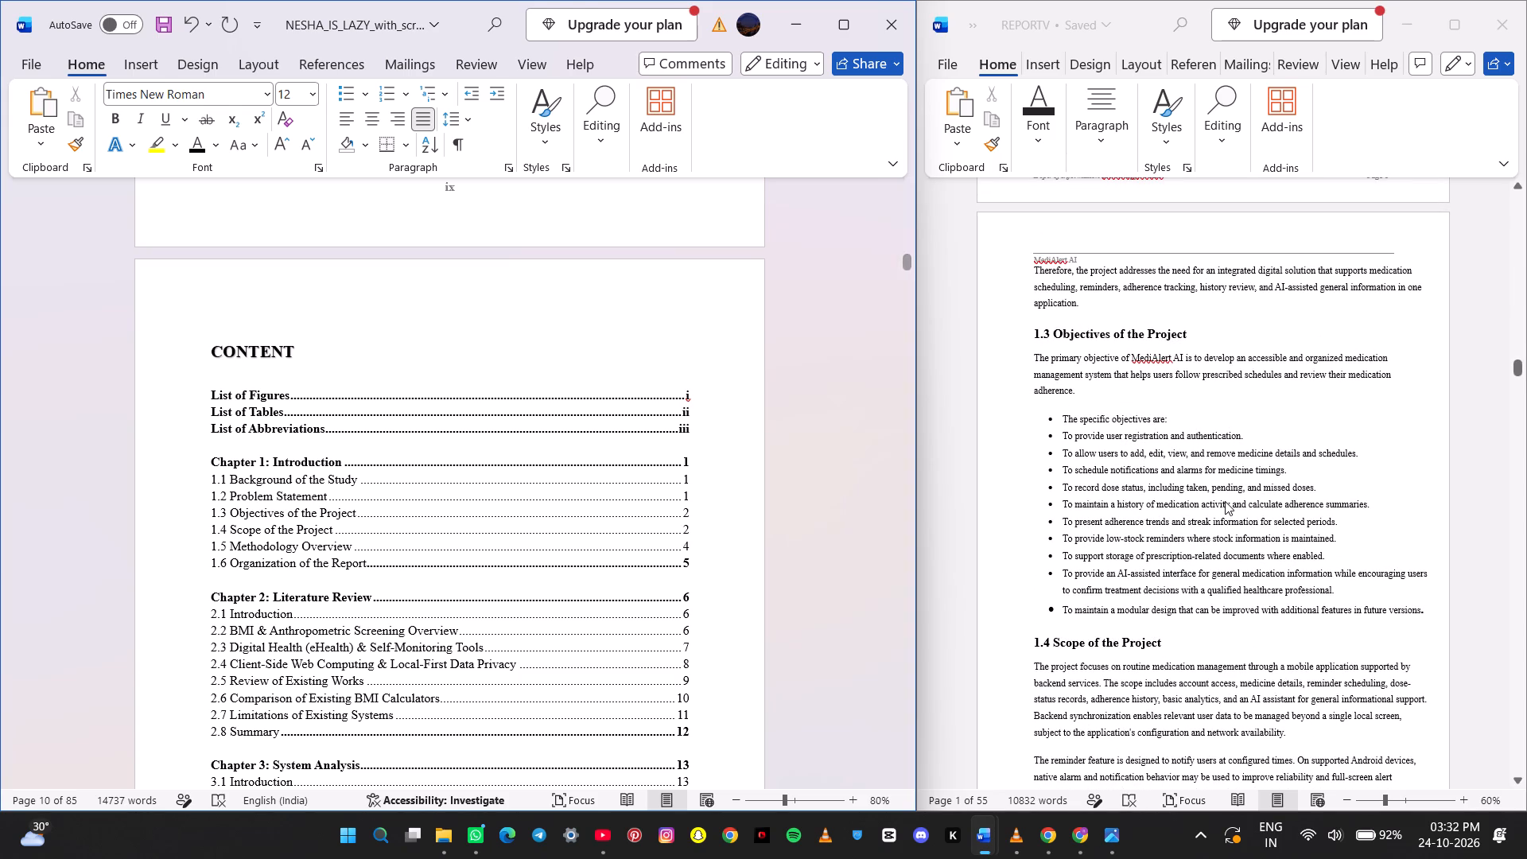
pyautogui.scroll(-8, 1225, 501)
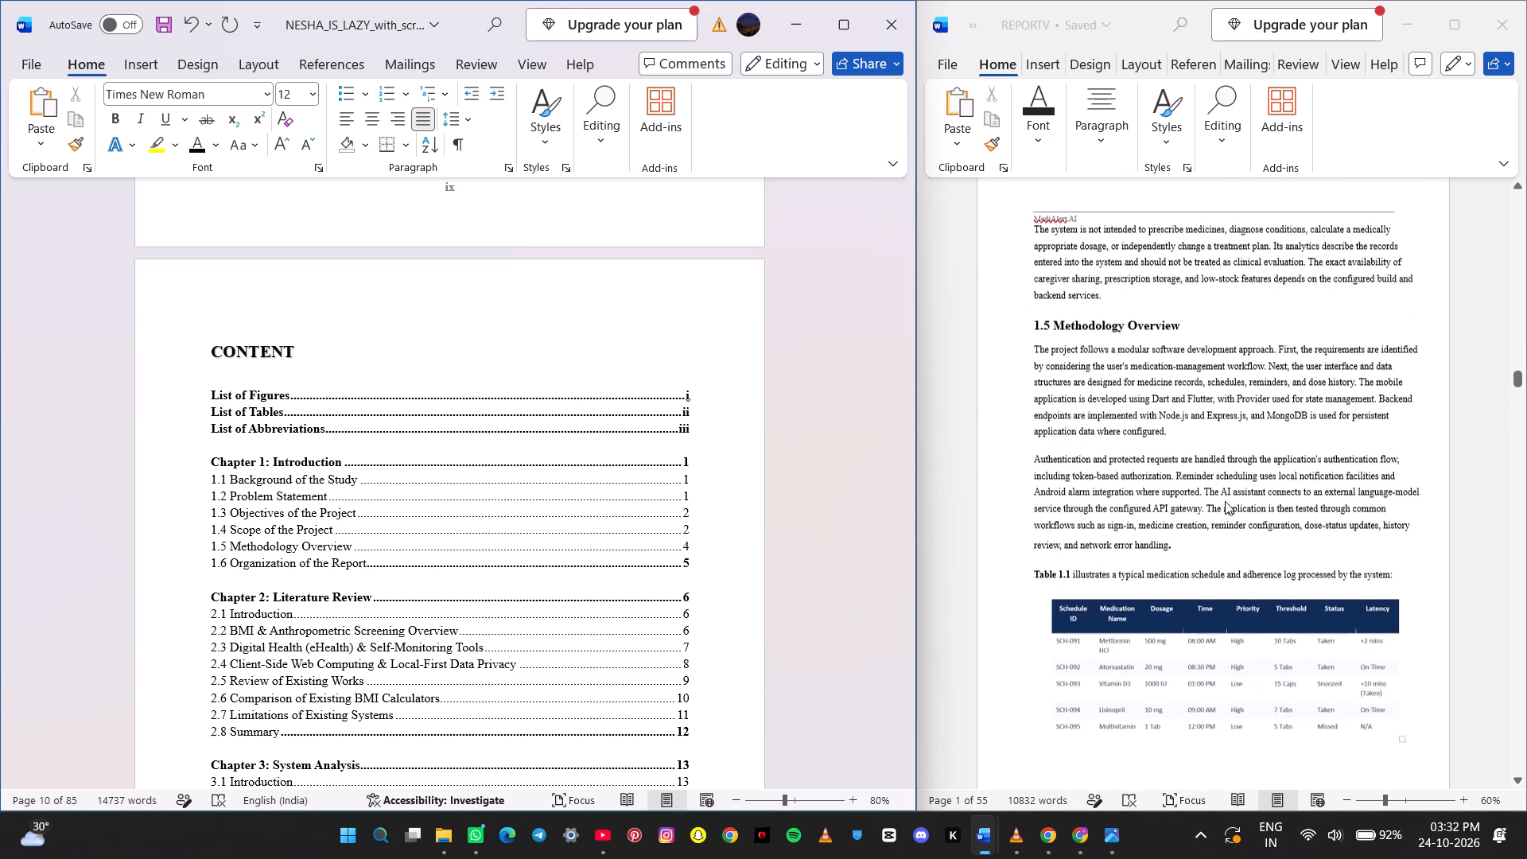
pyautogui.scroll(-3, 1225, 501)
pyautogui.scroll(2, 1225, 501)
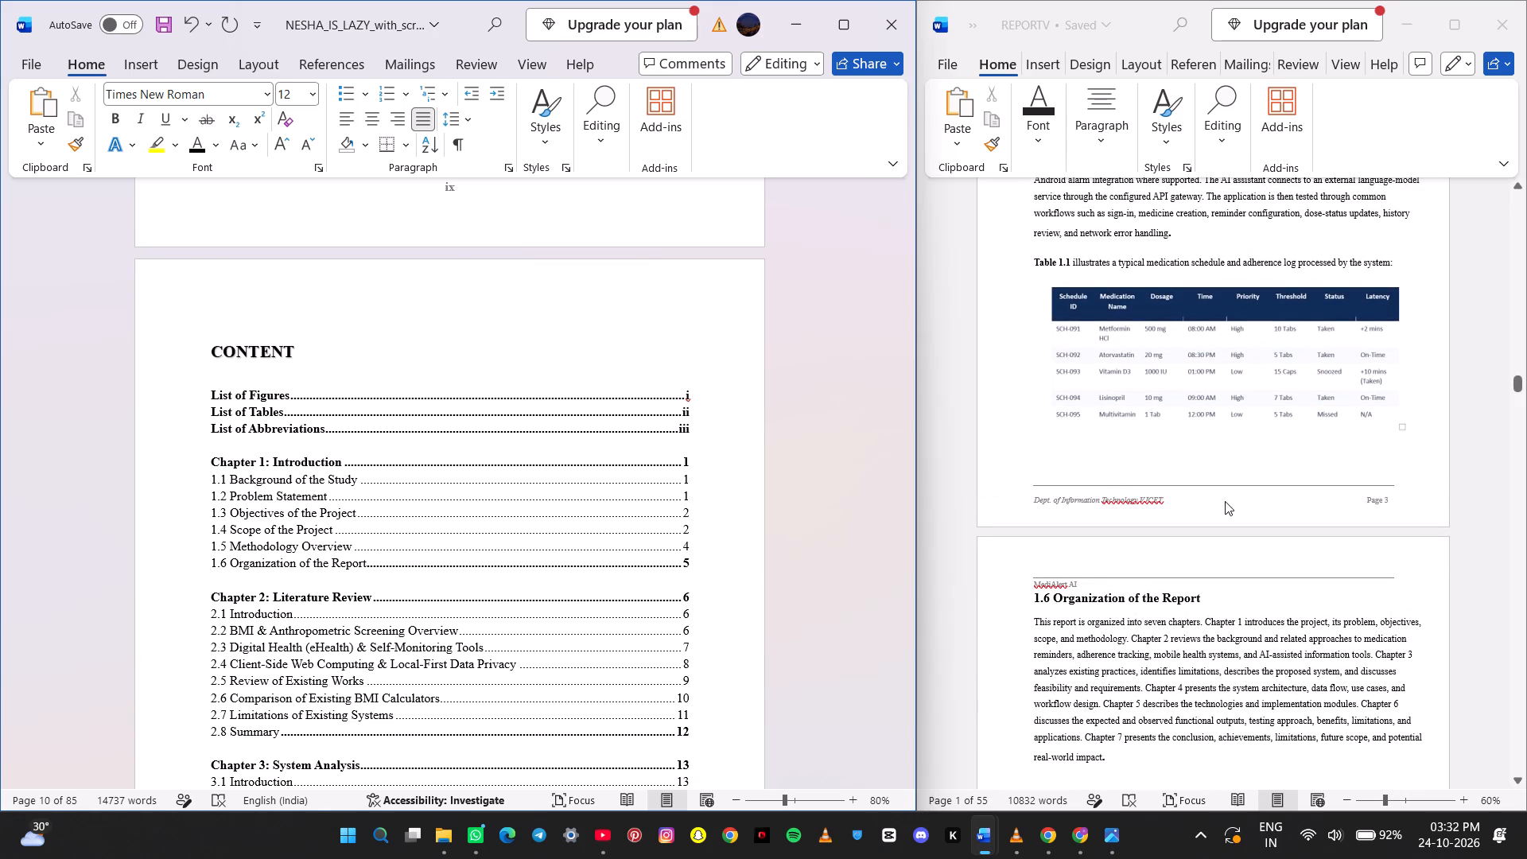
pyautogui.scroll(1, 1225, 501)
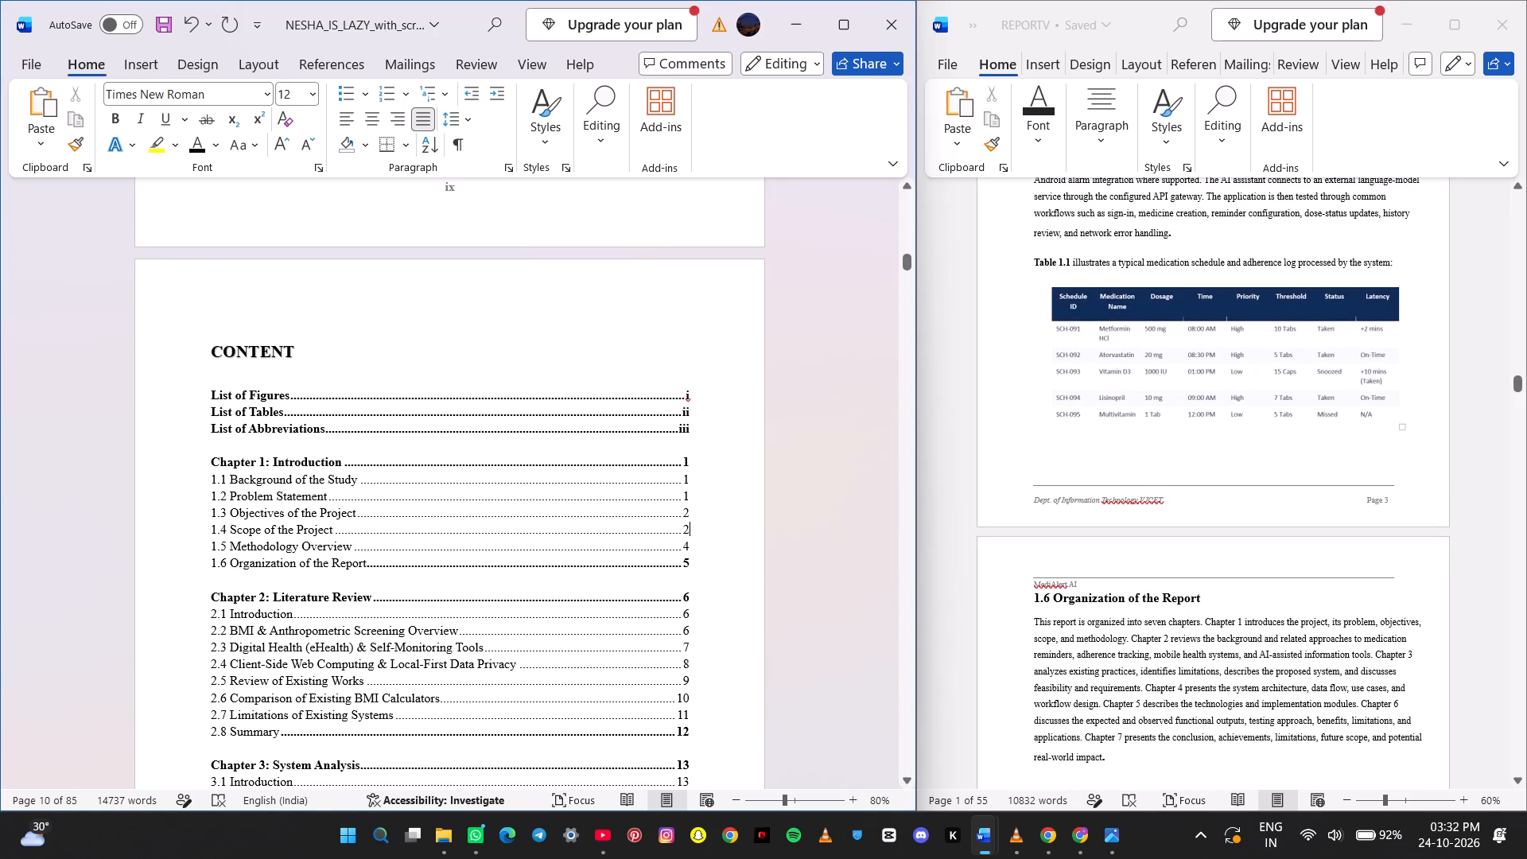
pyautogui.click(698, 542)
pyautogui.press('BackSpace')
pyautogui.press('3')
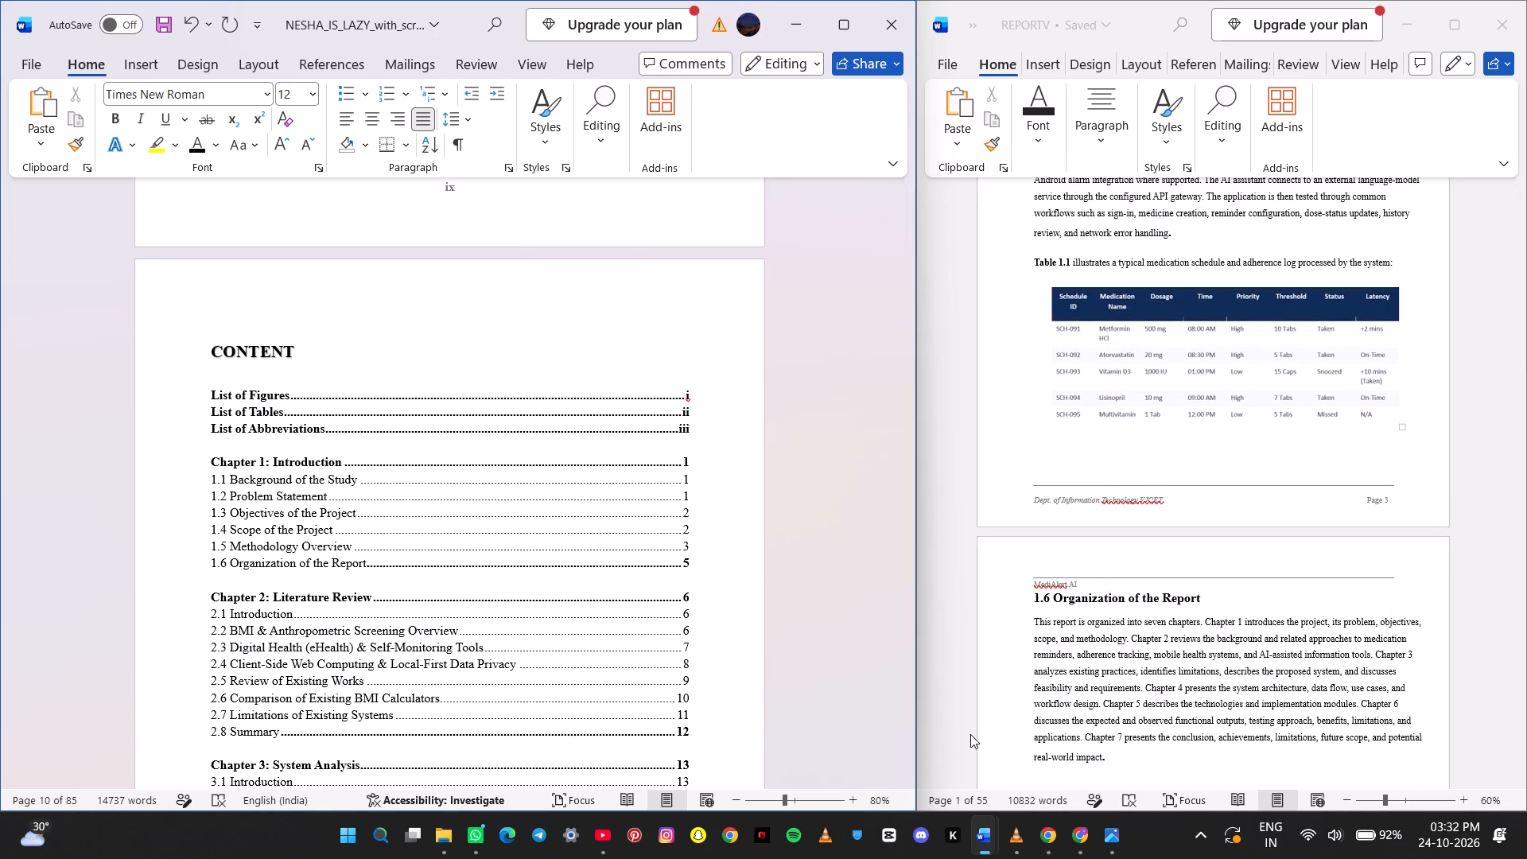
# Check the page of section 1.6 in REPORTV and set the 1.6 Organization of the Report page number in CONTENT to 4.
pyautogui.scroll(-2, 1101, 643)
pyautogui.scroll(1, 1101, 643)
pyautogui.scroll(-1, 1101, 643)
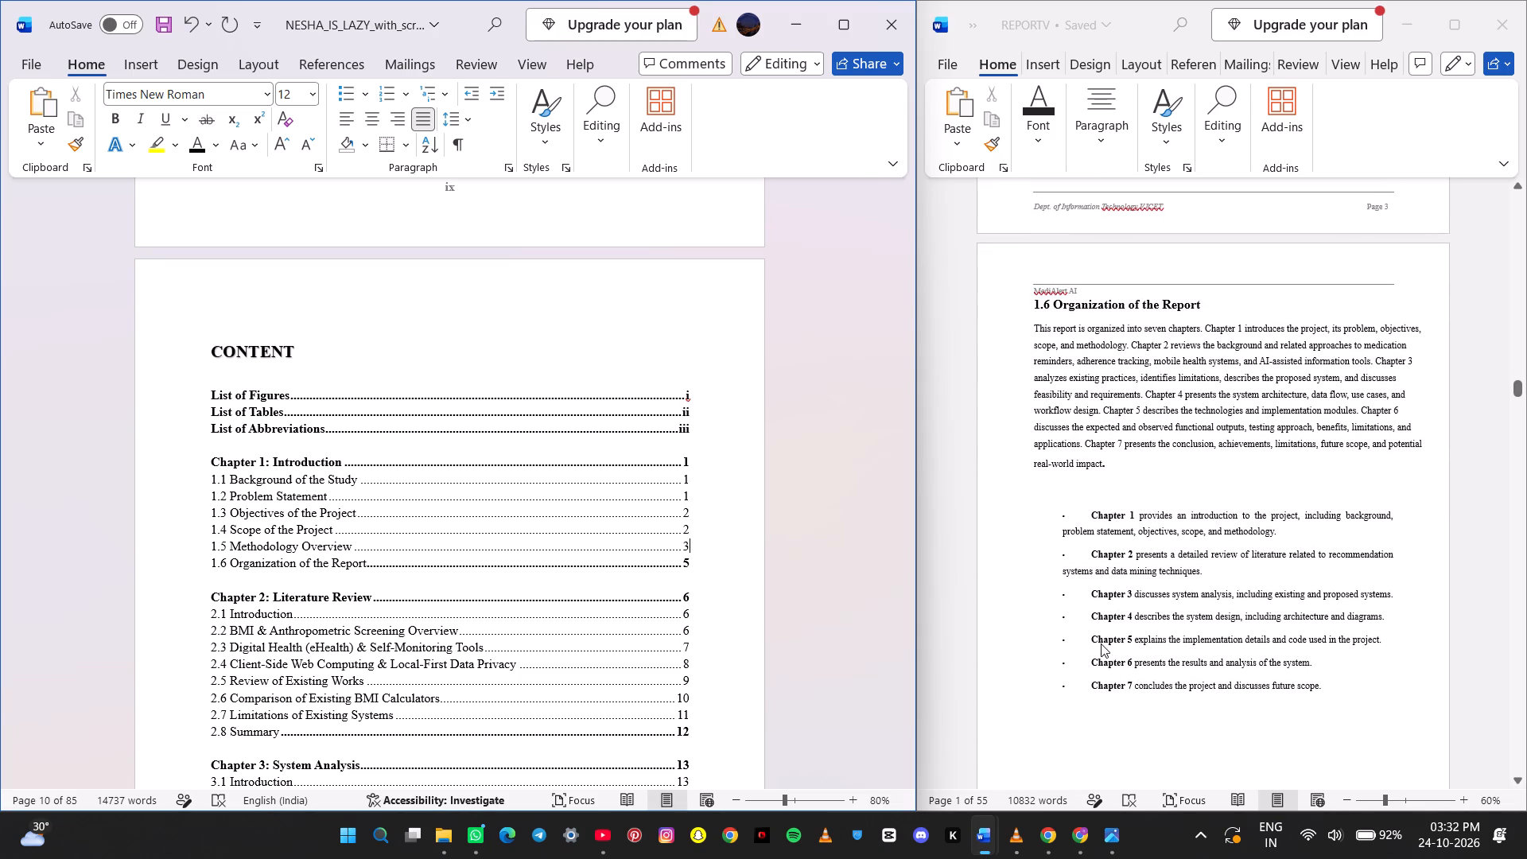
pyautogui.scroll(-3, 1101, 643)
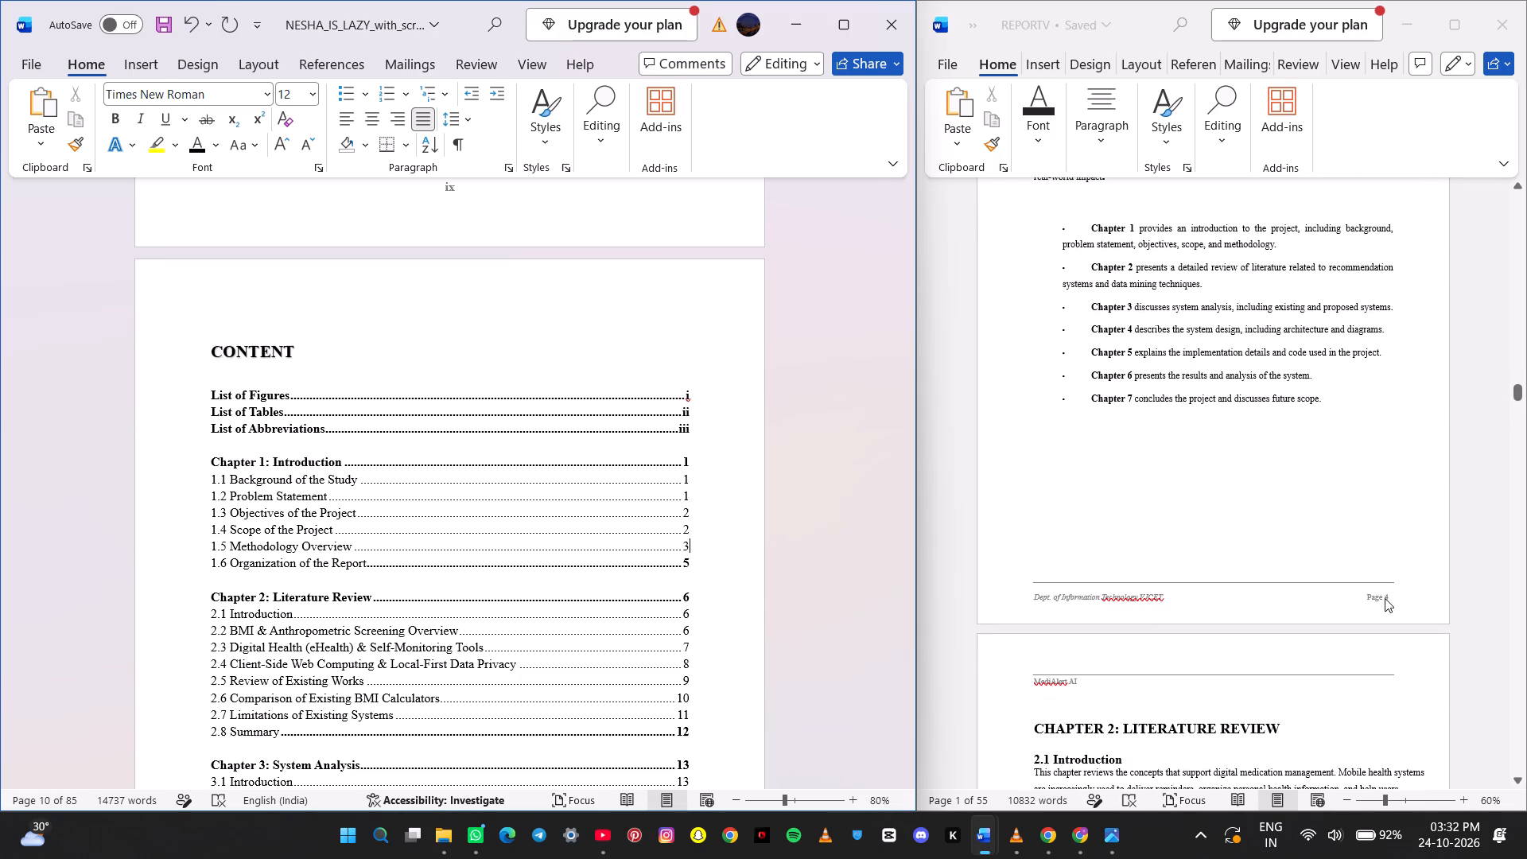
pyautogui.click(697, 557)
pyautogui.press('BackSpace')
pyautogui.press('4')
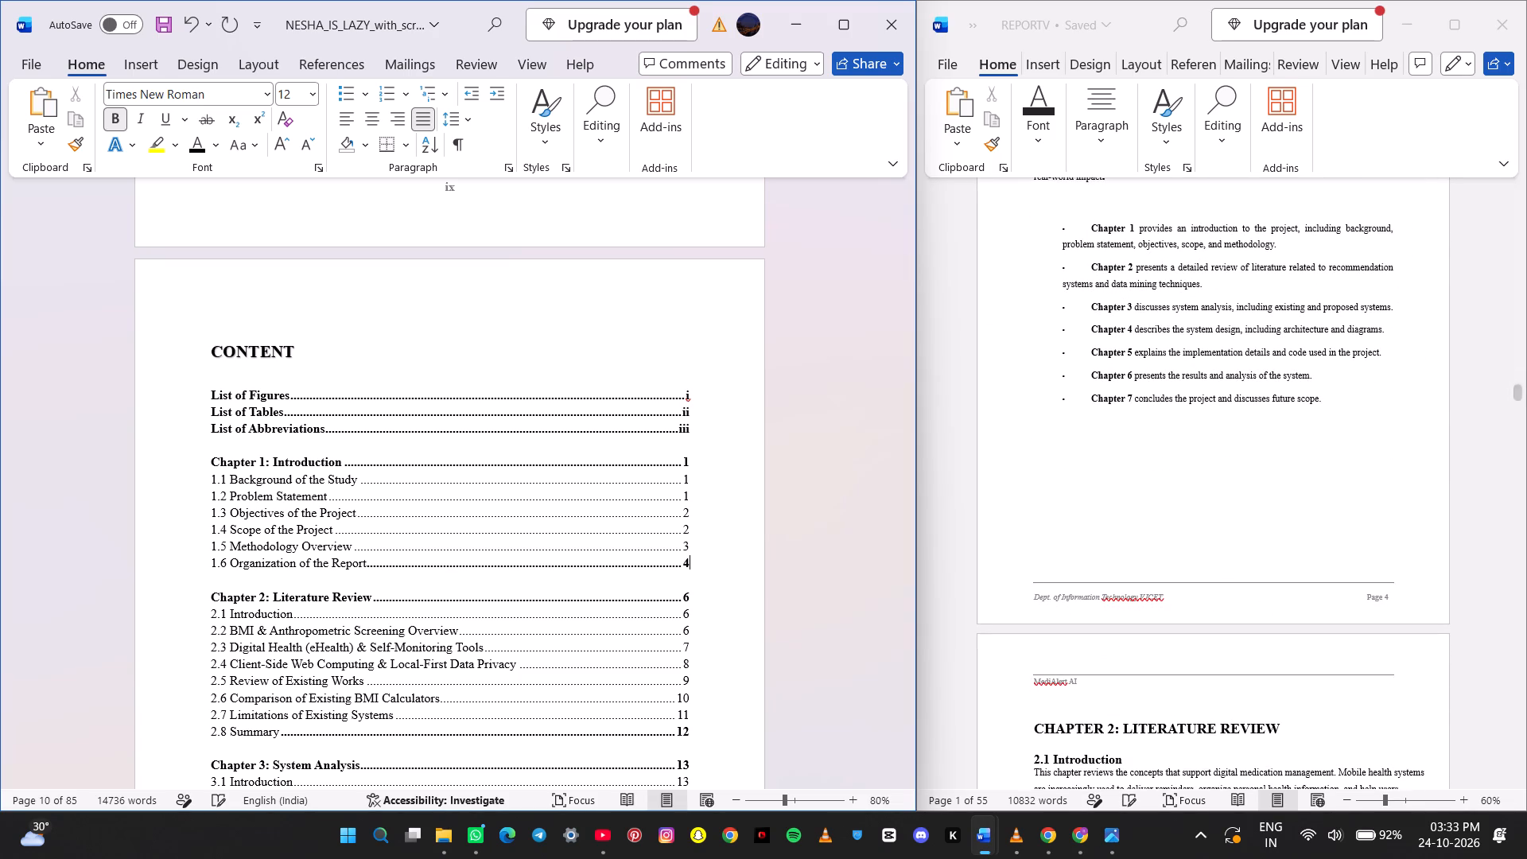
# Check where Chapter 2 starts in REPORTV and set the Chapter 2: Literature Review and 2.1 Introduction page numbers in CONTENT to 5.
pyautogui.scroll(-2, 1218, 684)
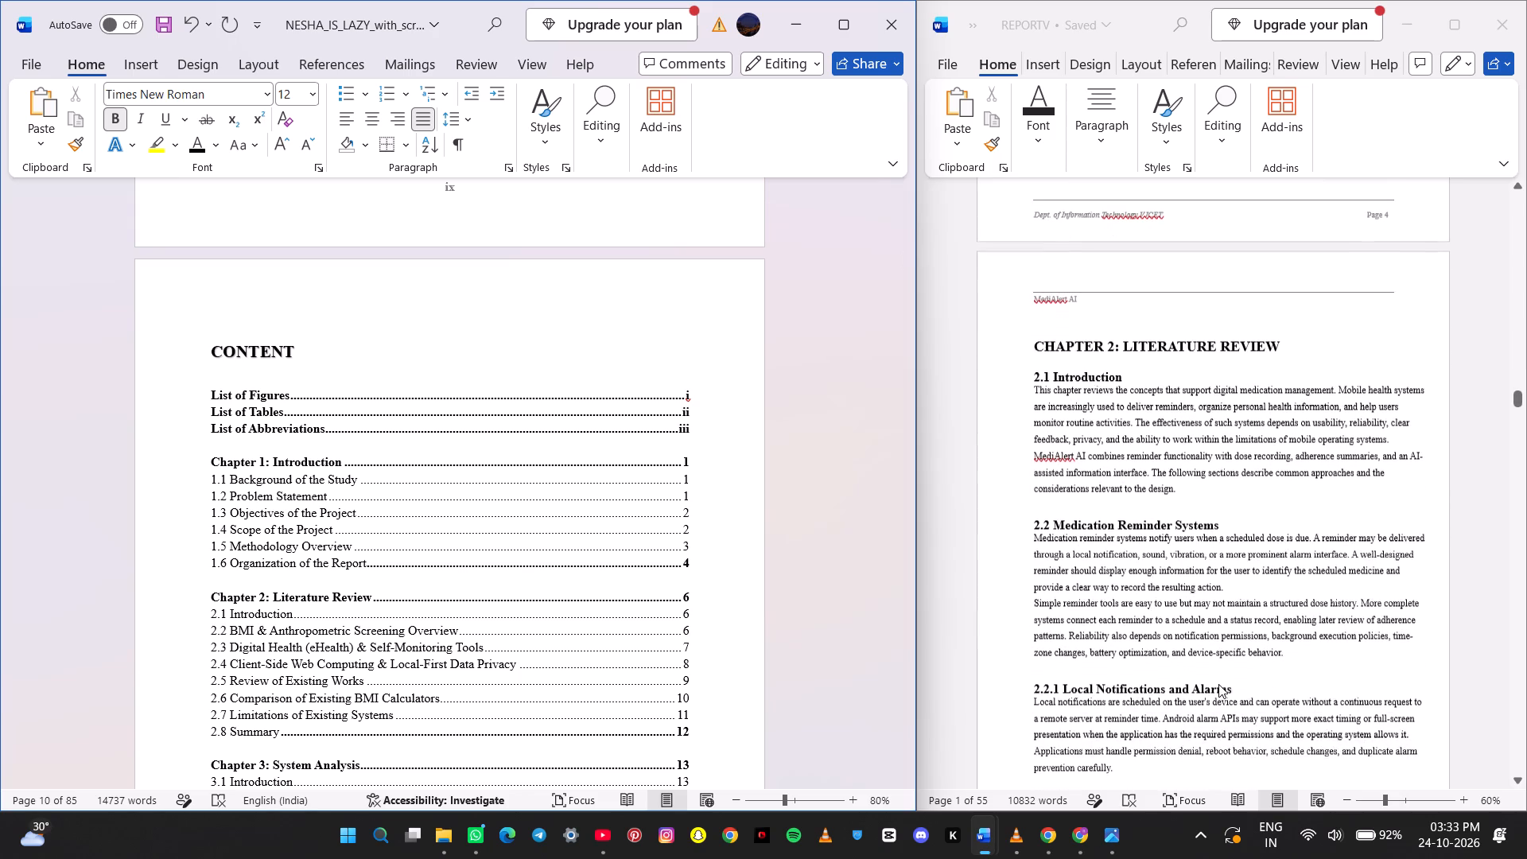
pyautogui.scroll(-3, 1218, 684)
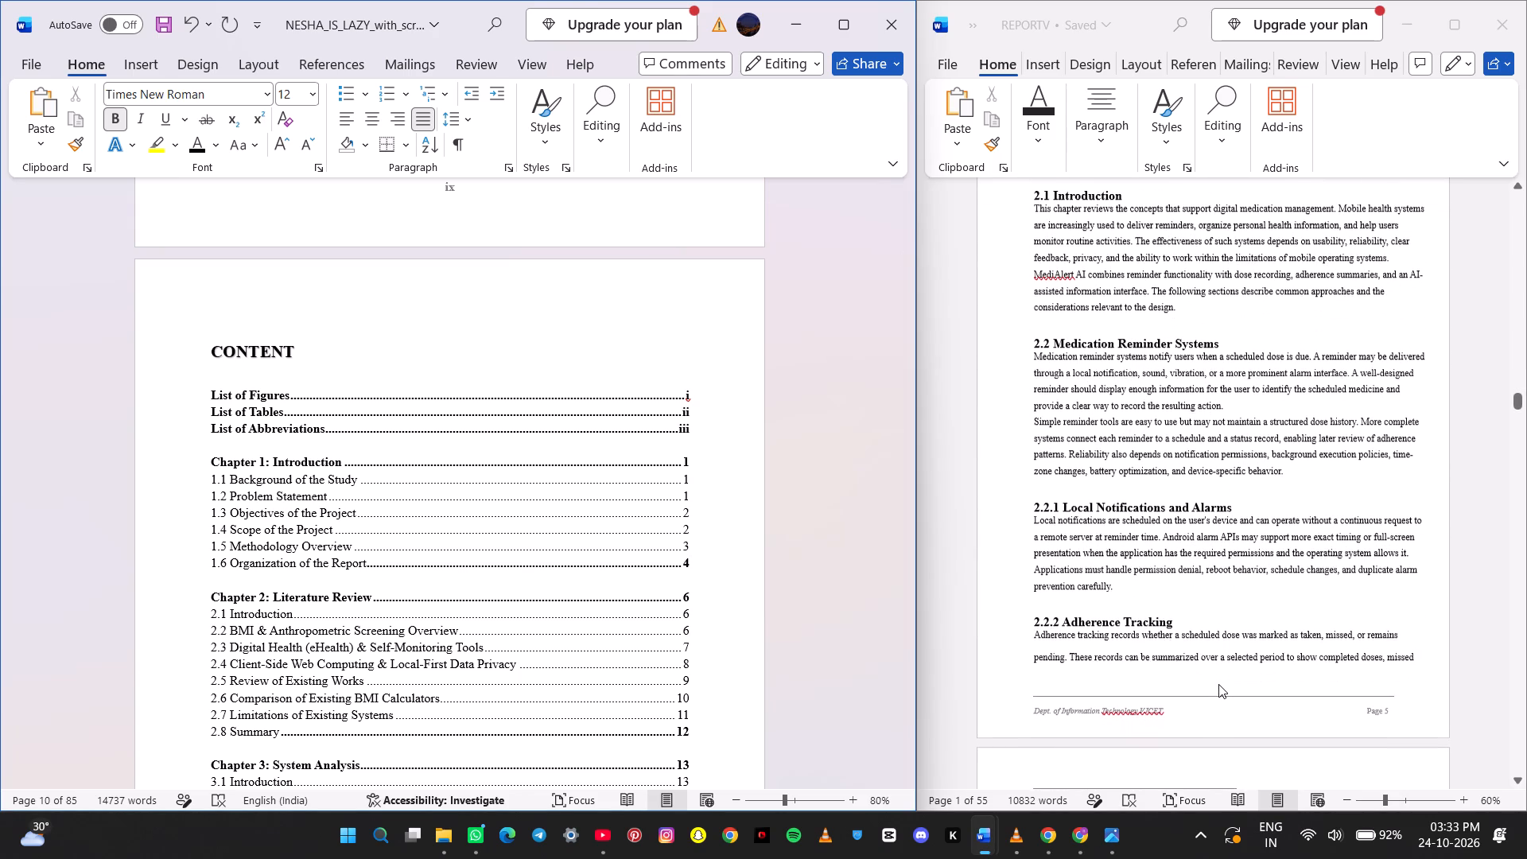
pyautogui.scroll(-1, 1218, 684)
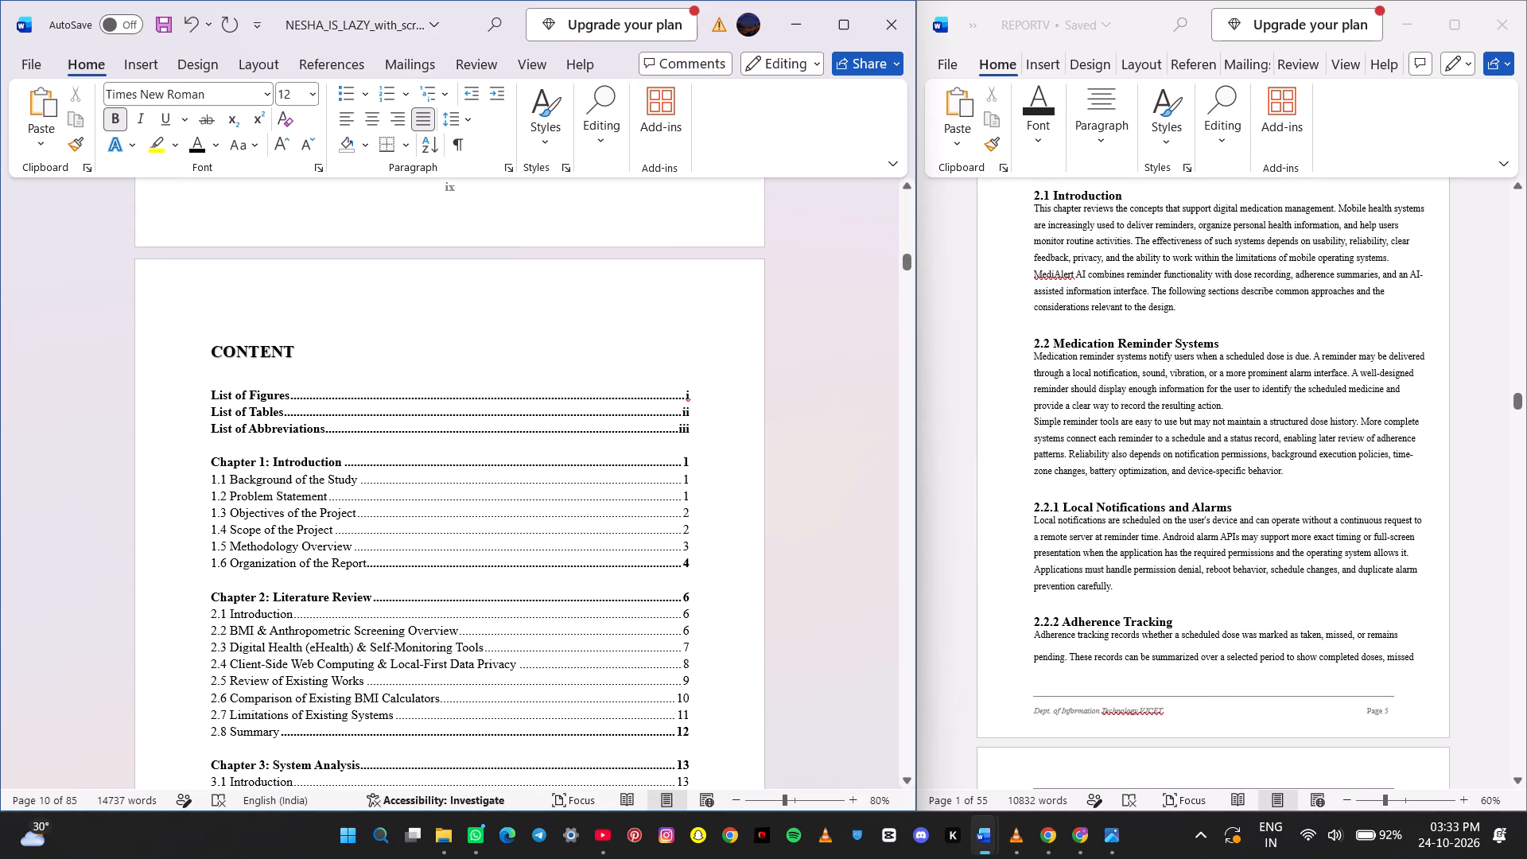
pyautogui.click(697, 595)
pyautogui.press('BackSpace')
pyautogui.press('5')
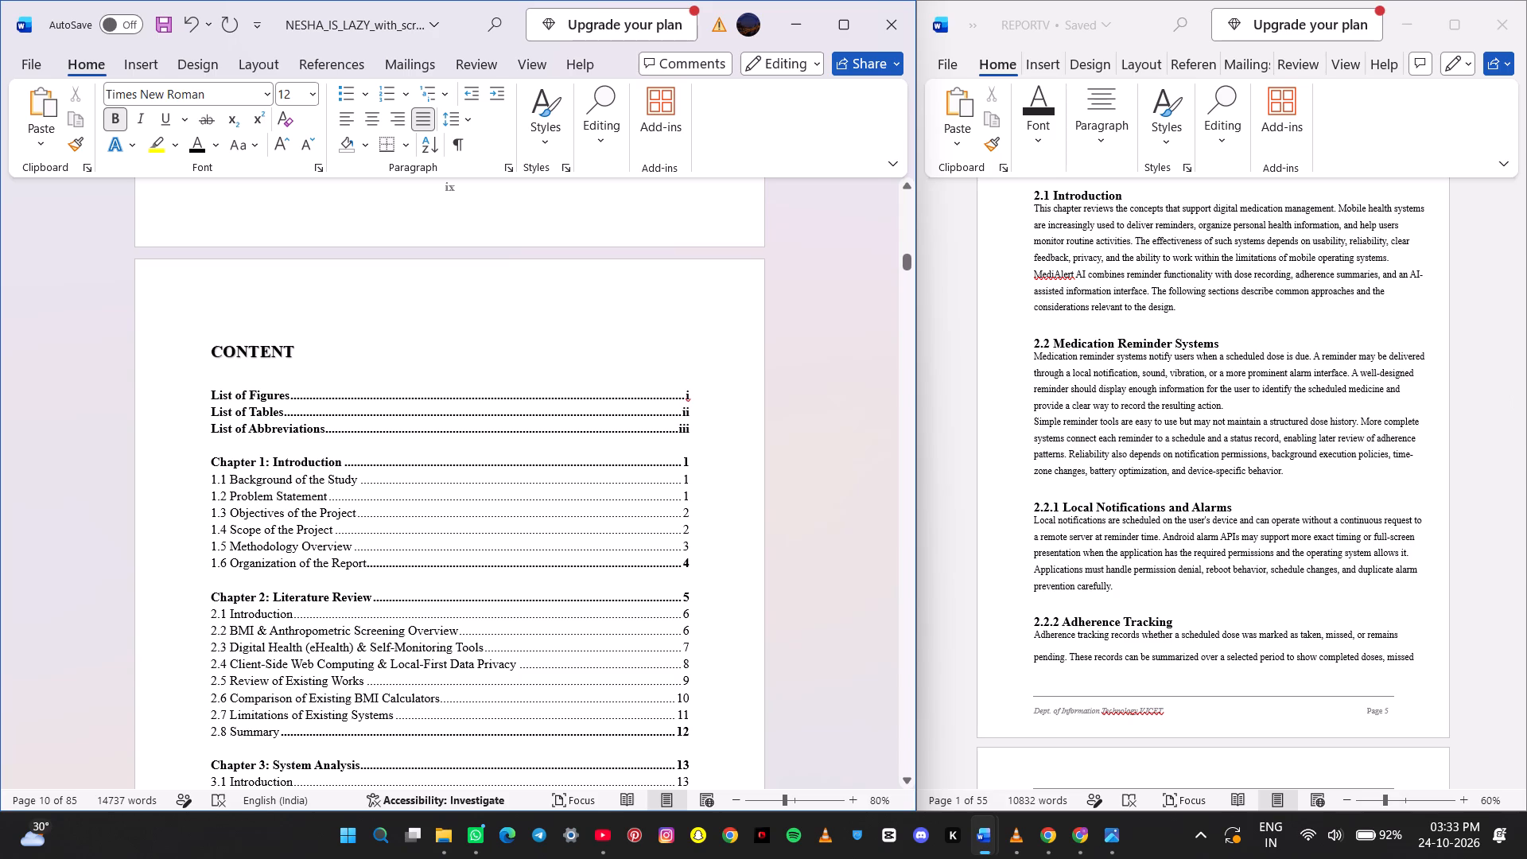
pyautogui.click(692, 612)
pyautogui.press('BackSpace')
pyautogui.press('5')
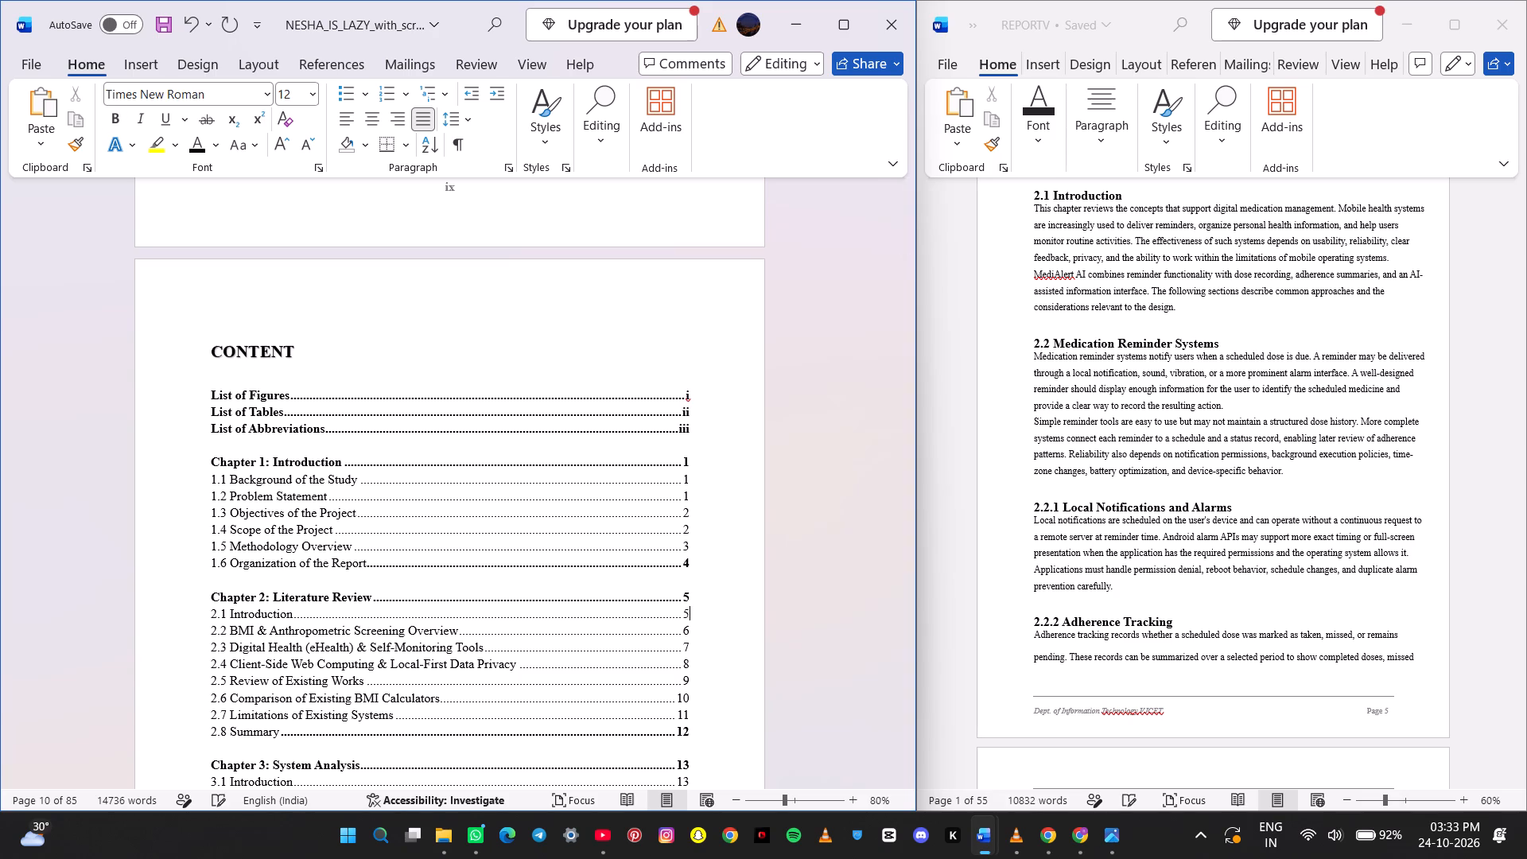
# Set the page number of the 2.2 BMI & Anthropometric Screening Overview entry in the CONTENT list to 5.
pyautogui.click(692, 632)
pyautogui.press('BackSpace')
pyautogui.press('5')
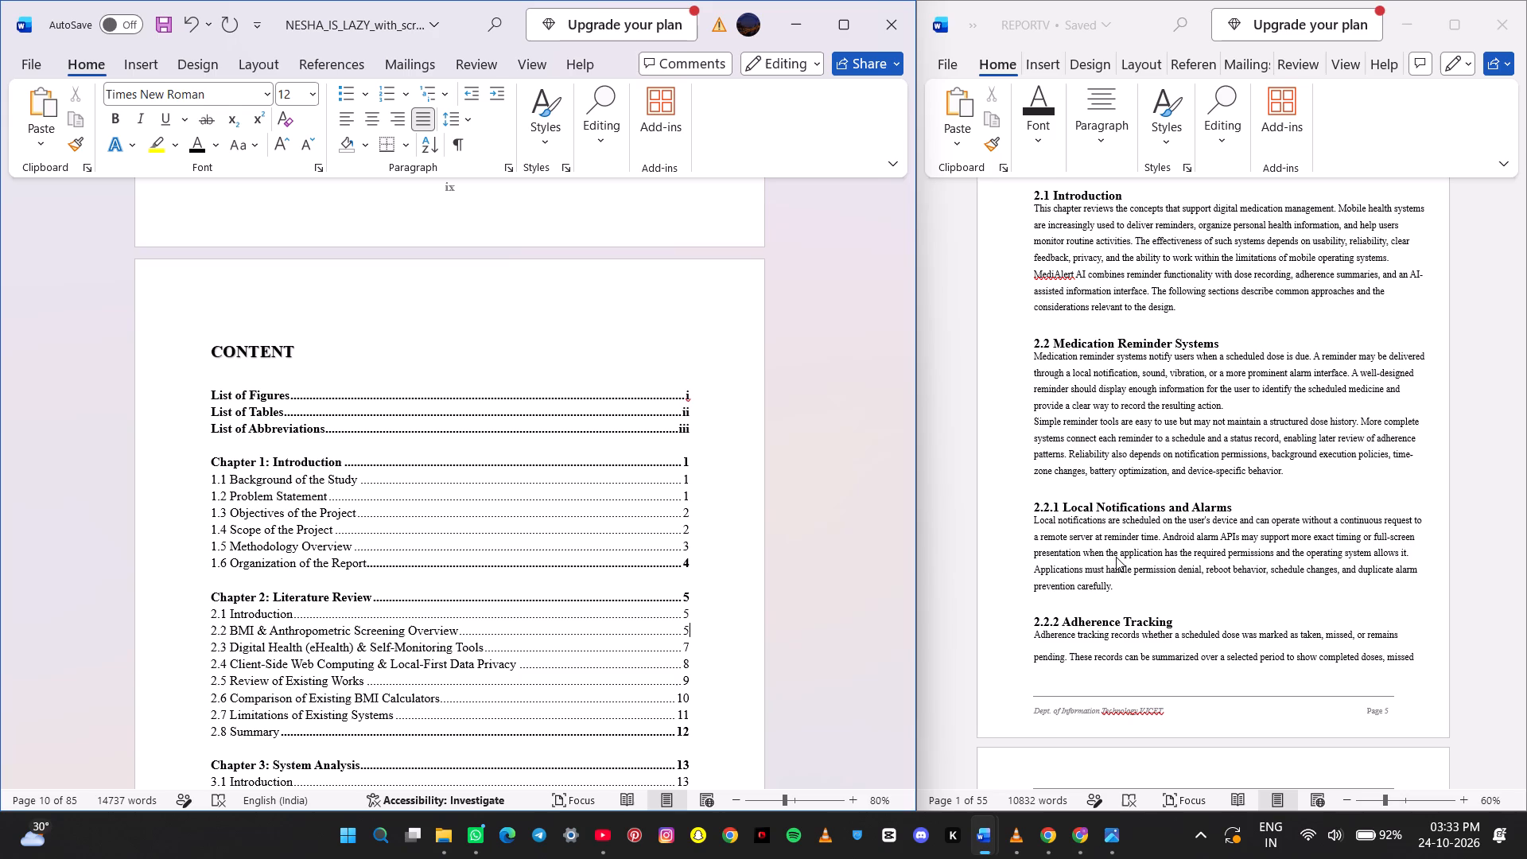
pyautogui.press('BackSpace')
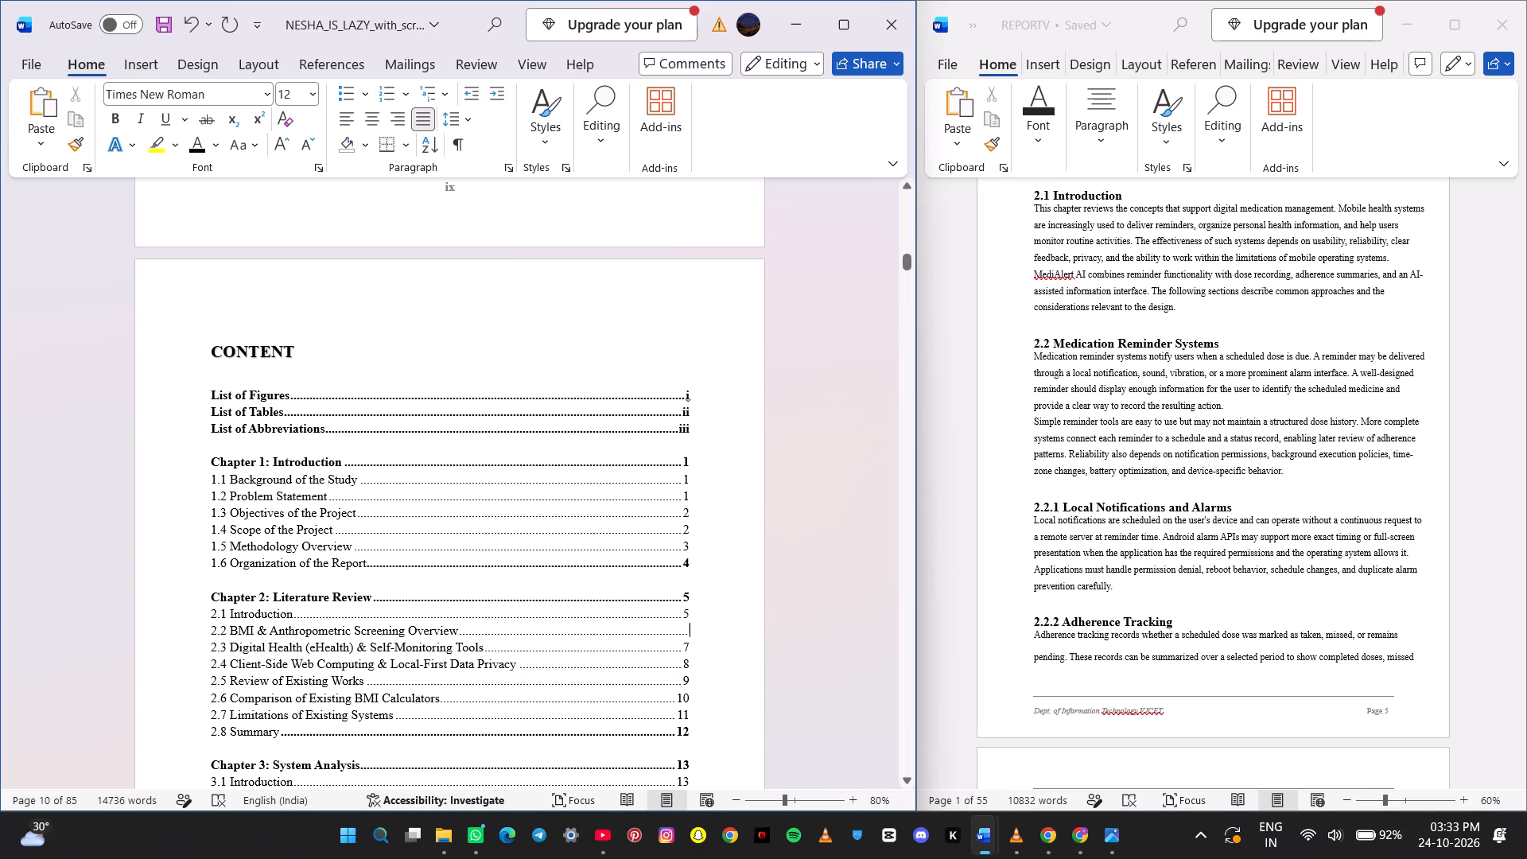
pyautogui.press('5')
# Check the pages of sections 2.3 and 2.4 in REPORTV and set both entries' page numbers in the CONTENT list to 6.
pyautogui.scroll(-3, 1339, 634)
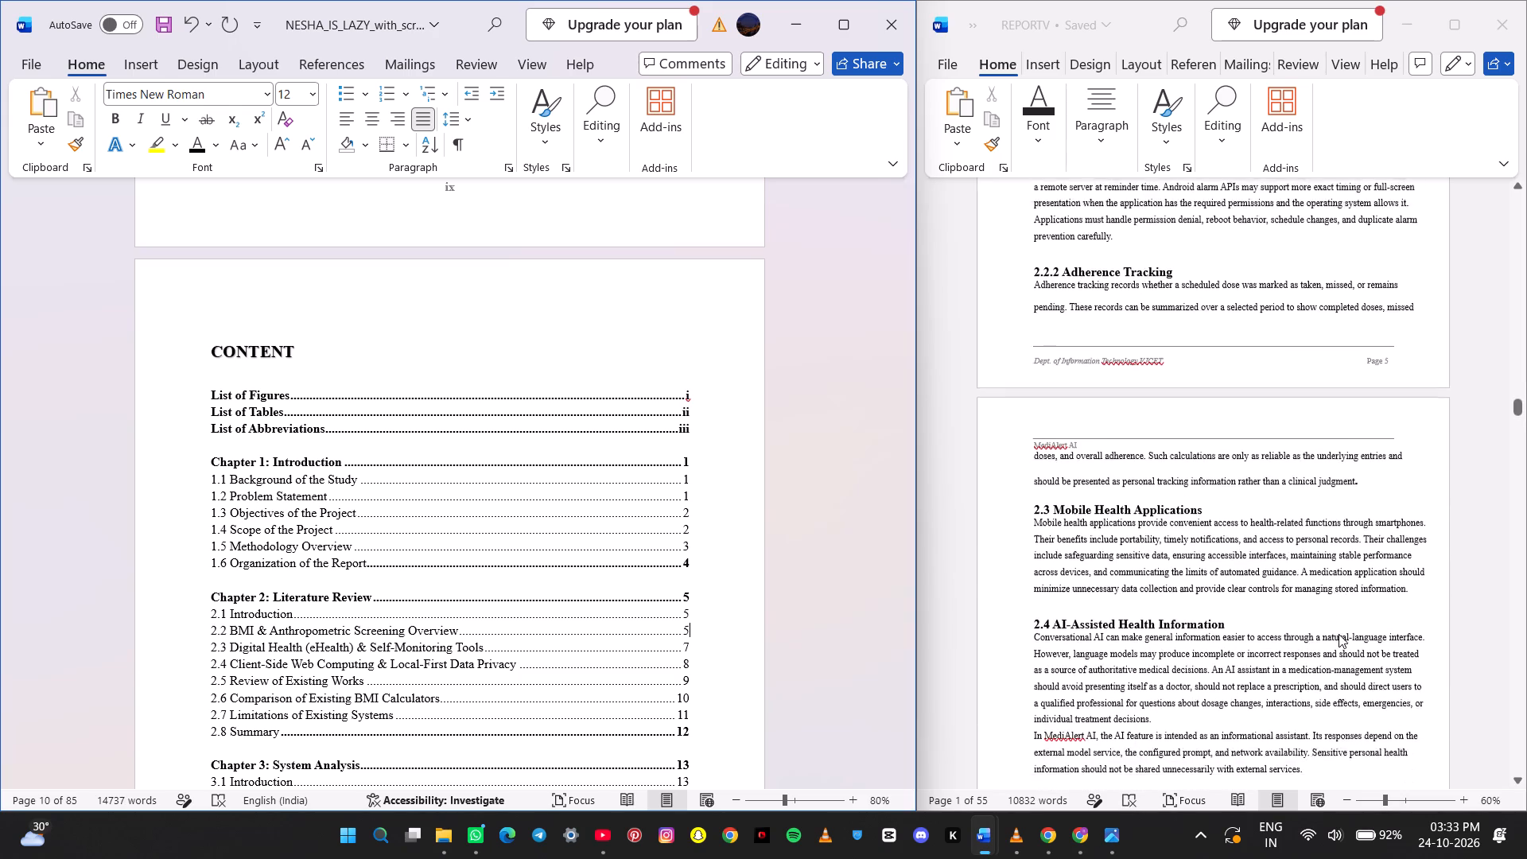
pyautogui.scroll(-5, 1339, 634)
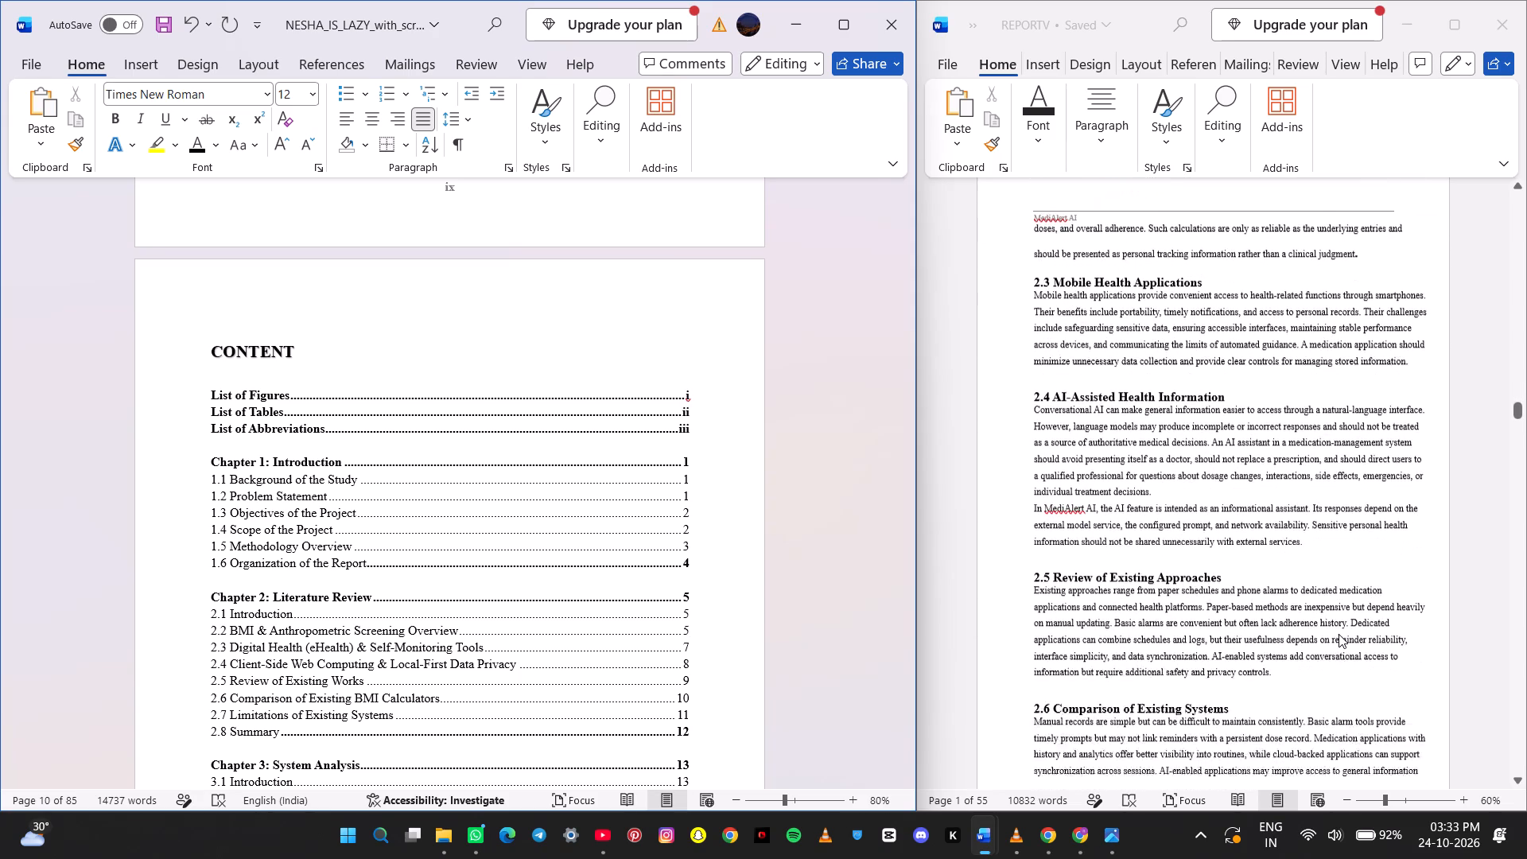
pyautogui.scroll(-2, 1339, 634)
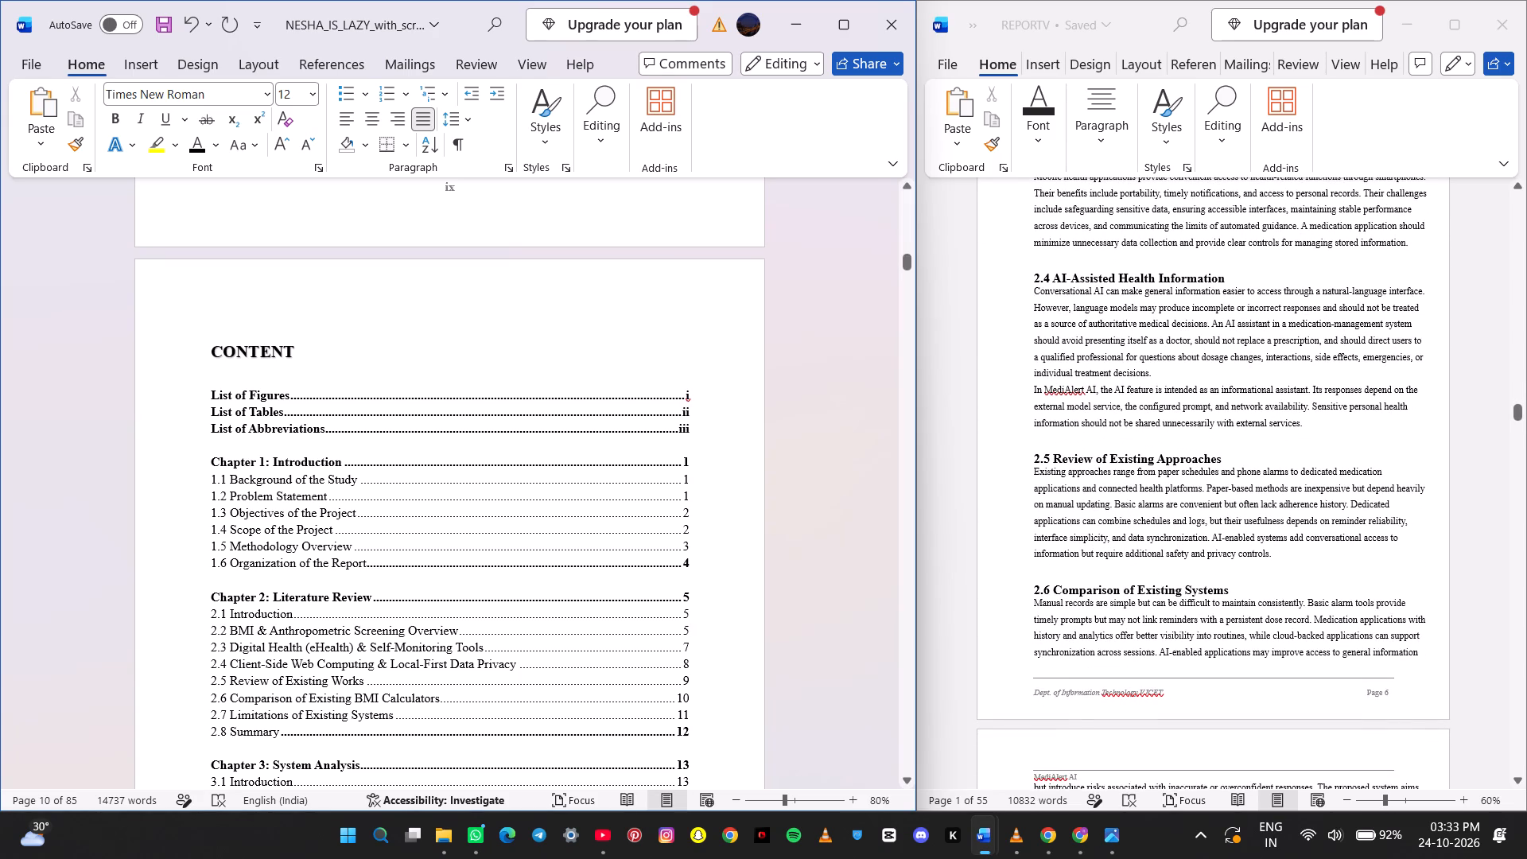
pyautogui.click(699, 646)
pyautogui.press('BackSpace')
pyautogui.press('6')
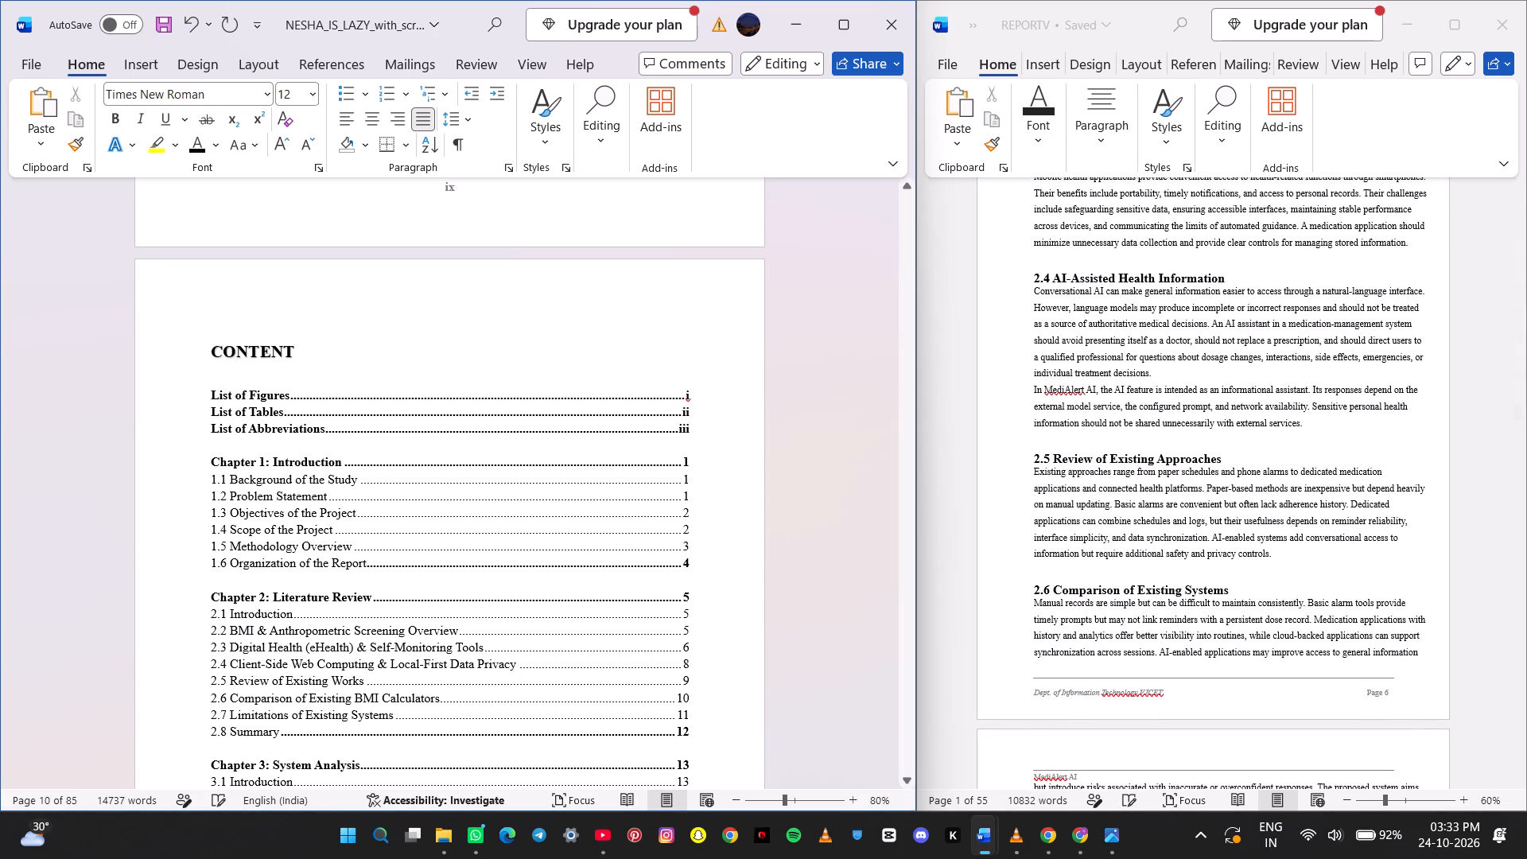
pyautogui.click(693, 663)
pyautogui.press('BackSpace')
pyautogui.press('6')
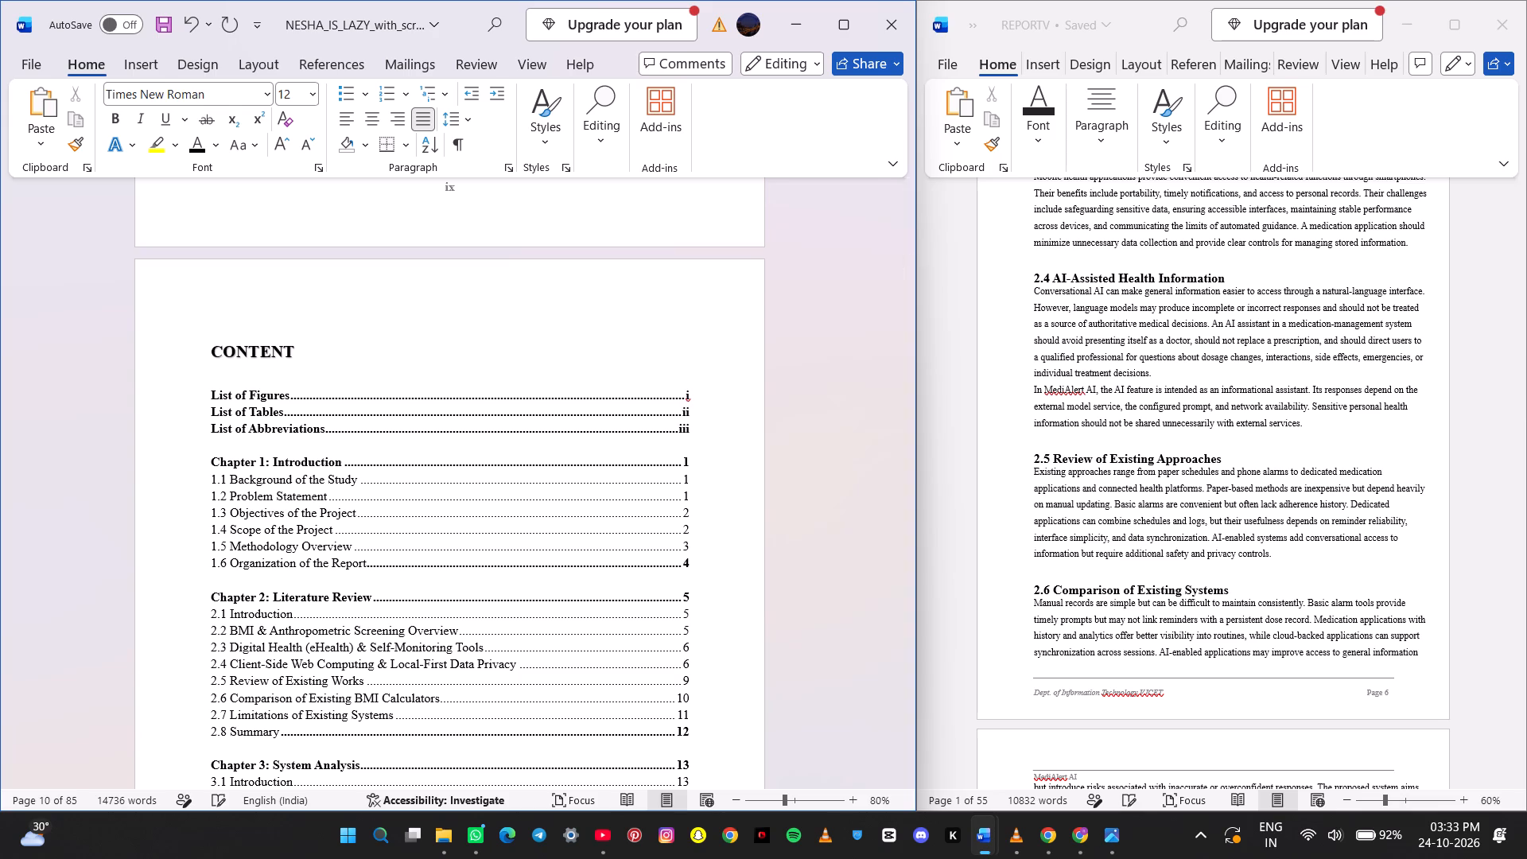
# Set the page numbers of 2.5 Review of Existing Works and 2.6 Comparison of Existing BMI Calculators in CONTENT to 6.
pyautogui.click(693, 678)
pyautogui.press('BackSpace')
pyautogui.press('6')
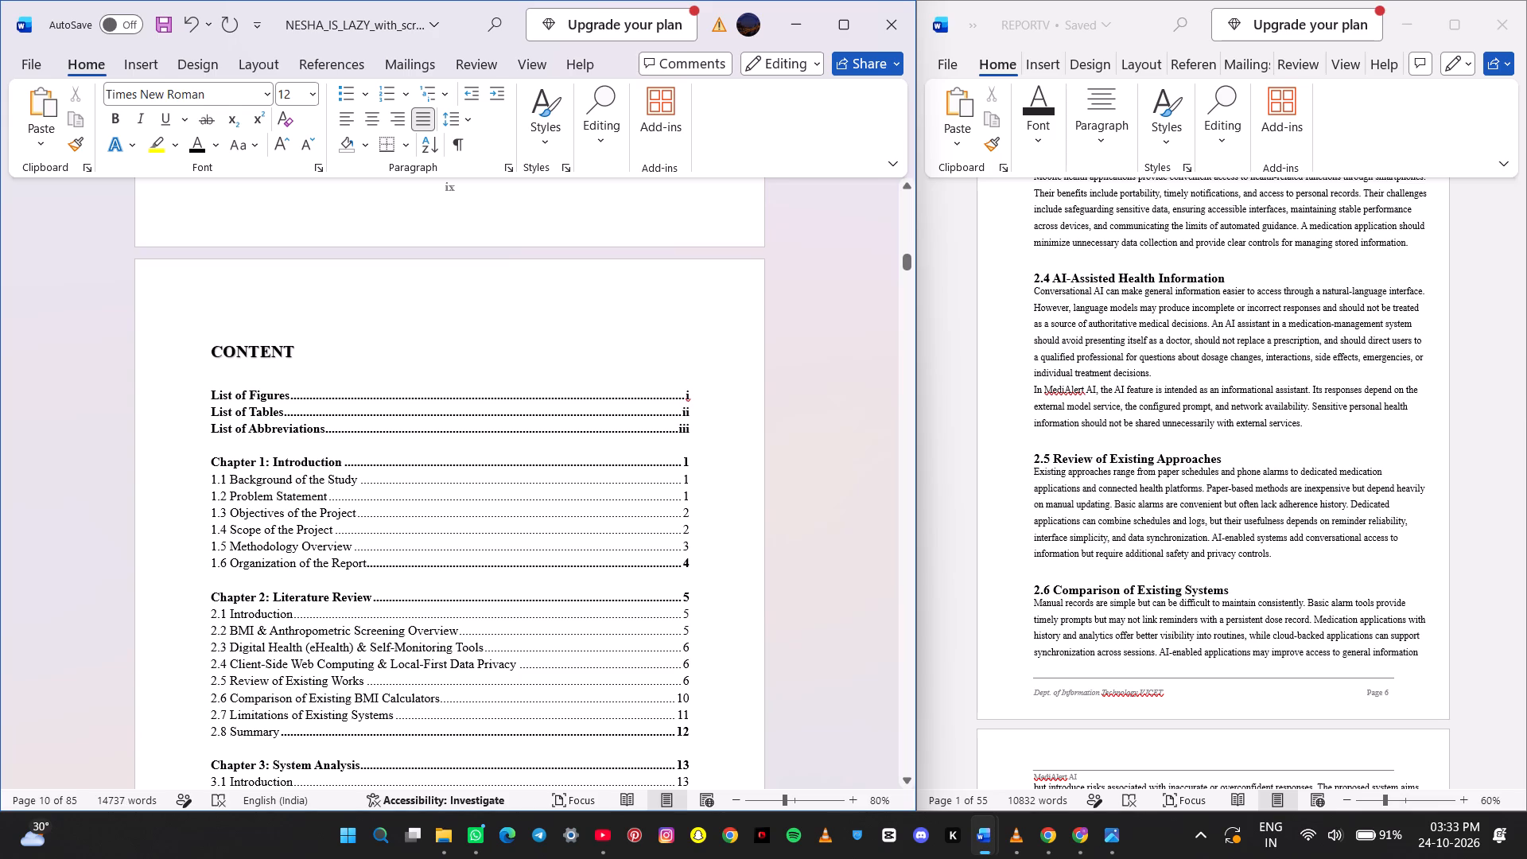
pyautogui.click(696, 696)
pyautogui.press('BackSpace')
pyautogui.press('BackSpace')
pyautogui.press('6')
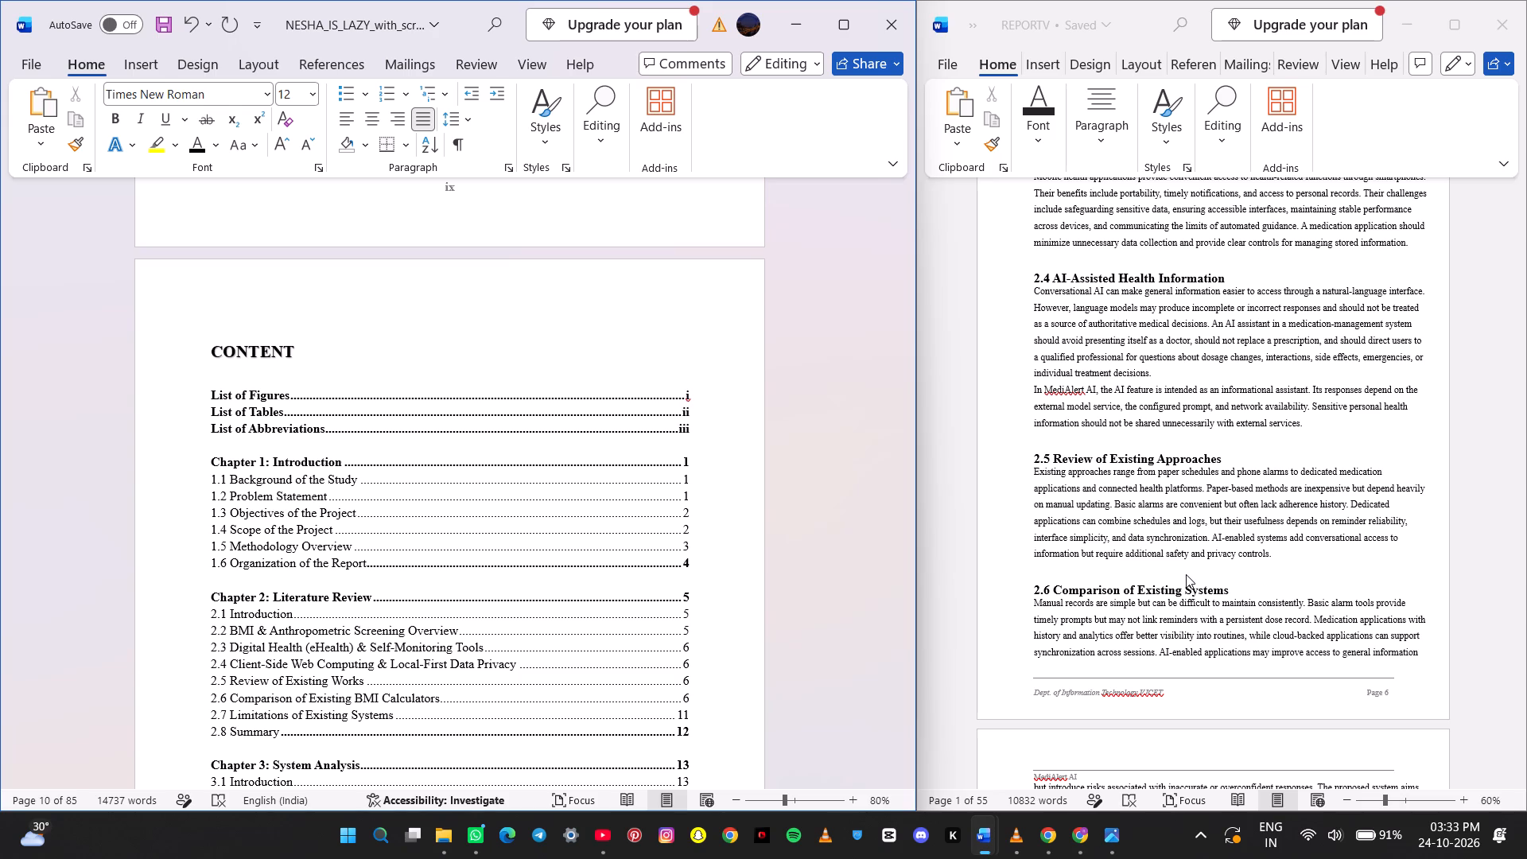
# Check the page of section 2.7 in REPORTV and set the 2.7 Limitations of Existing Systems page number in CONTENT to 7.
pyautogui.scroll(-3, 1186, 574)
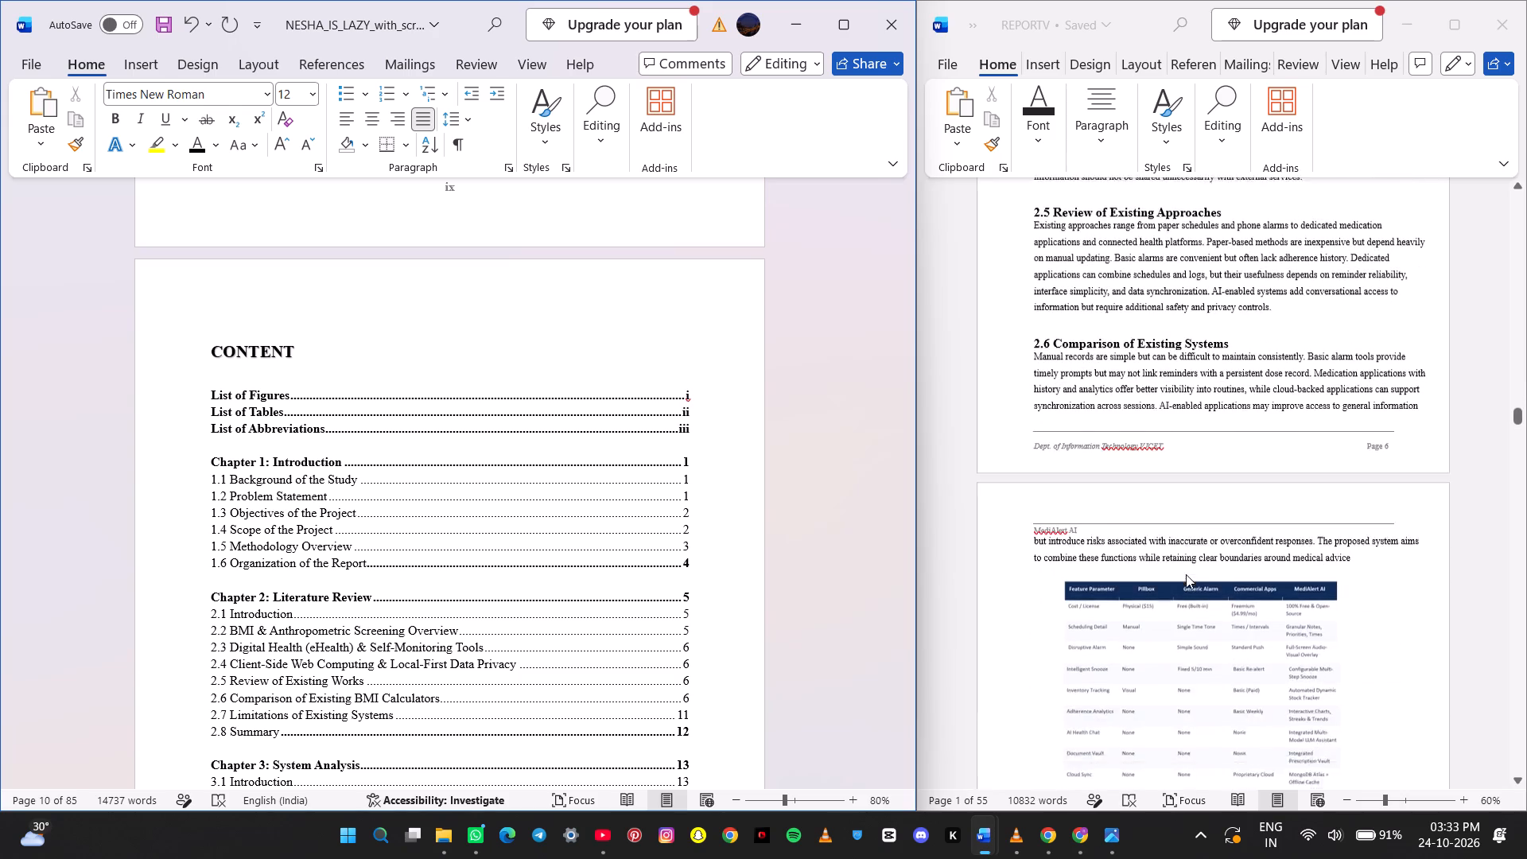
pyautogui.scroll(-4, 1186, 574)
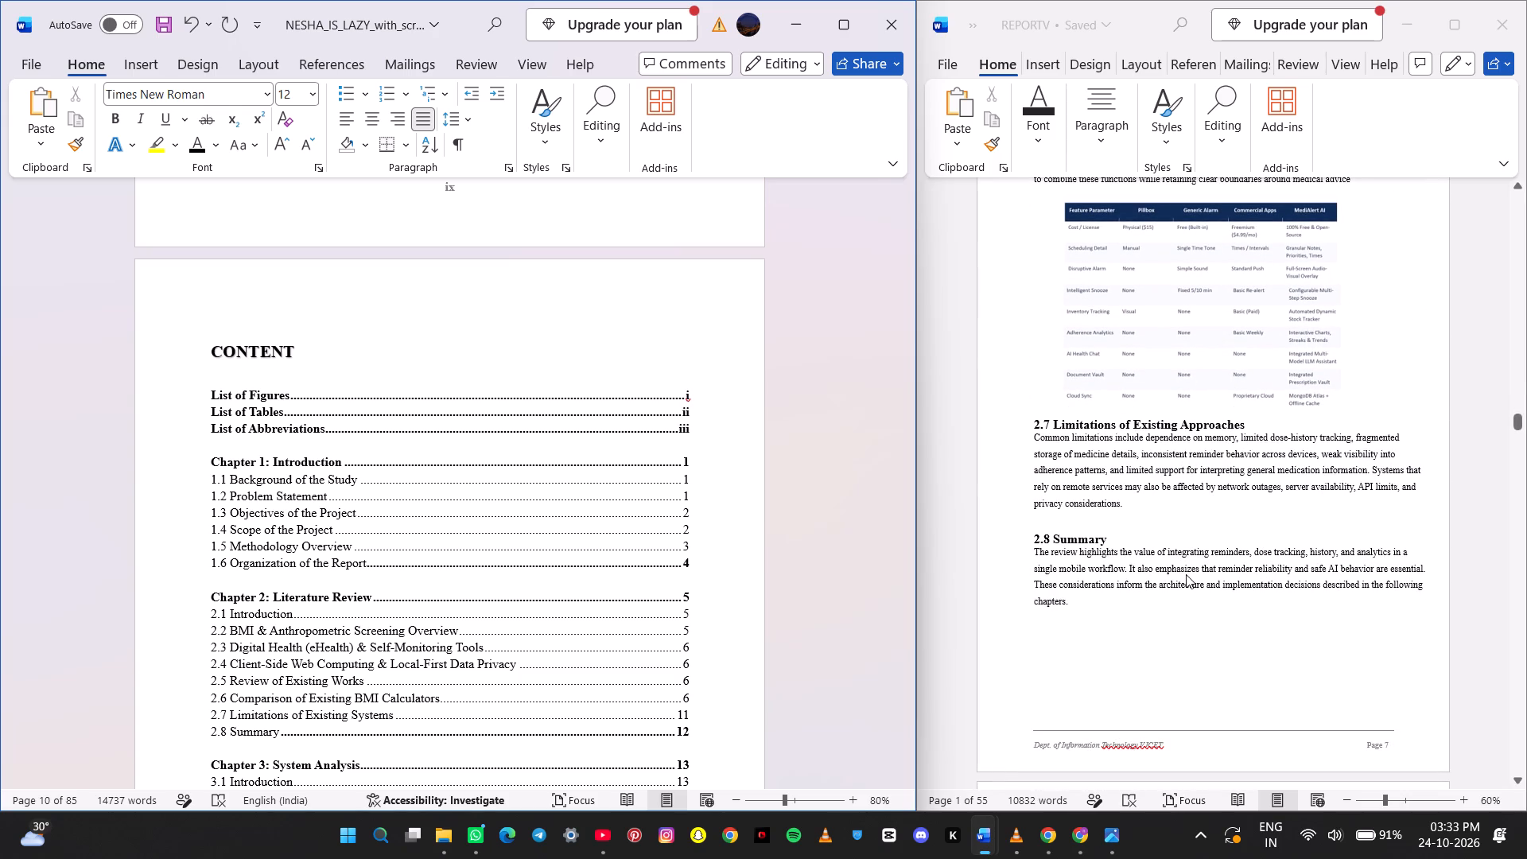
pyautogui.click(698, 710)
pyautogui.press('BackSpace')
pyautogui.press('BackSpace')
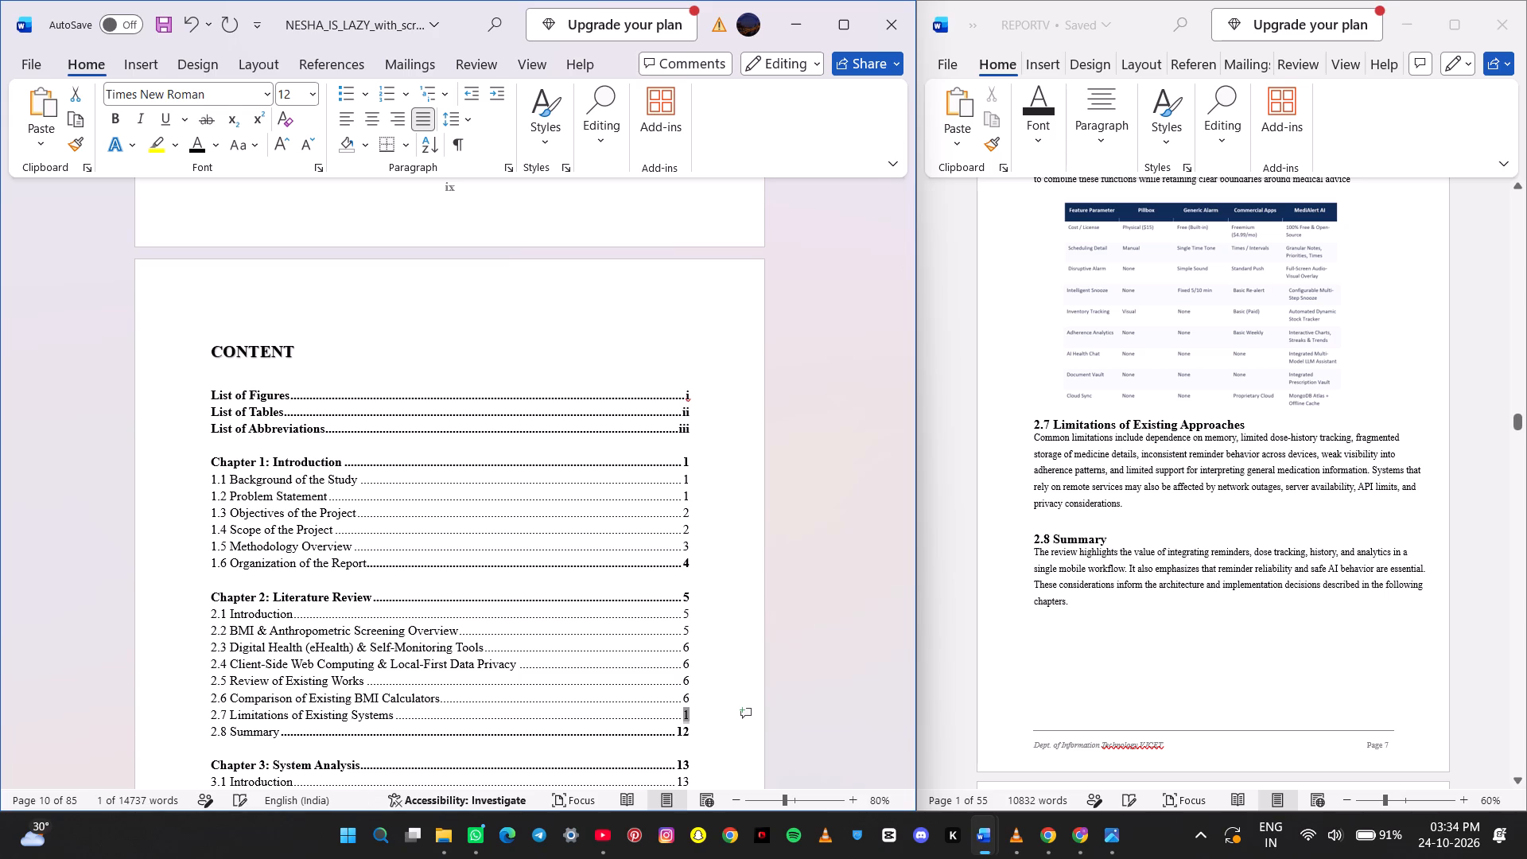
pyautogui.press('BackSpace')
pyautogui.press('7')
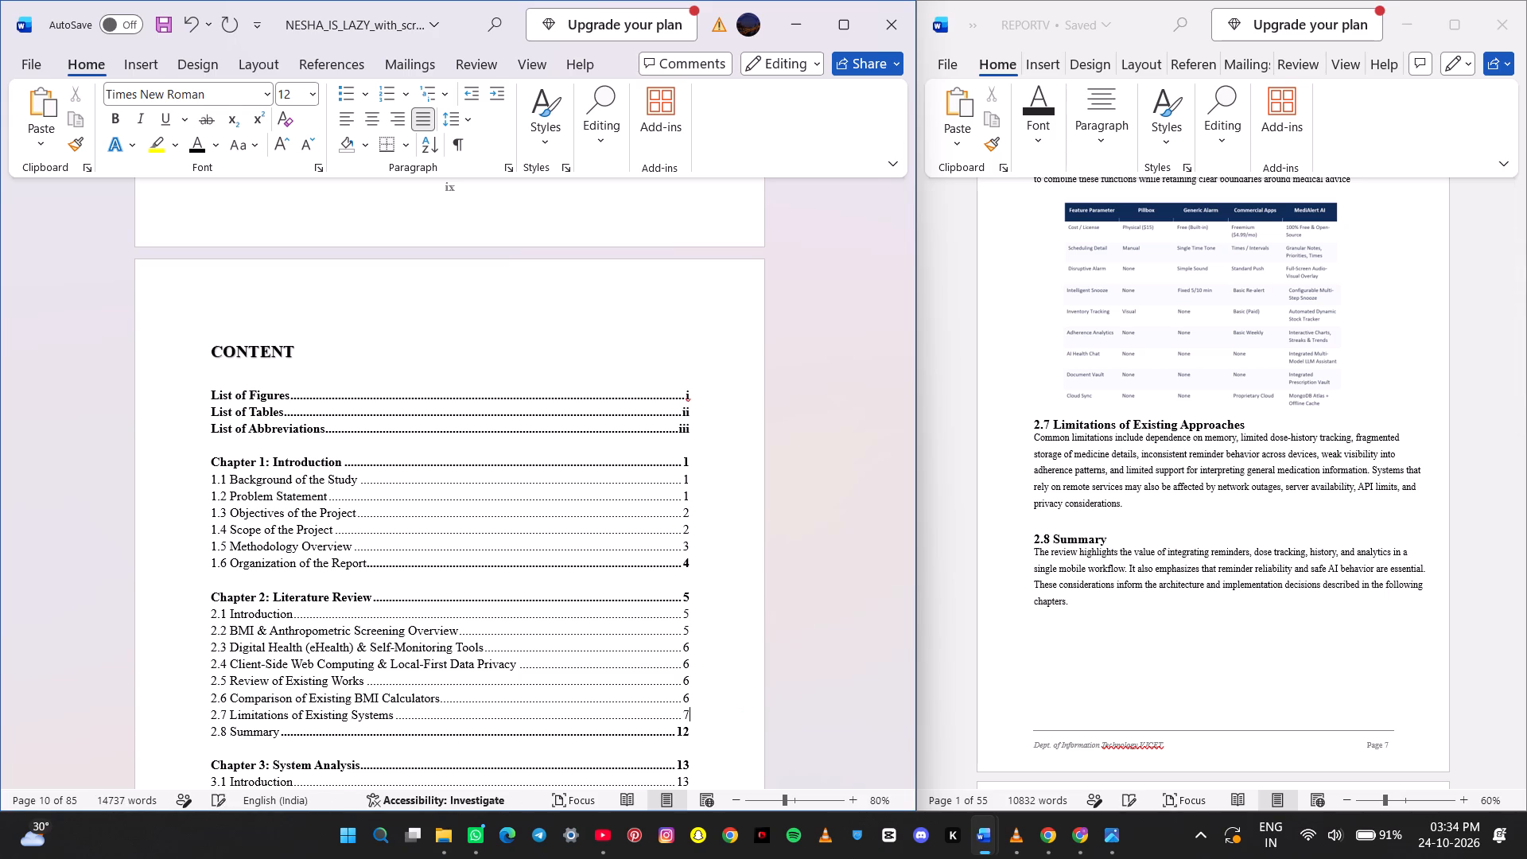
# Set the page number of the 2.8 Summary entry in the CONTENT list to 7.
pyautogui.click(696, 727)
pyautogui.press('BackSpace')
pyautogui.press('BackSpace')
pyautogui.press('BackSpace')
pyautogui.press('8')
pyautogui.scroll(-2, 600, 655)
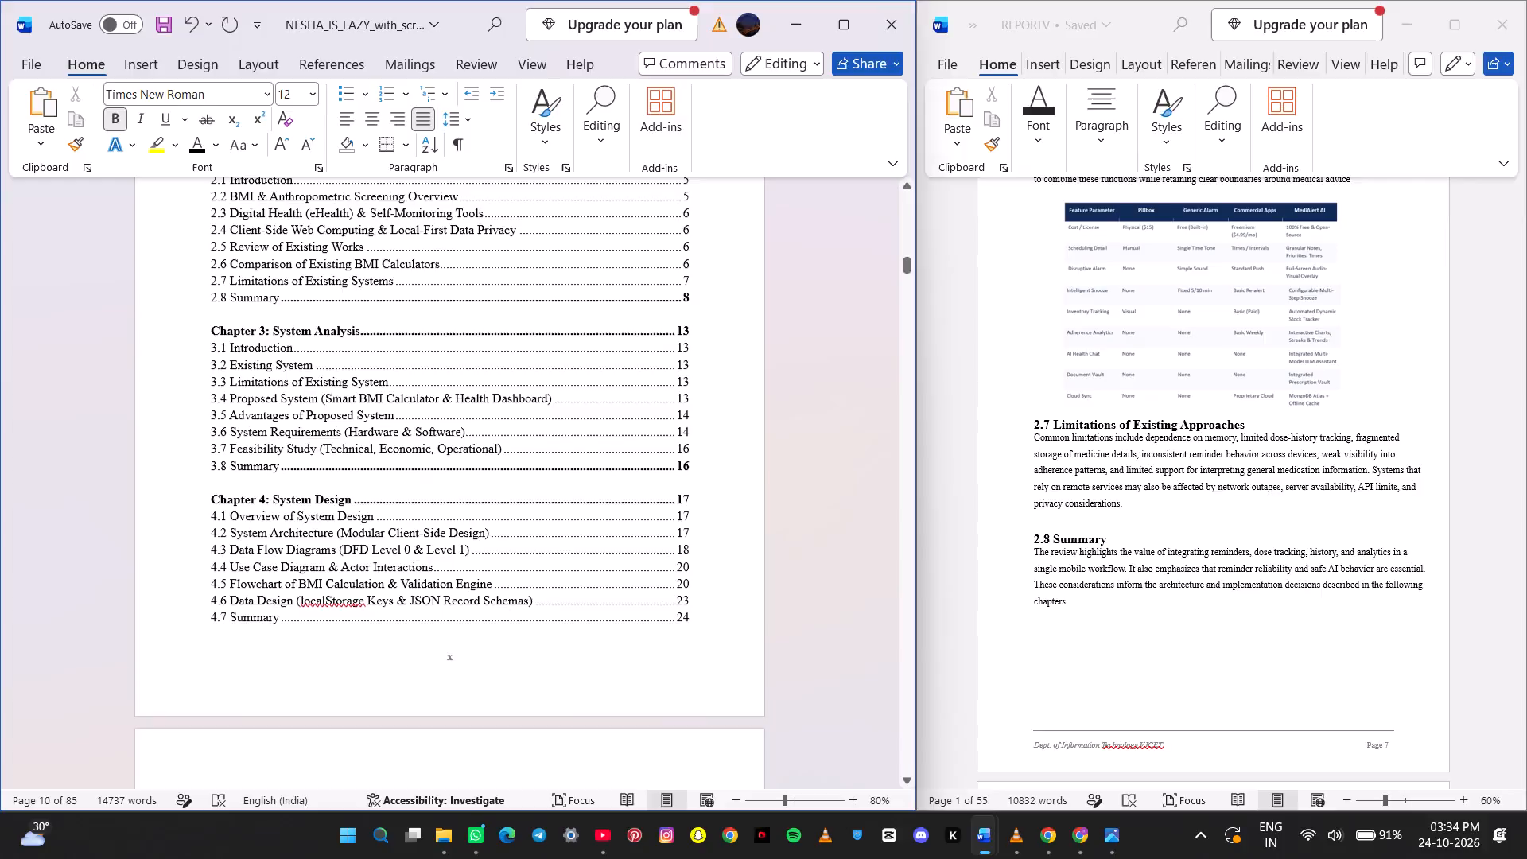
pyautogui.scroll(-1, 600, 655)
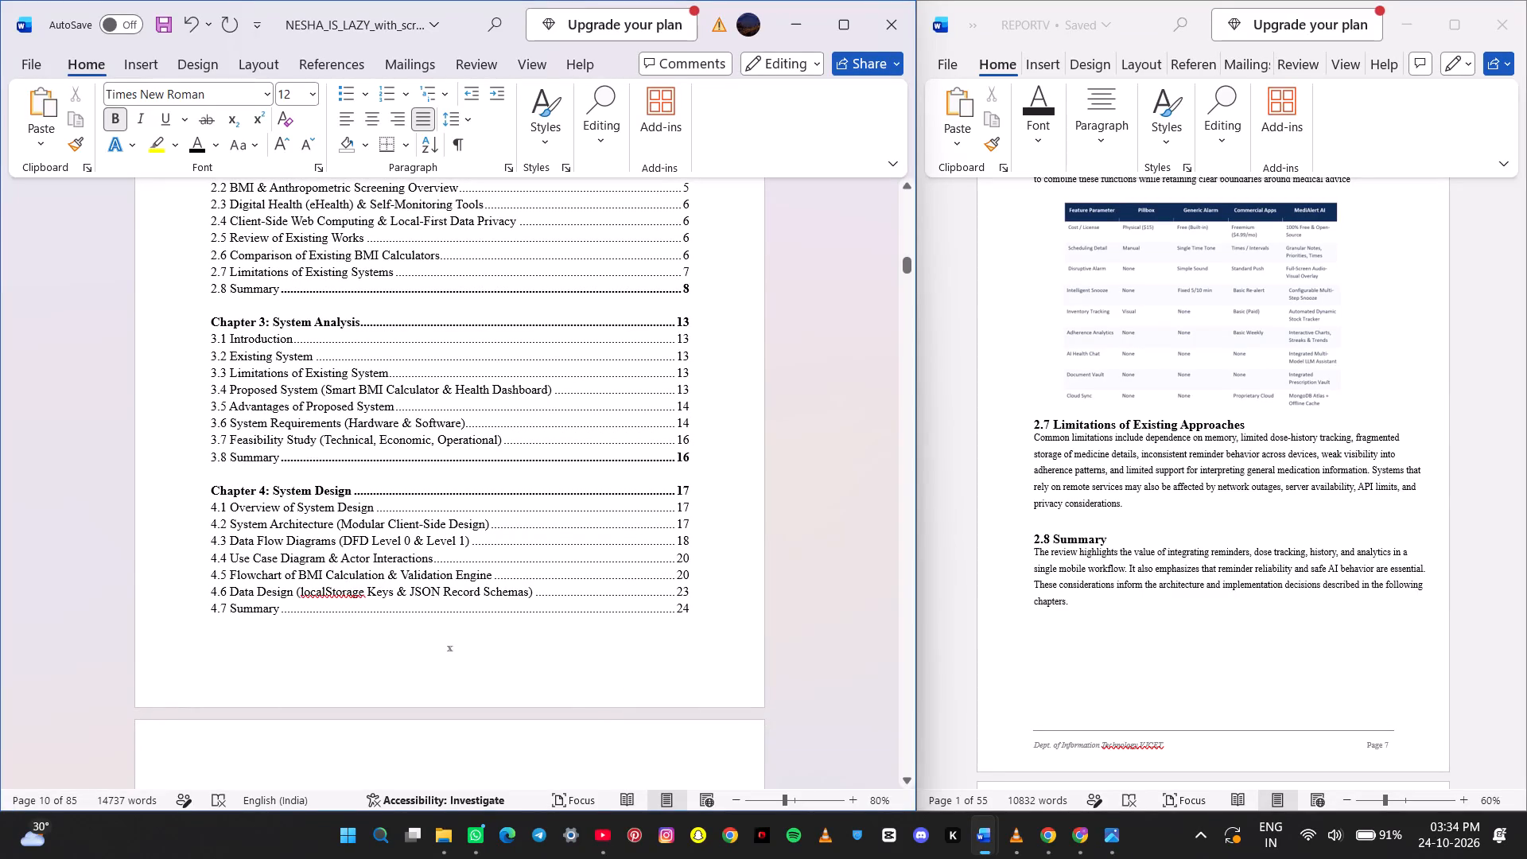
pyautogui.press('BackSpace')
pyautogui.press('7')
# Check the page where Chapter 3 starts in REPORTV and set the Chapter 3: System Analysis page number in CONTENT to 8.
pyautogui.scroll(-8, 1246, 516)
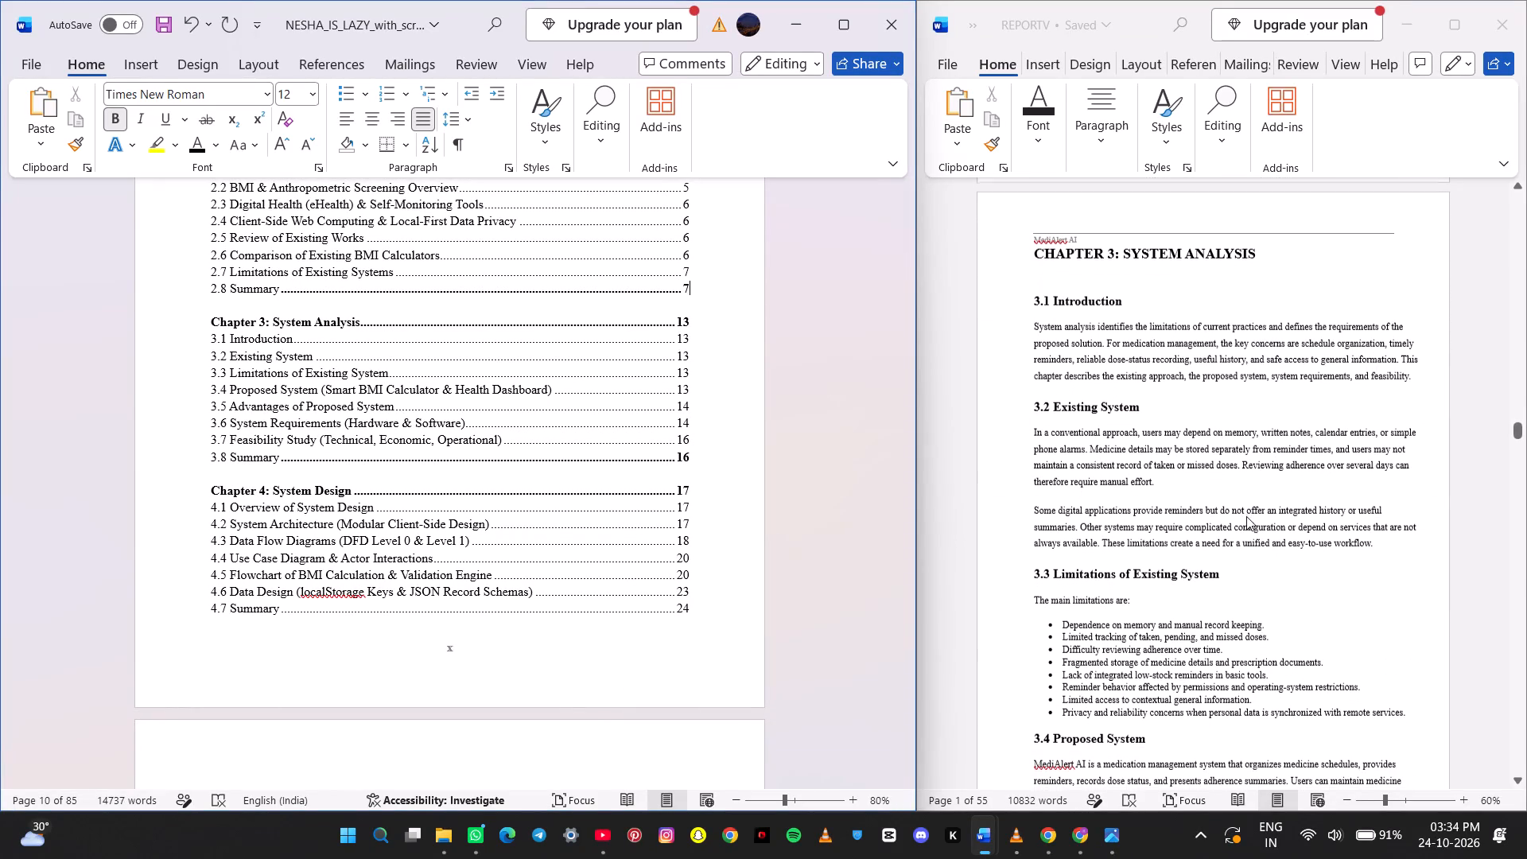
pyautogui.scroll(-1, 1257, 538)
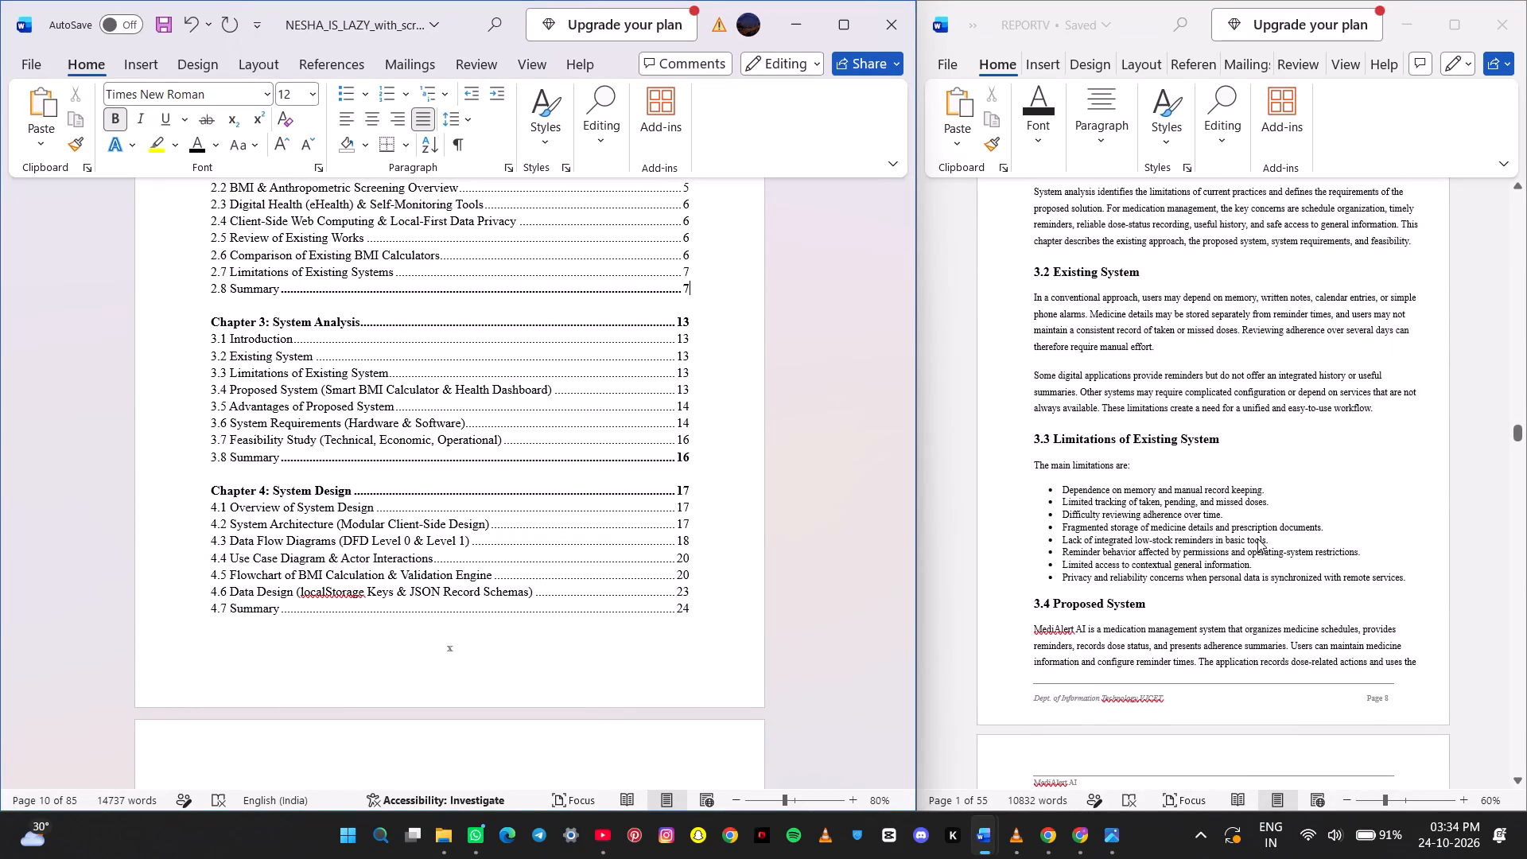
pyautogui.click(692, 319)
pyautogui.press('BackSpace')
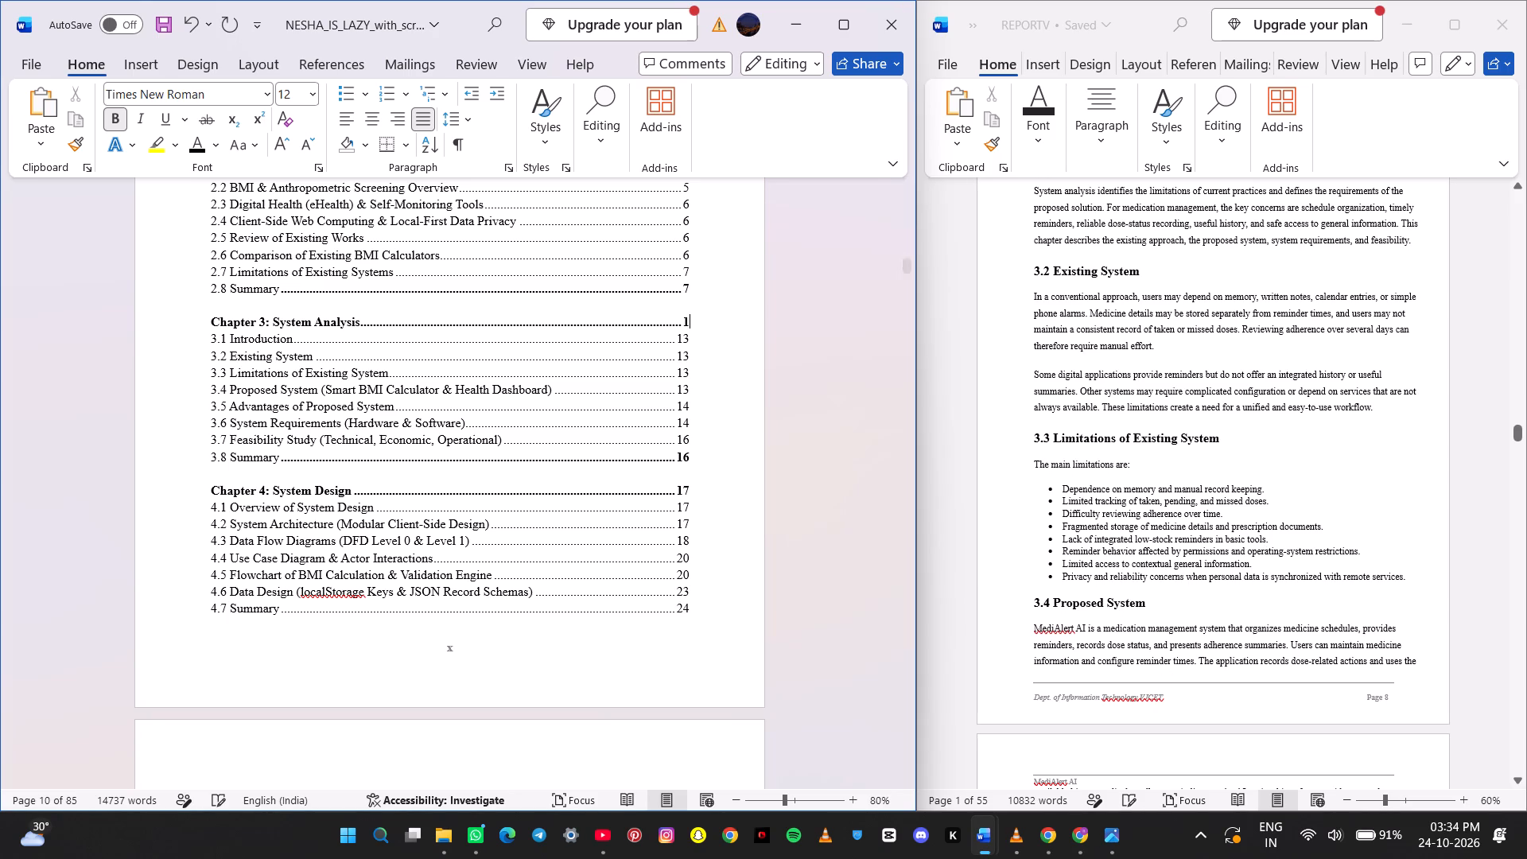
pyautogui.press('BackSpace')
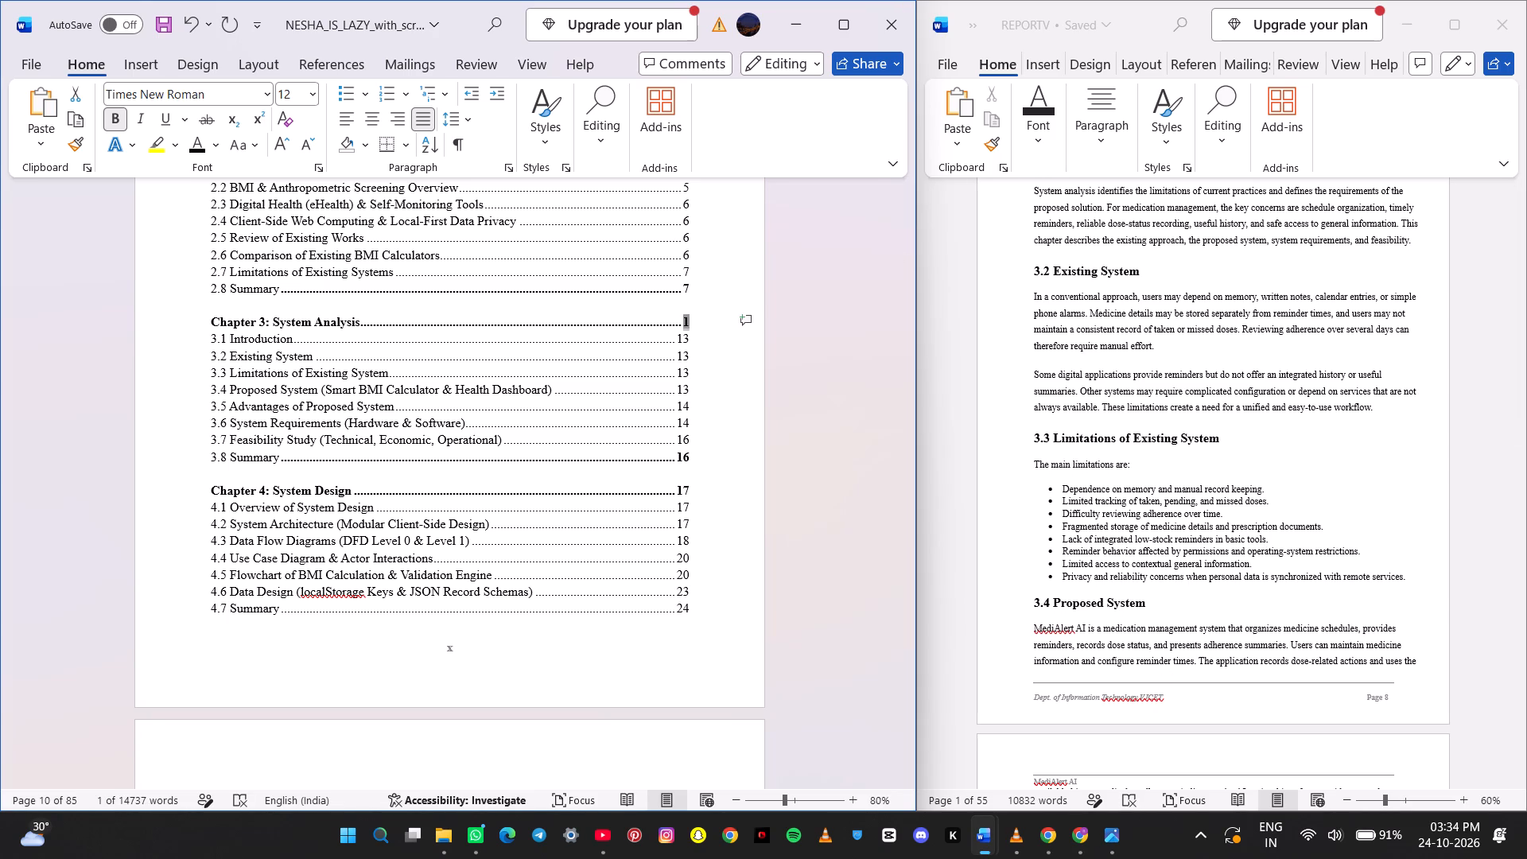
pyautogui.press('BackSpace')
pyautogui.press('8')
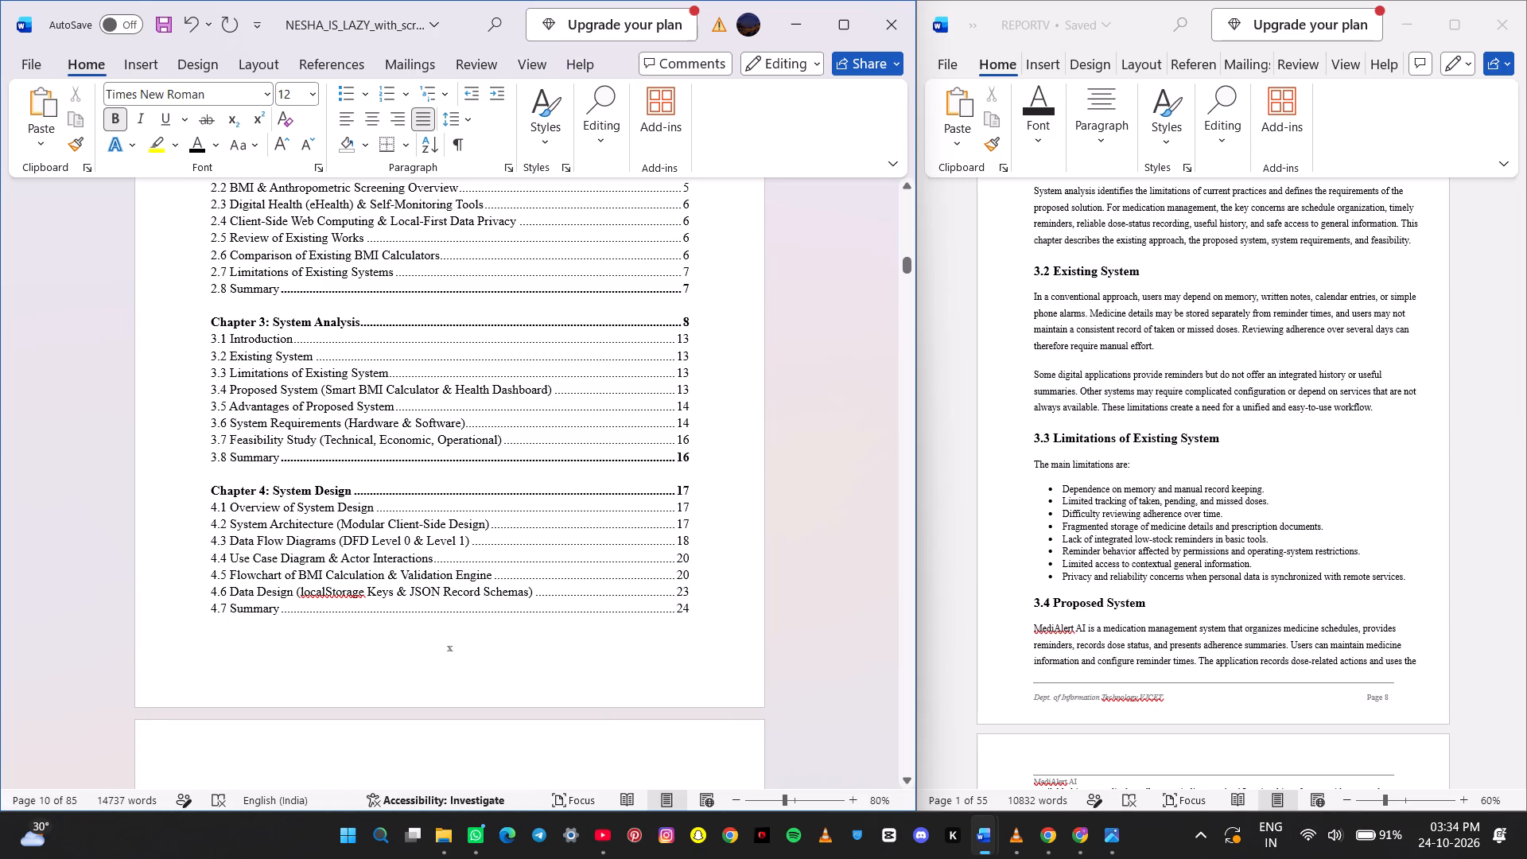
# Set the page numbers of 3.1 Introduction and 3.2 Existing System in the CONTENT list to 8.
pyautogui.click(692, 340)
pyautogui.press('BackSpace')
pyautogui.press('BackSpace')
pyautogui.press('8')
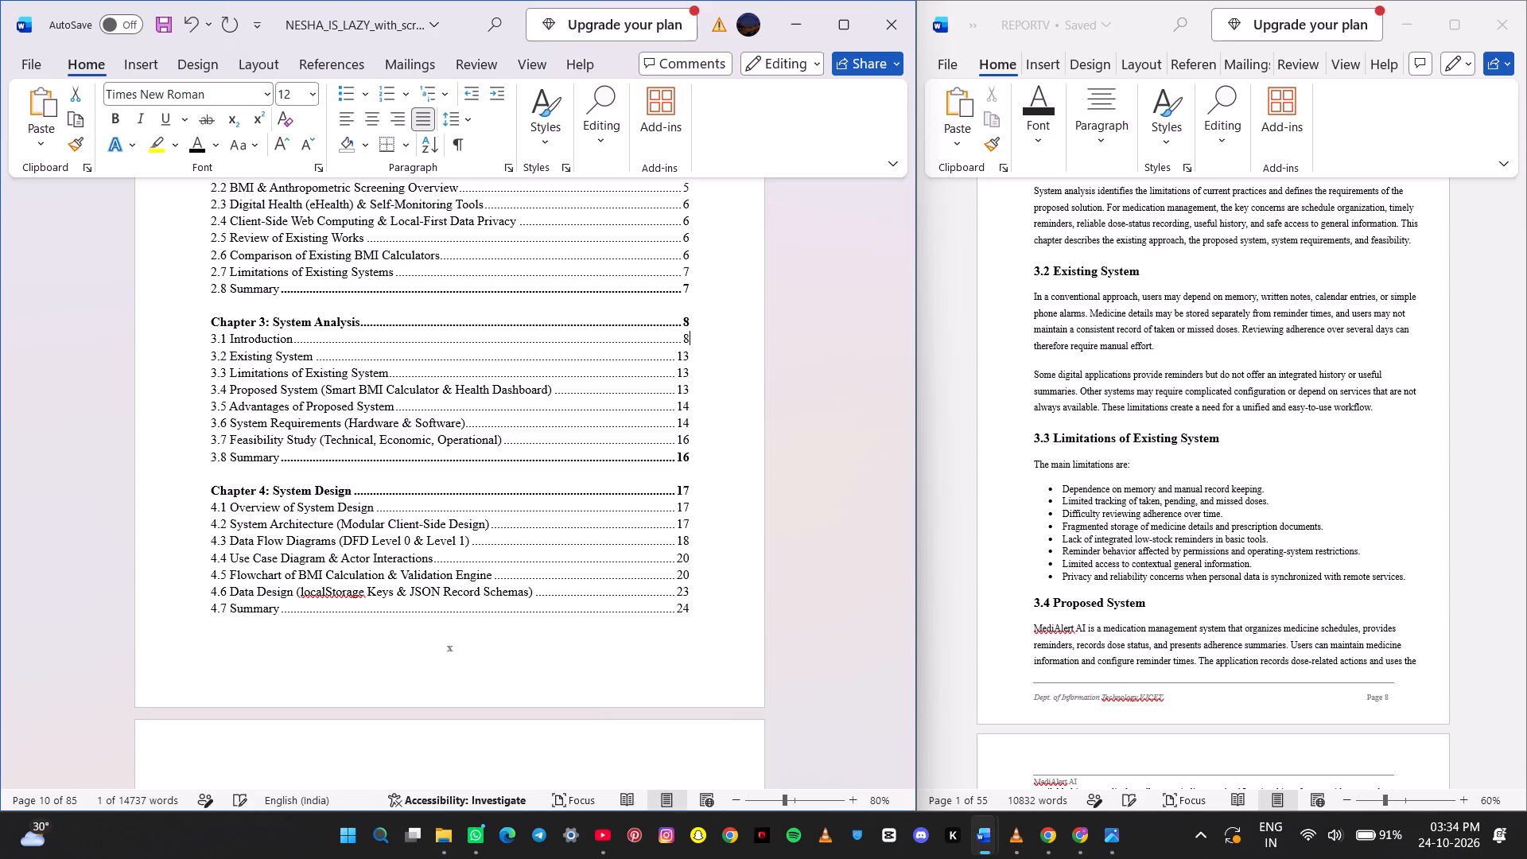
pyautogui.click(695, 355)
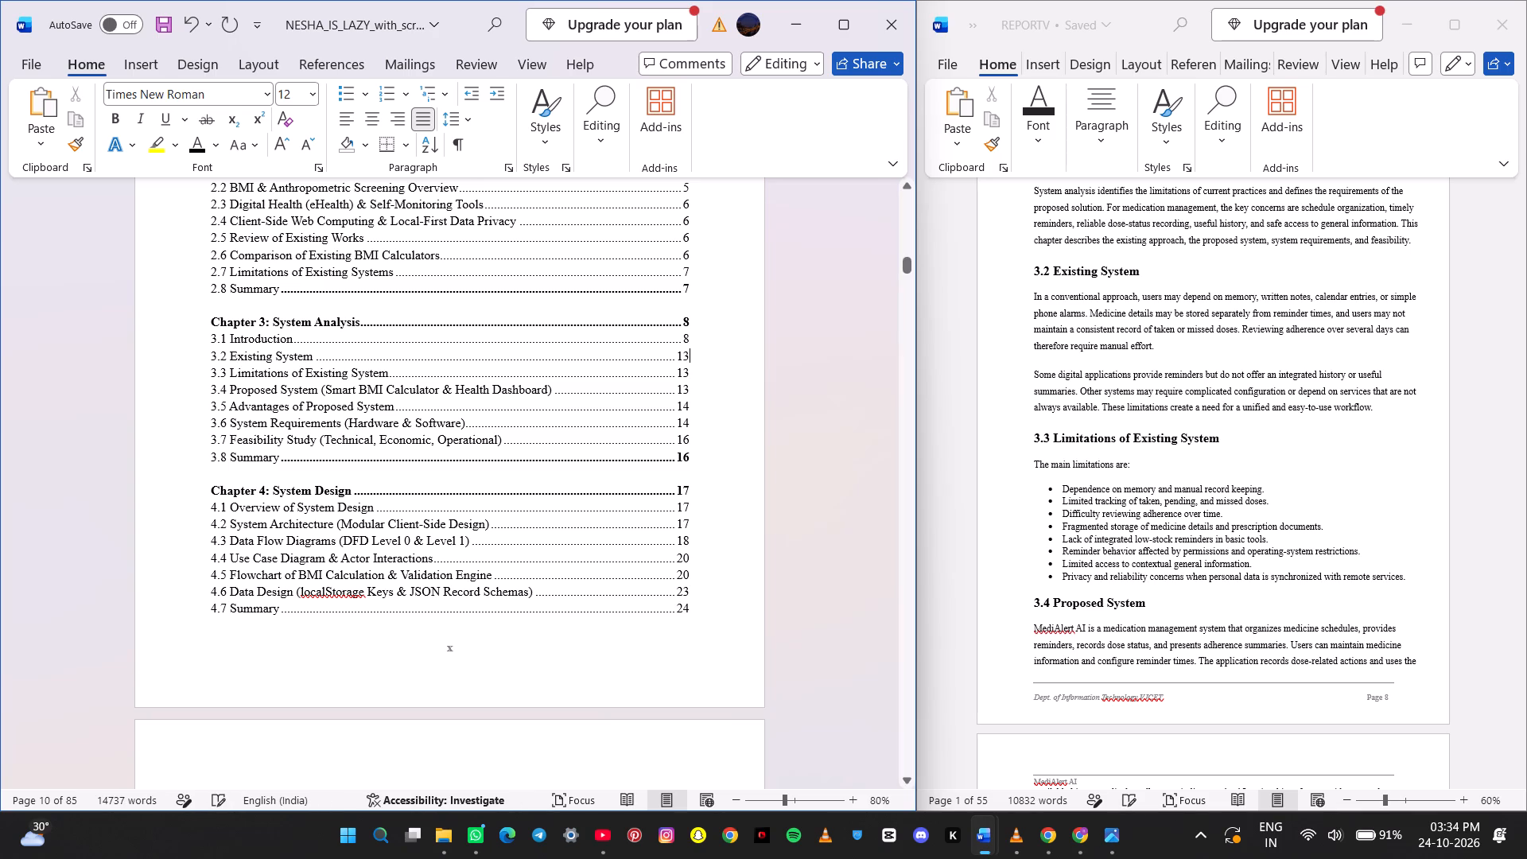
pyautogui.press('BackSpace')
pyautogui.press('BackSpace')
pyautogui.press('BackSpace')
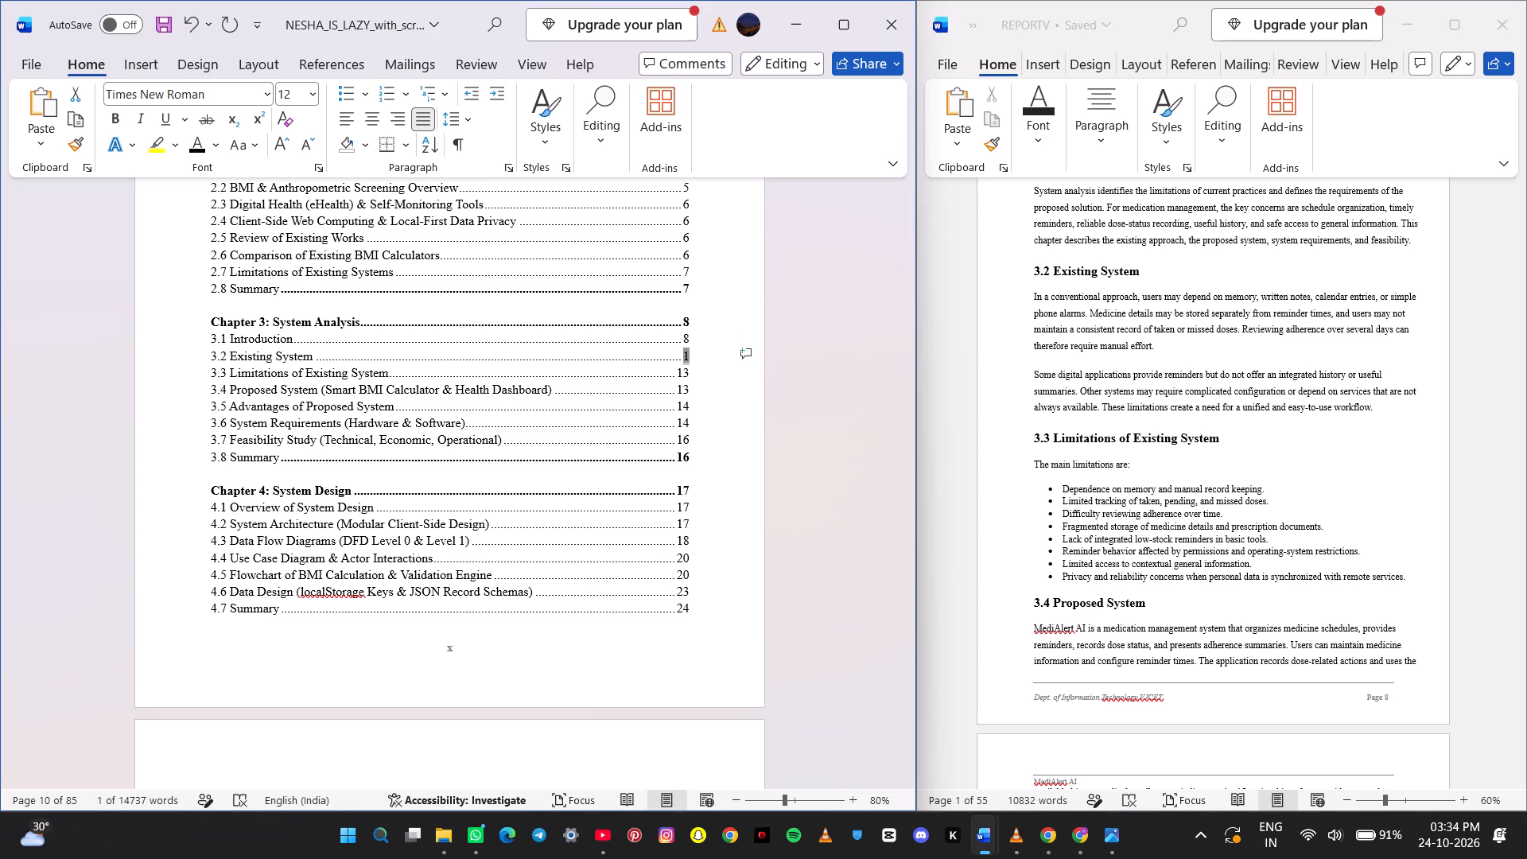
pyautogui.press('8')
# Set the page numbers of 3.3 Limitations of Existing System and 3.4 Proposed System in the CONTENT list to 8.
pyautogui.click(697, 380)
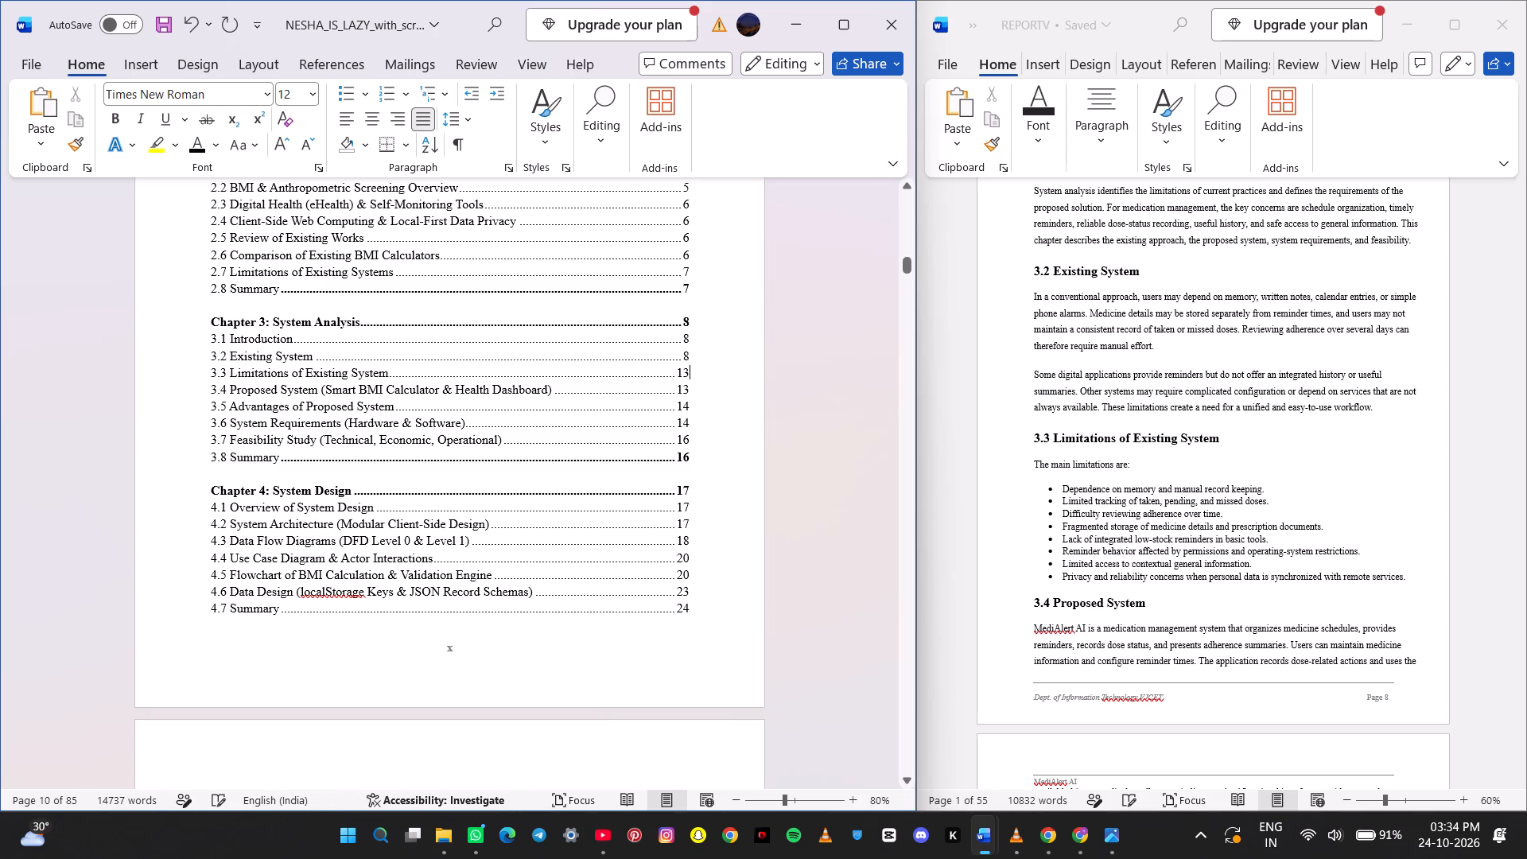
pyautogui.press('BackSpace')
pyautogui.press('BackSpace')
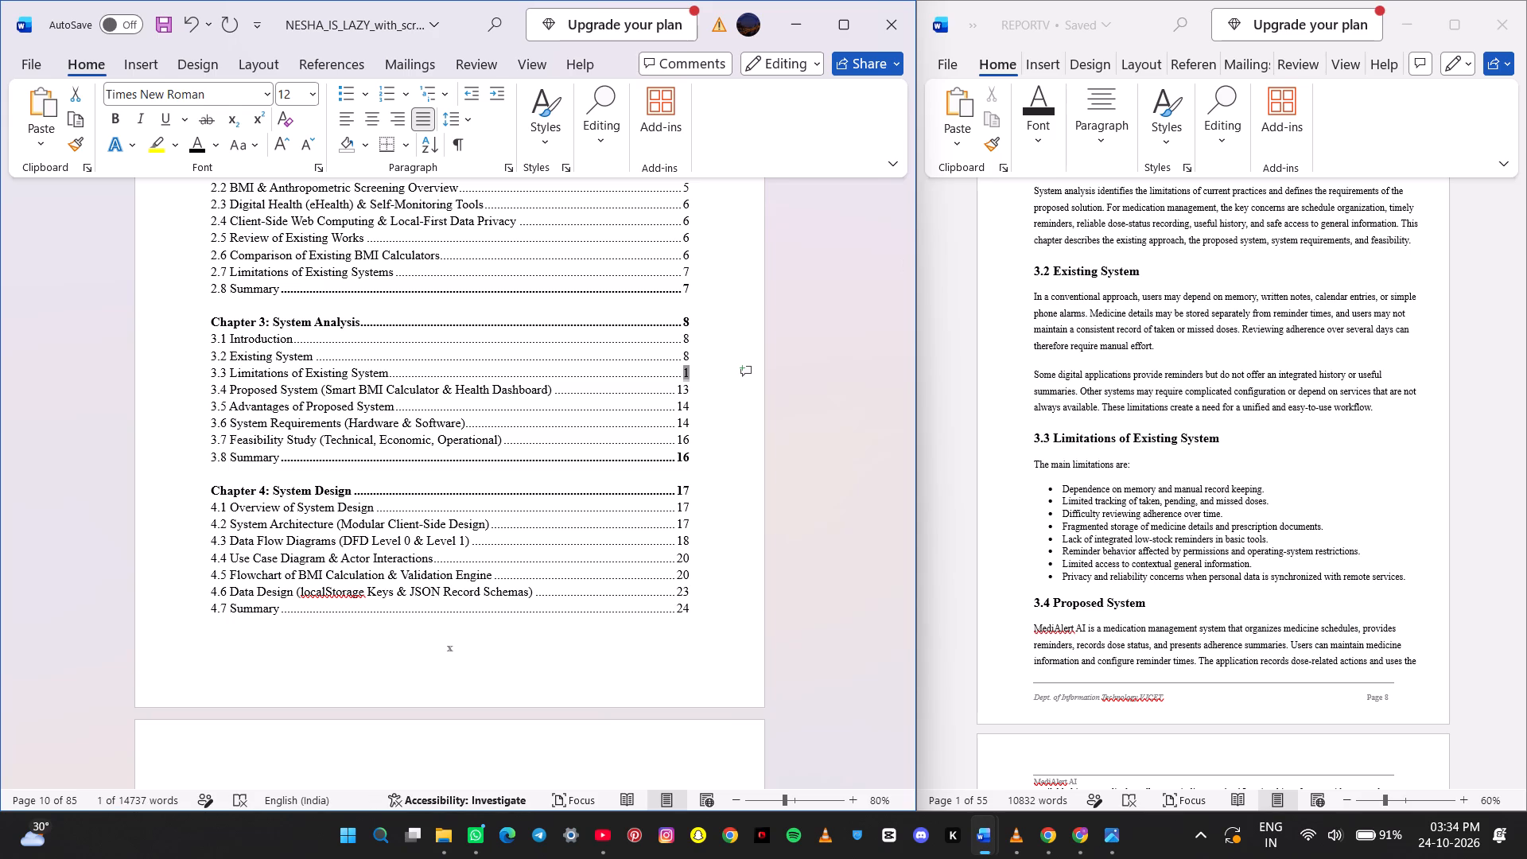
pyautogui.press('BackSpace')
pyautogui.press('8')
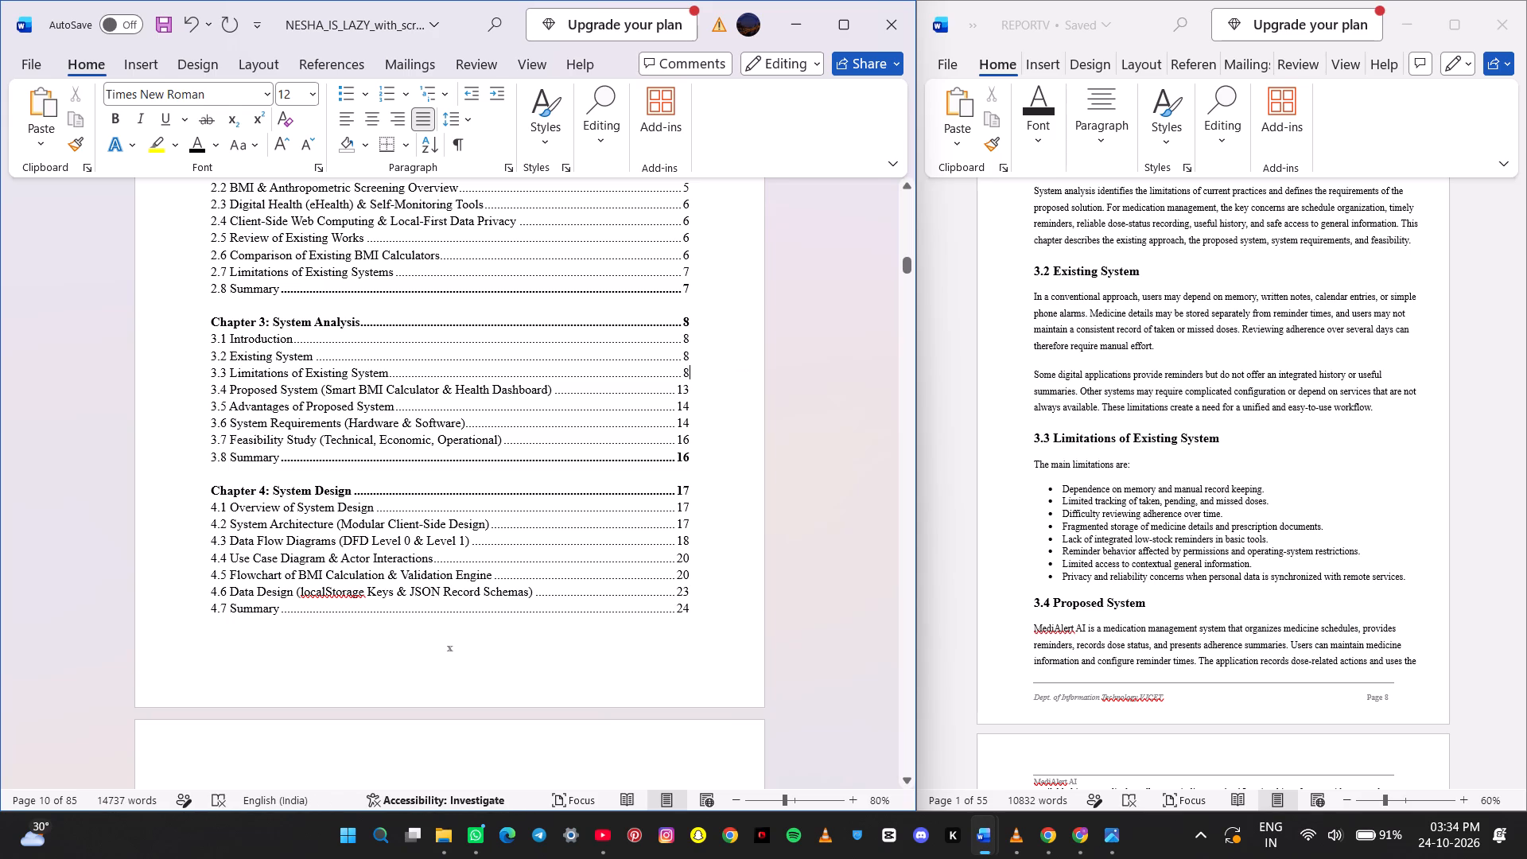
pyautogui.click(697, 392)
pyautogui.press('BackSpace')
pyautogui.press('BackSpace')
pyautogui.press('8')
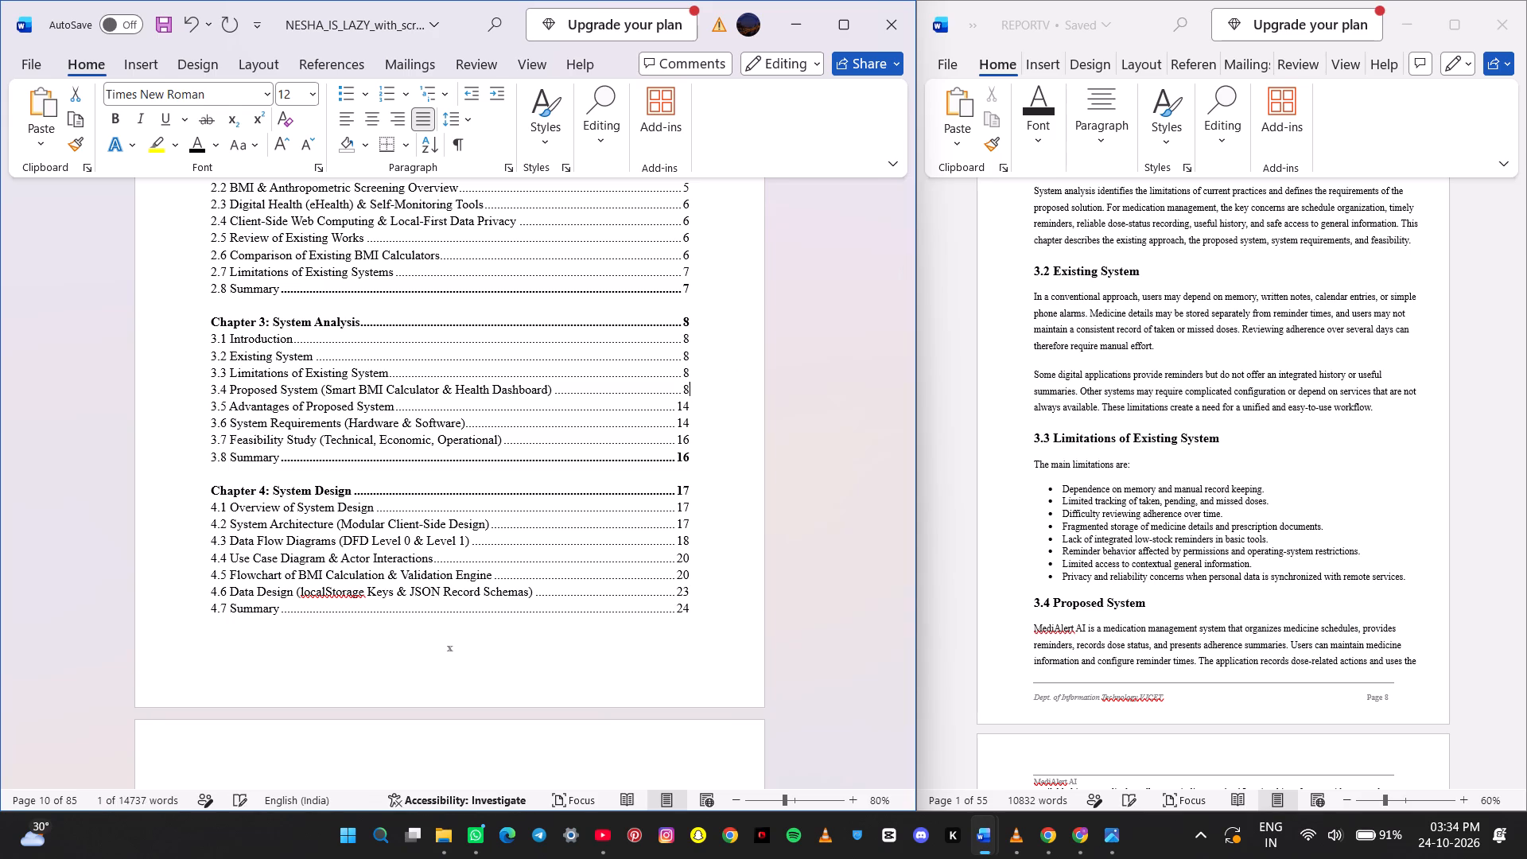
# Check the pages of sections 3.5 and 3.6 in REPORTV and set both entries' page numbers in the CONTENT list to 9.
pyautogui.click(691, 404)
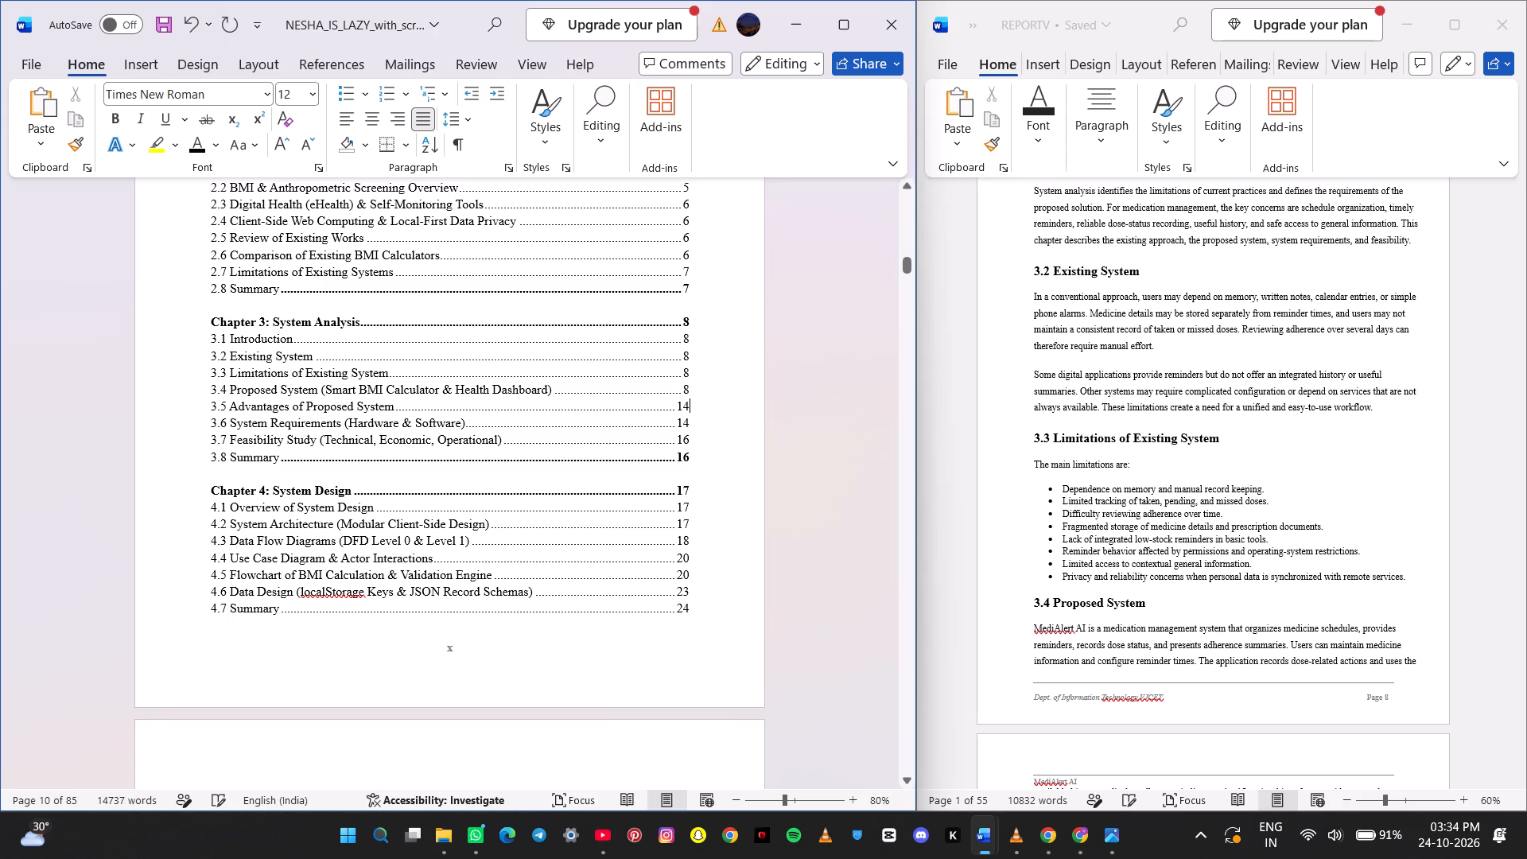
pyautogui.click(695, 395)
pyautogui.scroll(-8, 1225, 468)
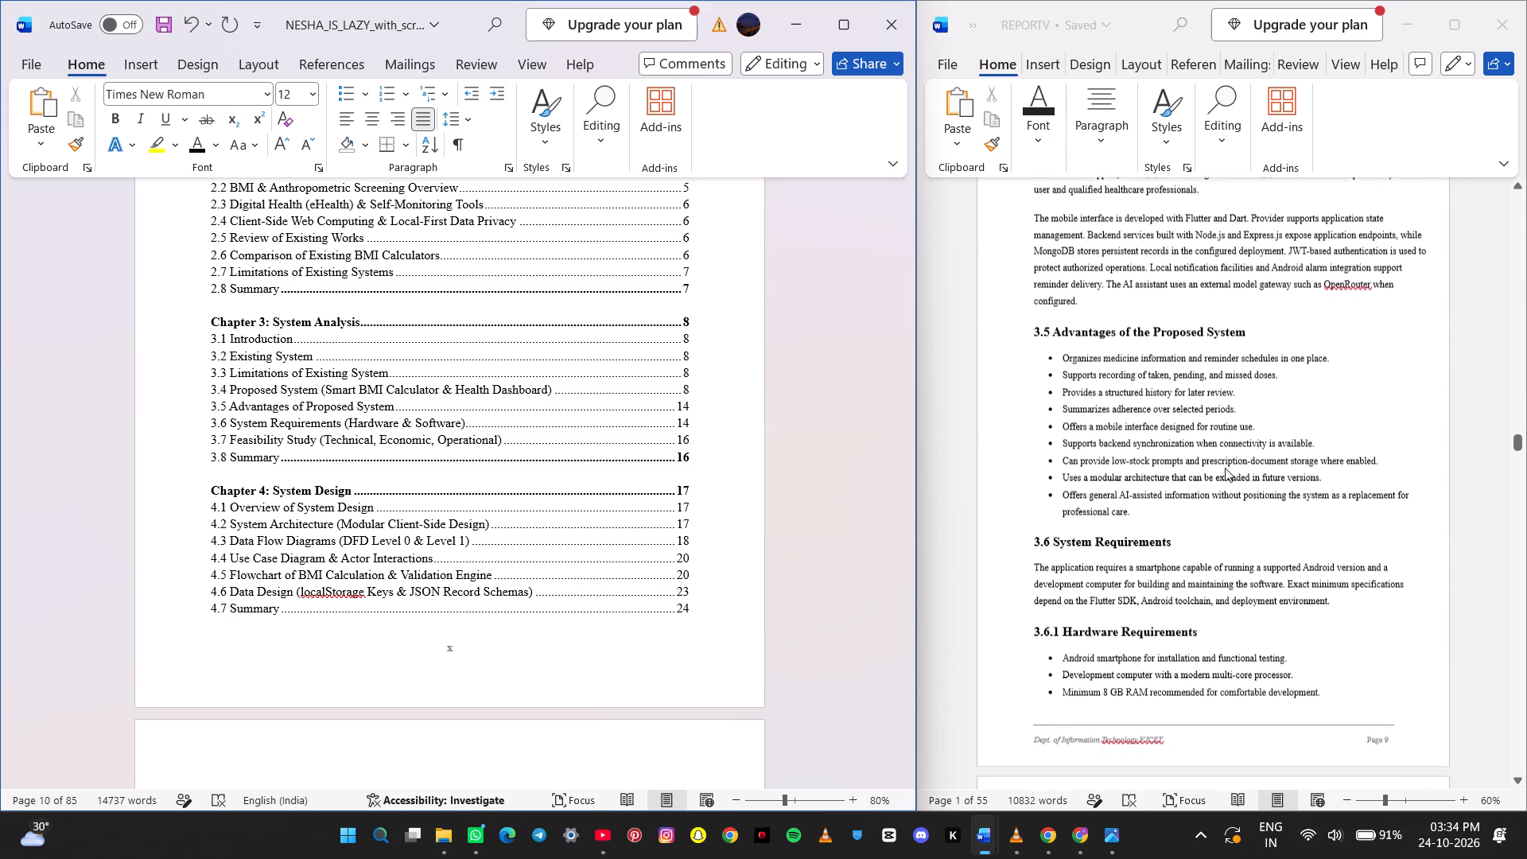
pyautogui.scroll(-1, 1225, 468)
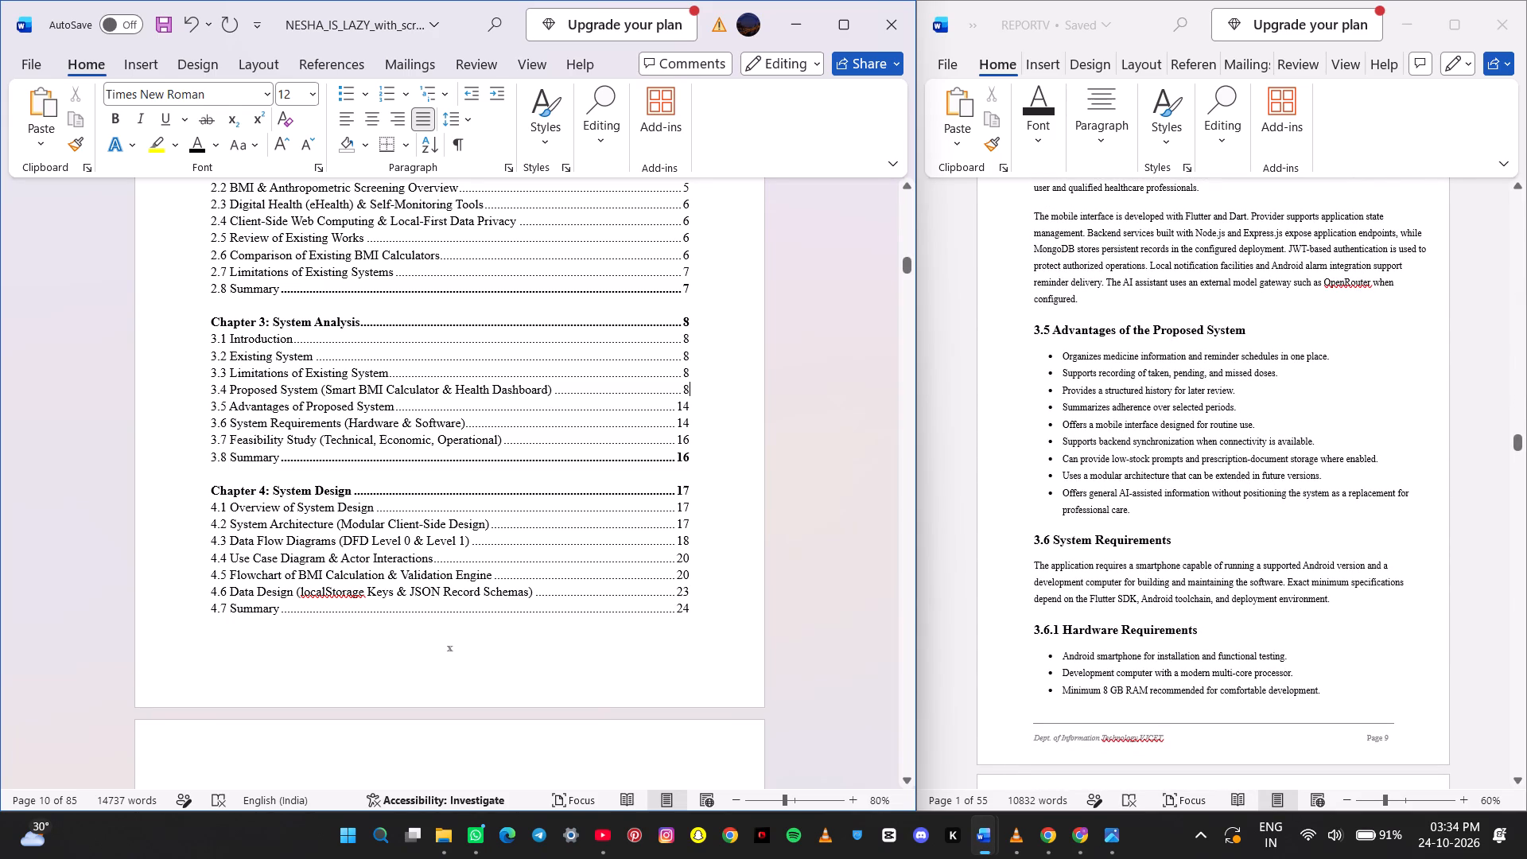
pyautogui.click(701, 405)
pyautogui.press('BackSpace')
pyautogui.press('BackSpace')
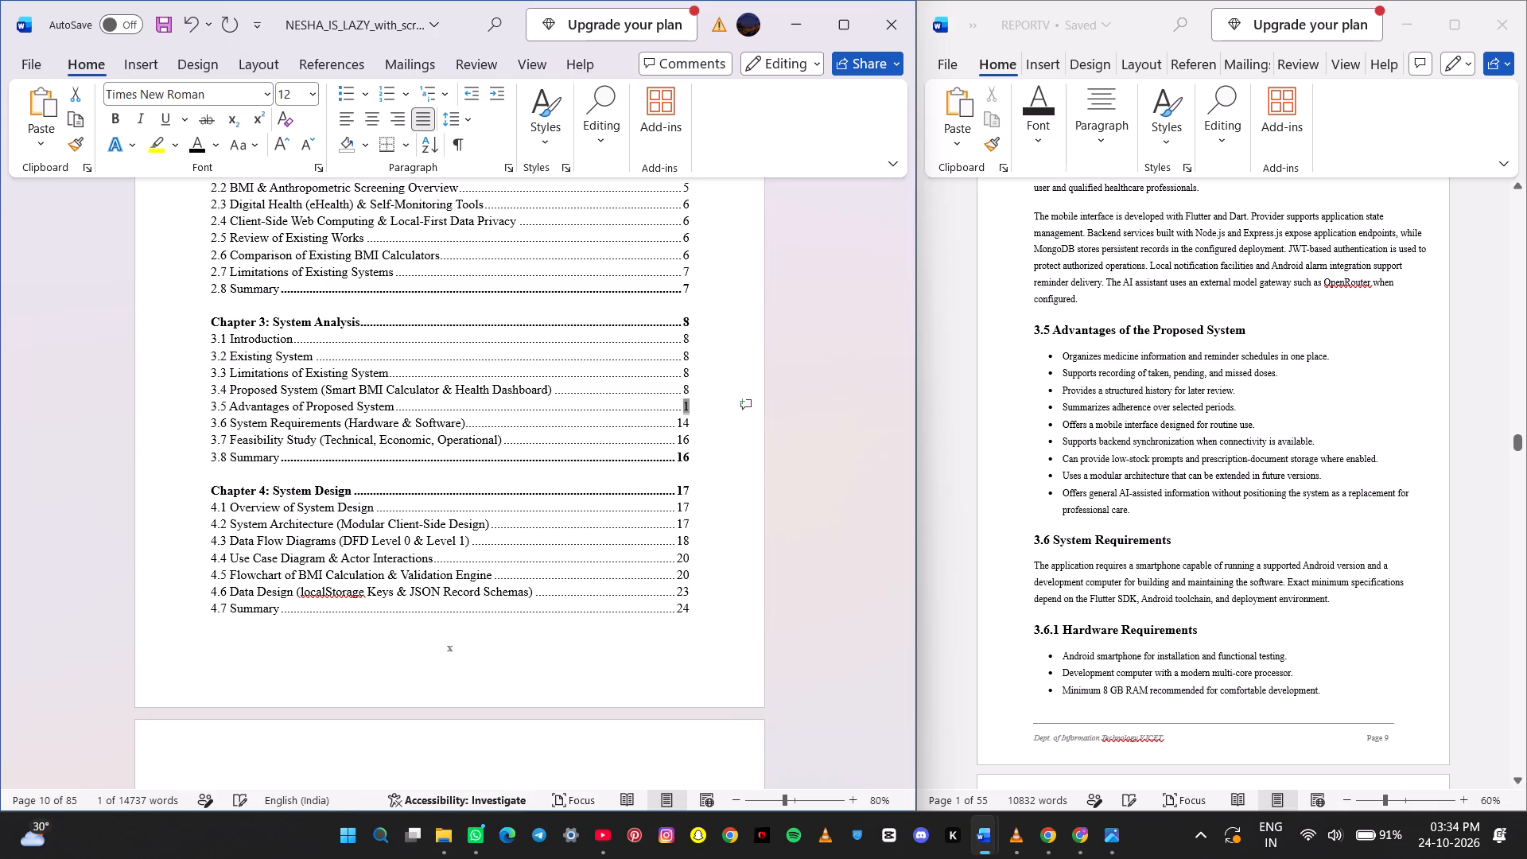
pyautogui.press('9')
pyautogui.click(694, 424)
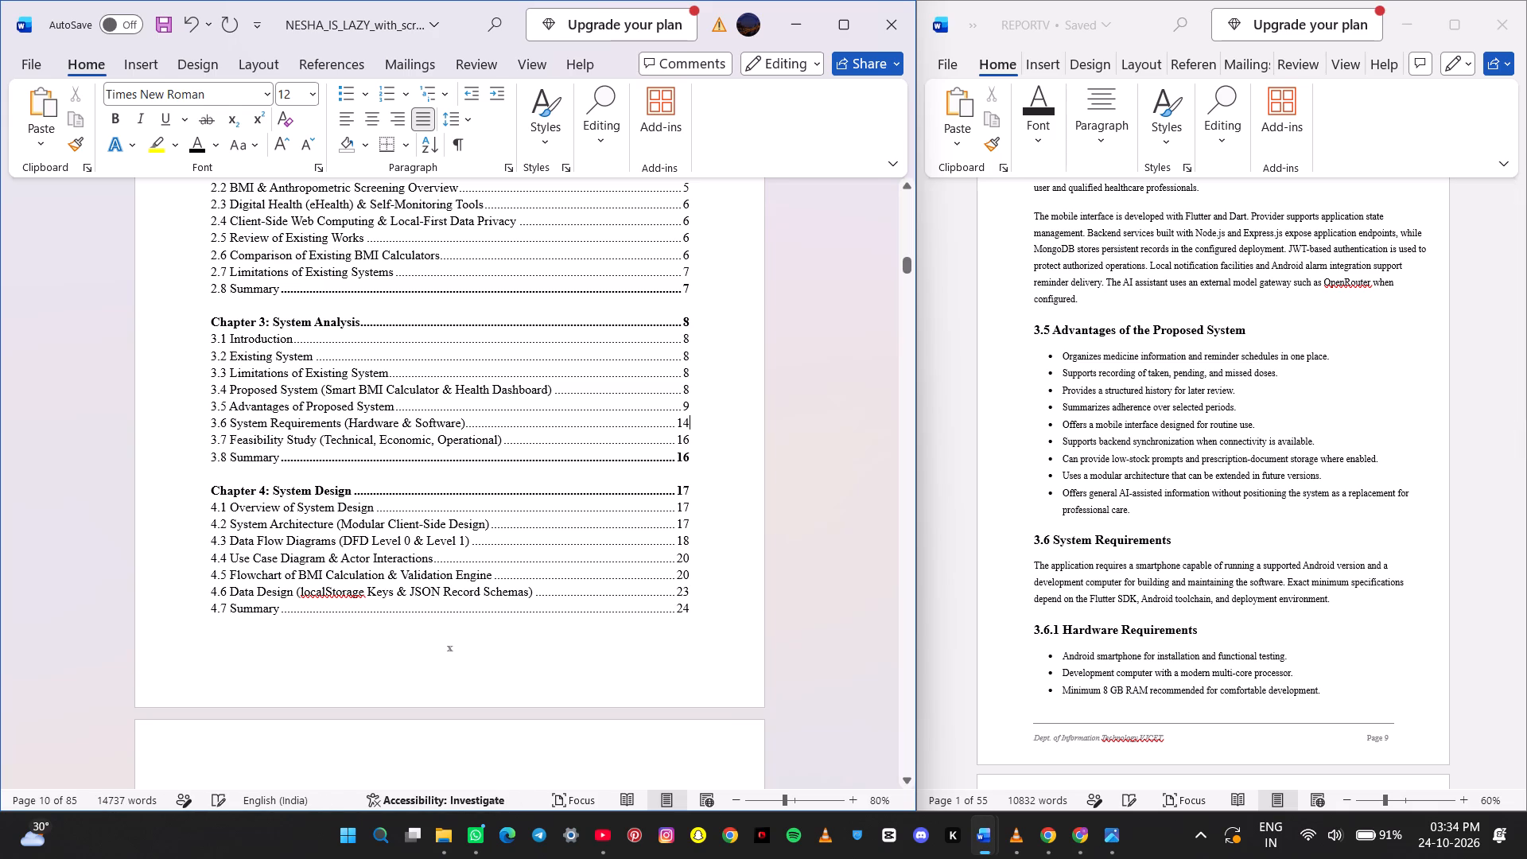
pyautogui.press('BackSpace')
pyautogui.press('BackSpace')
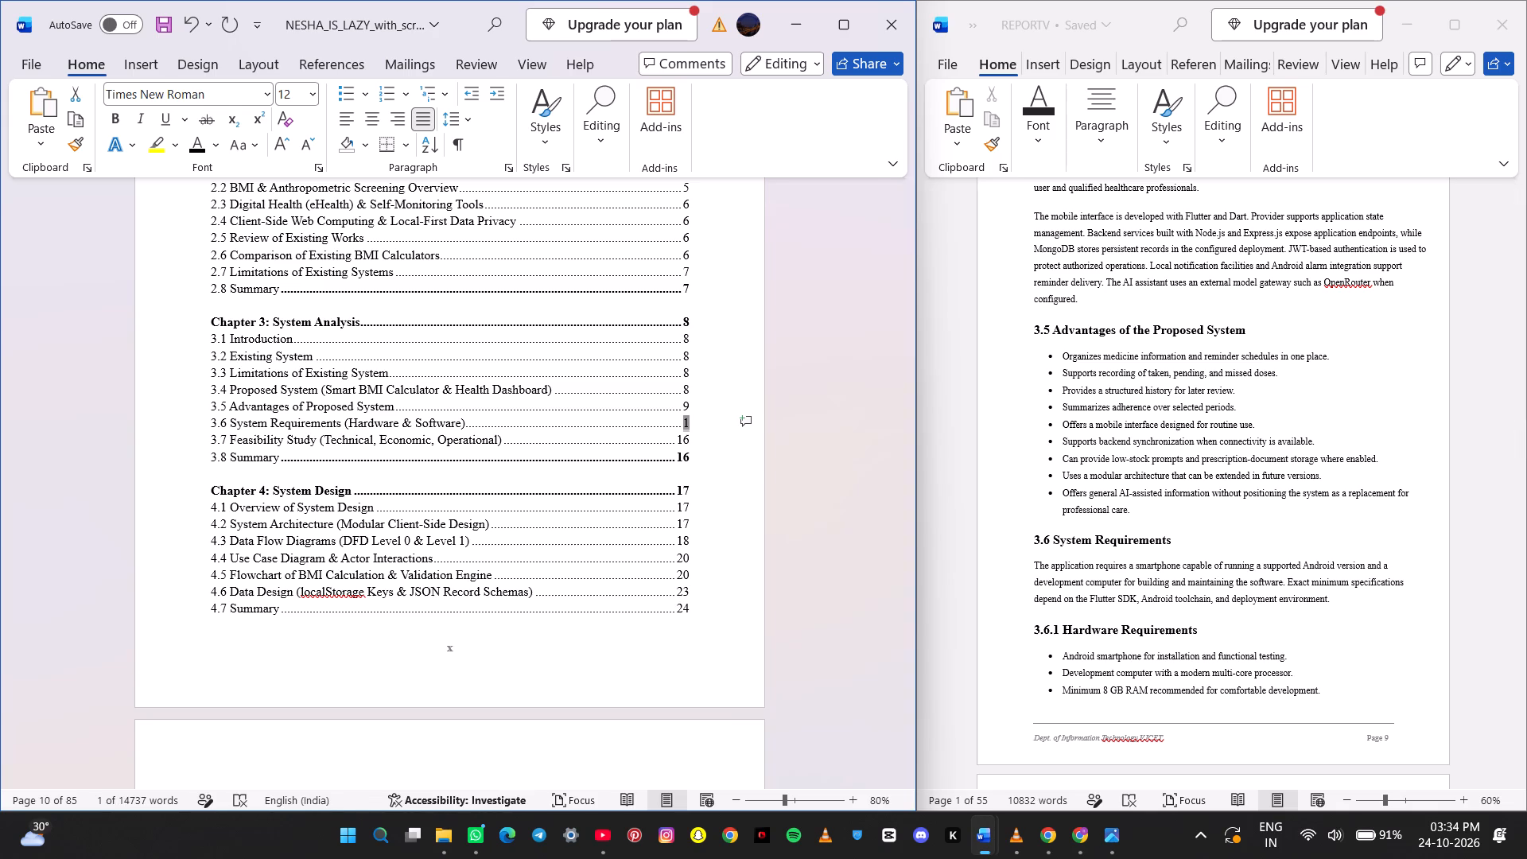
pyautogui.press('BackSpace')
pyautogui.press('9')
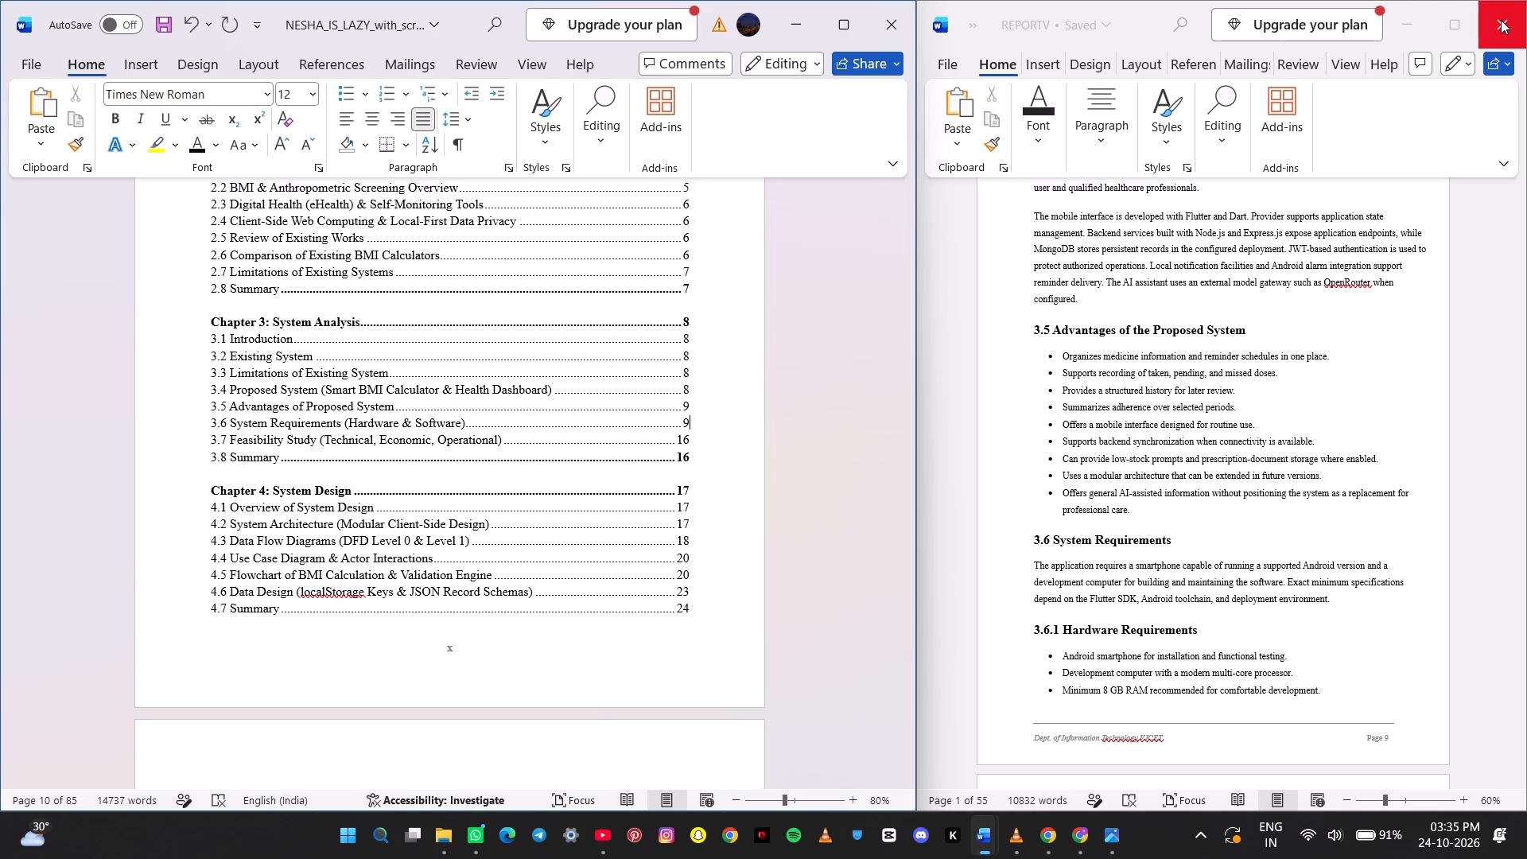
# Rearrange the two documents side by side in equal halves, with REPORTV on the left and NESHA_IS_LAZY_with_screenshots on the right.
pyautogui.click(1415, 28)
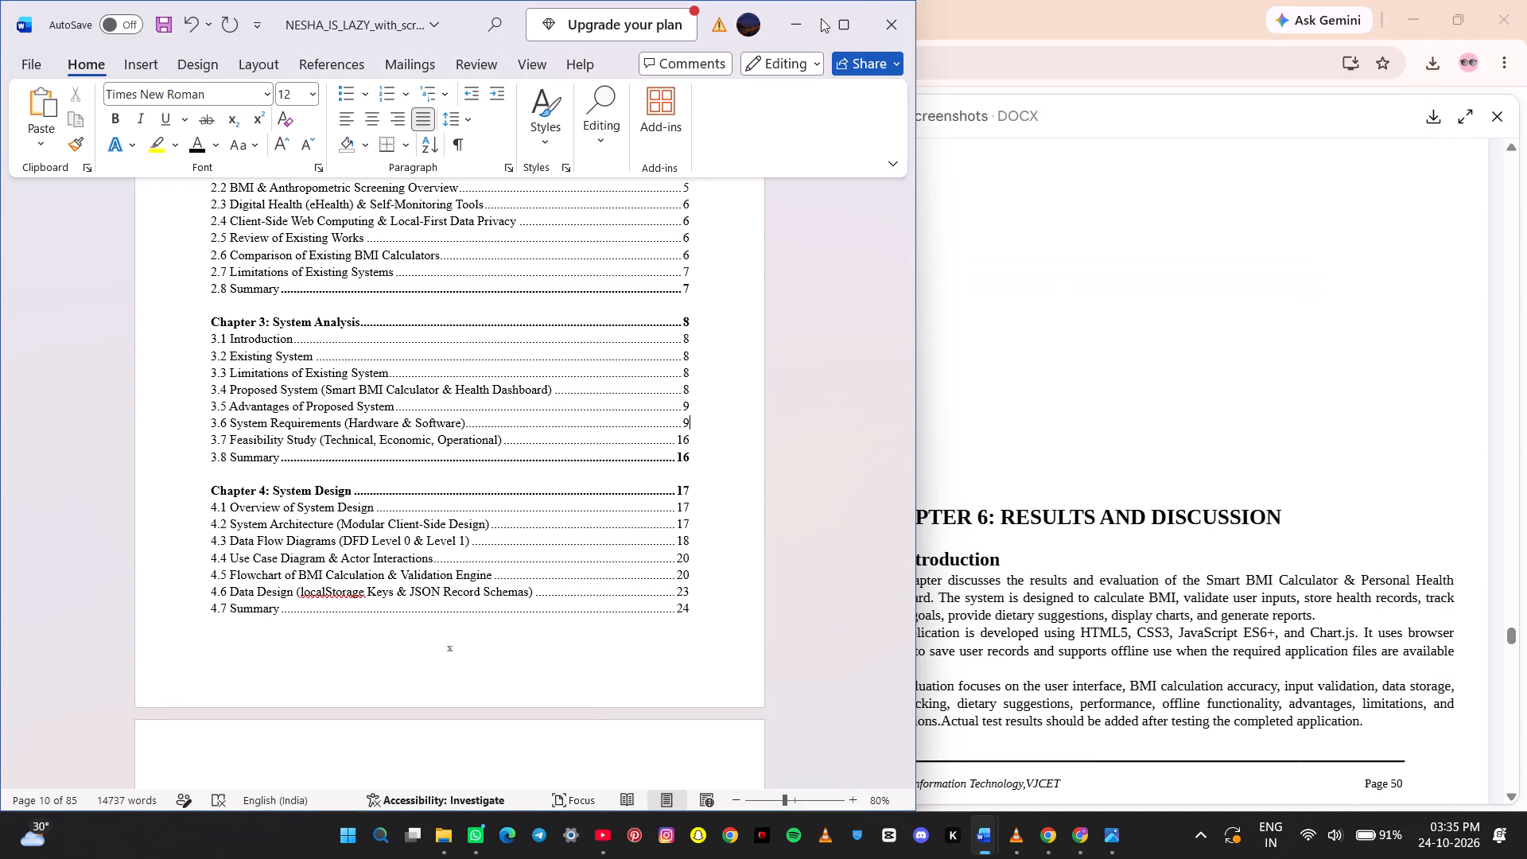
pyautogui.click(842, 17)
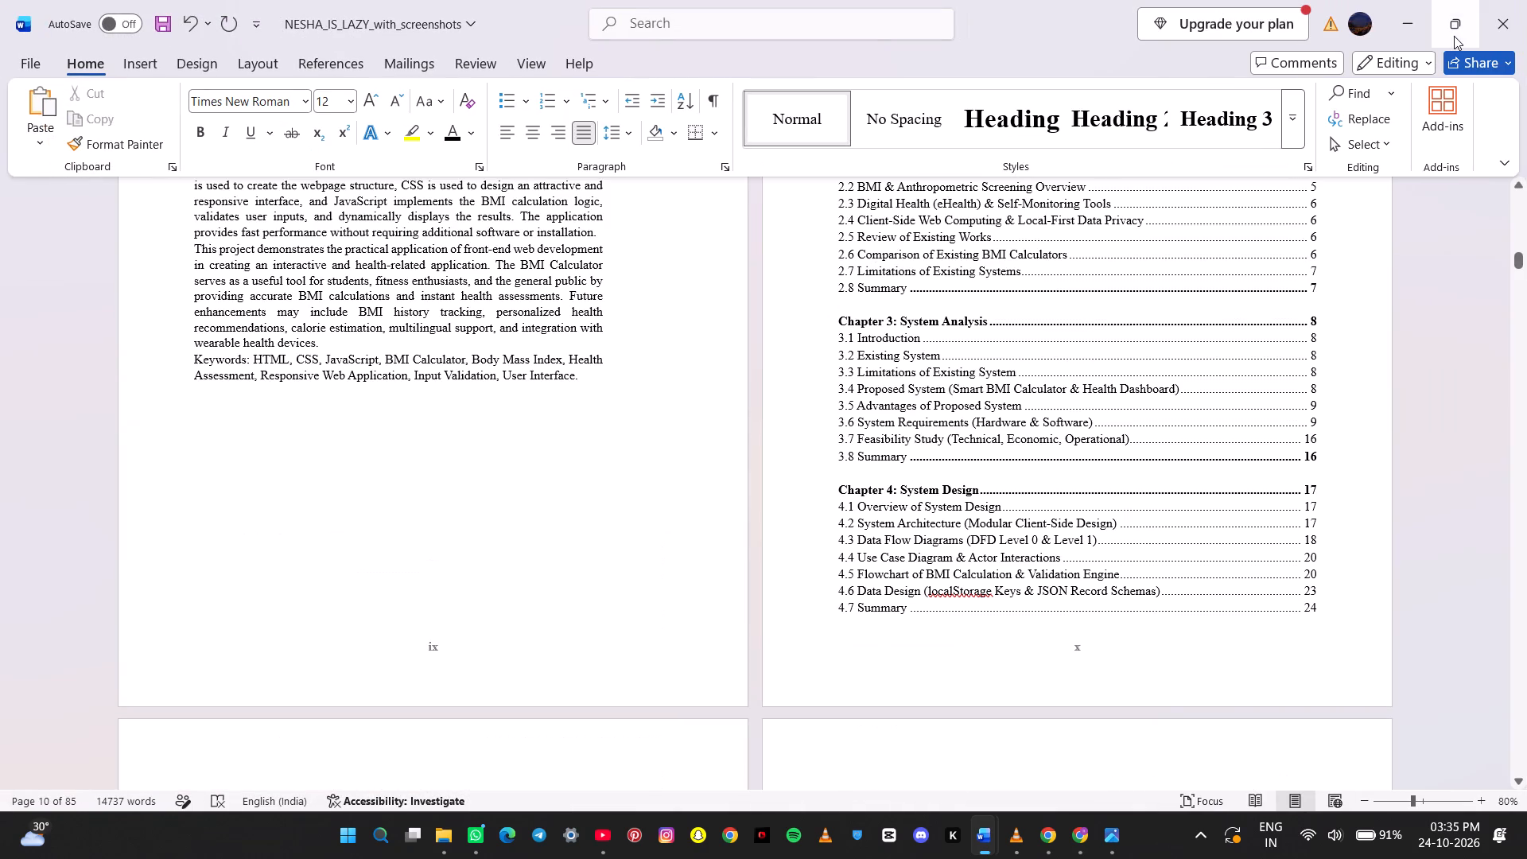
pyautogui.click(1454, 36)
pyautogui.click(1278, 247)
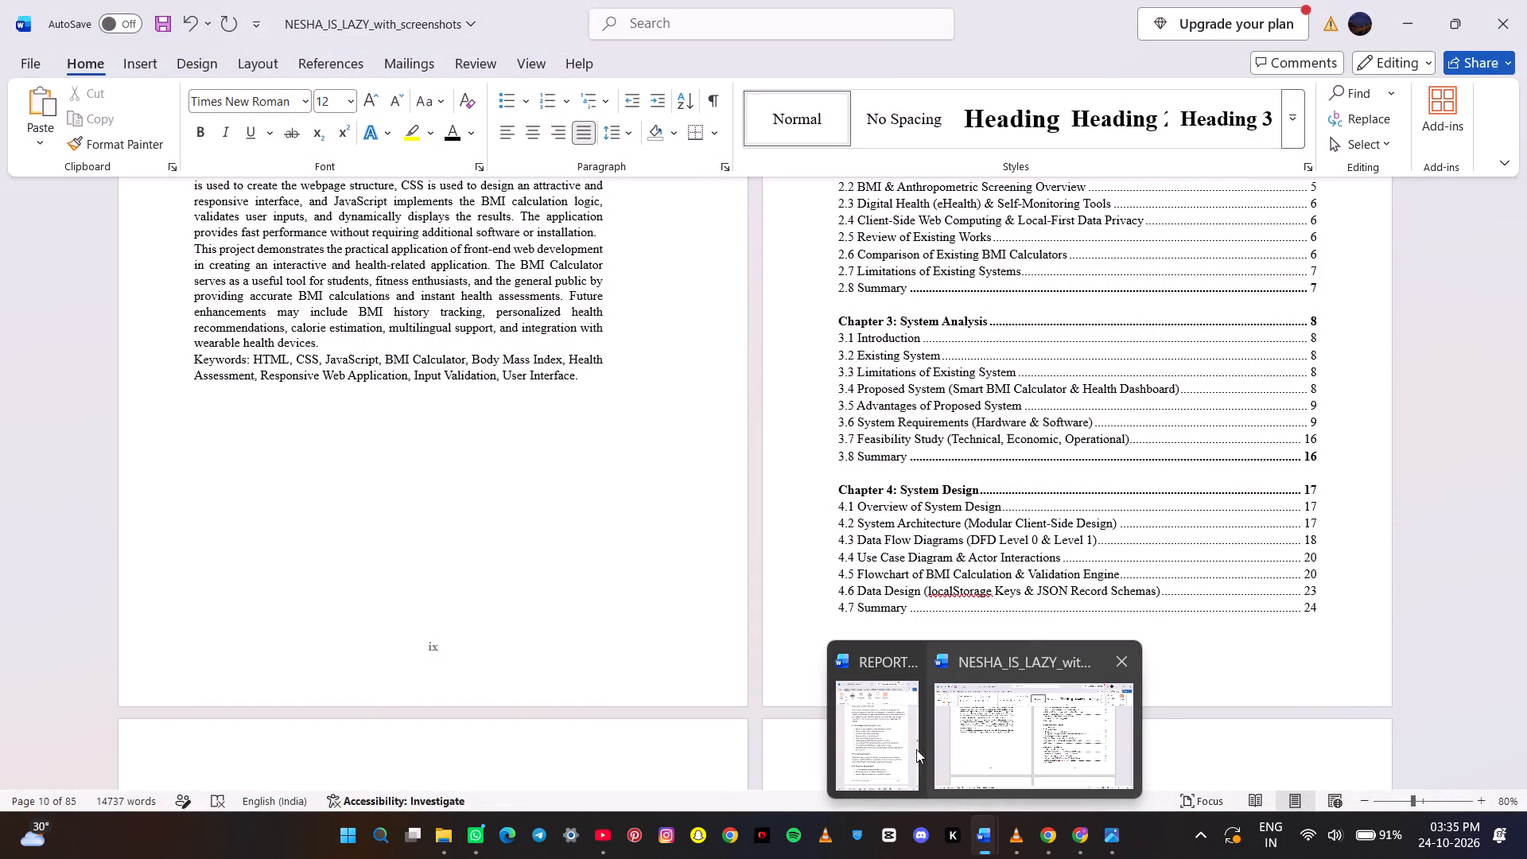
pyautogui.click(895, 740)
pyautogui.click(1455, 14)
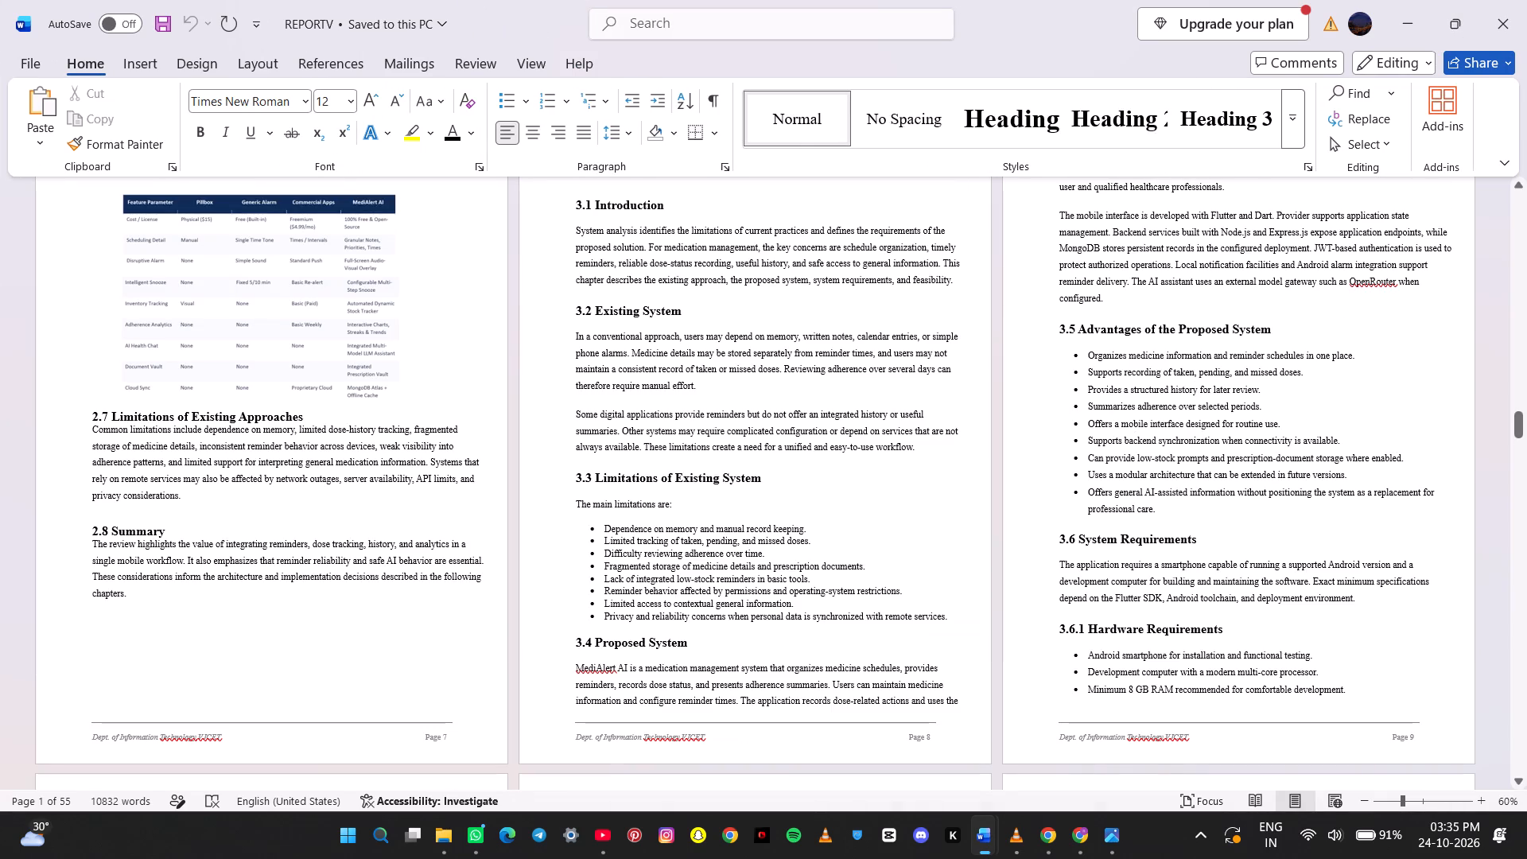
pyautogui.scroll(1, 400, 304)
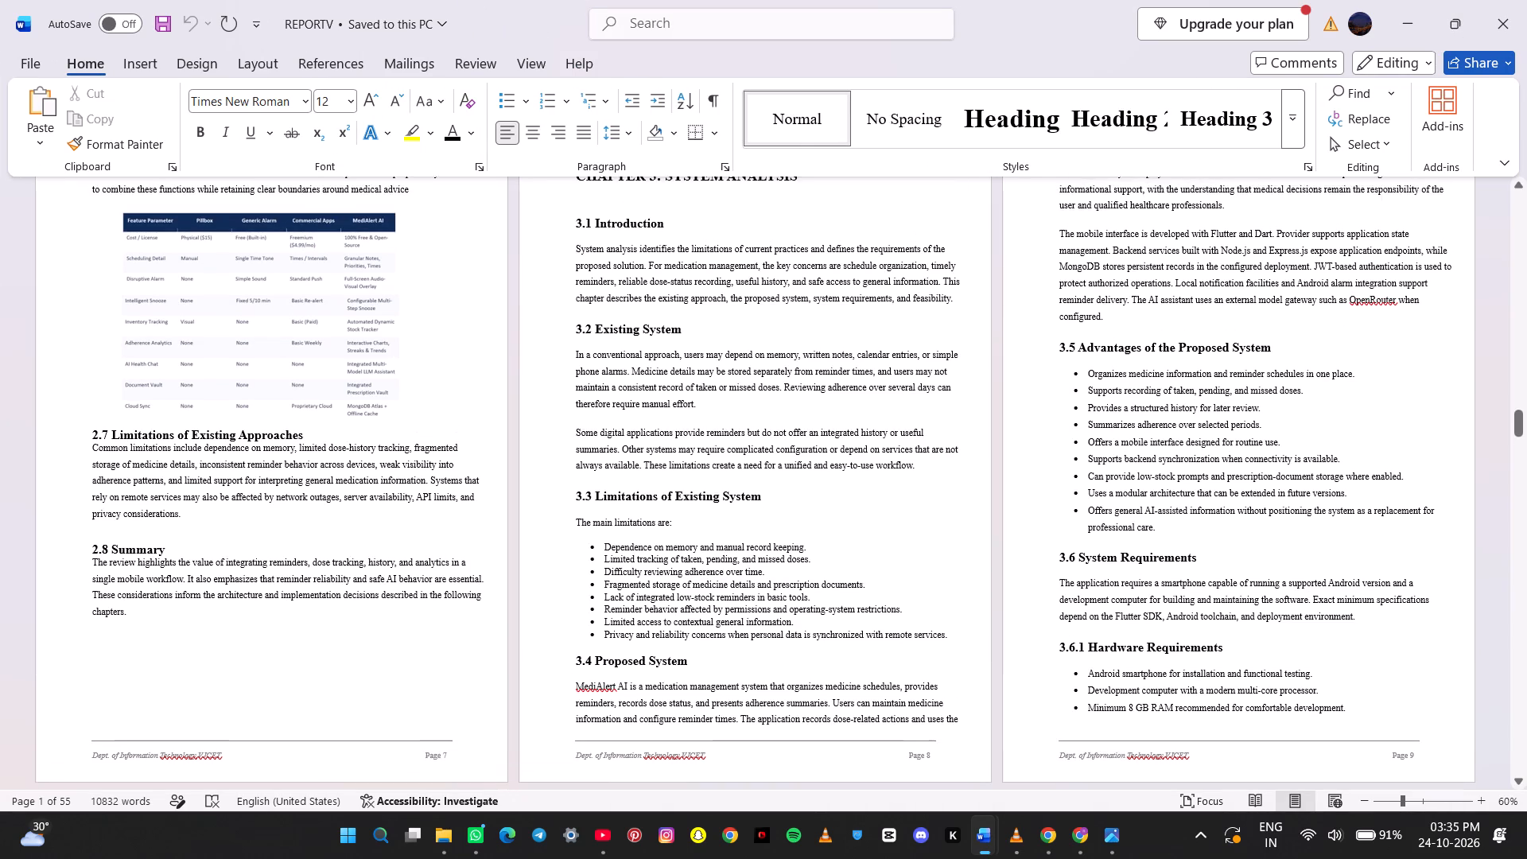
pyautogui.scroll(1, 400, 304)
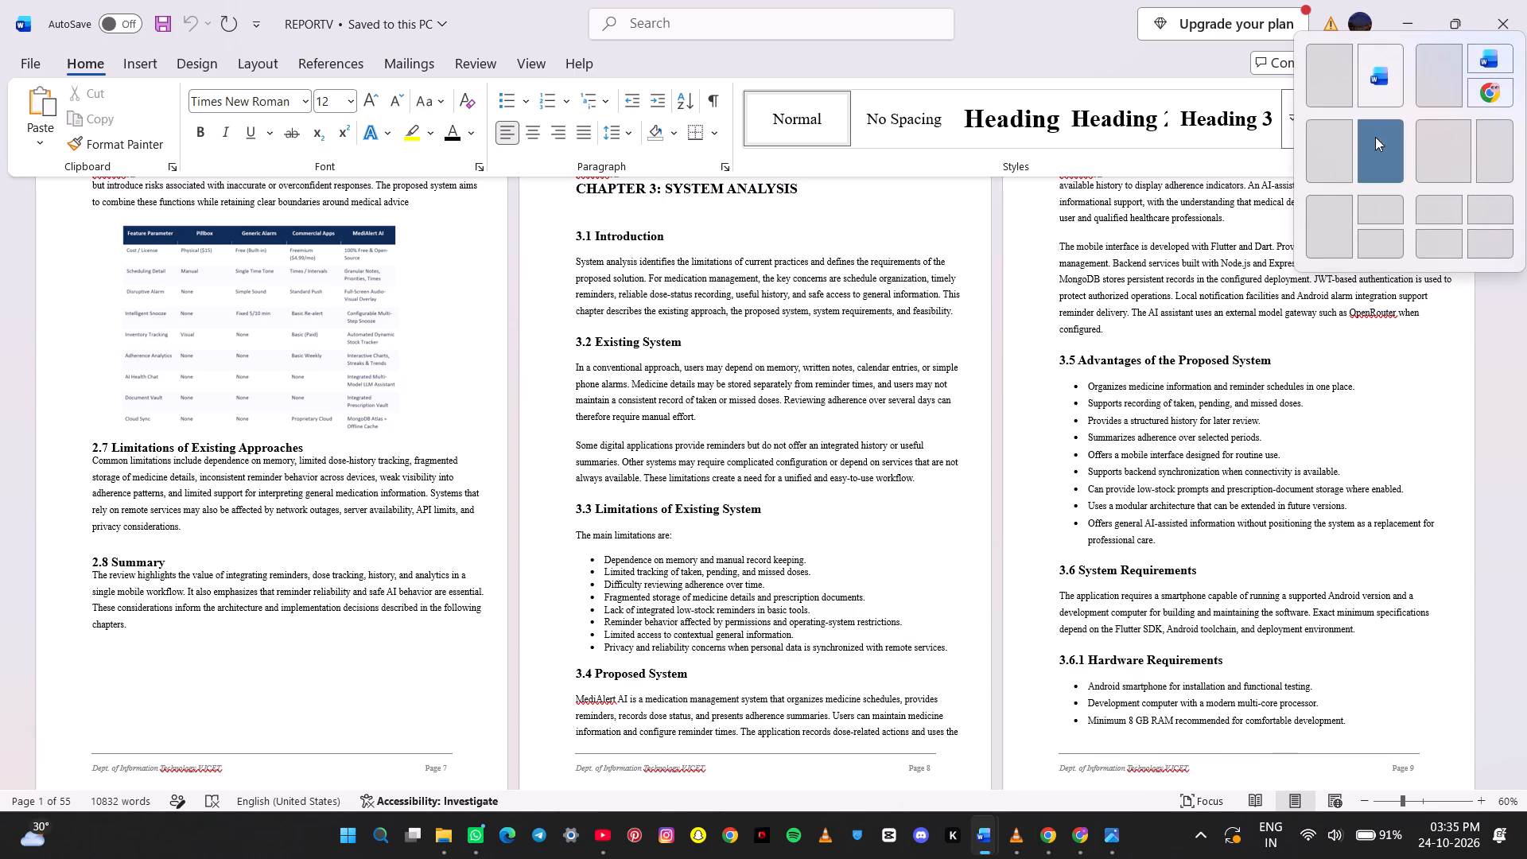
pyautogui.click(1344, 149)
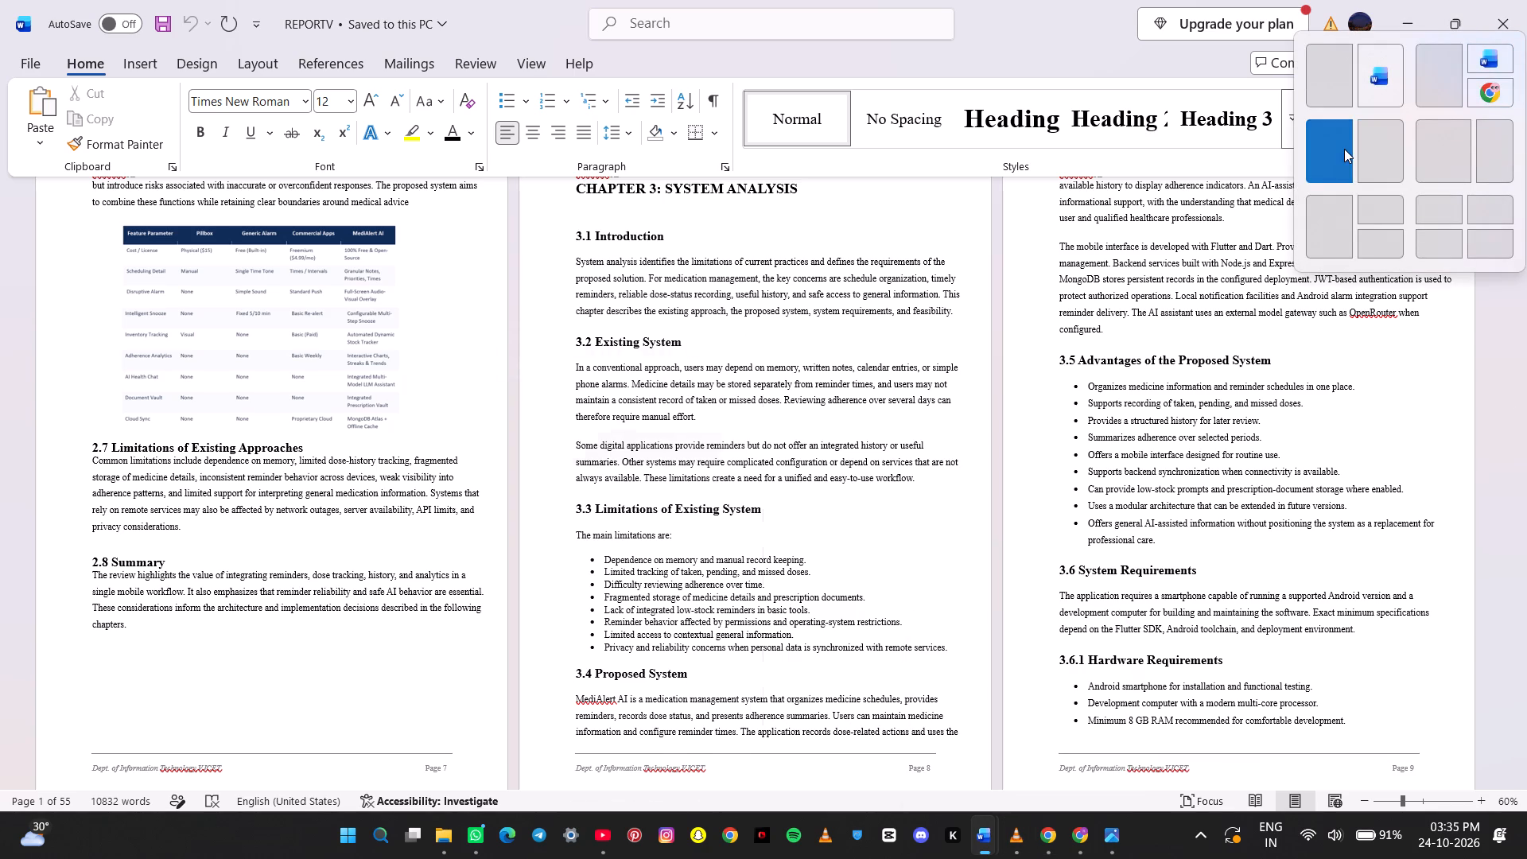
pyautogui.click(958, 168)
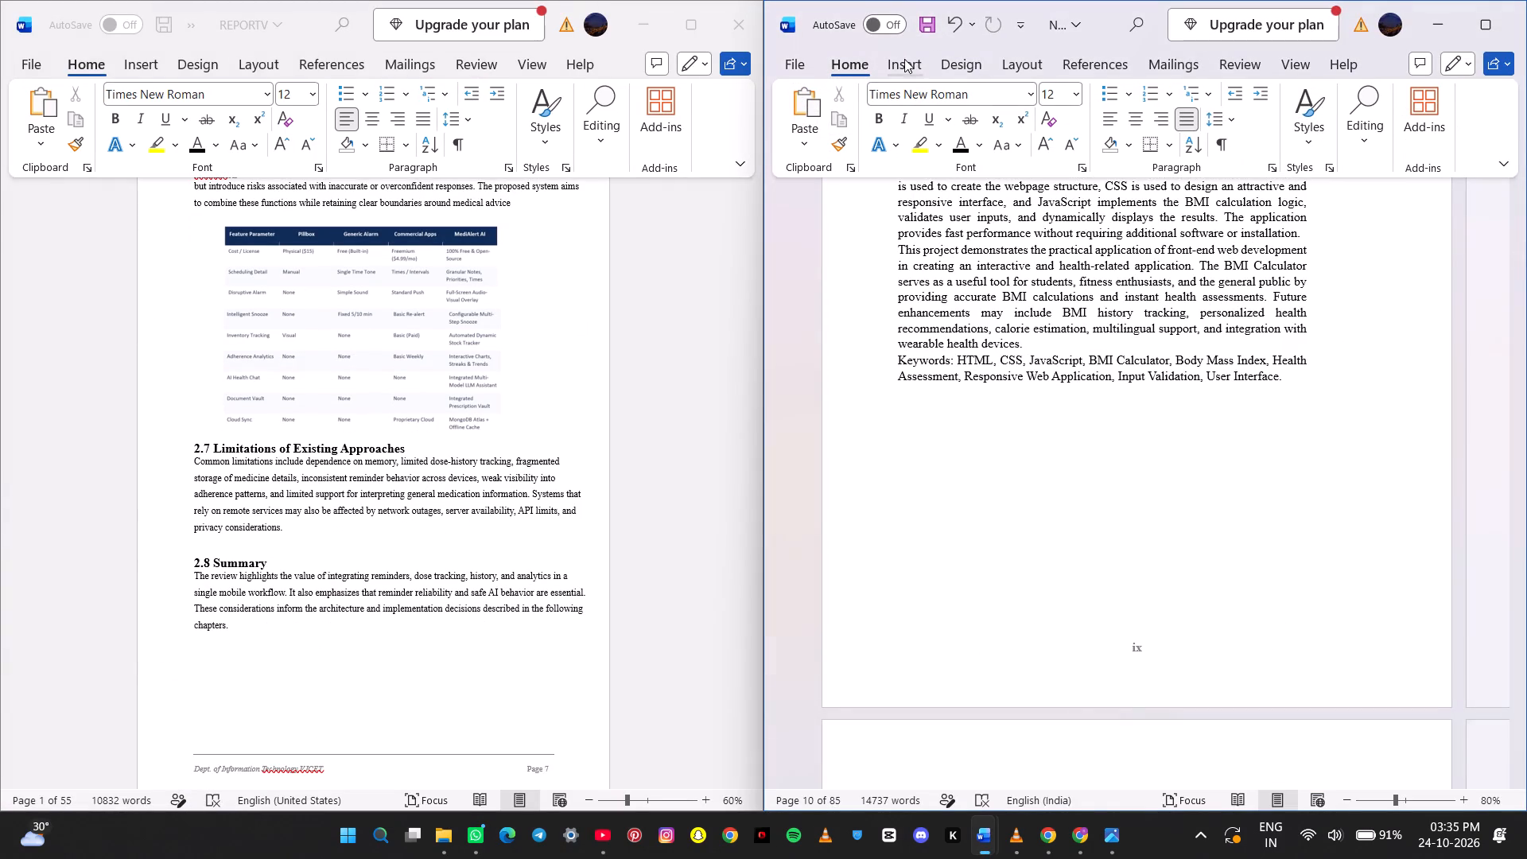
pyautogui.click(1119, 21)
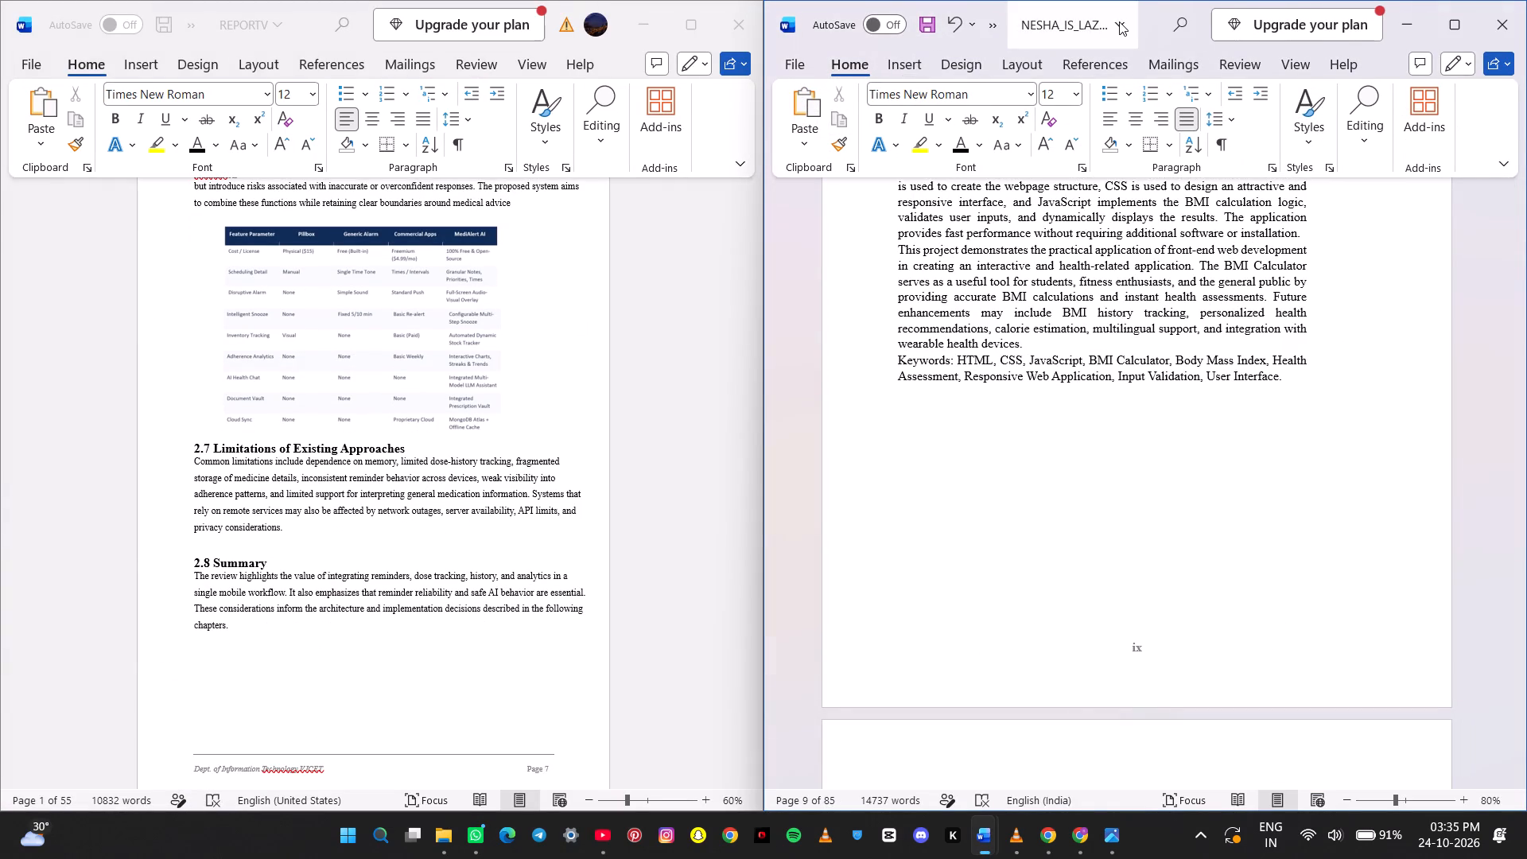
pyautogui.click(1119, 26)
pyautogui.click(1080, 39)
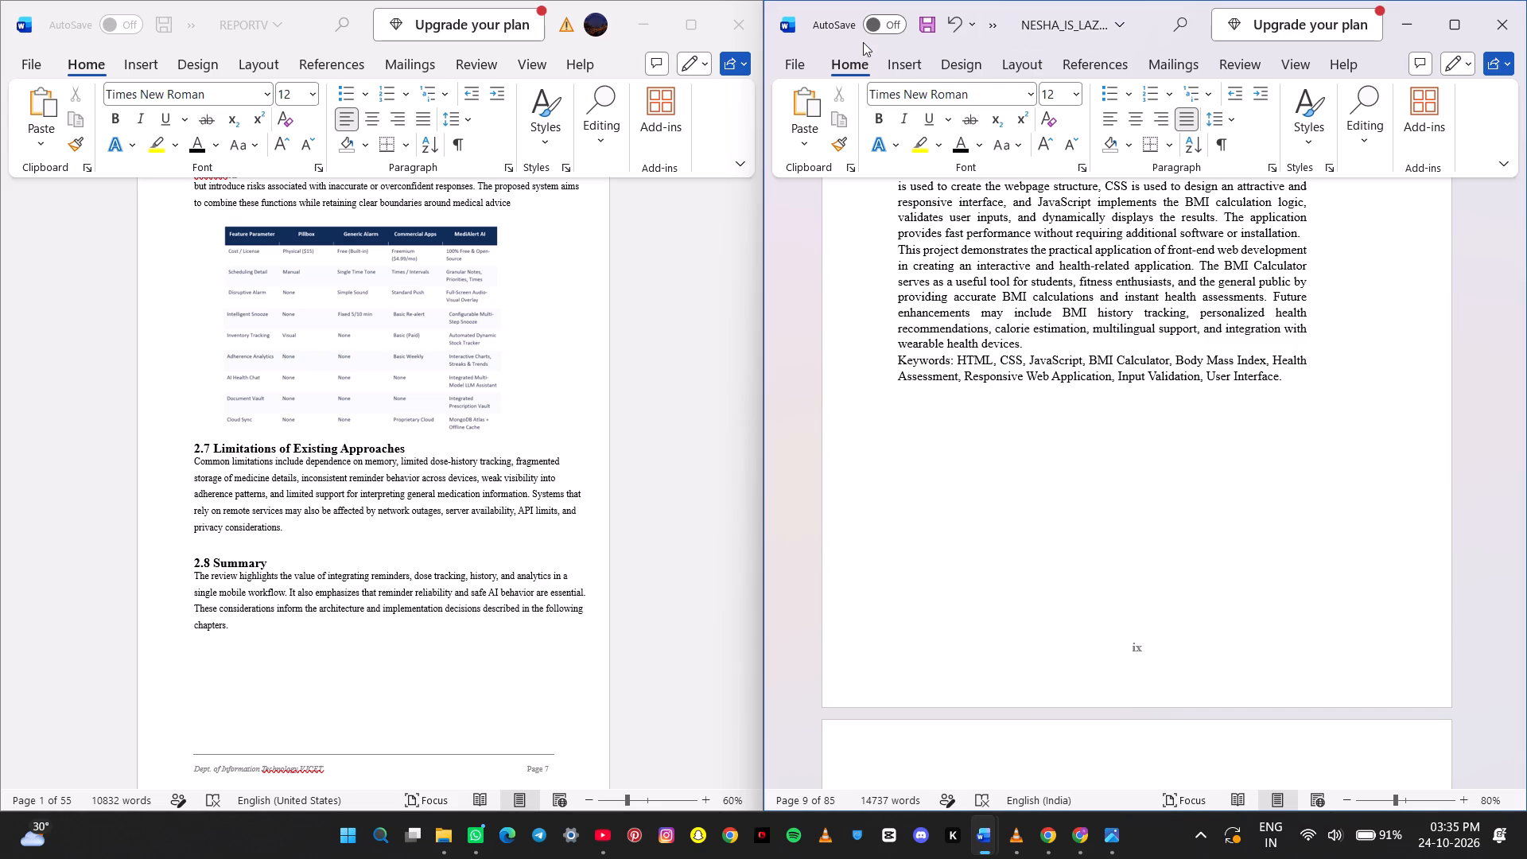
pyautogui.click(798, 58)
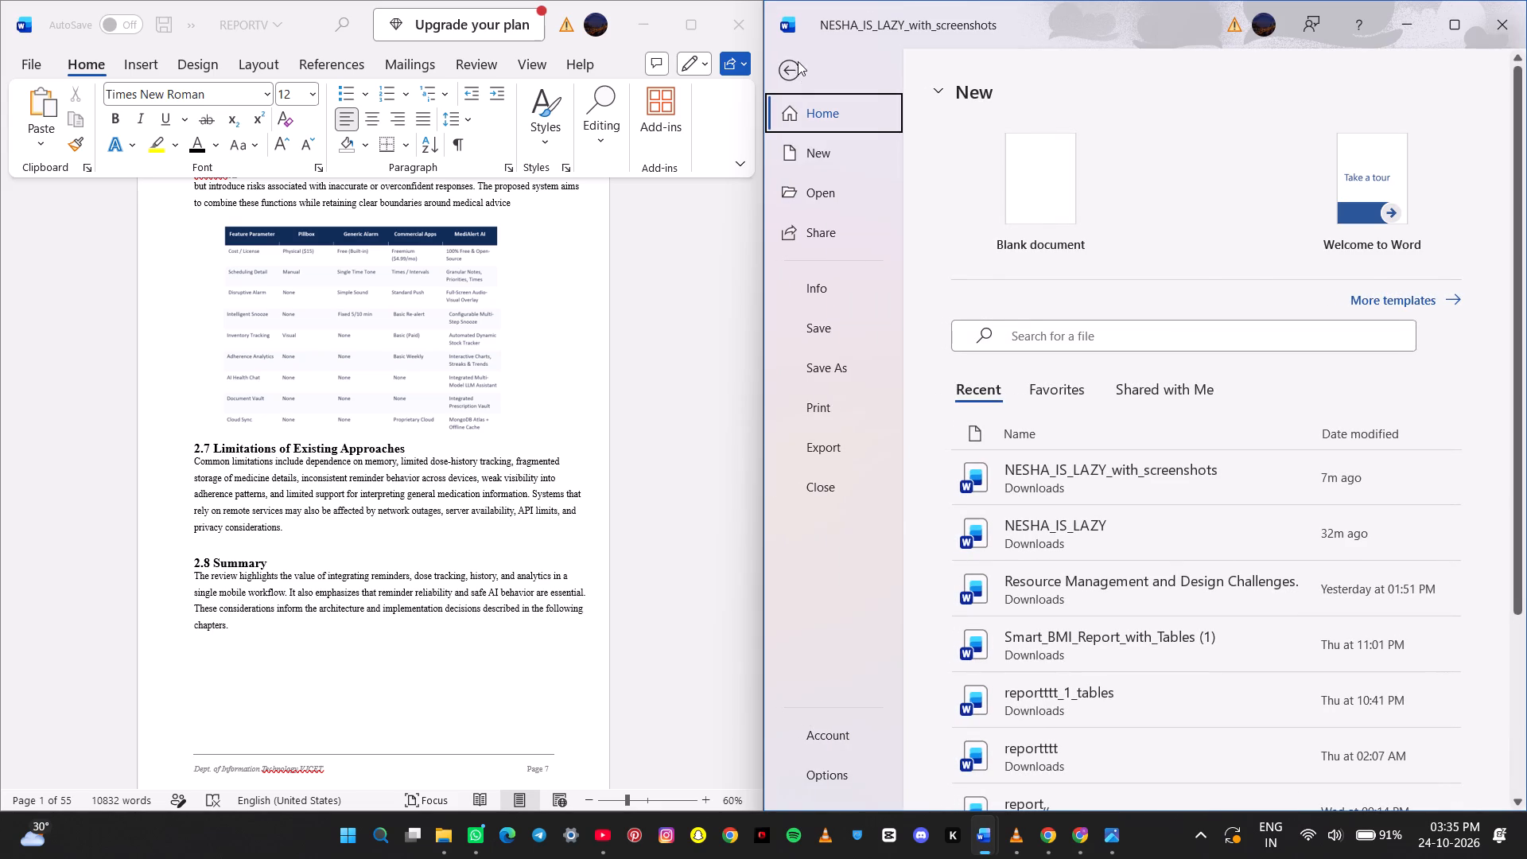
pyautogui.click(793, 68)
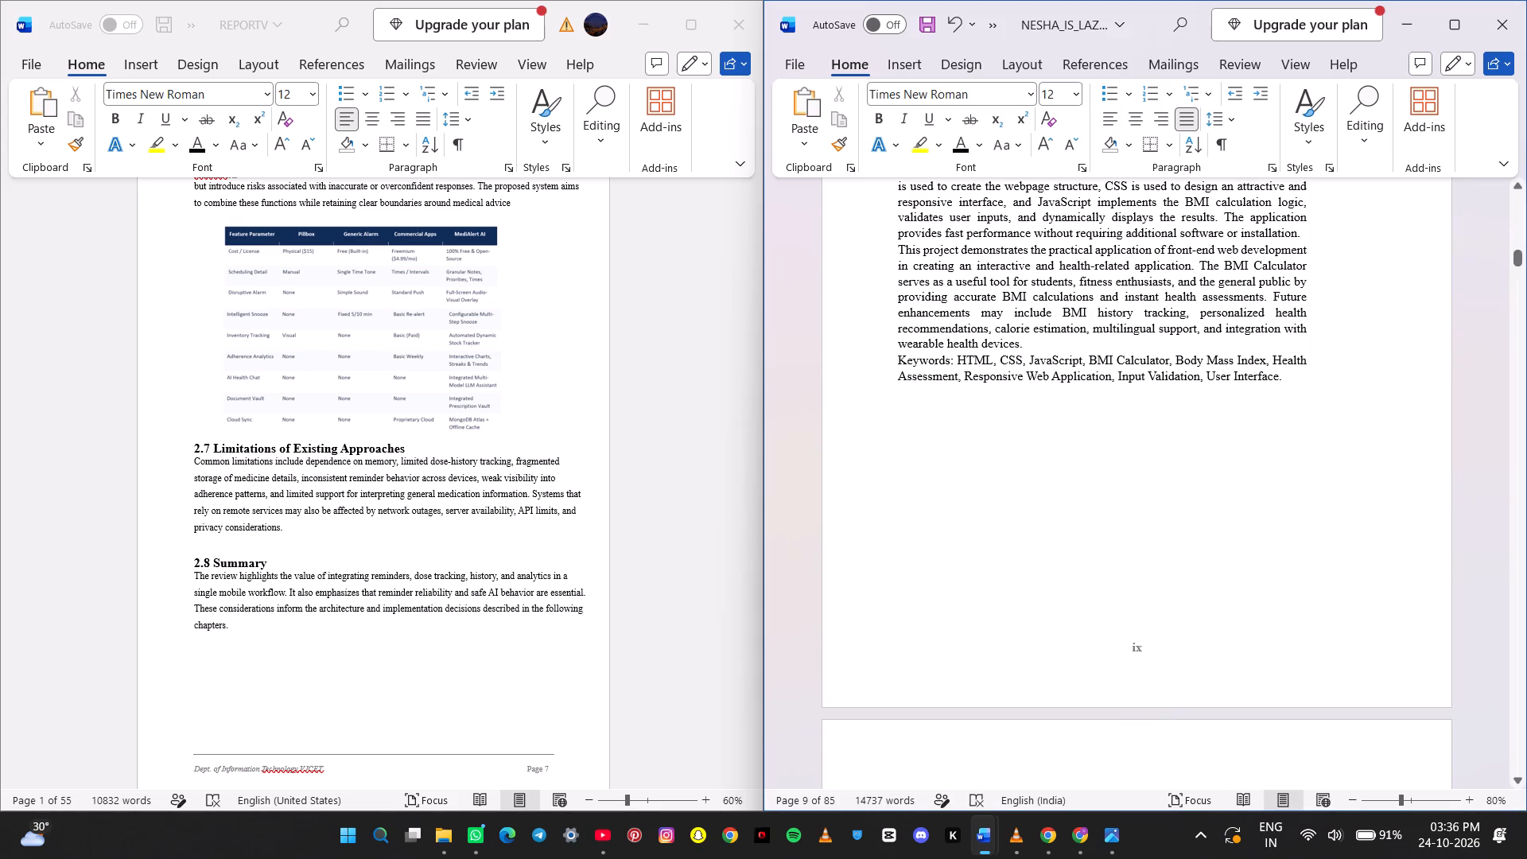
# Compare the Chapter 3 entries in the CONTENT list with the section pages in REPORTV, up to 3.6 System Requirements.
pyautogui.scroll(3, 401, 663)
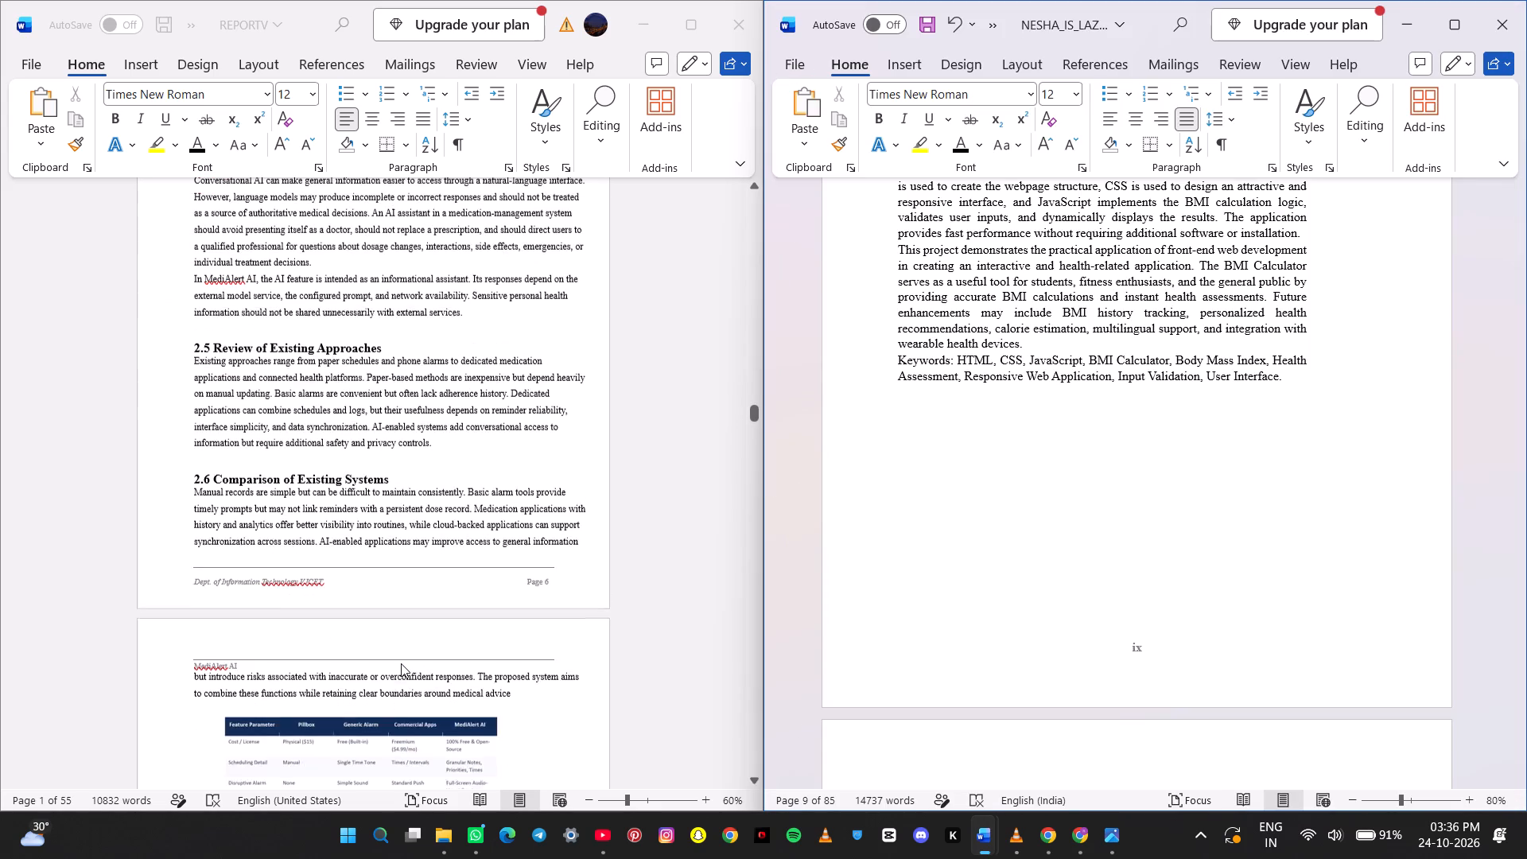
pyautogui.scroll(-2, 401, 663)
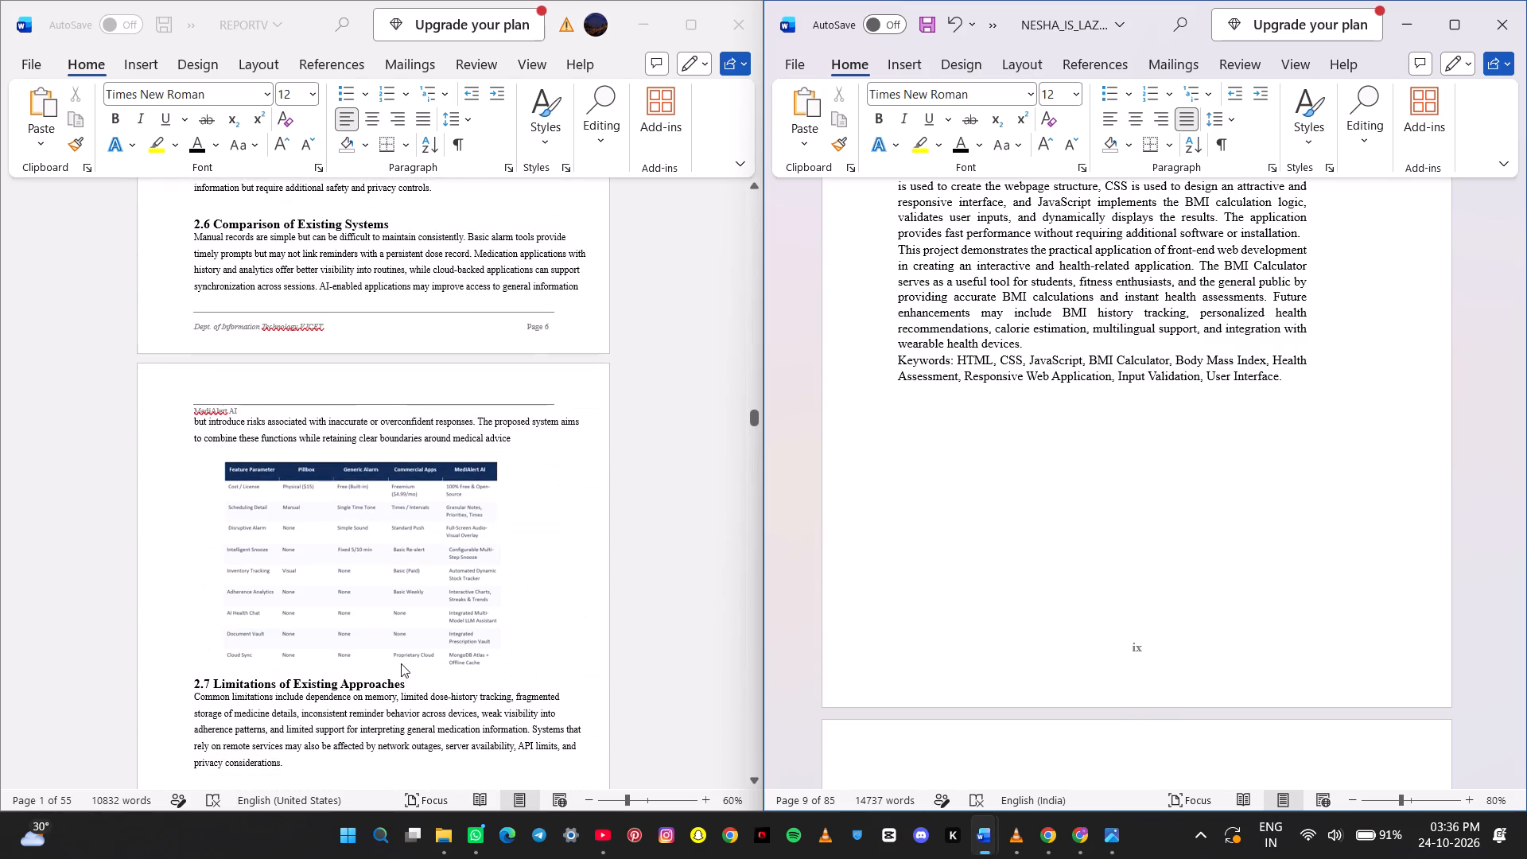
pyautogui.scroll(-3, 1075, 713)
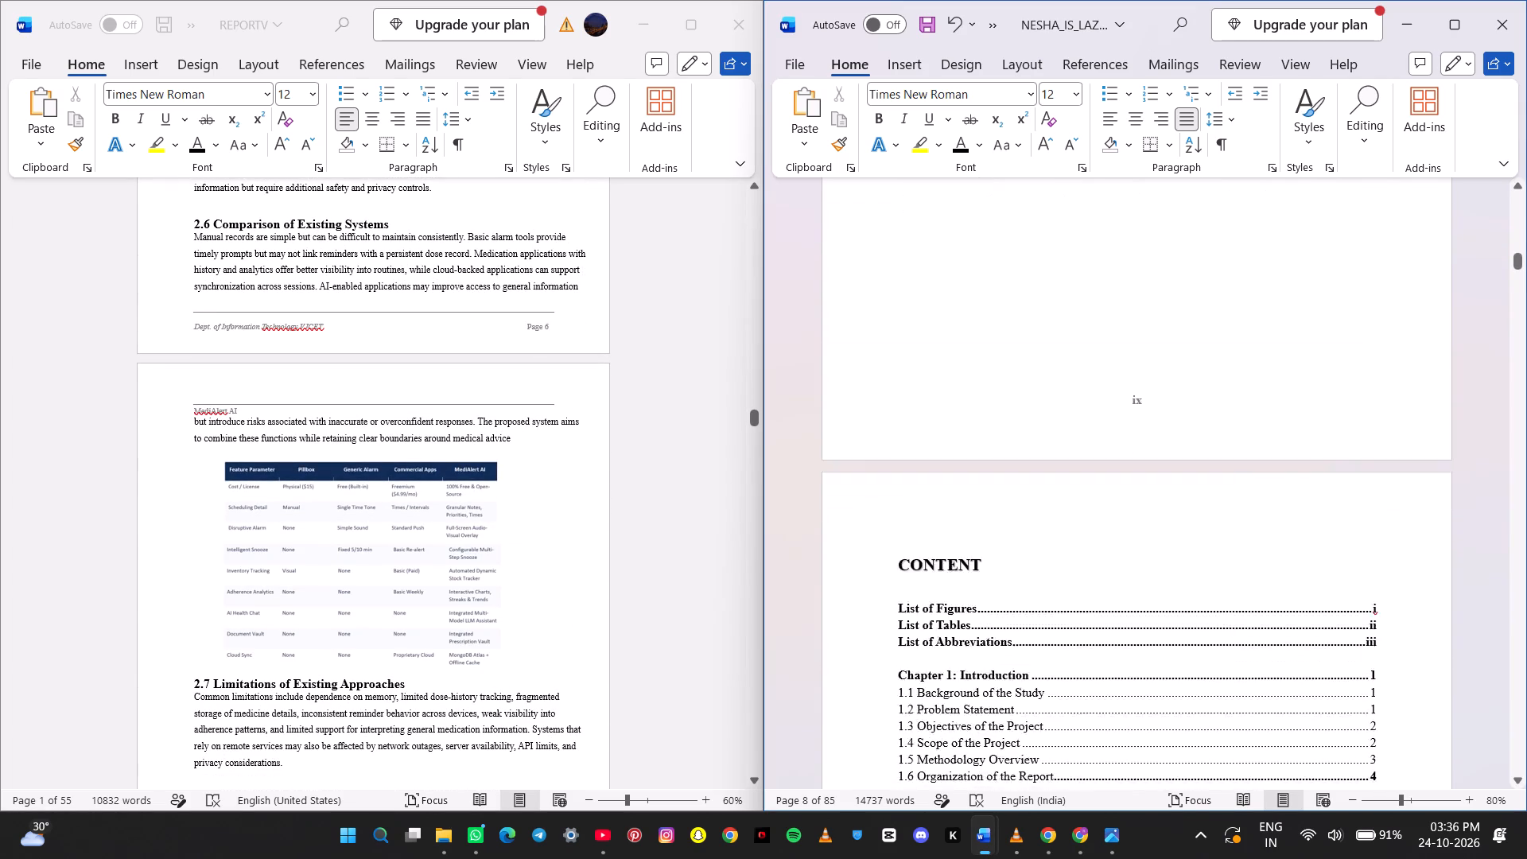
pyautogui.scroll(-2, 1075, 713)
pyautogui.scroll(1, 1075, 713)
pyautogui.scroll(-1, 1075, 713)
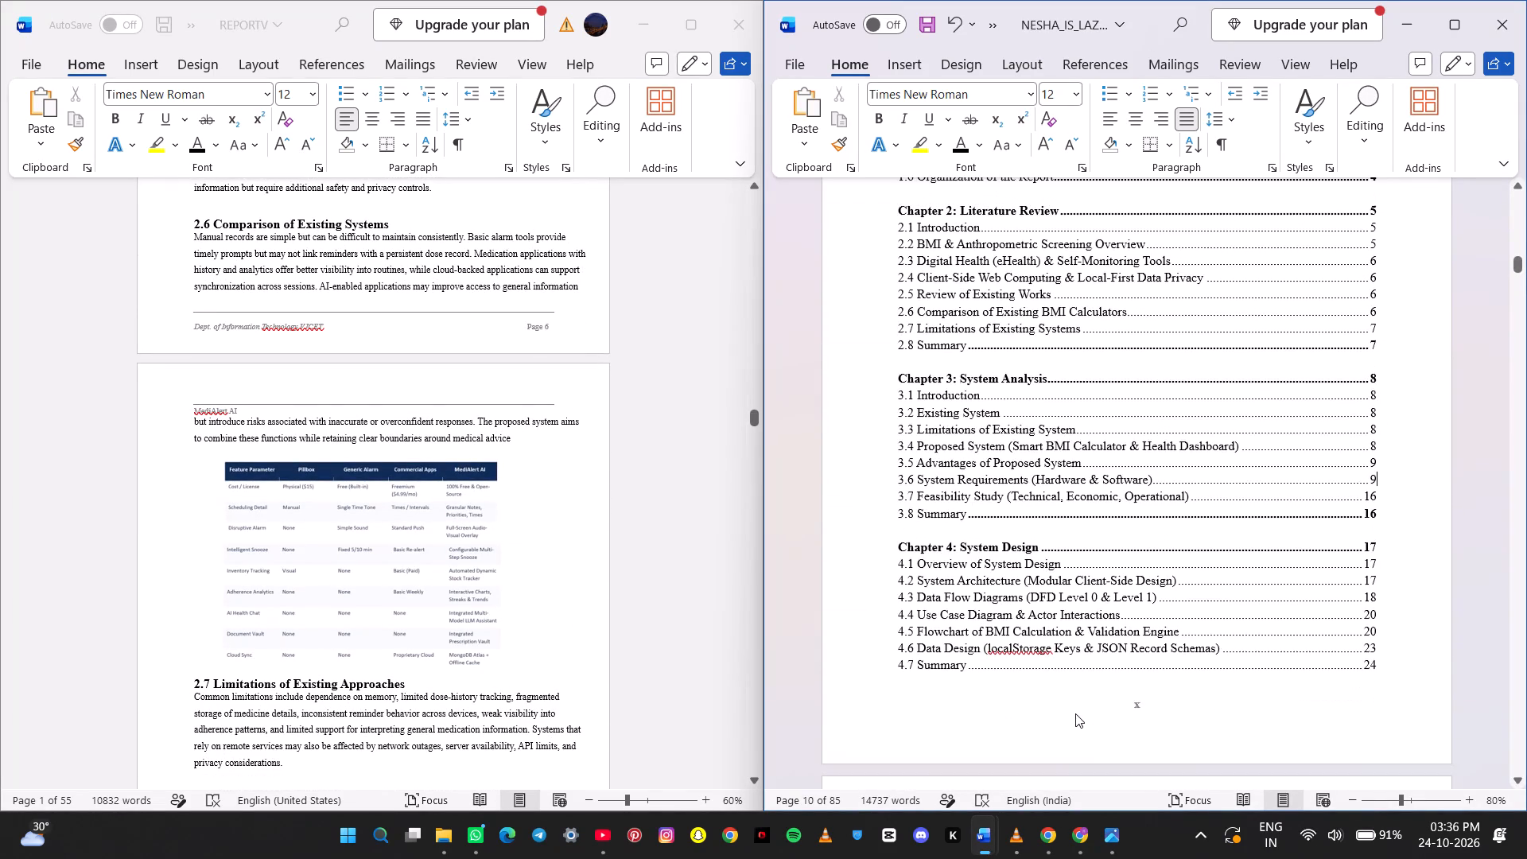
pyautogui.scroll(-1, 1075, 713)
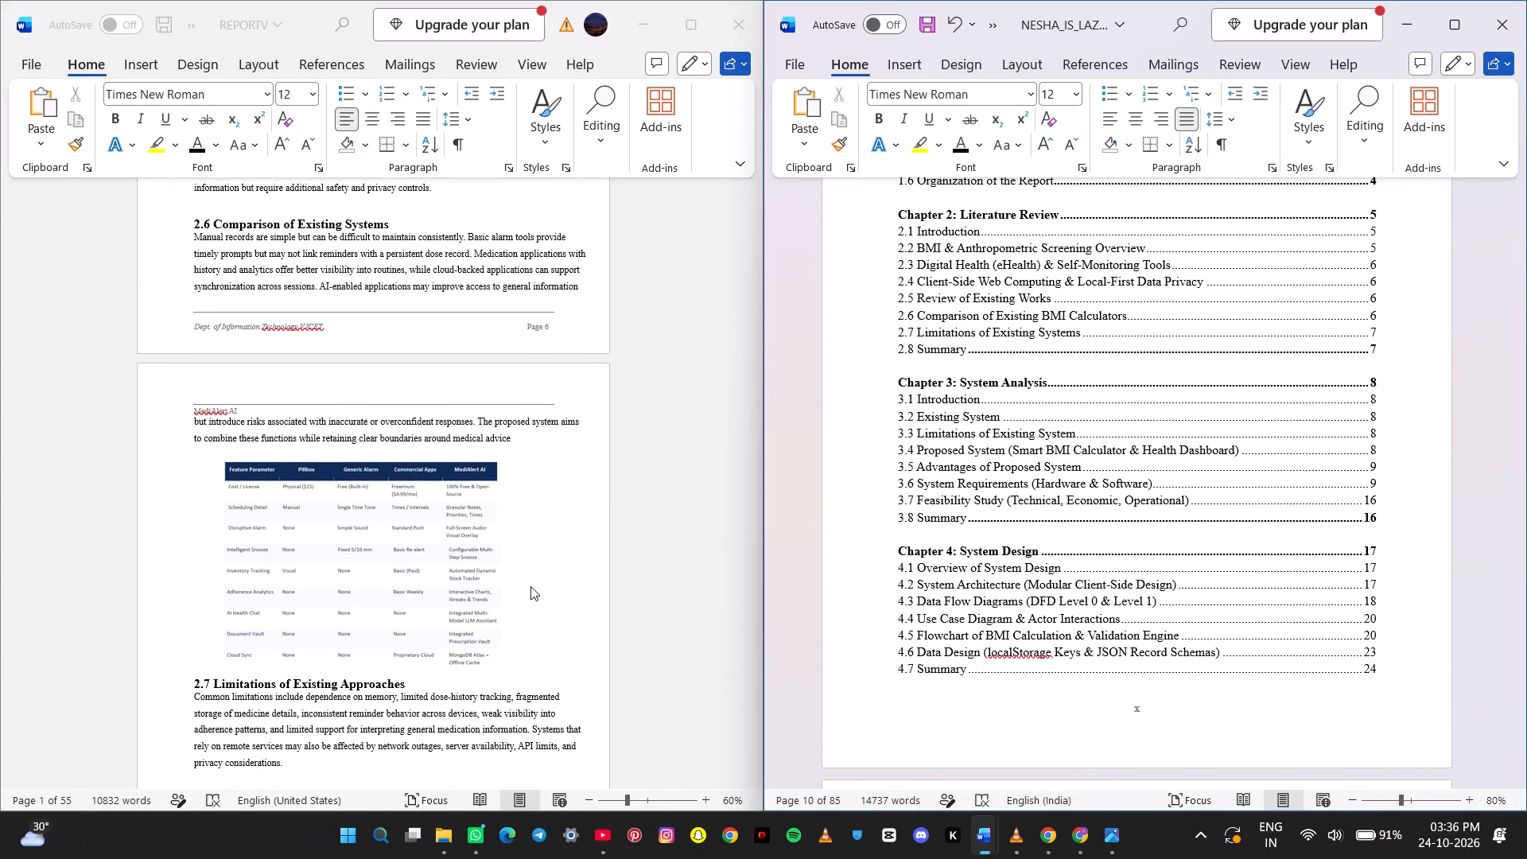
pyautogui.scroll(-3, 530, 586)
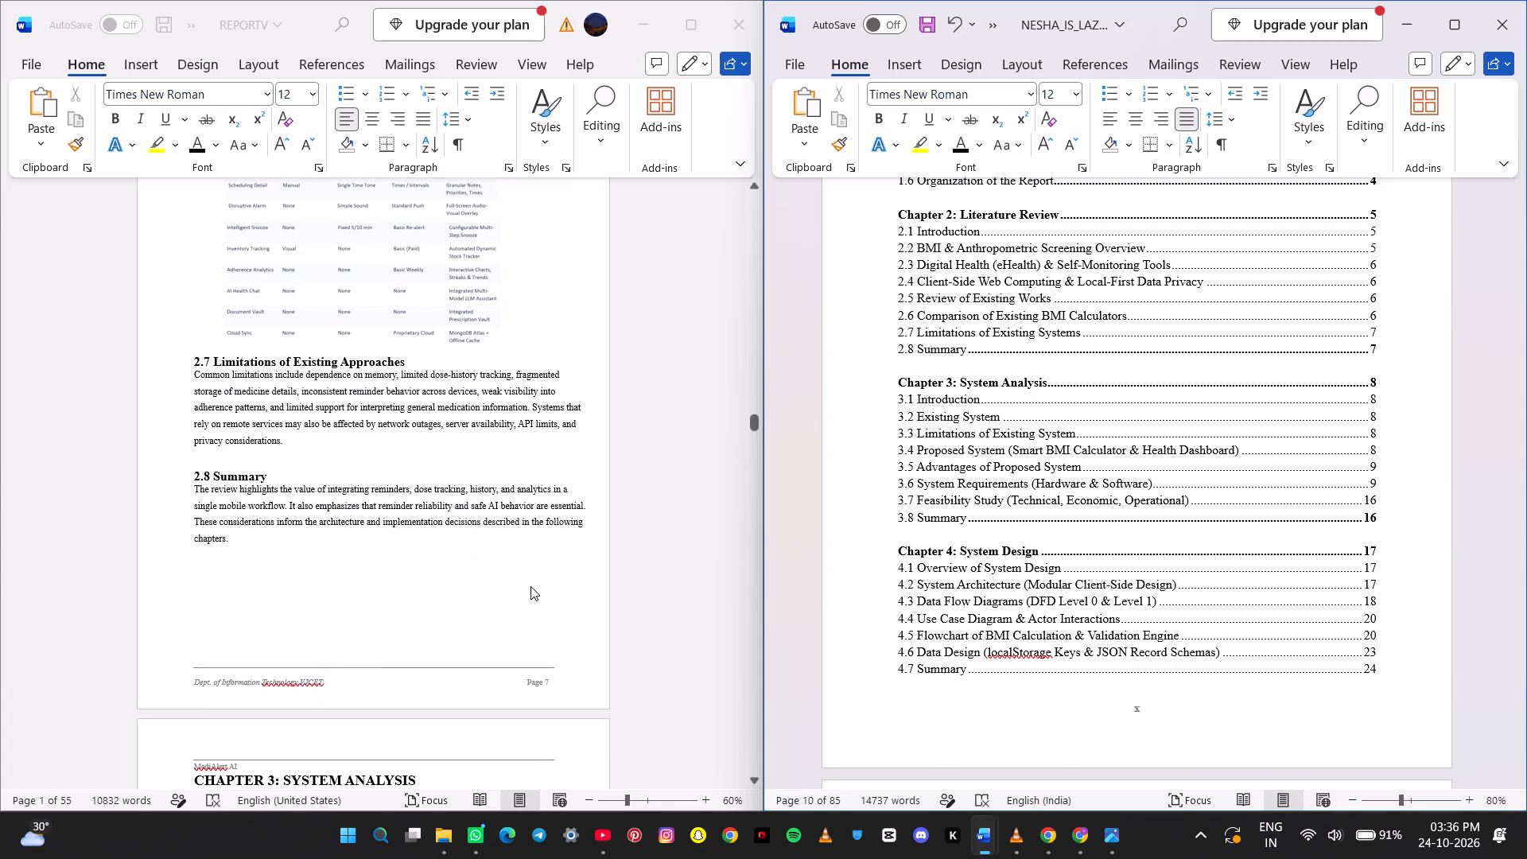
pyautogui.scroll(-6, 530, 586)
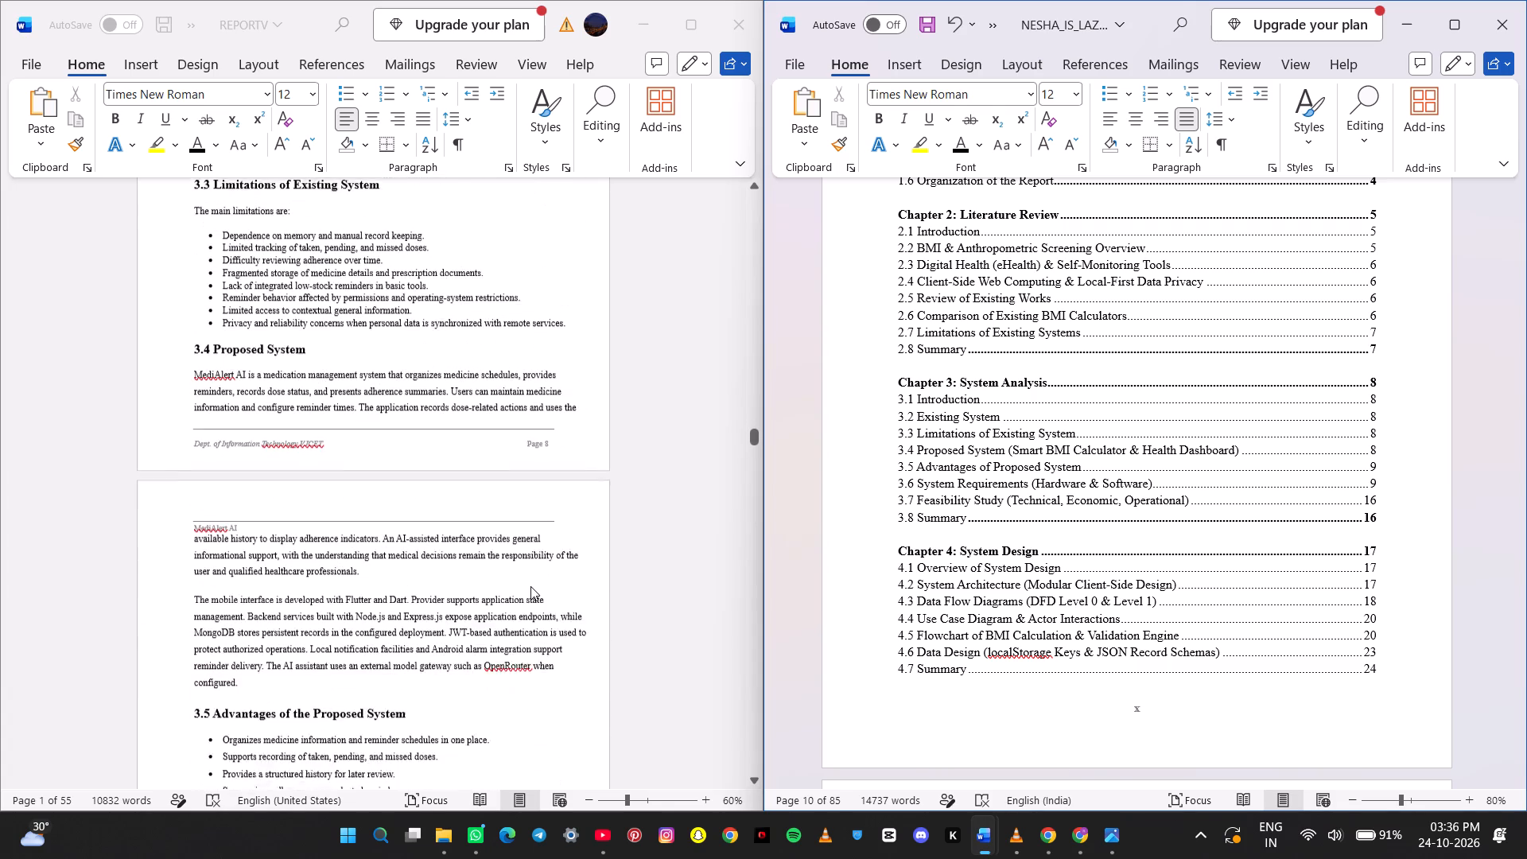
pyautogui.scroll(-4, 530, 586)
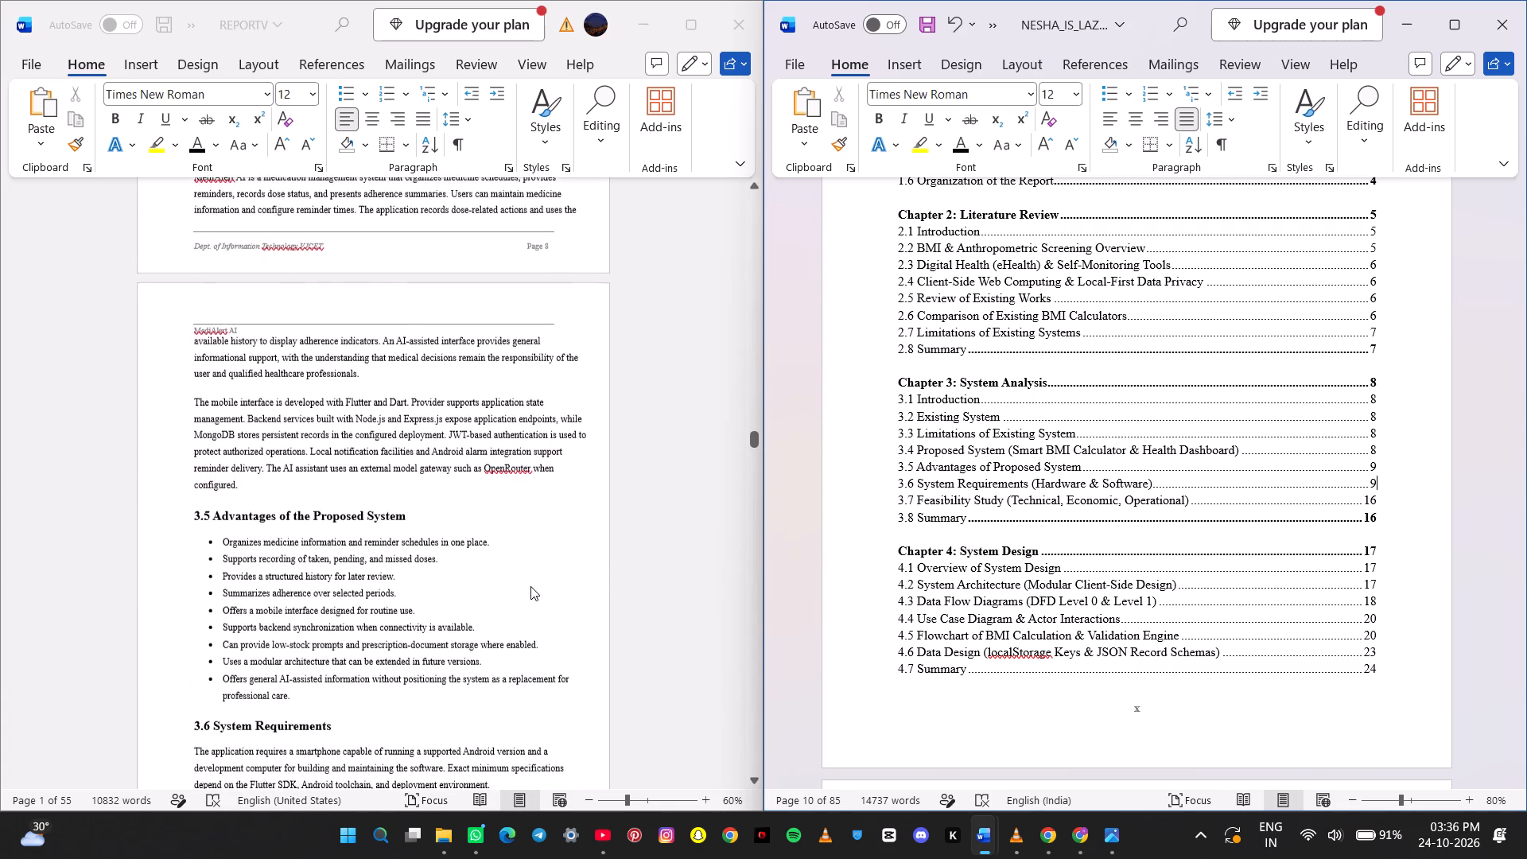
pyautogui.scroll(-1, 530, 586)
pyautogui.scroll(2, 530, 586)
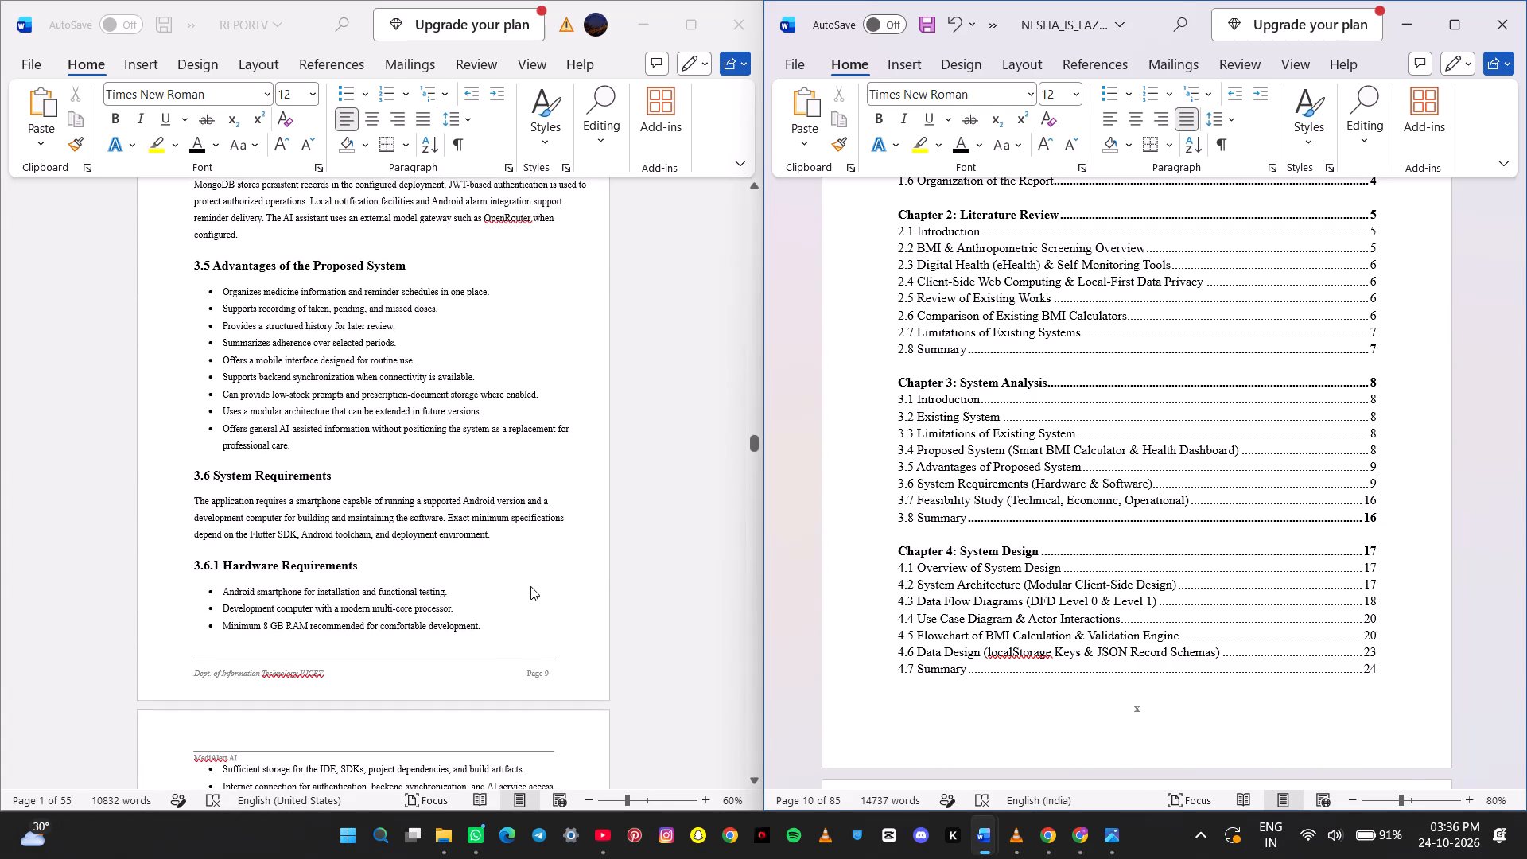
pyautogui.scroll(1, 530, 586)
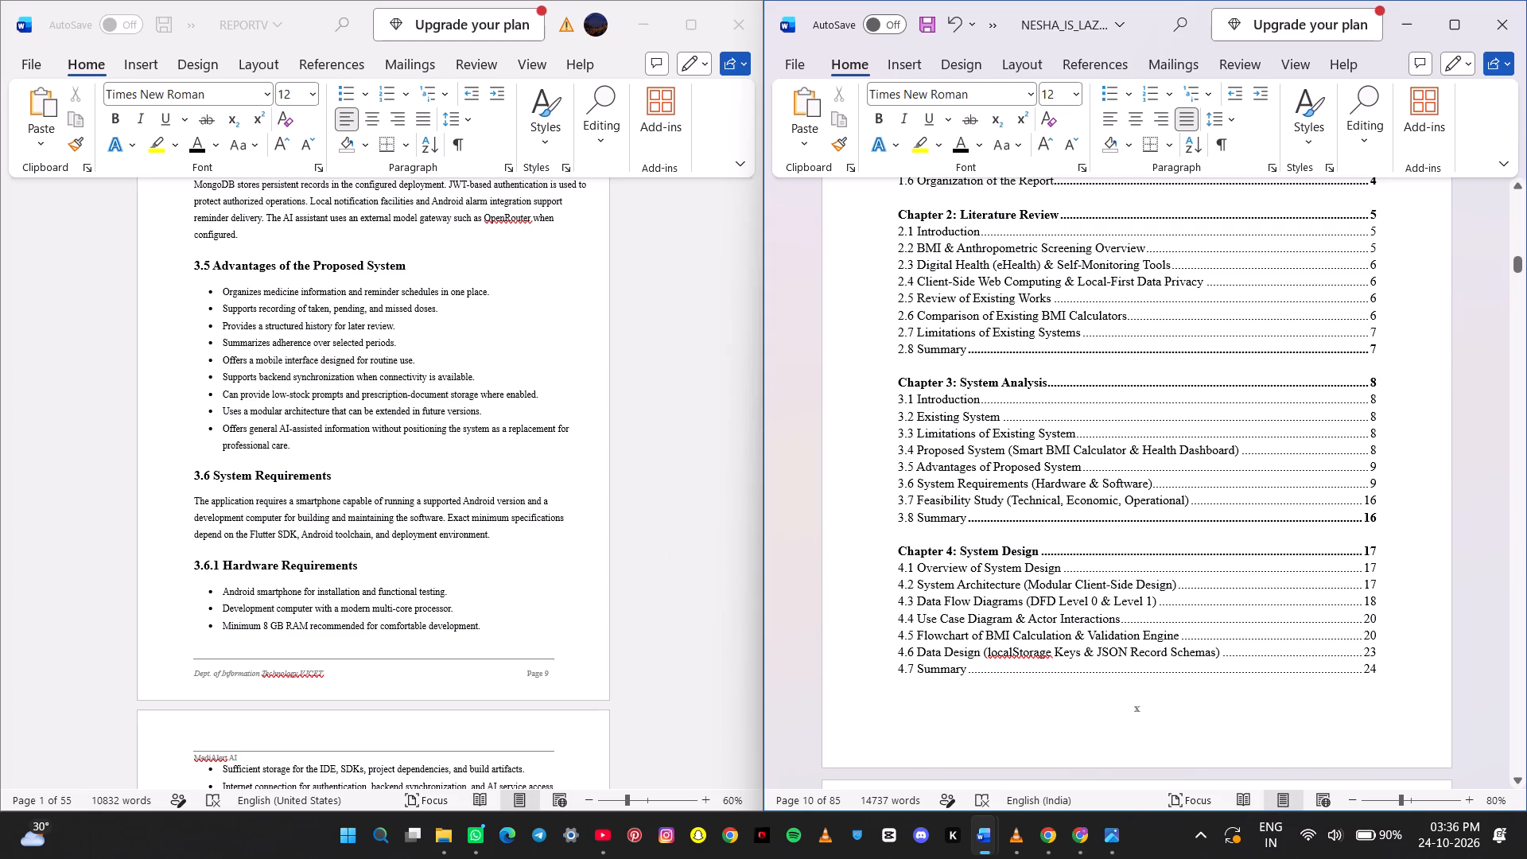
# Find the page of section 3.7 in REPORTV and set the 3.7 Feasibility Study entry in the CONTENT list to 10.
pyautogui.scroll(-6, 410, 527)
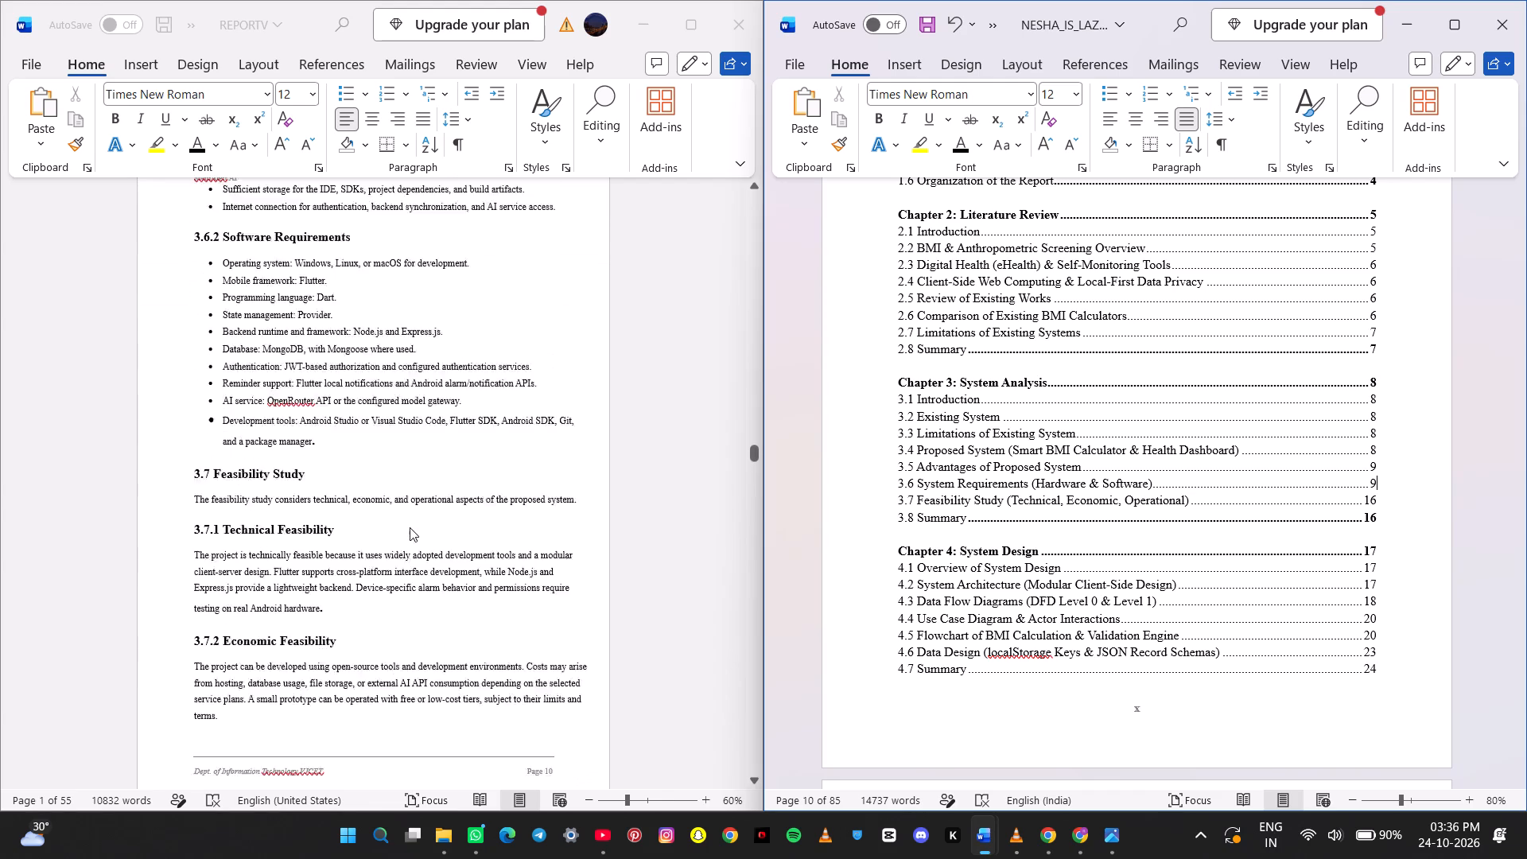
pyautogui.scroll(-1, 410, 527)
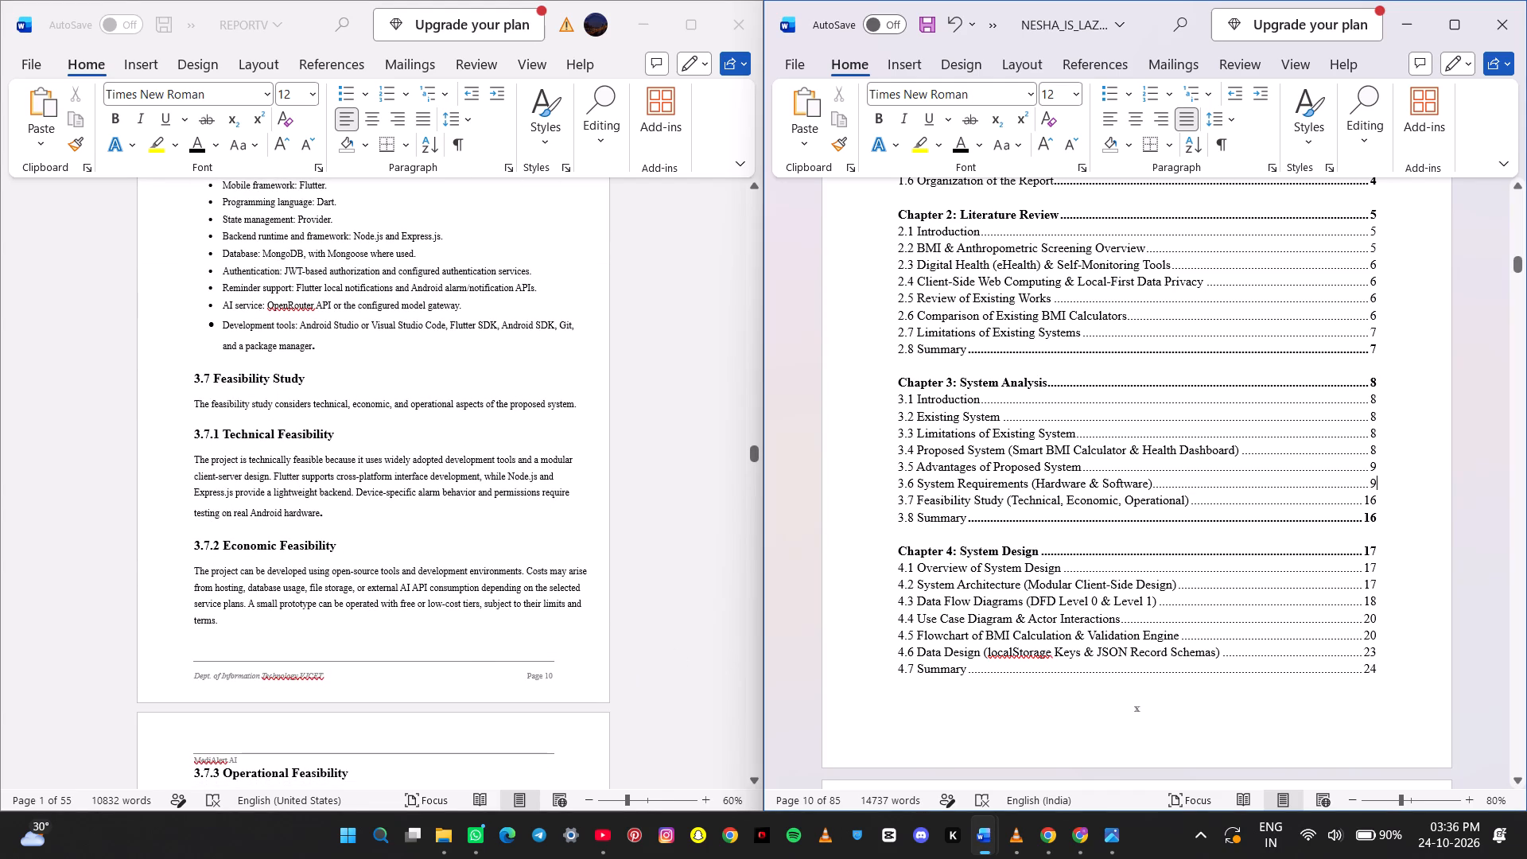
pyautogui.click(1384, 503)
pyautogui.press('BackSpace')
pyautogui.press('0')
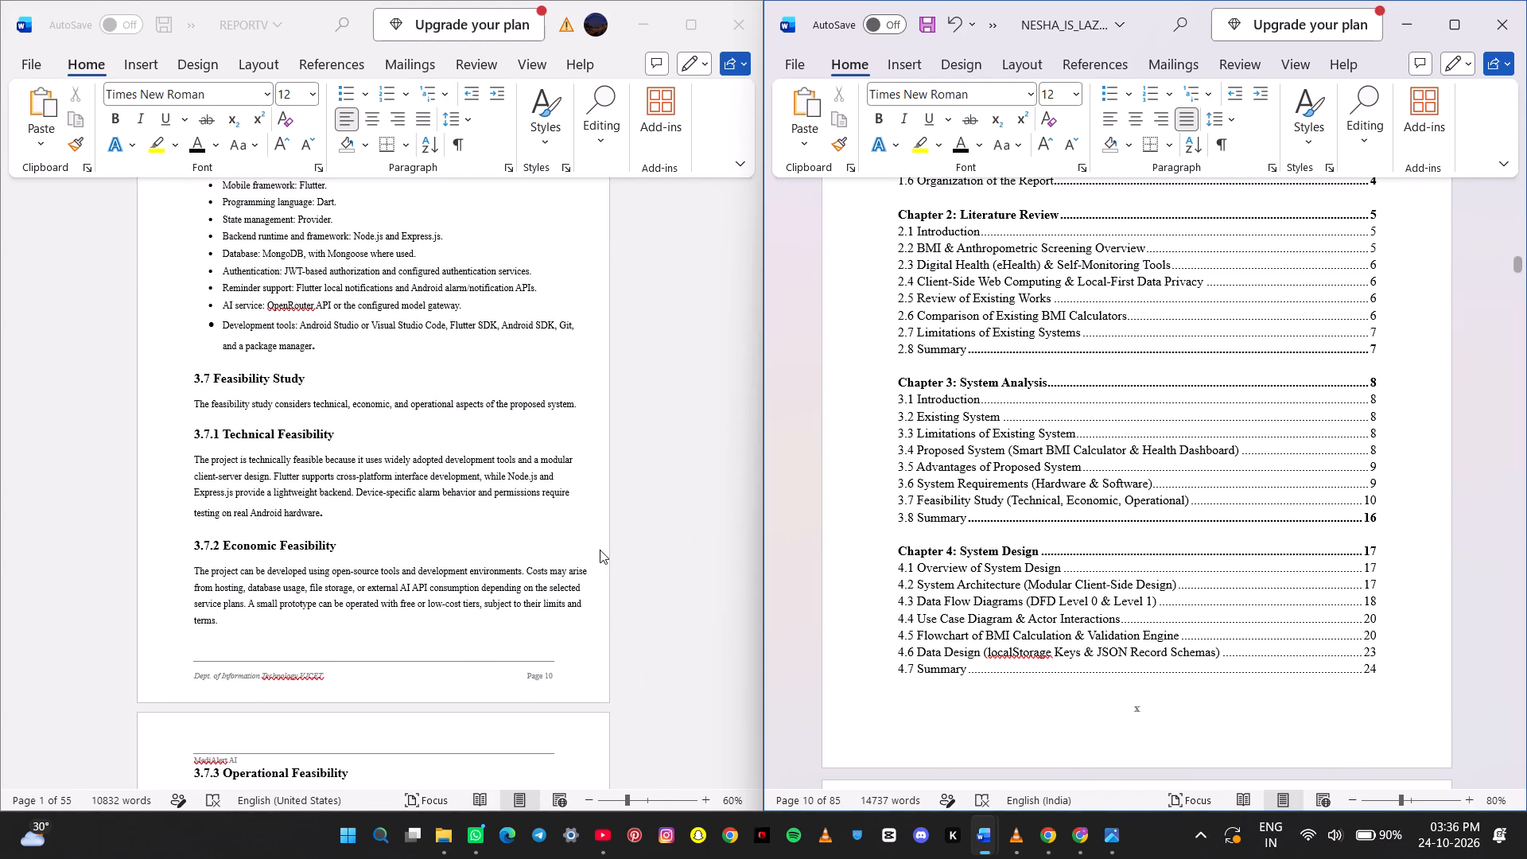
# Find the page of section 3.8 in REPORTV and set the 3.8 Summary entry in the CONTENT list to 11.
pyautogui.scroll(-3, 600, 550)
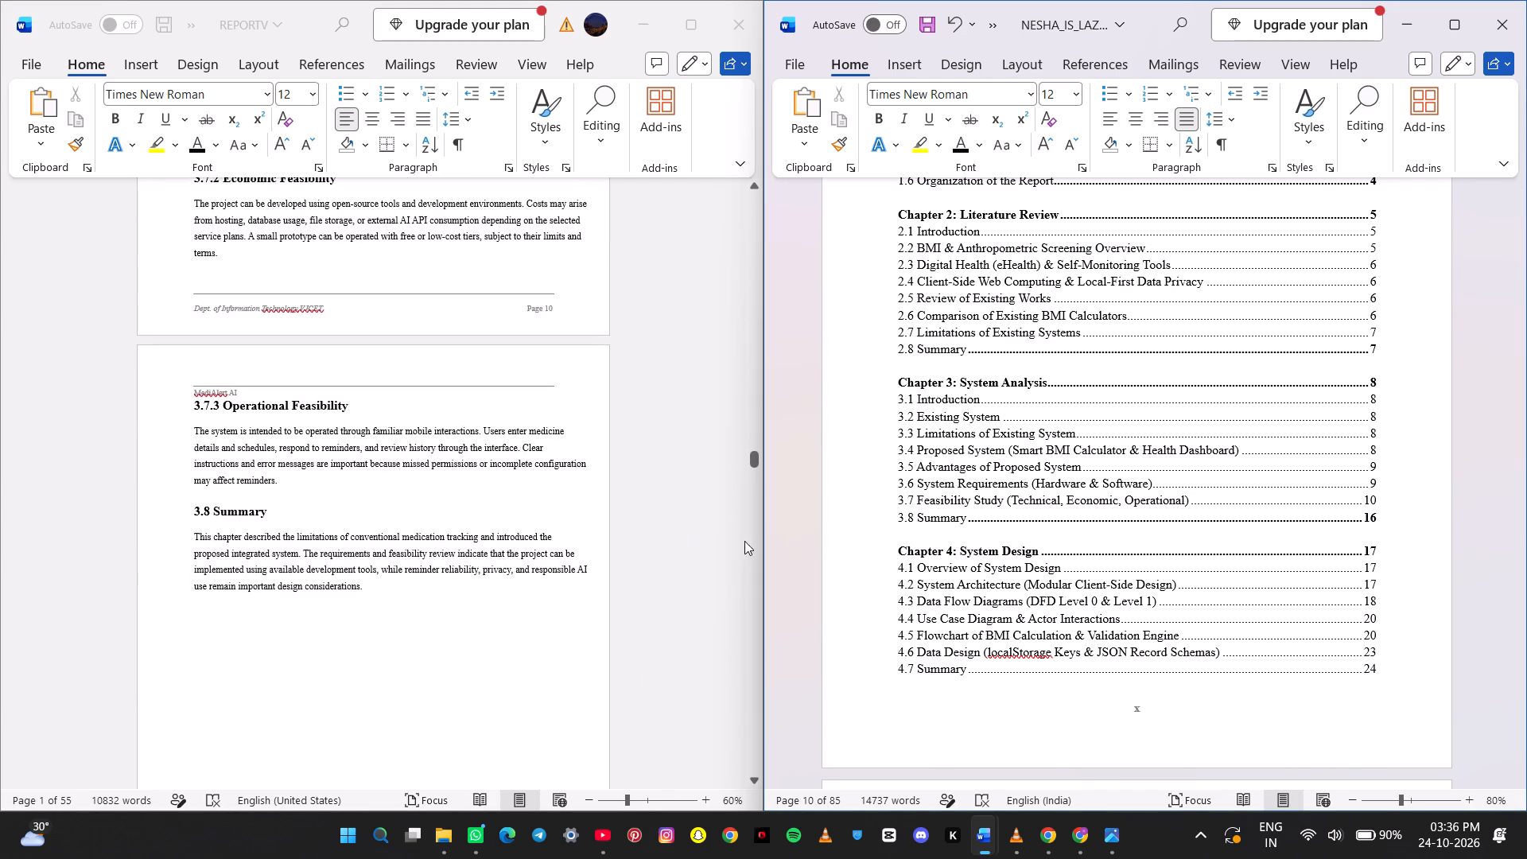
pyautogui.scroll(-2, 589, 569)
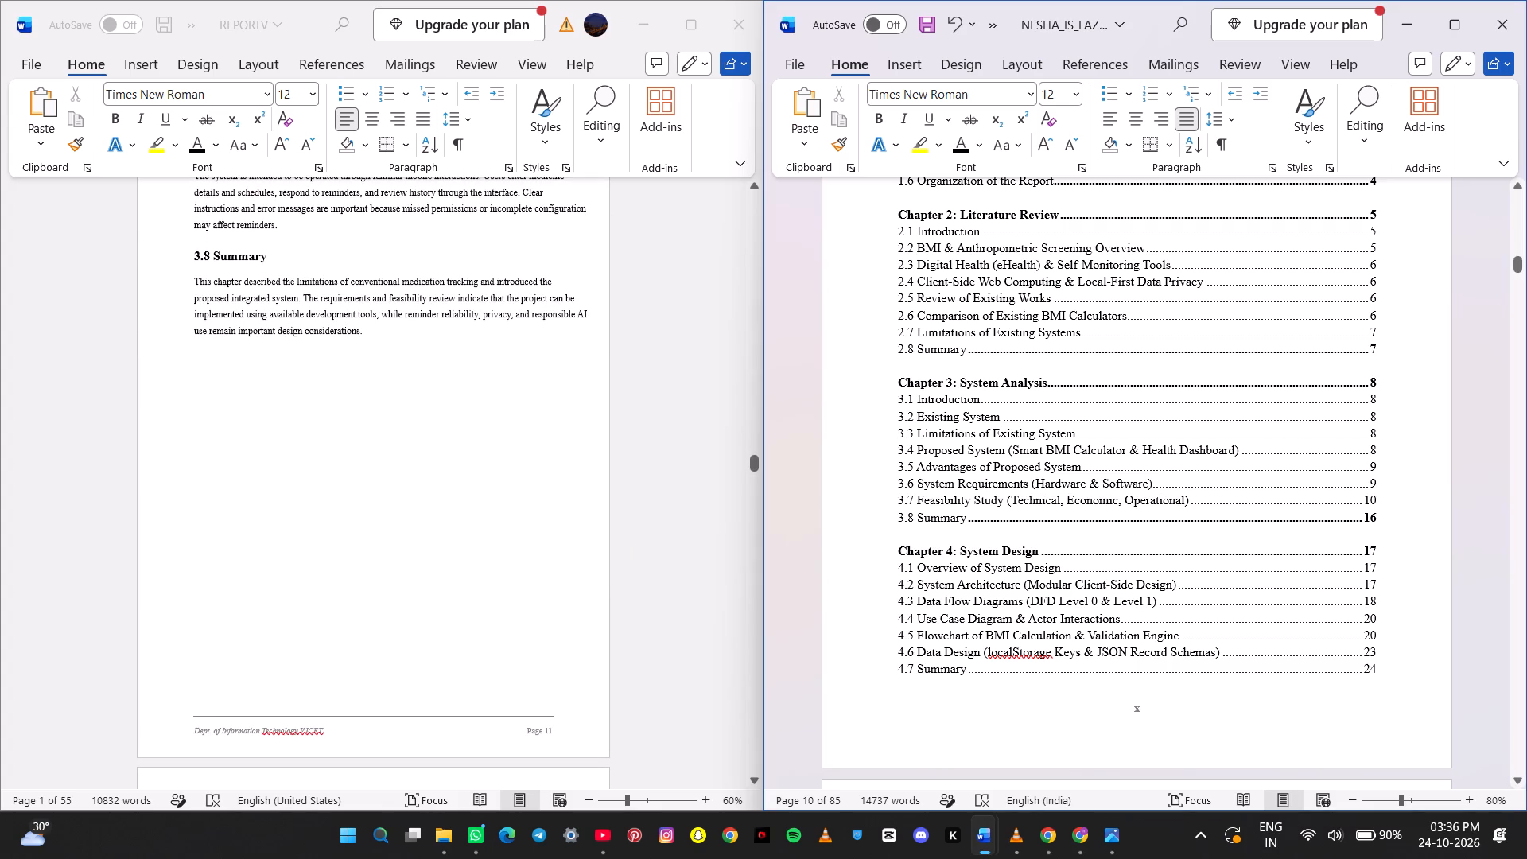
pyautogui.click(1389, 521)
pyautogui.press('BackSpace')
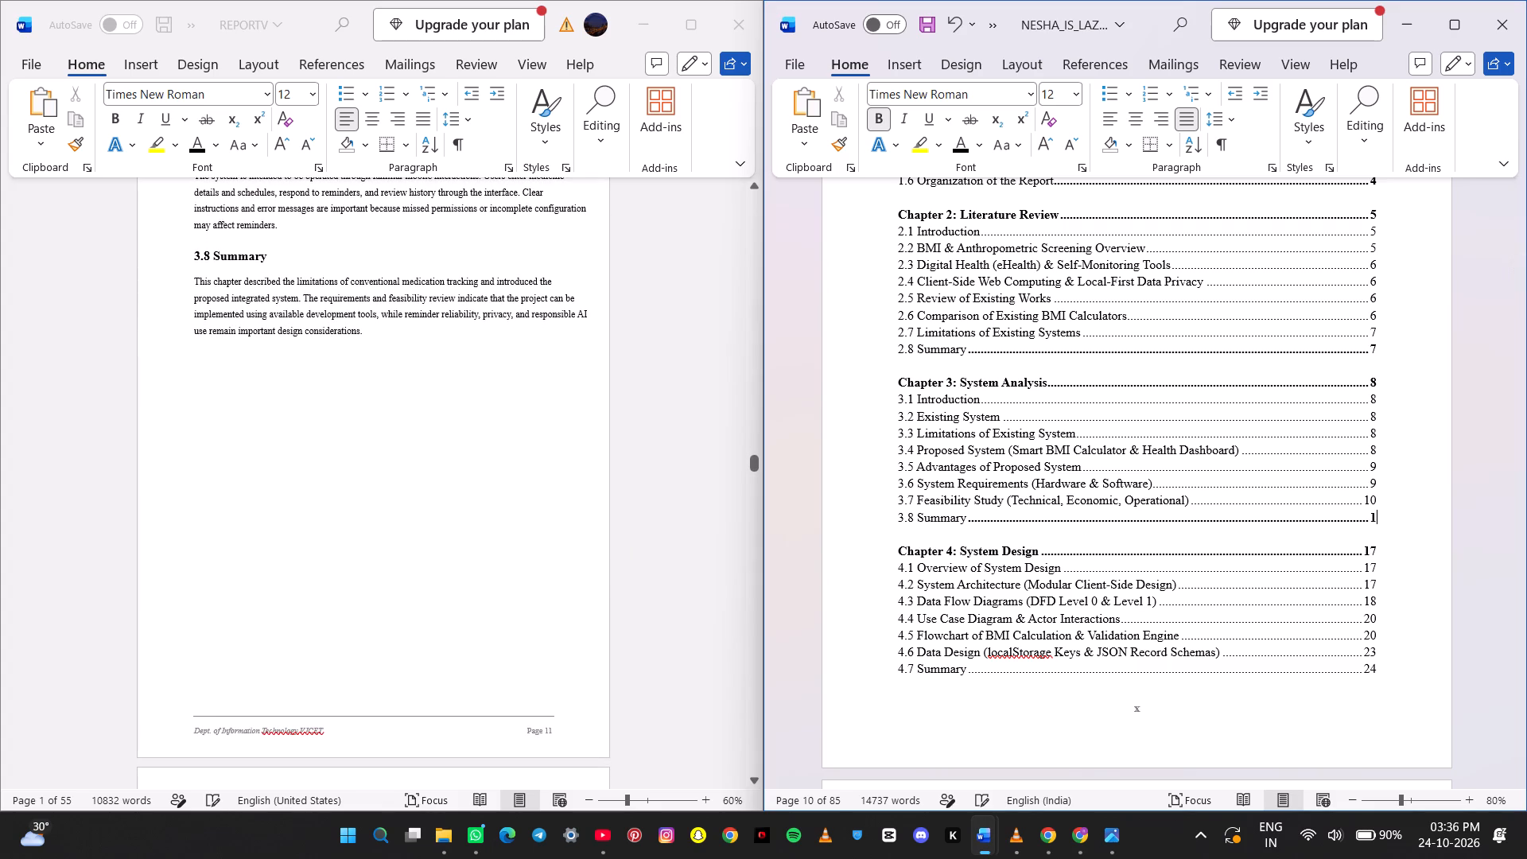
pyautogui.press('1')
# Find the starting page of Chapter 4 in REPORTV and set the Chapter 4: System Design entry in the CONTENT list to 12.
pyautogui.scroll(-8, 538, 584)
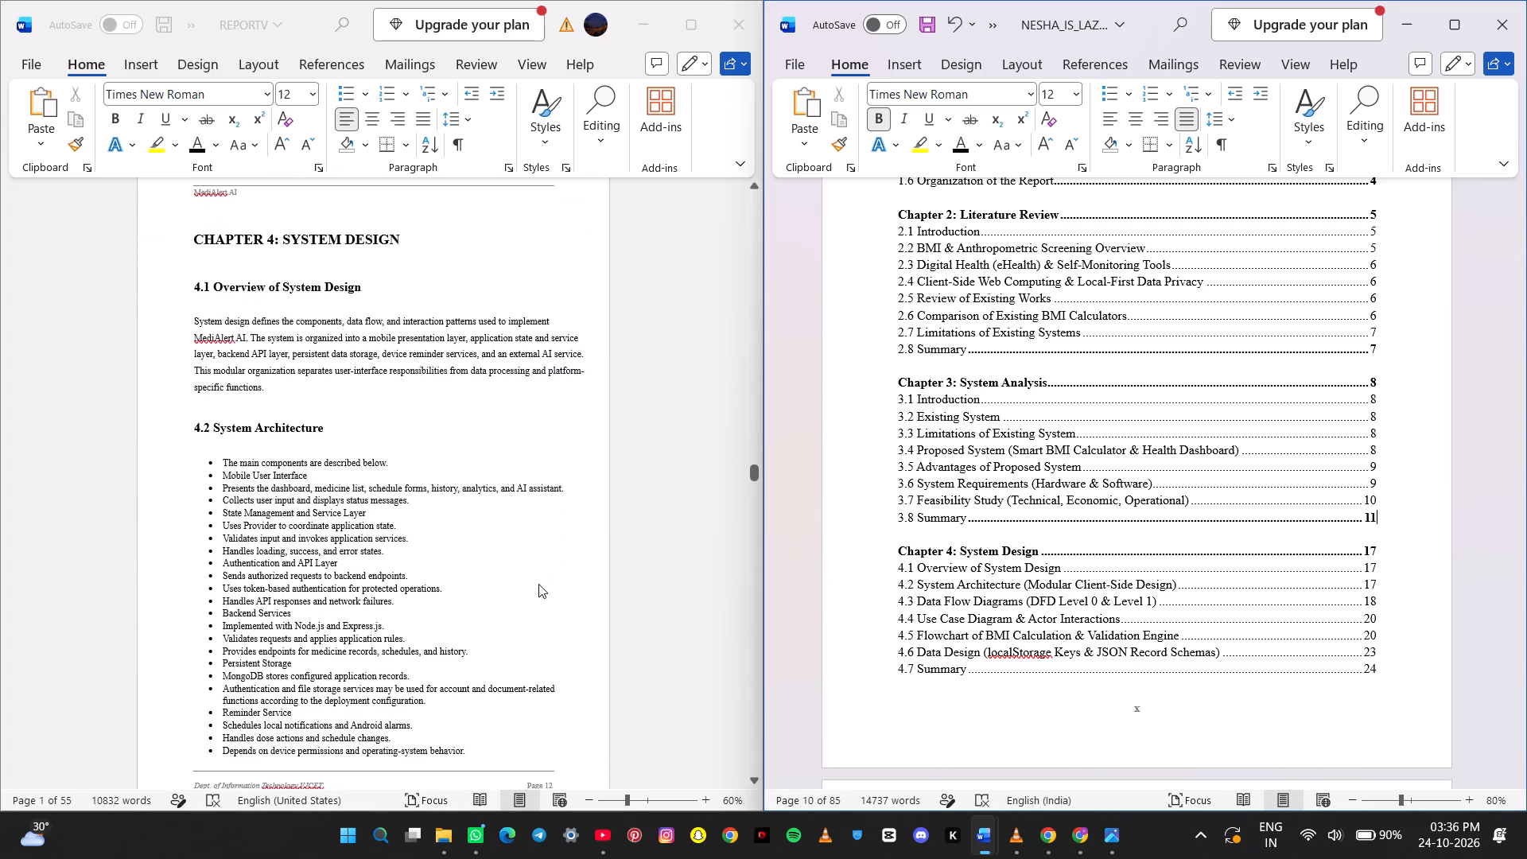
pyautogui.scroll(-3, 1029, 573)
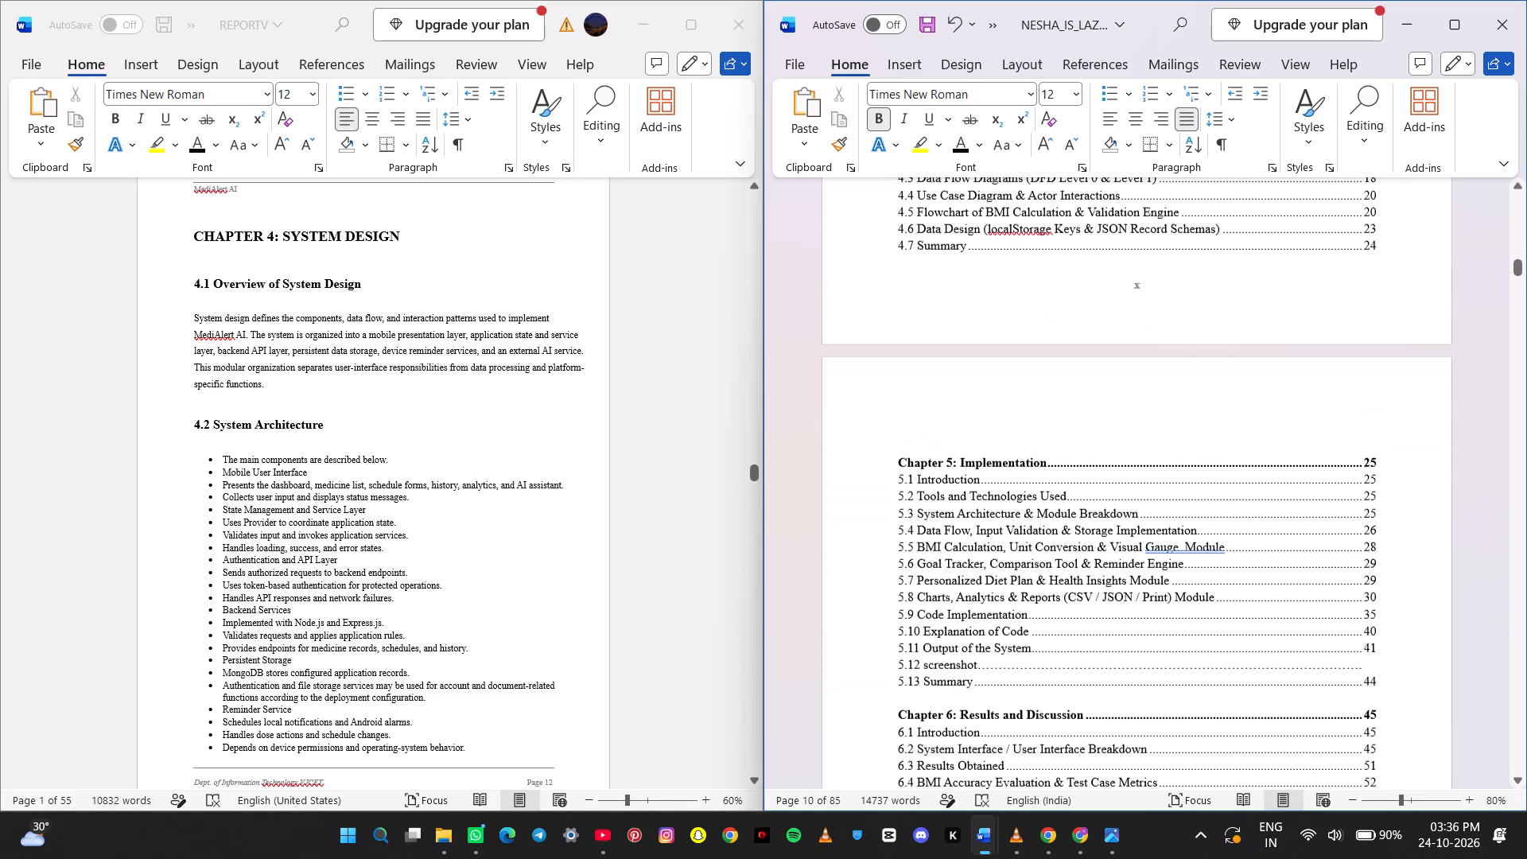
pyautogui.scroll(1, 1038, 601)
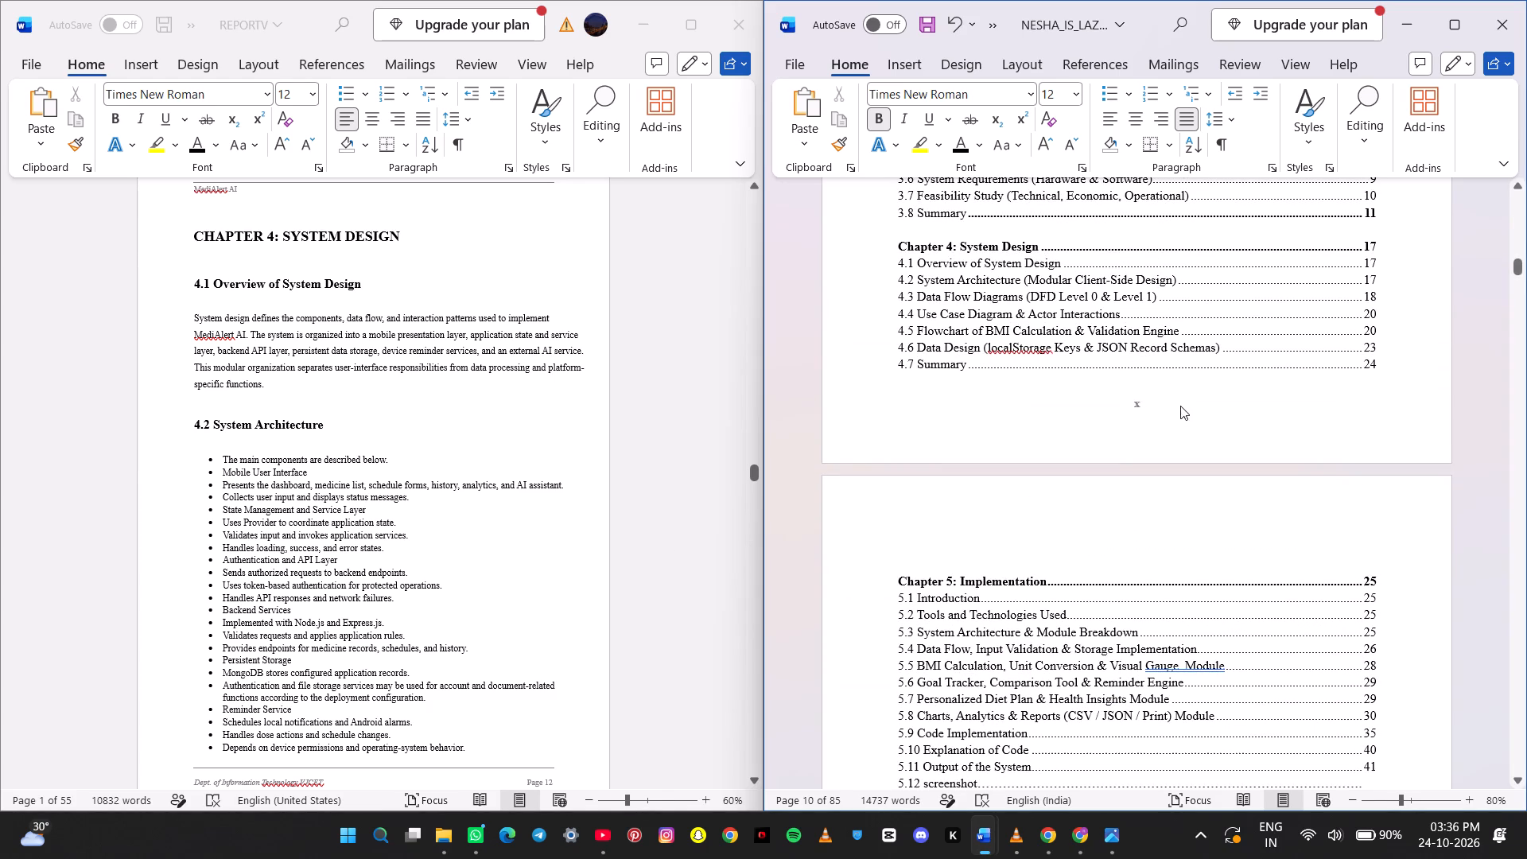
pyautogui.hscroll(1, 411, 562)
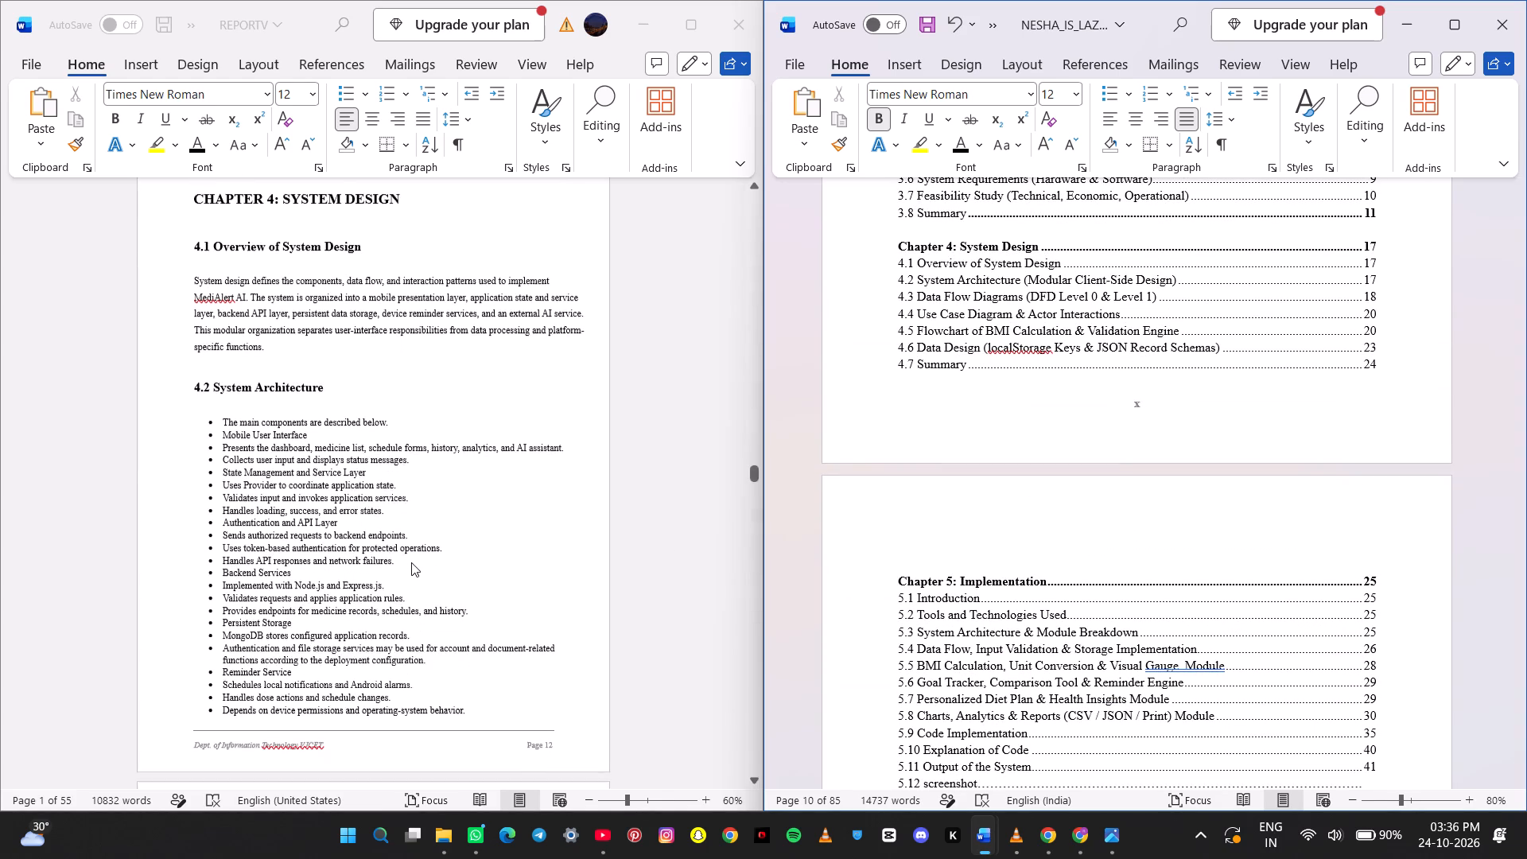
pyautogui.hscroll(3, 411, 562)
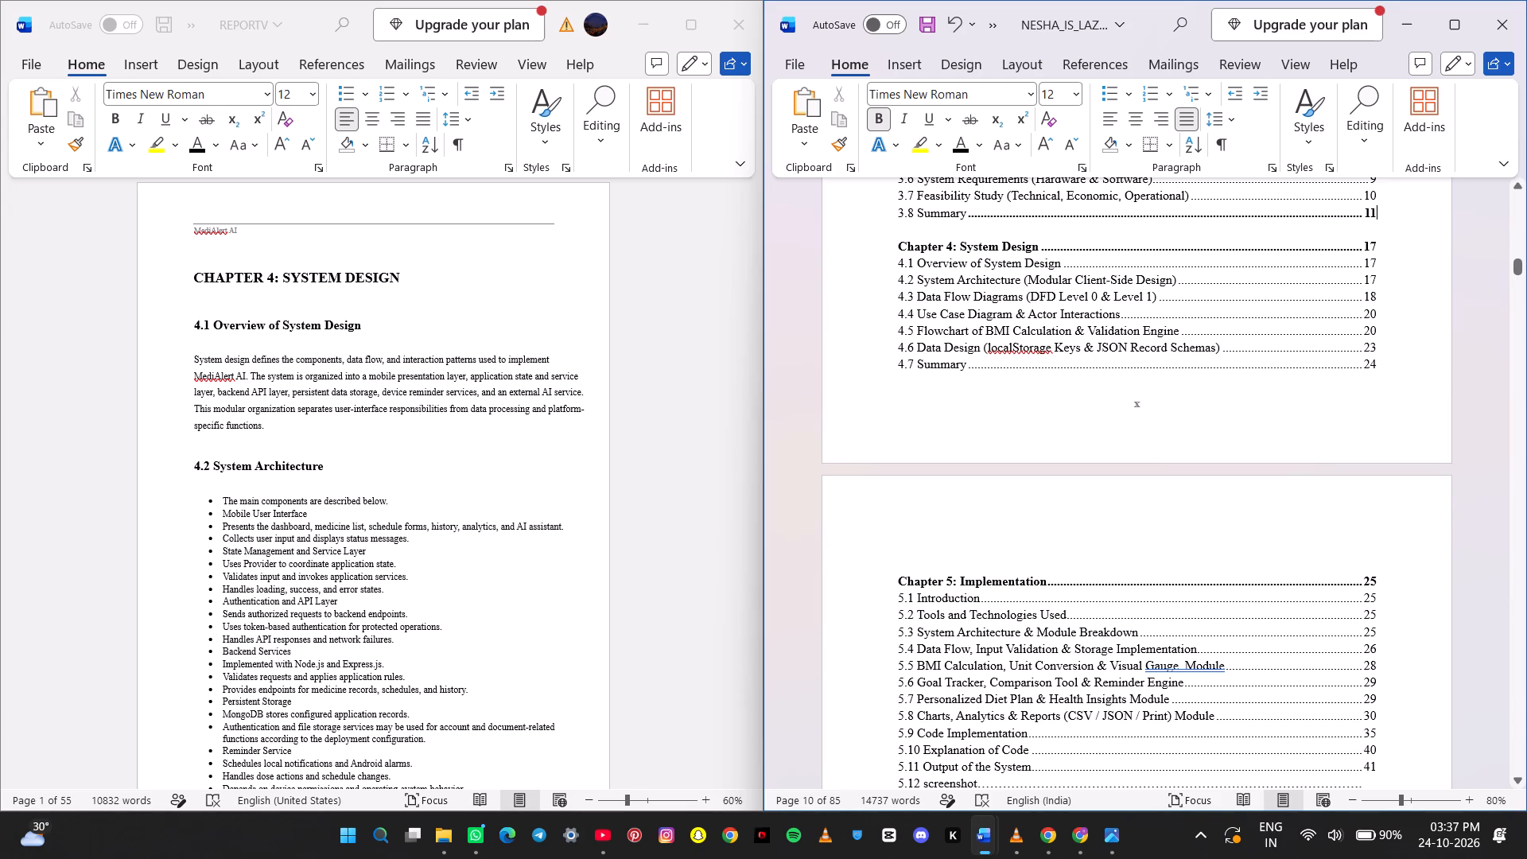
pyautogui.scroll(-1, 484, 559)
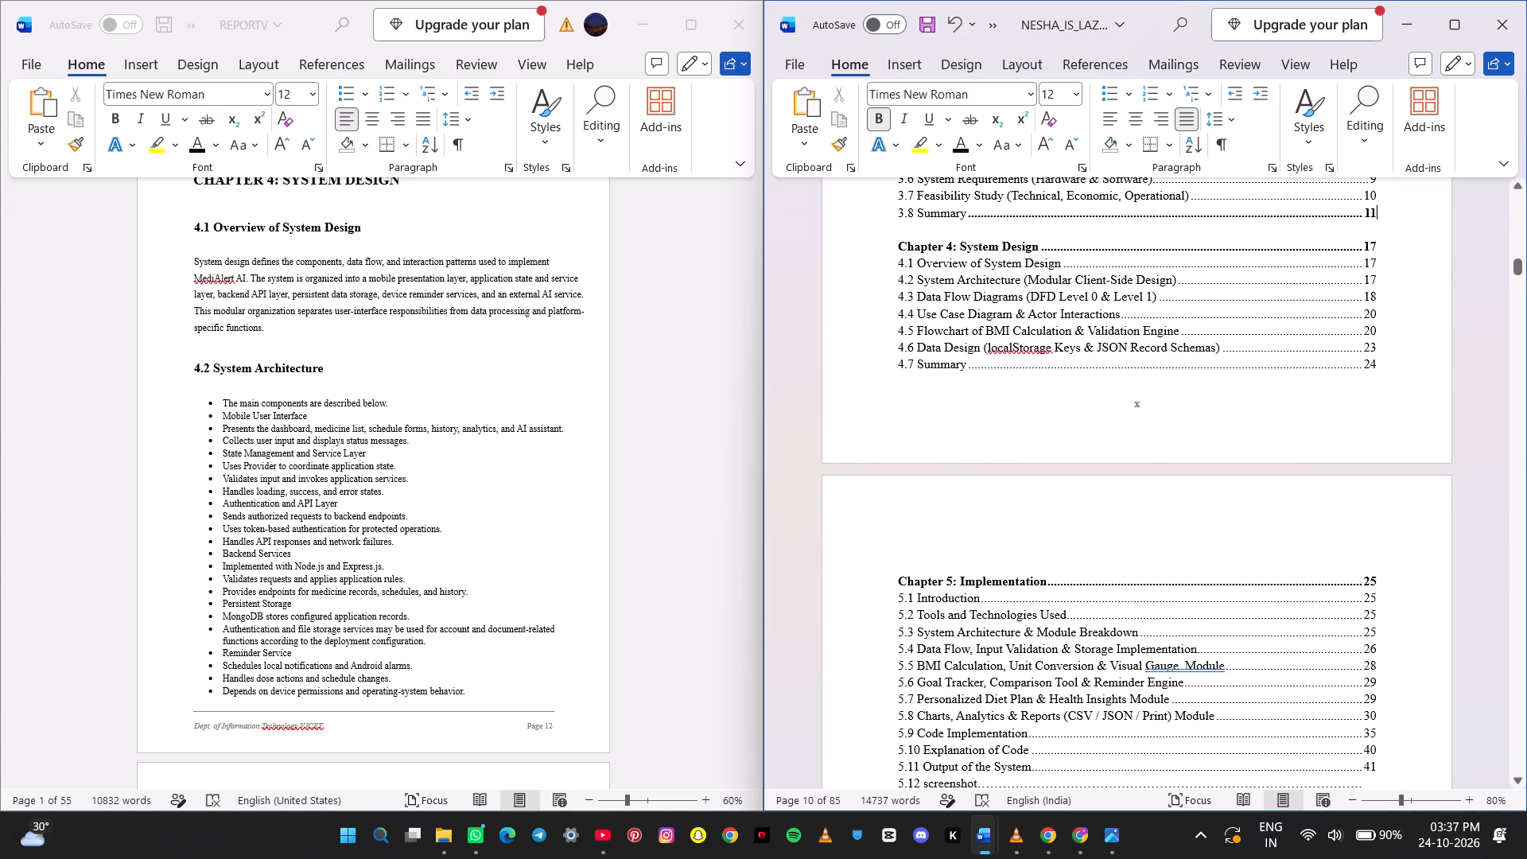
pyautogui.click(1383, 247)
pyautogui.press('BackSpace')
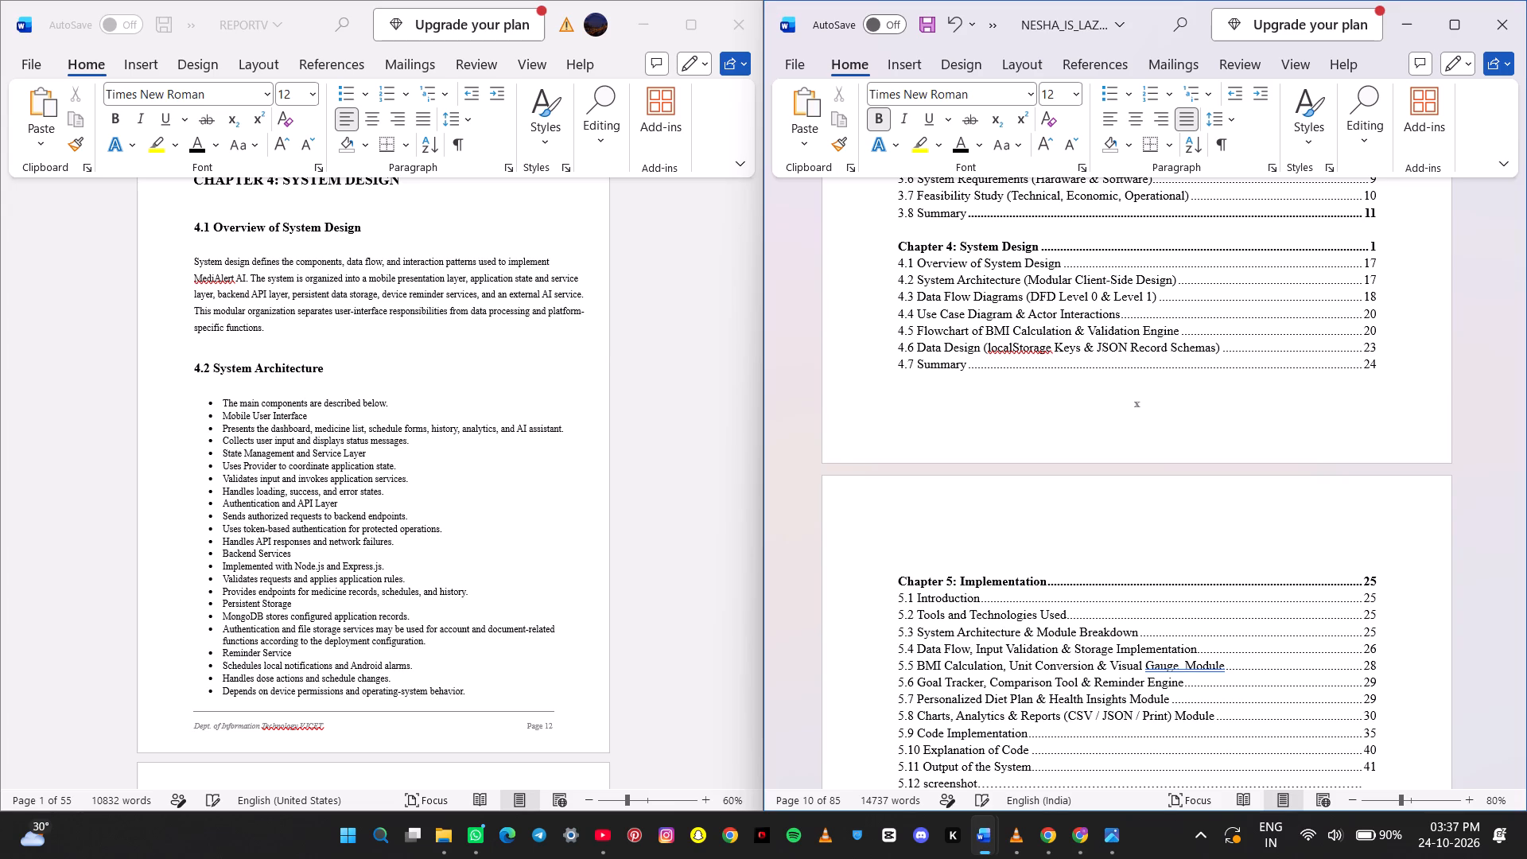
pyautogui.press('2')
# Set the page numbers of 4.1 Overview of System Design and 4.2 System Architecture in the CONTENT list to 12.
pyautogui.click(1378, 258)
pyautogui.press('BackSpace')
pyautogui.press('2')
pyautogui.click(1385, 278)
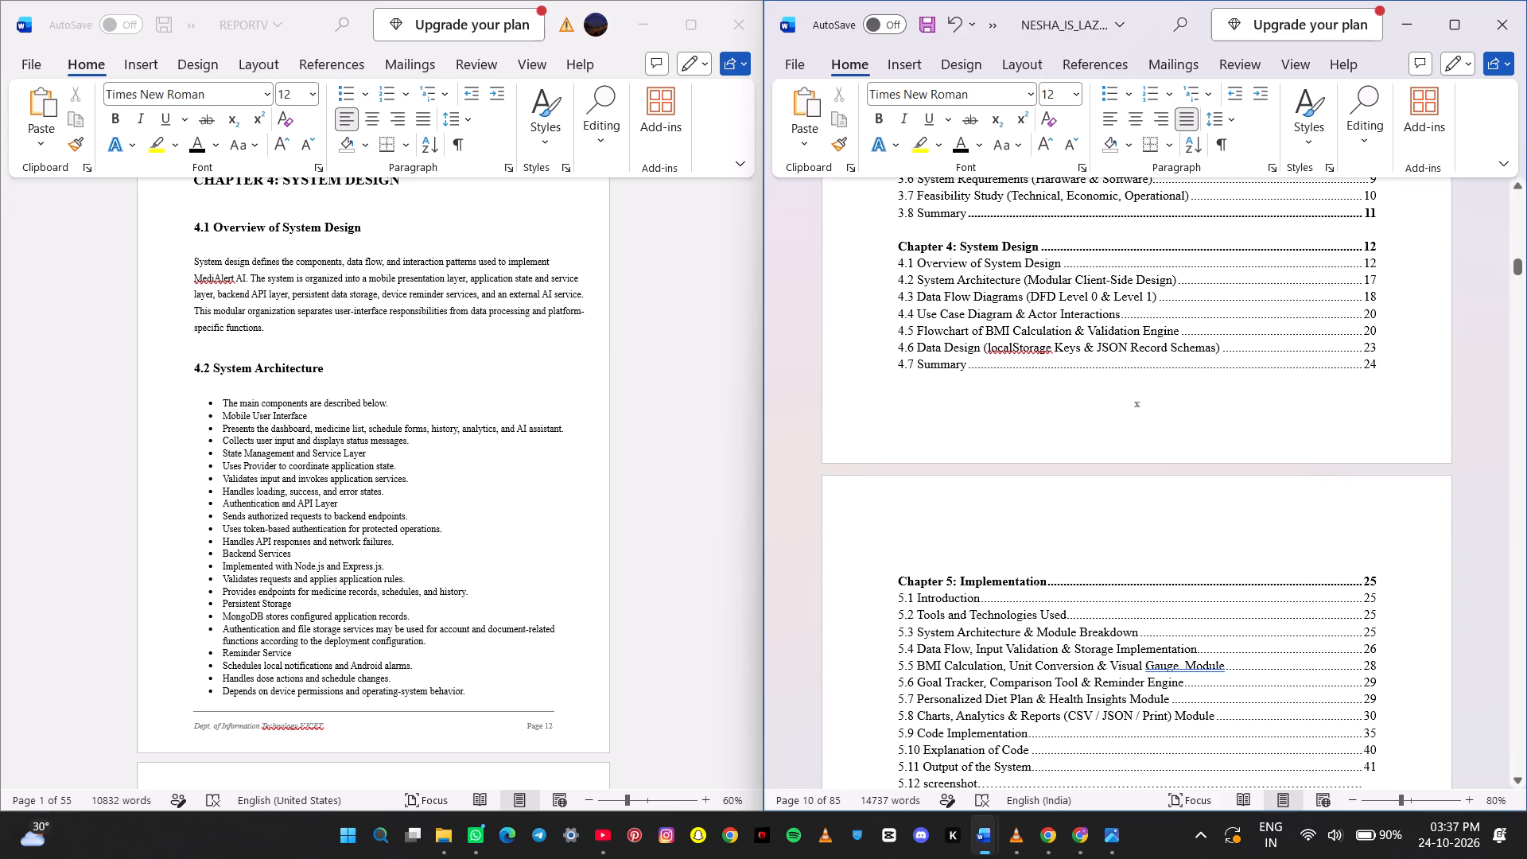
pyautogui.press('BackSpace')
pyautogui.press('2')
# Find the page of section 4.3 in REPORTV and set the 4.3 Data Flow Diagrams entry in the CONTENT list to 13.
pyautogui.scroll(-4, 544, 632)
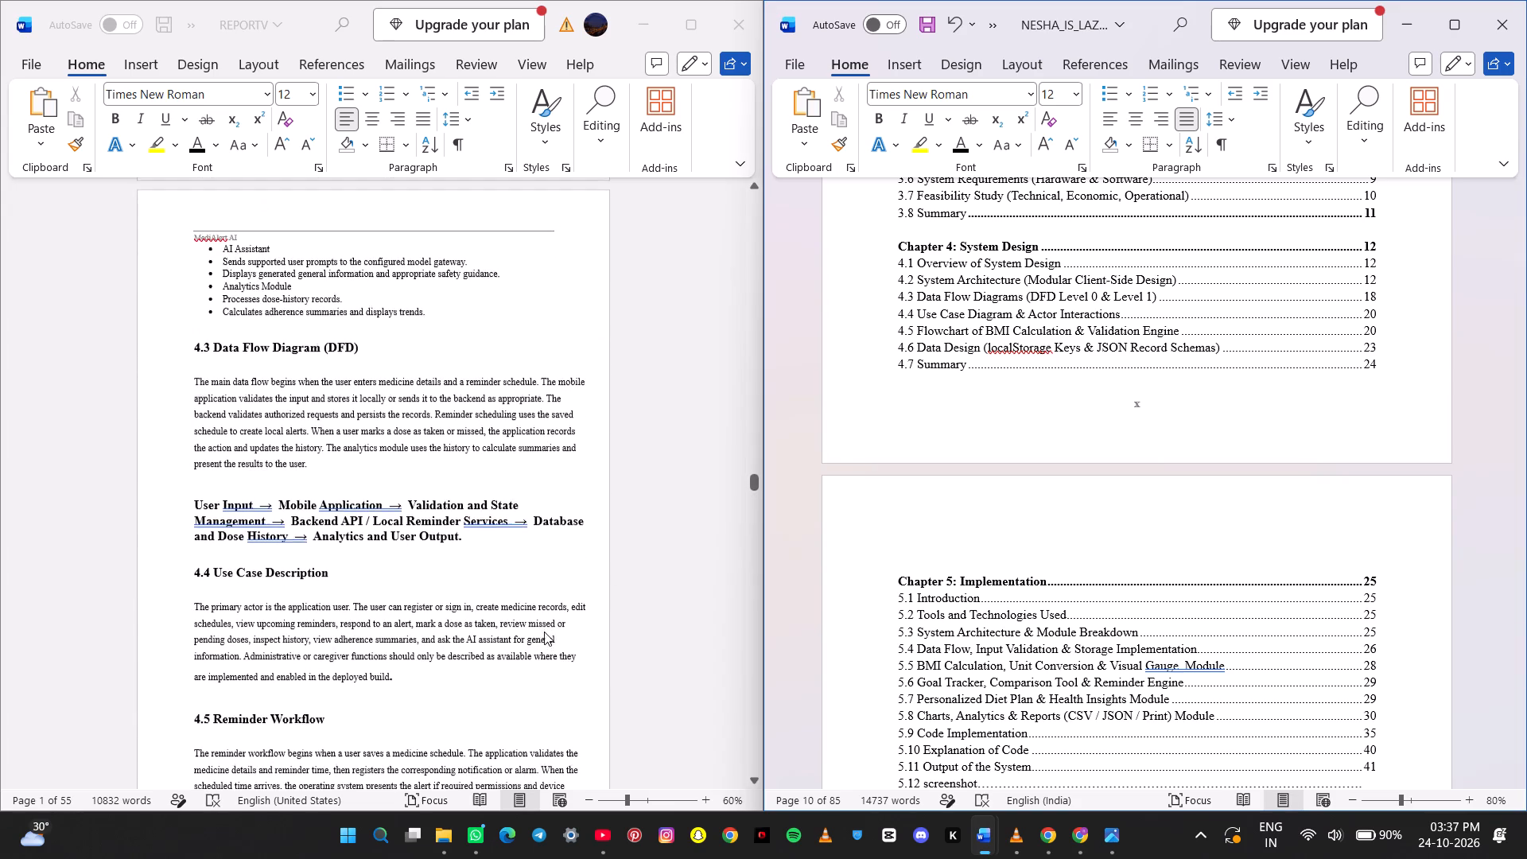
pyautogui.scroll(-2, 544, 632)
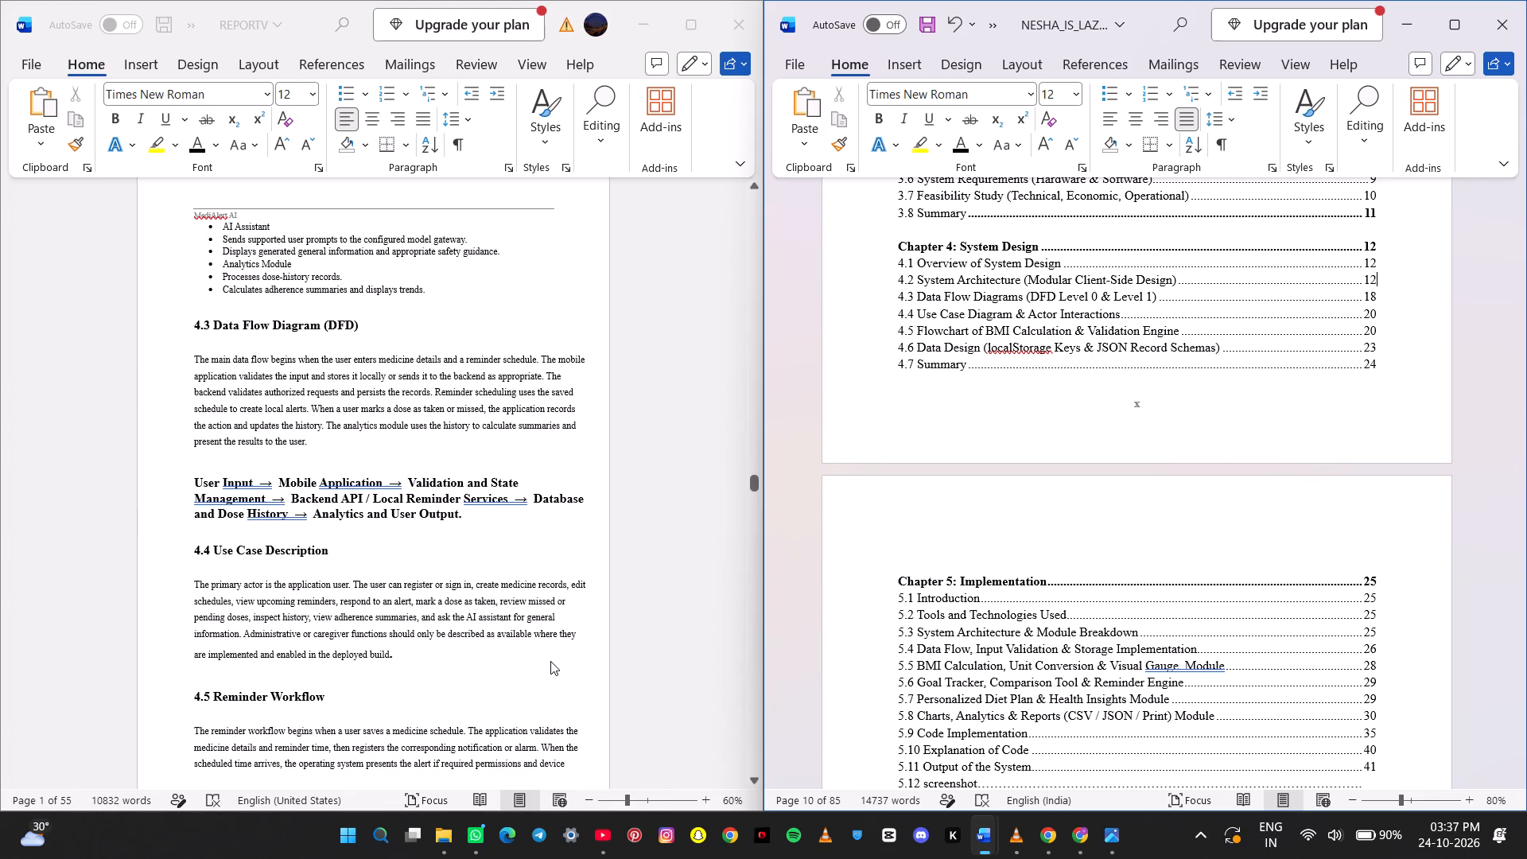
pyautogui.scroll(-1, 550, 661)
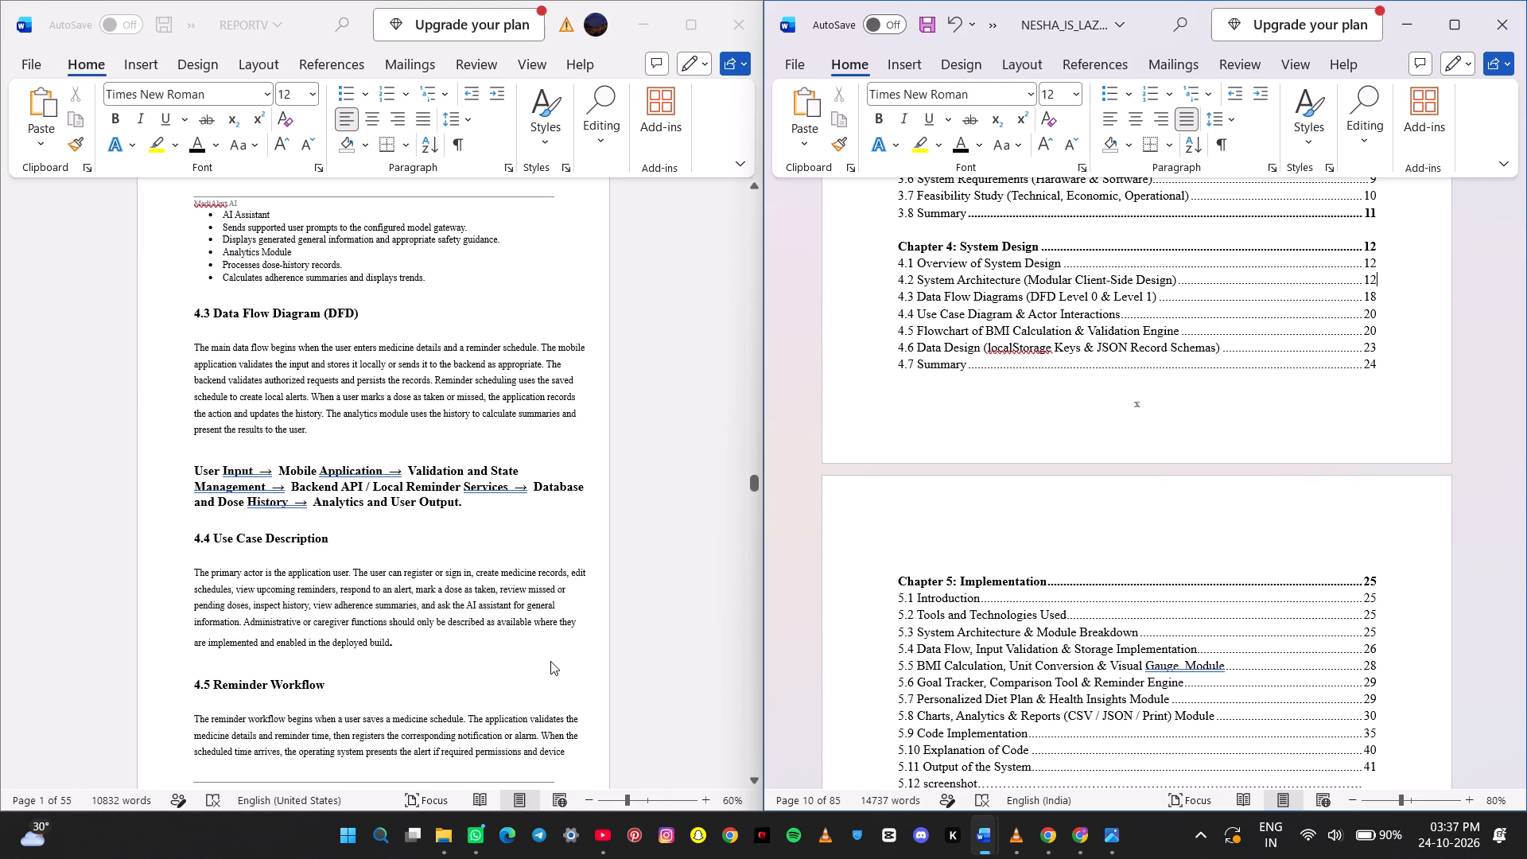
pyautogui.scroll(-1, 552, 656)
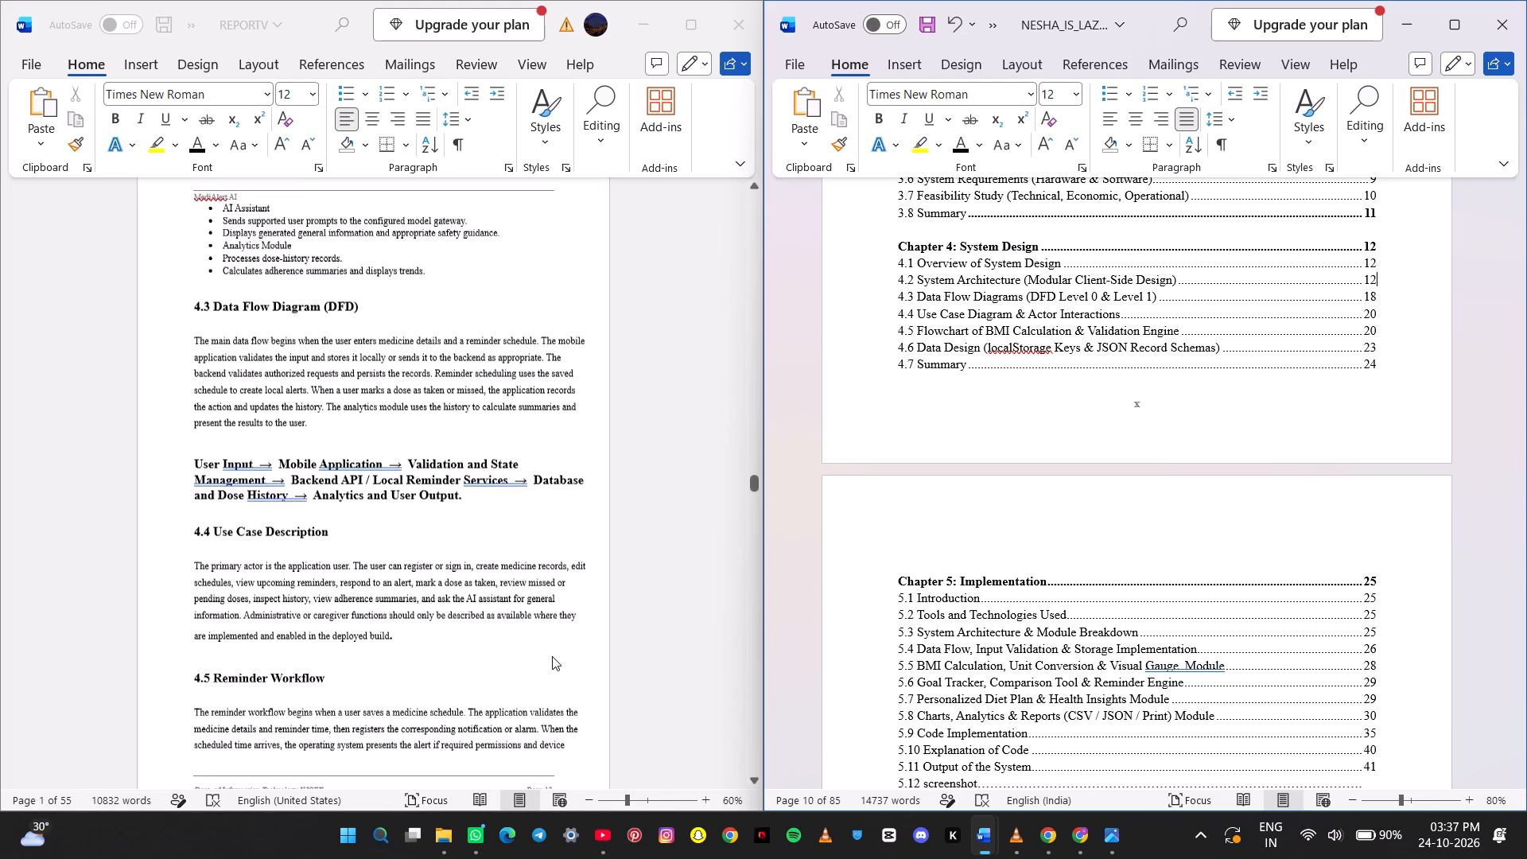
pyautogui.scroll(-2, 552, 656)
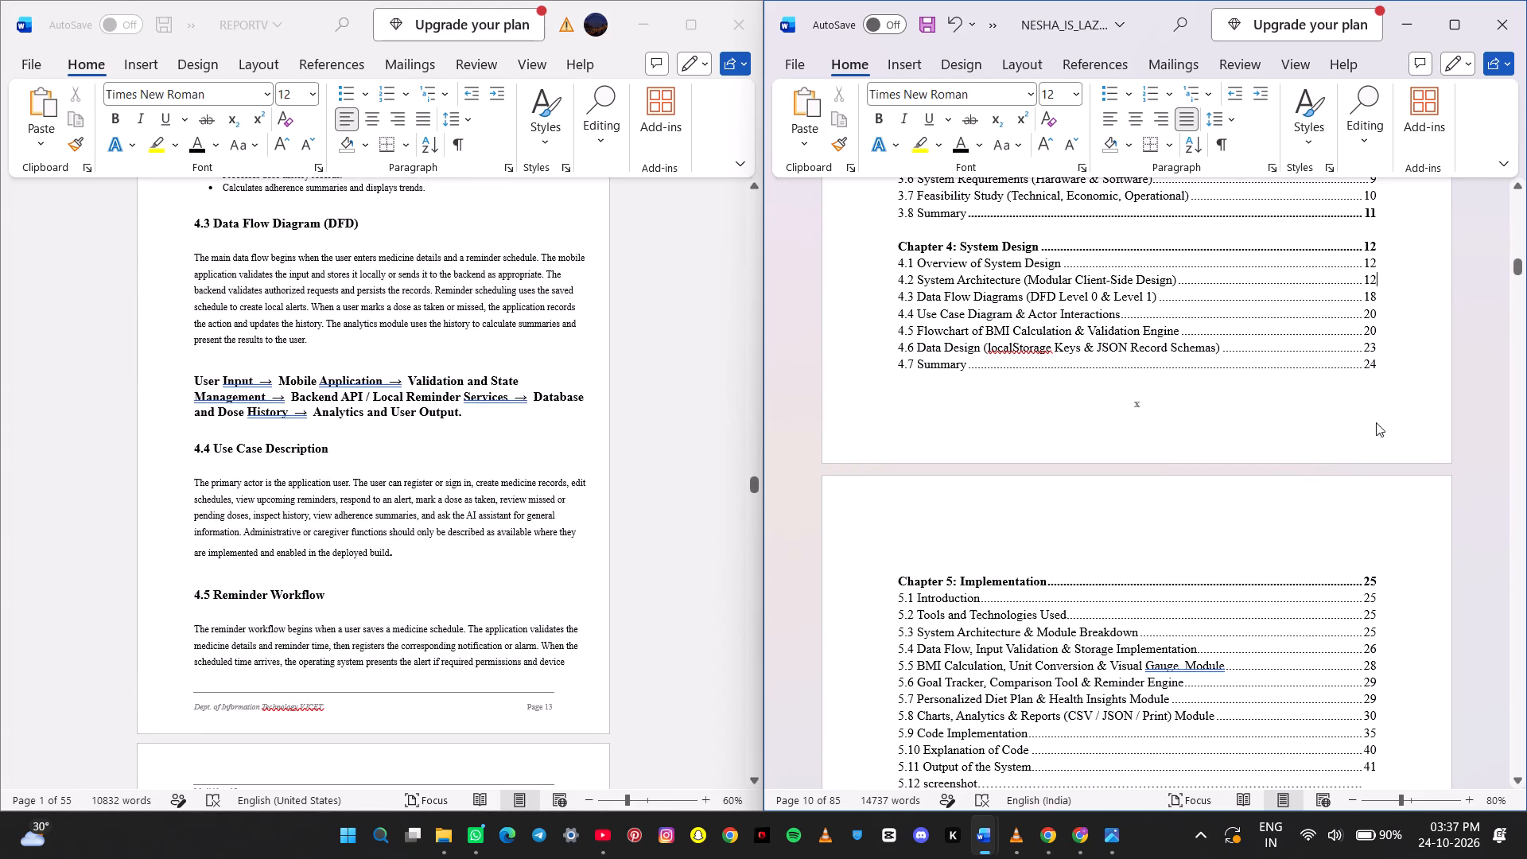
pyautogui.click(1389, 297)
pyautogui.press('BackSpace')
pyautogui.press('3')
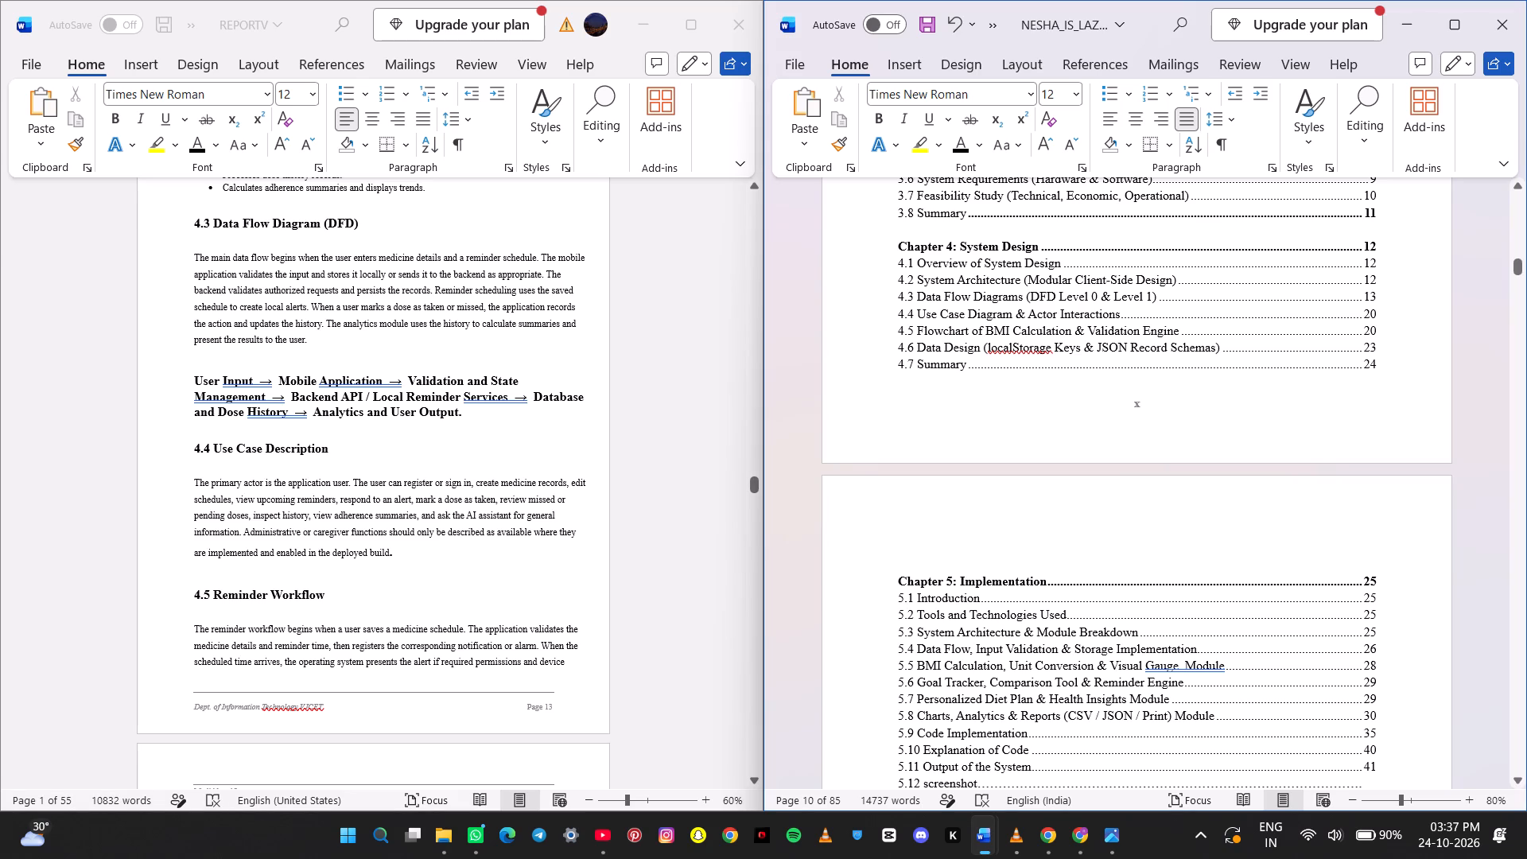
# Set the page numbers of 4.4 Use Case Diagram and 4.5 Flowchart of BMI Calculation in the CONTENT list to 13.
pyautogui.click(1389, 313)
pyautogui.press('BackSpace')
pyautogui.press('3')
pyautogui.press('BackSpace')
pyautogui.press('BackSpace')
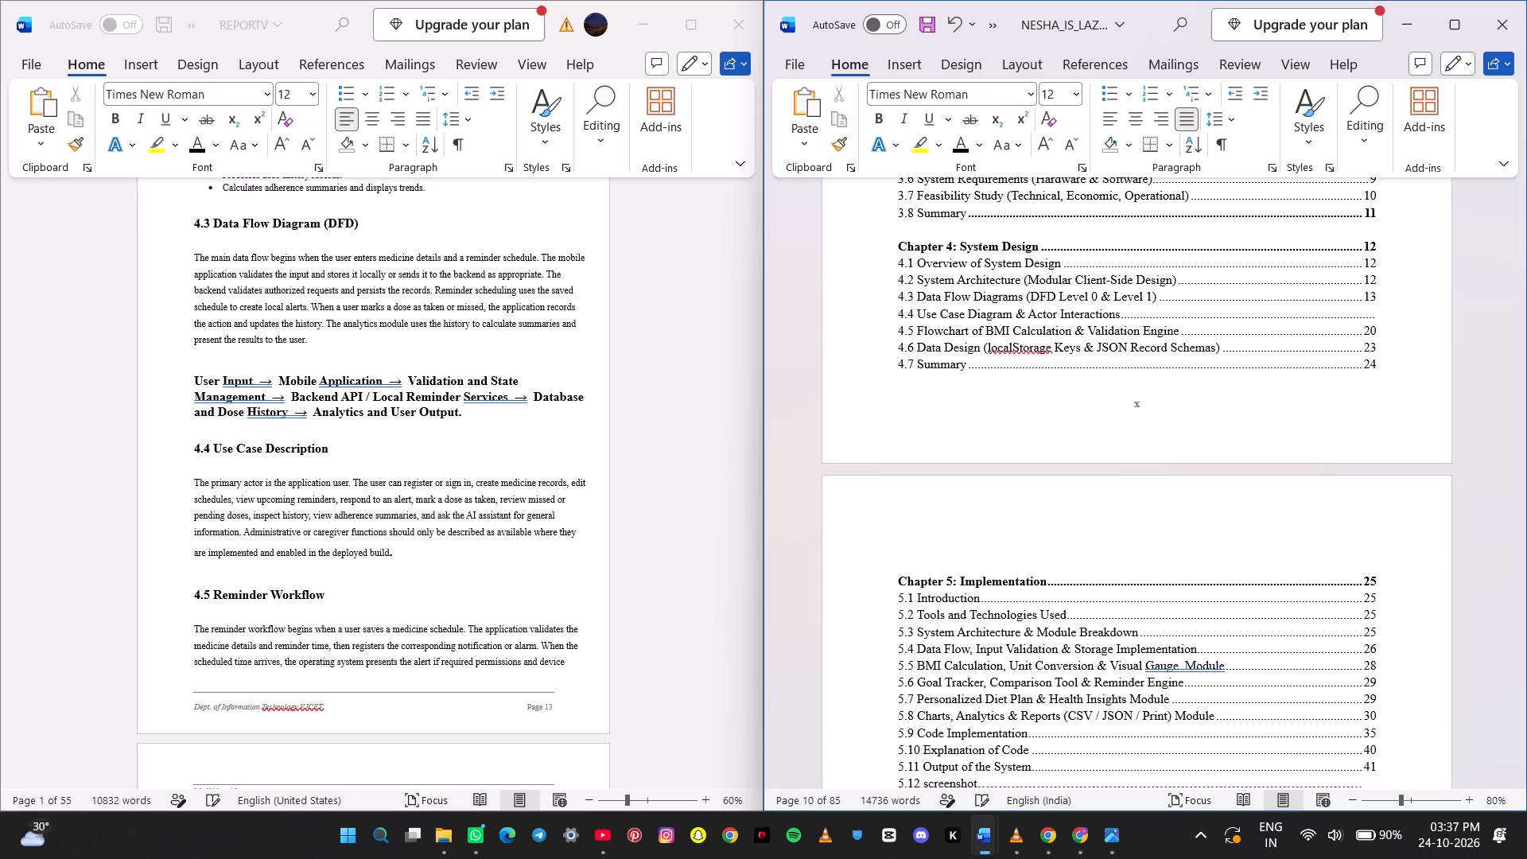
pyautogui.write('13')
pyautogui.click(1386, 325)
pyautogui.press('BackSpace')
pyautogui.press('BackSpace')
pyautogui.write('13')
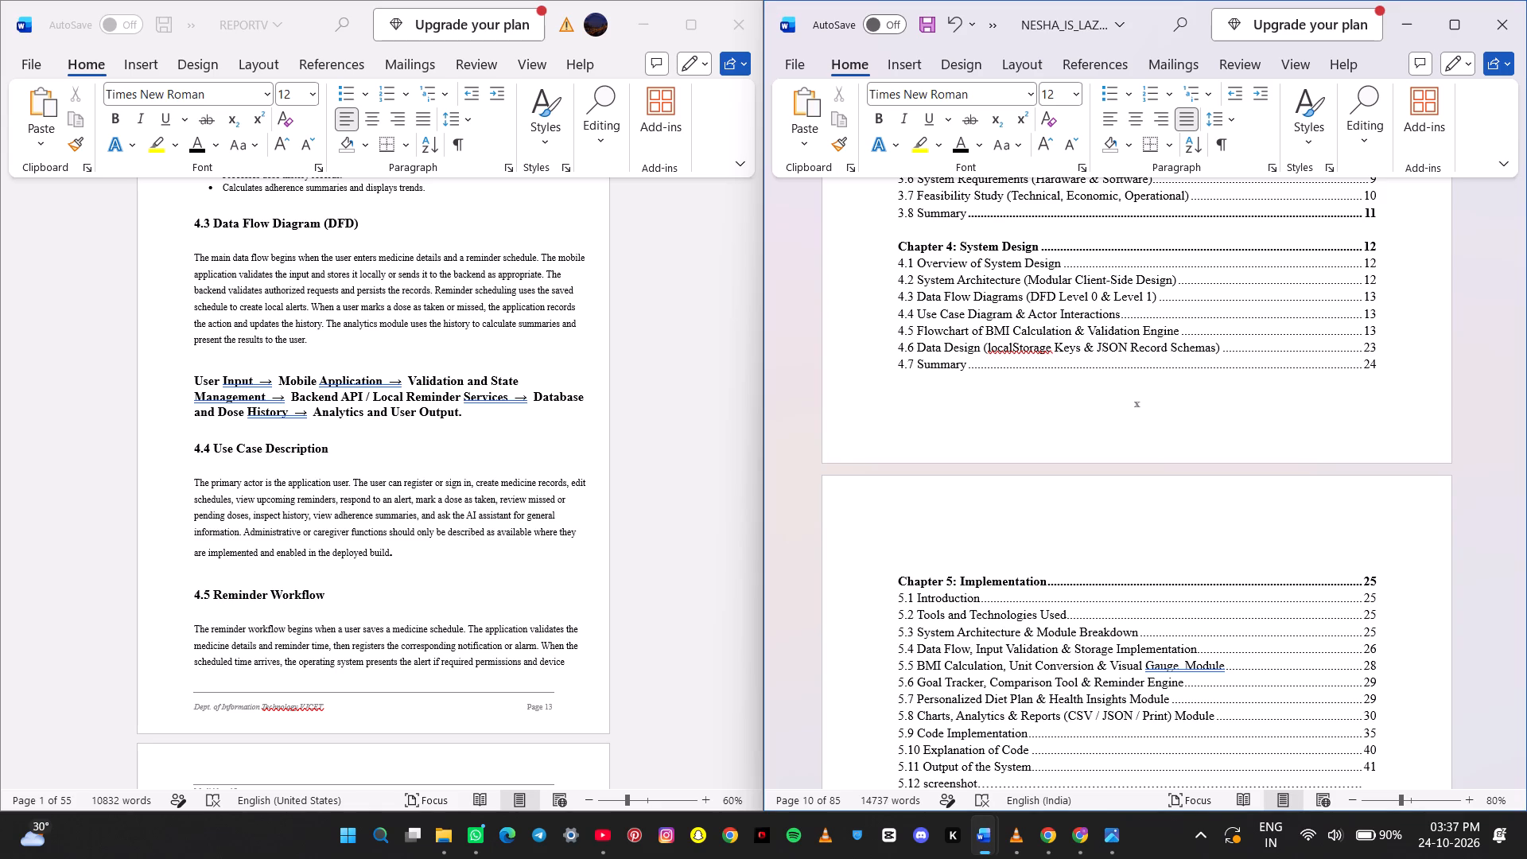
# Find the page of section 4.6 in REPORTV and set the 4.6 Data Design entry in the CONTENT list to 14.
pyautogui.click(1389, 348)
pyautogui.scroll(-2, 406, 614)
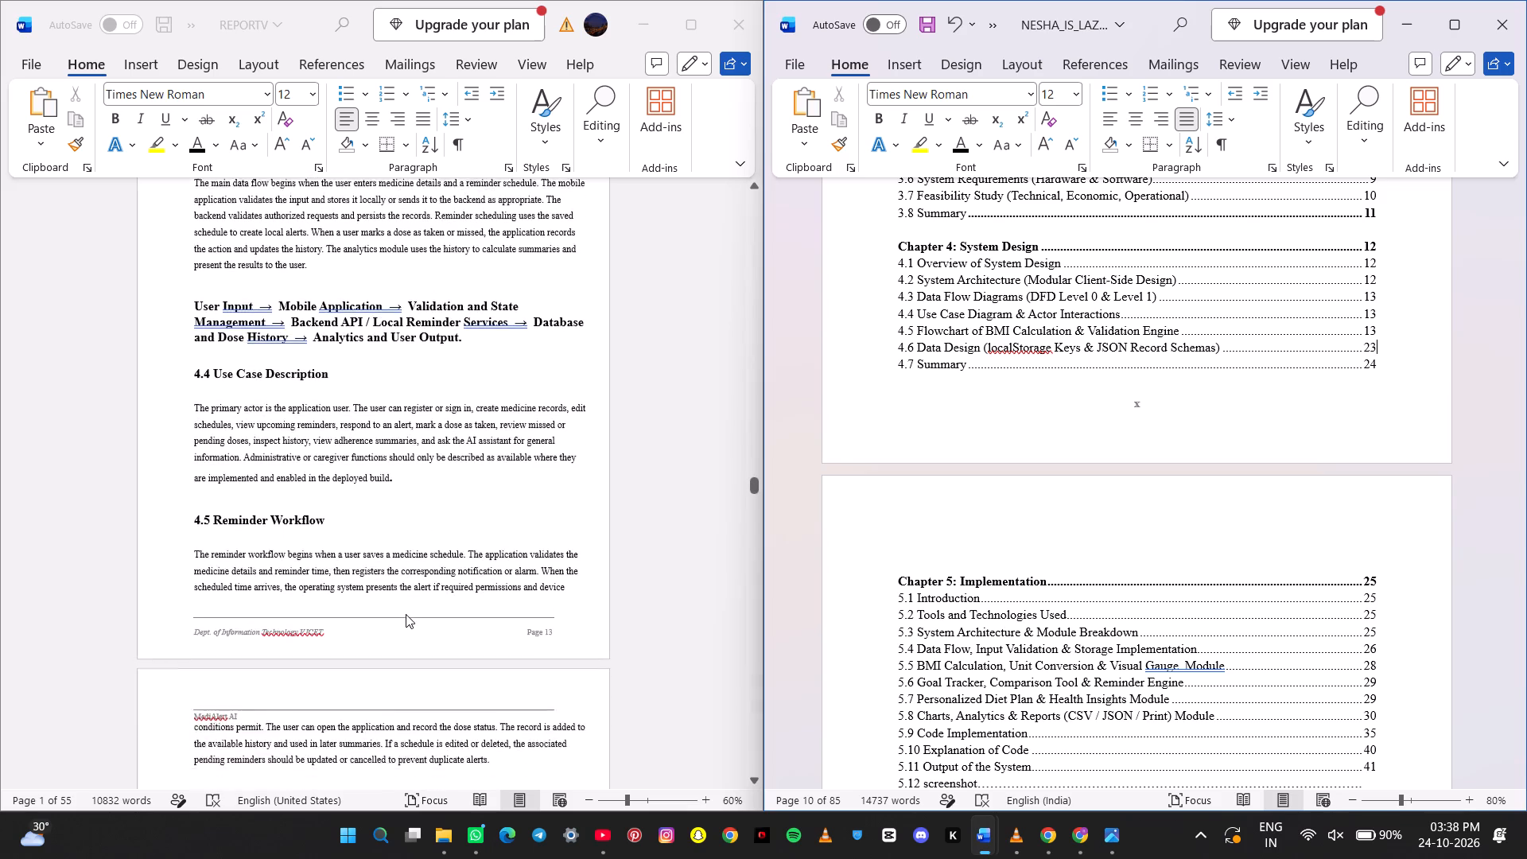
pyautogui.scroll(-4, 406, 614)
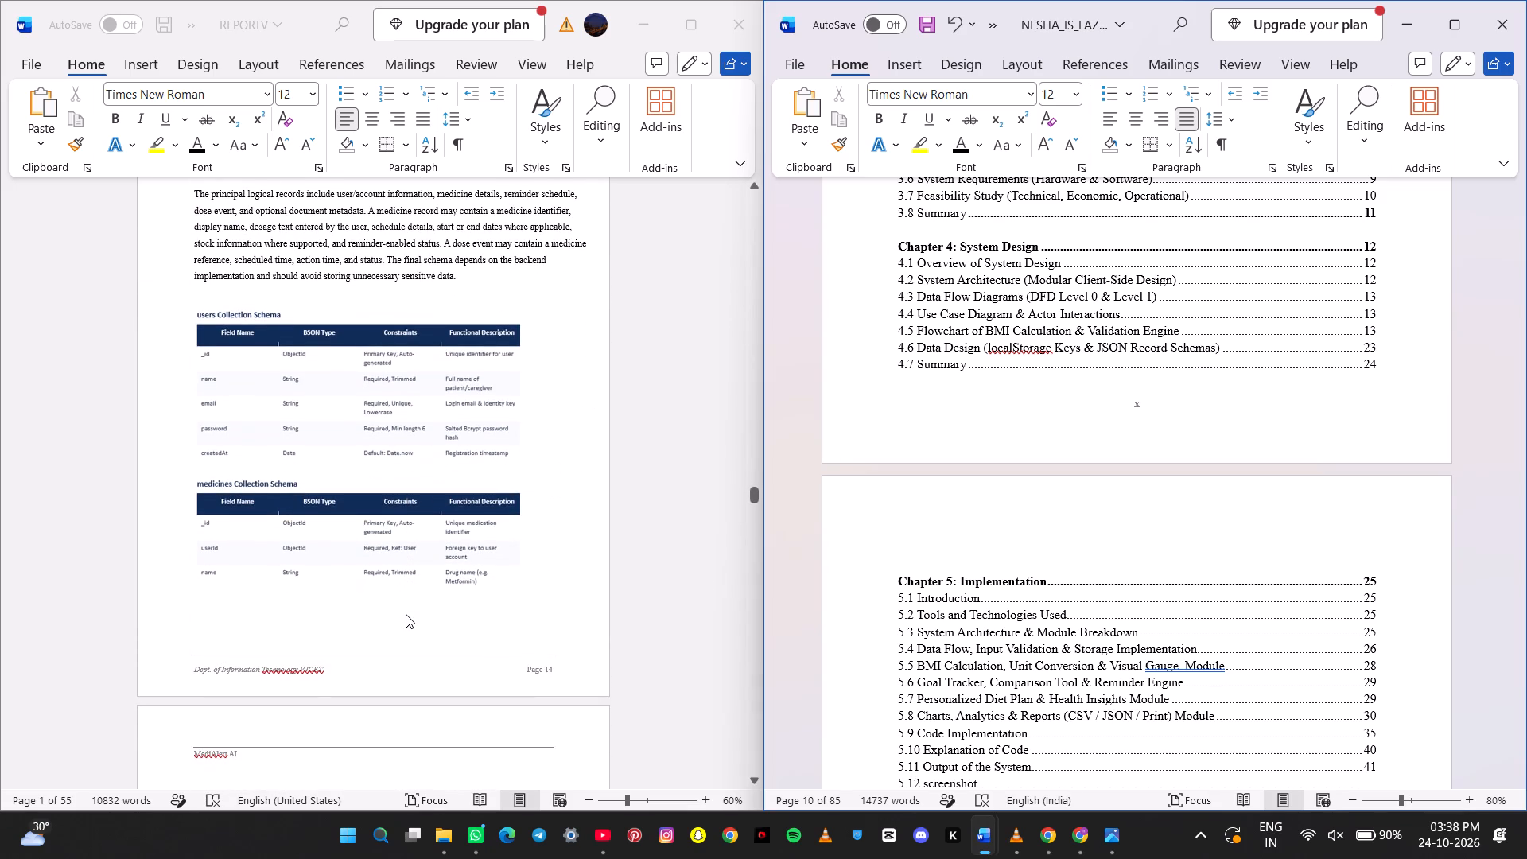
pyautogui.press('BackSpace')
pyautogui.press('BackSpace')
pyautogui.write('14')
# Examine sections 4.6 to 4.8 in REPORTV to compare their headings and pages with the Chapter 4 entries in the CONTENT list.
pyautogui.scroll(-8, 599, 536)
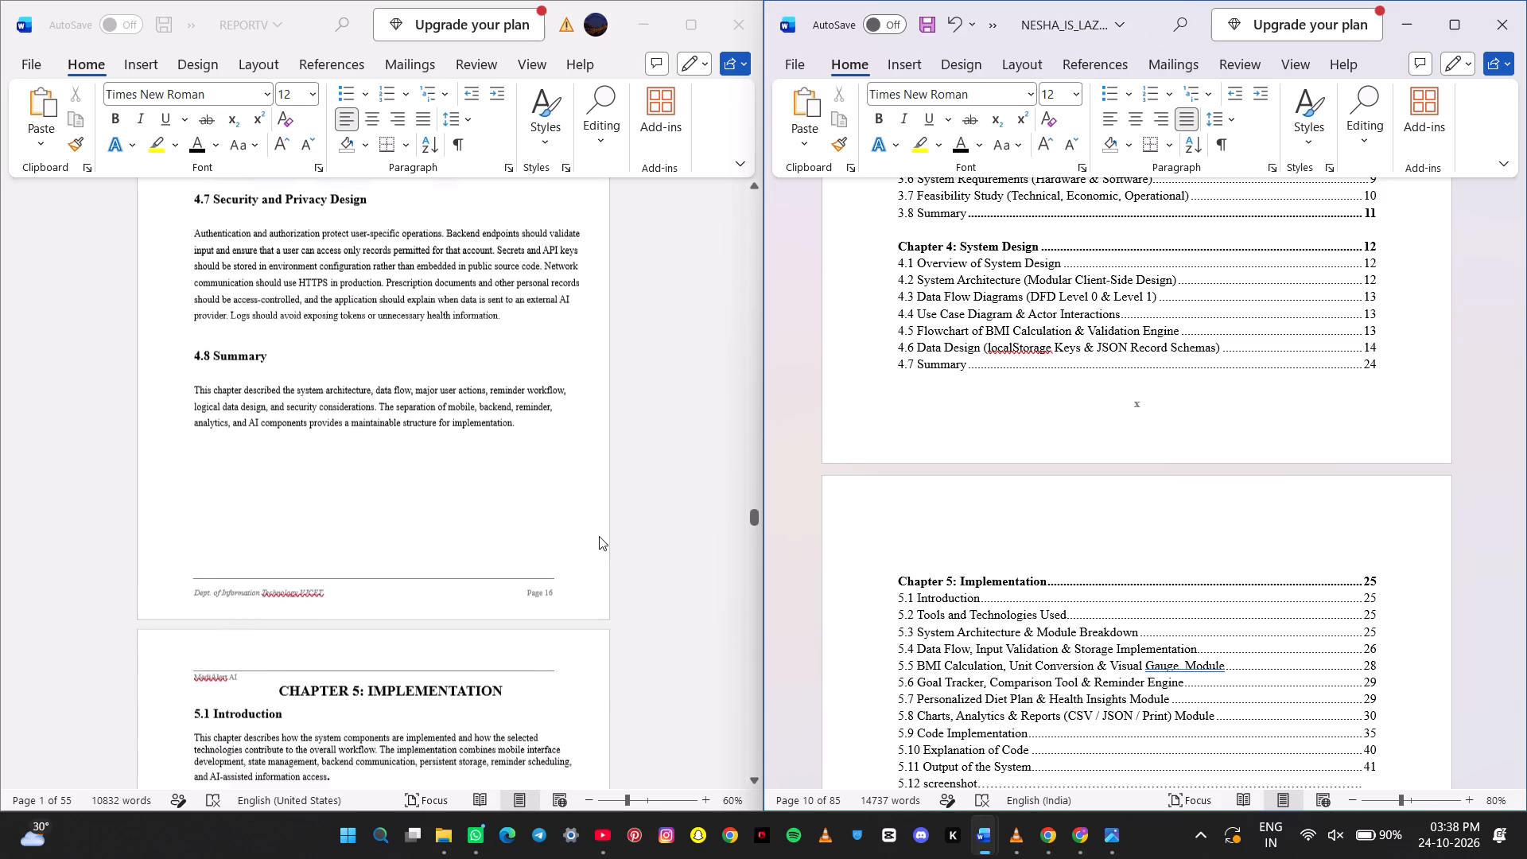
pyautogui.scroll(-2, 599, 536)
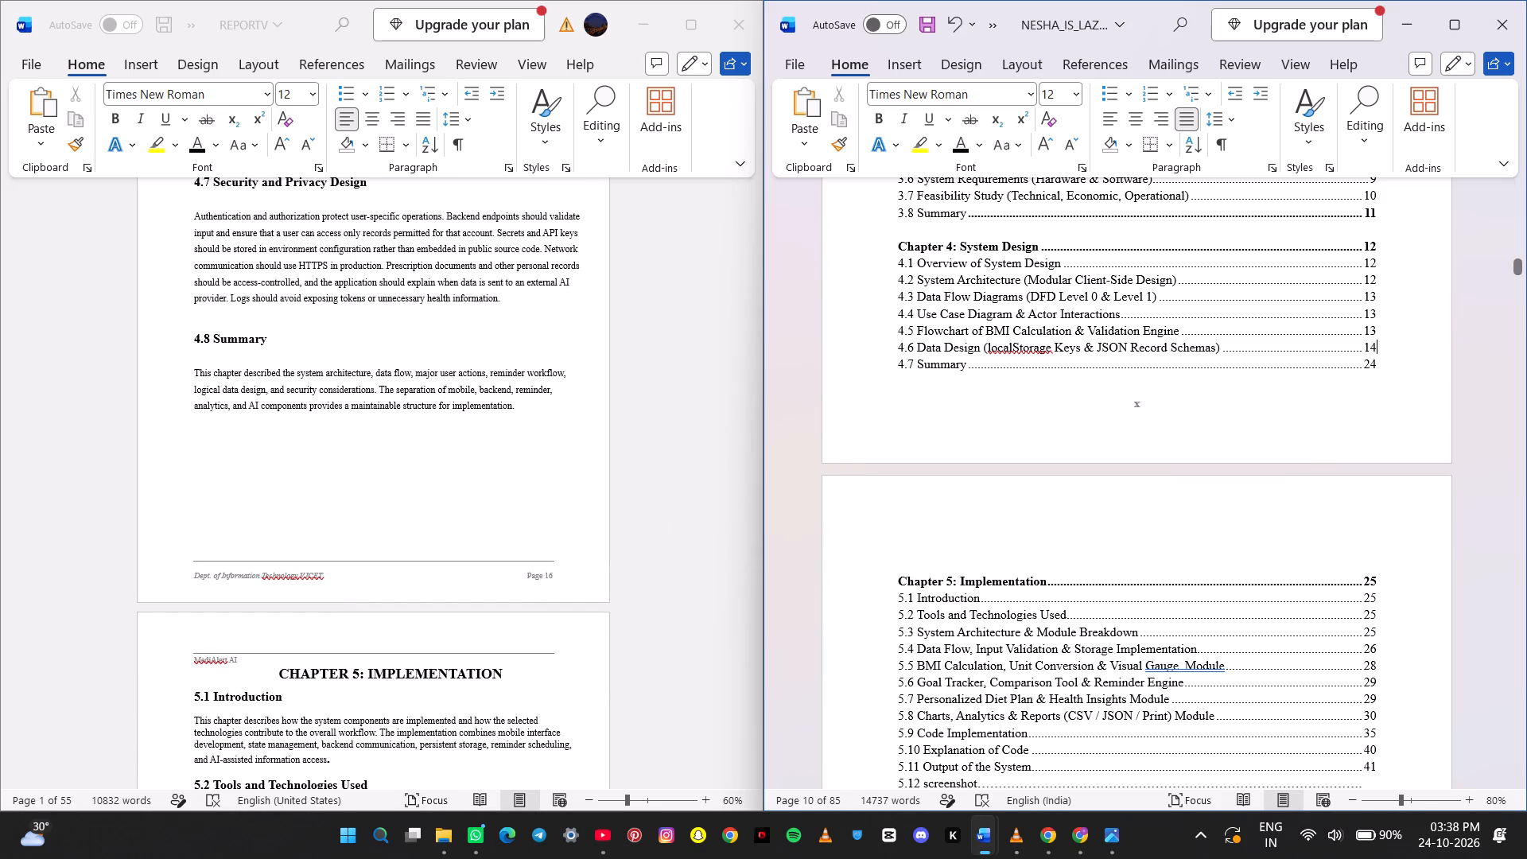
pyautogui.scroll(1, 435, 435)
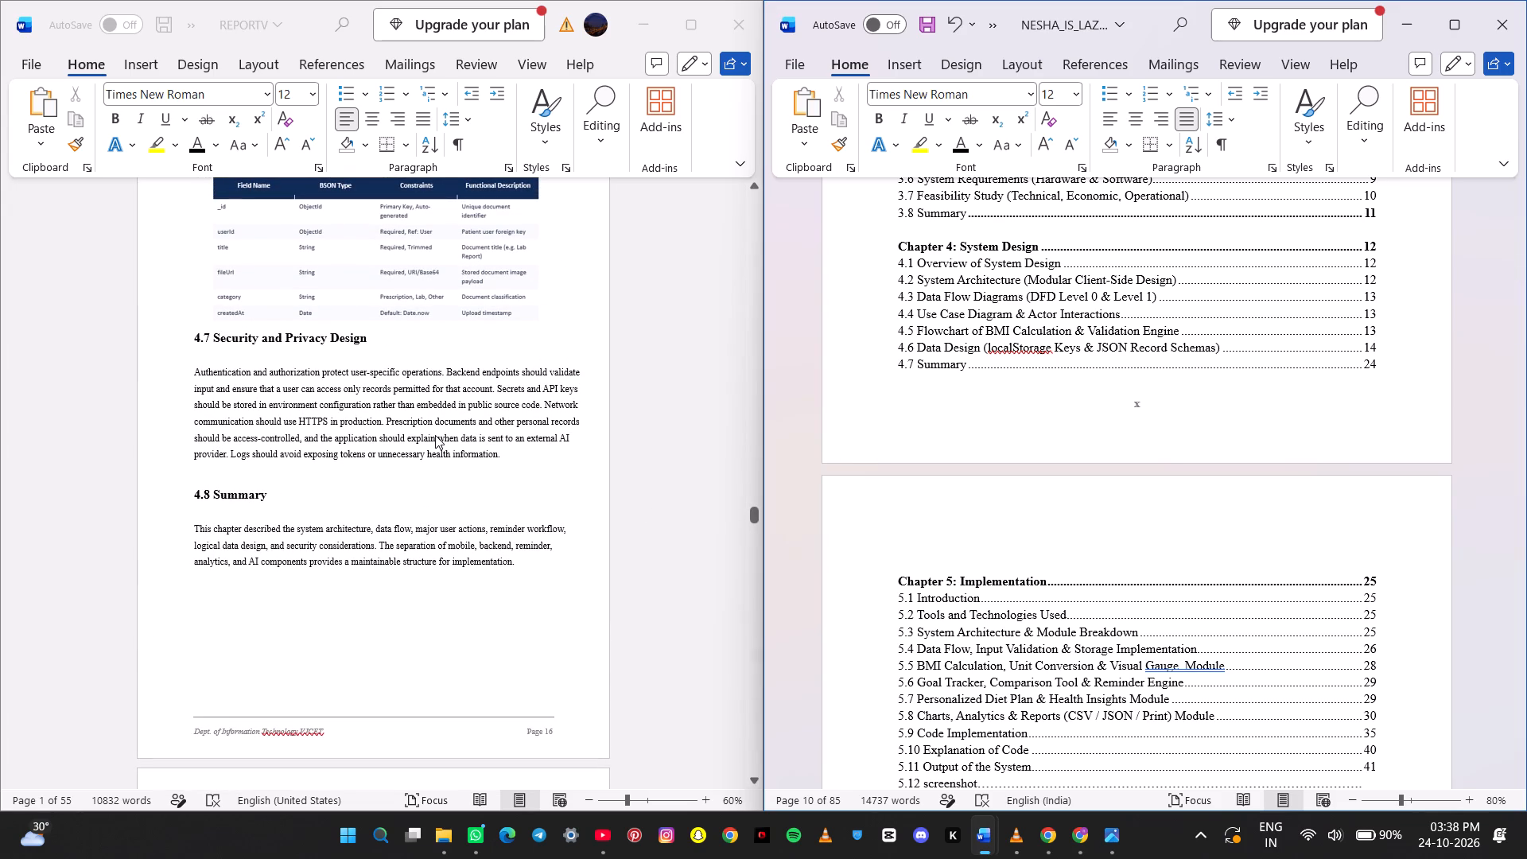
pyautogui.scroll(2, 0, 478)
pyautogui.scroll(4, 24, 344)
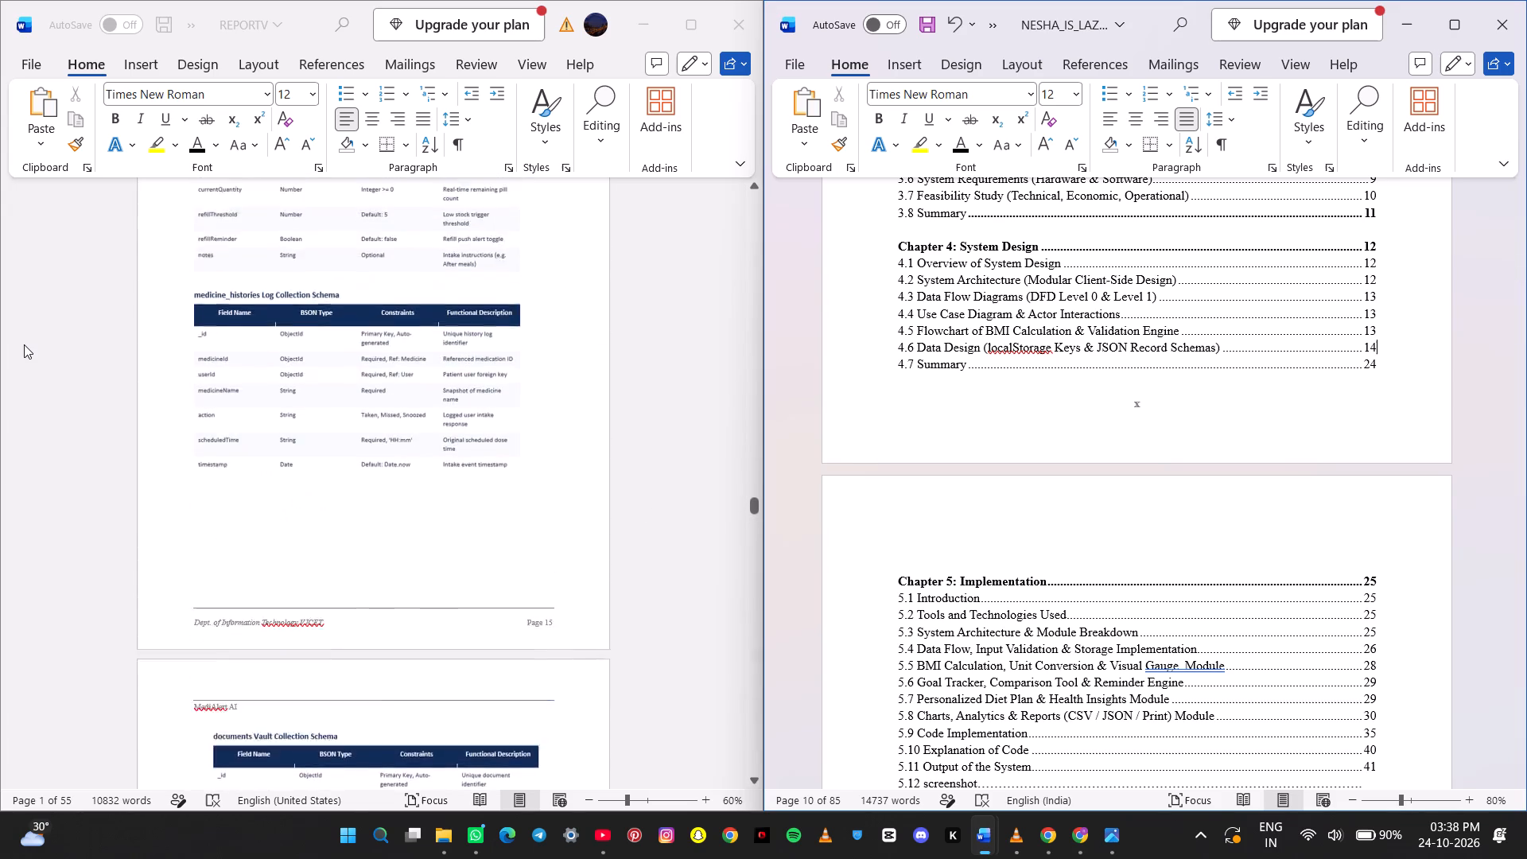
pyautogui.scroll(5, 24, 344)
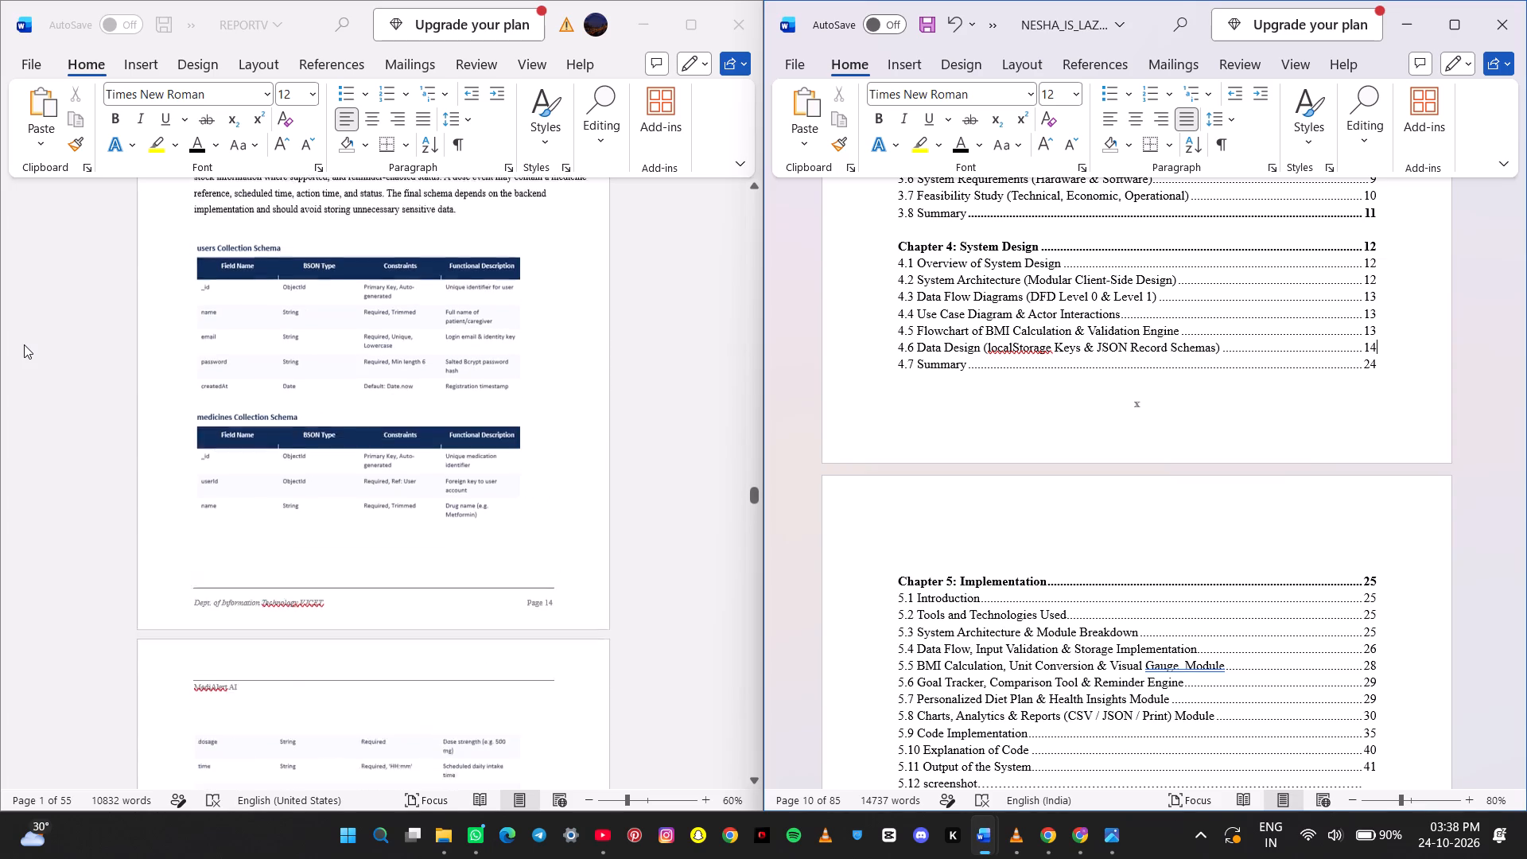
pyautogui.scroll(1, 24, 344)
pyautogui.hscroll(2, 24, 344)
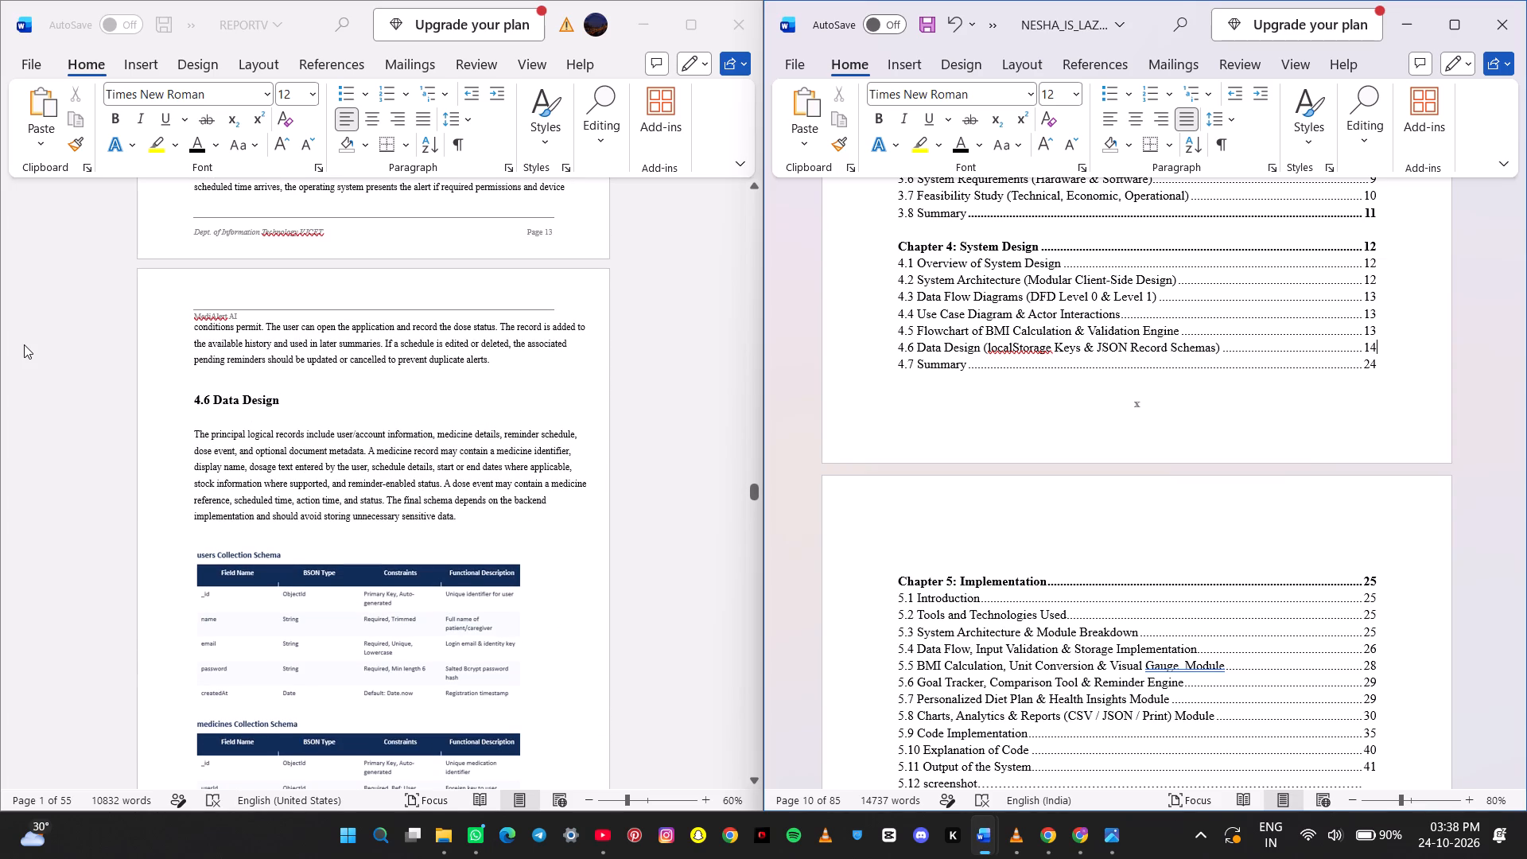
pyautogui.hscroll(1, 24, 344)
# Copy the heading 4.7 Security and Privacy Design from REPORTV into a new line below the 4.6 entry in the CONTENT list.
pyautogui.scroll(-1, 24, 344)
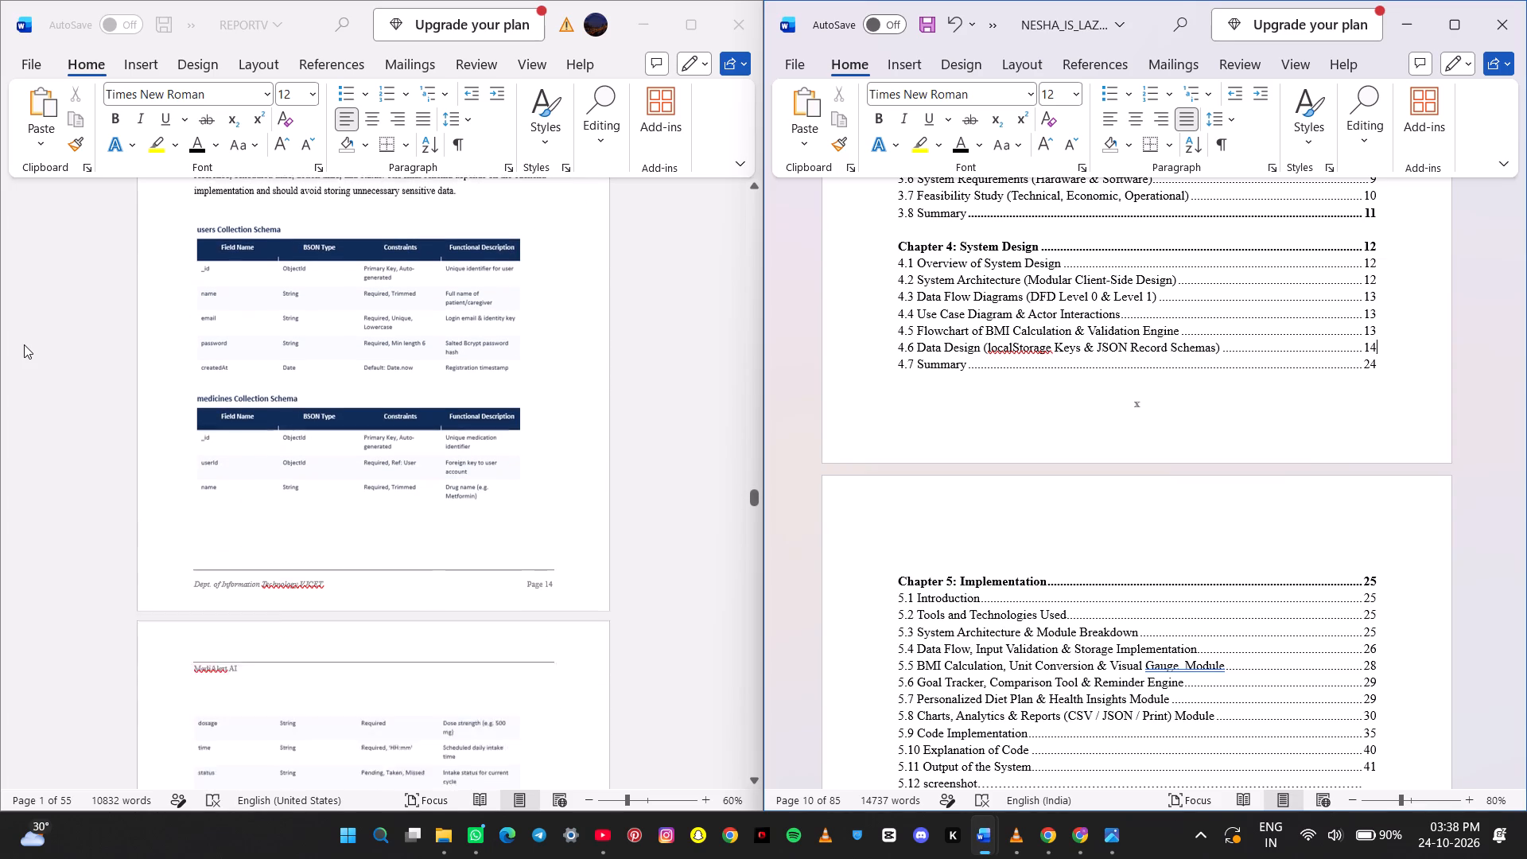
pyautogui.scroll(-7, 24, 344)
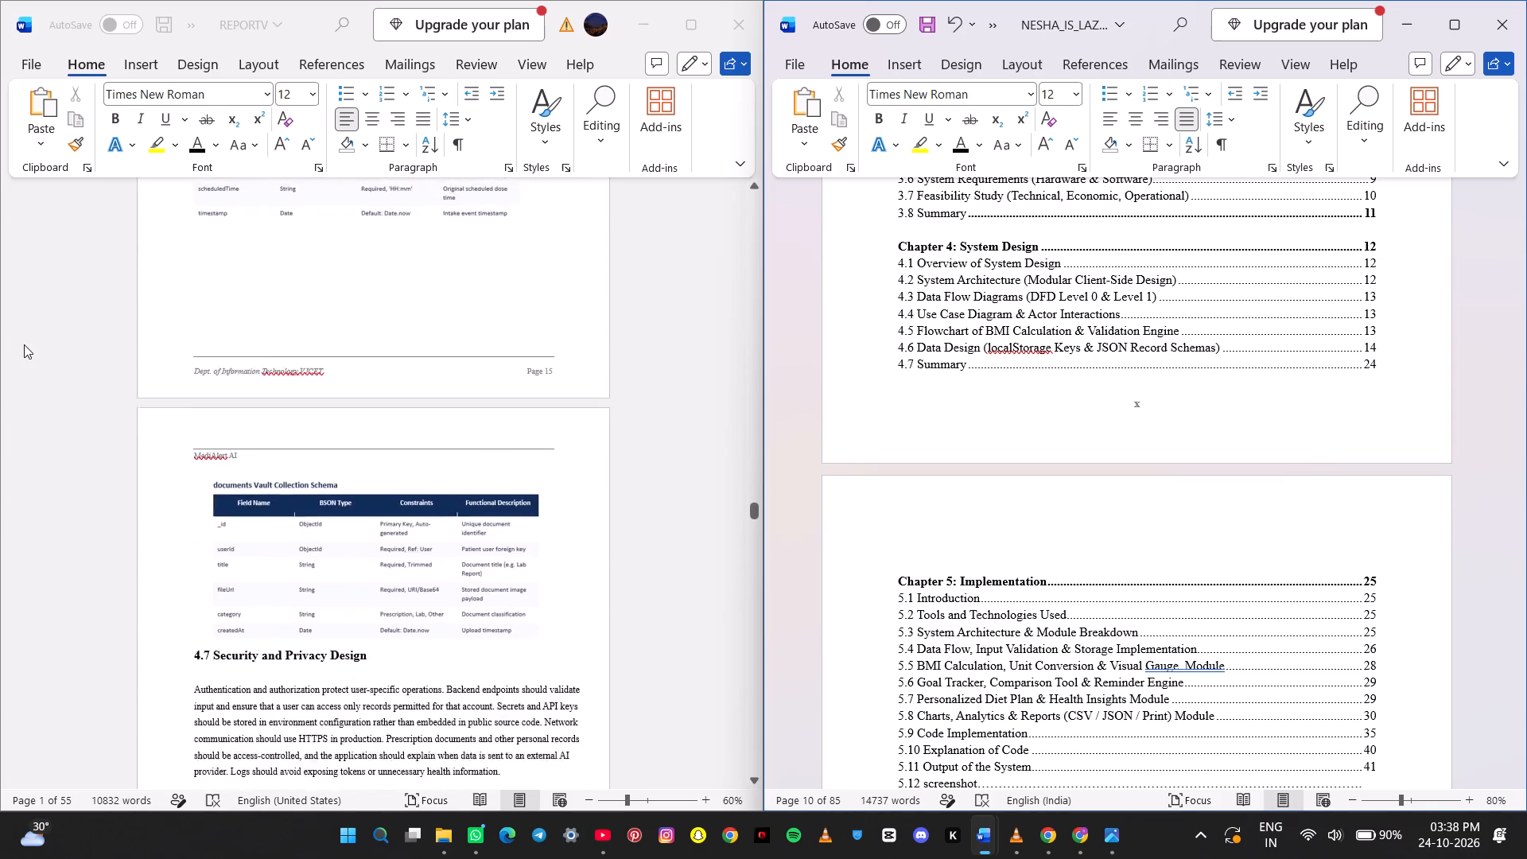
pyautogui.scroll(-1, 24, 344)
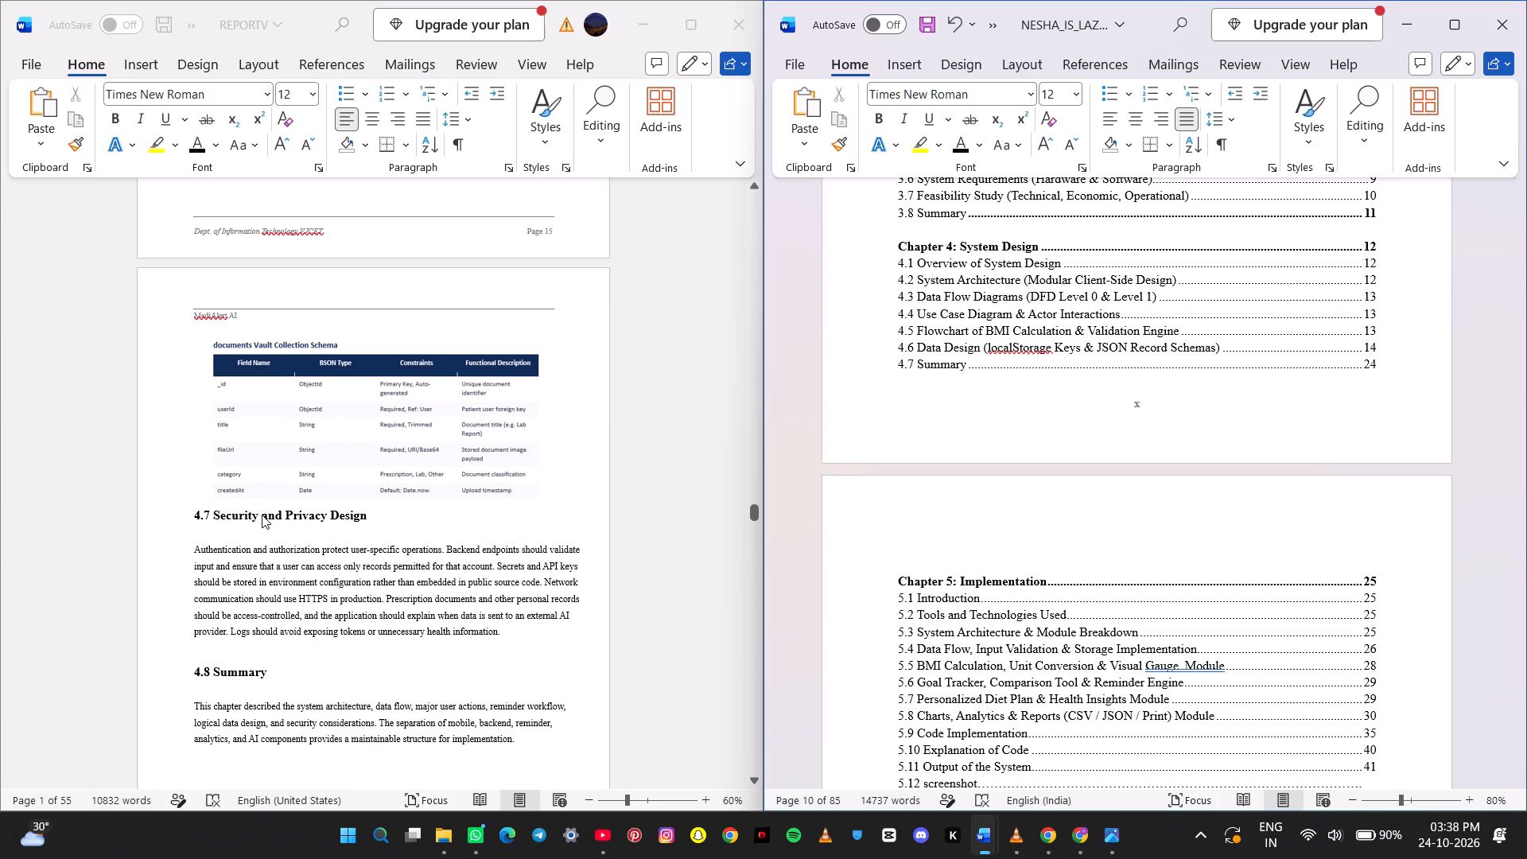
pyautogui.click(262, 515)
pyautogui.tripleClick(262, 515)
pyautogui.click(262, 515)
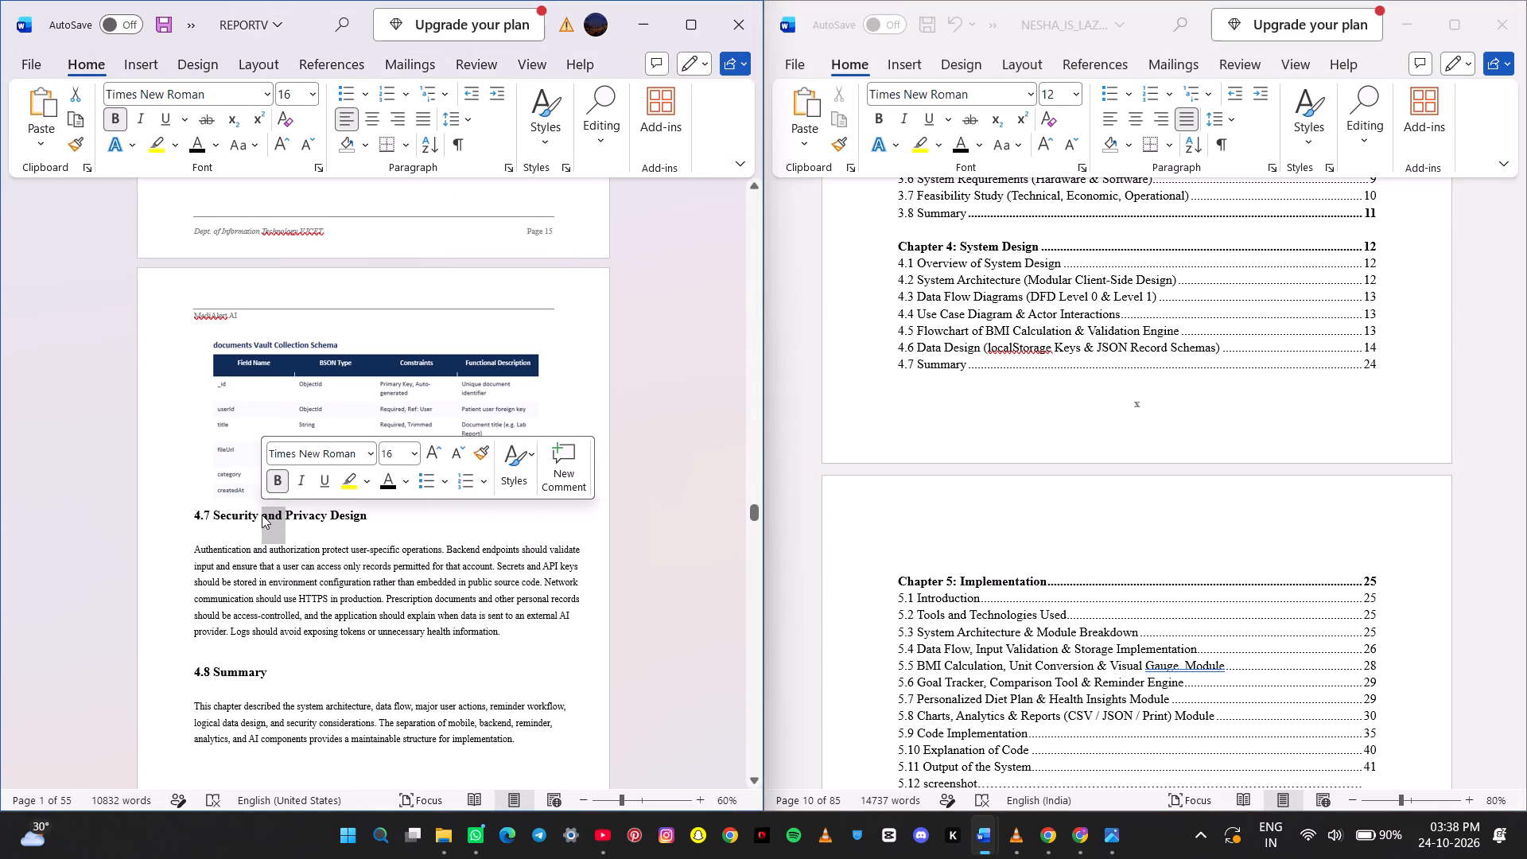
pyautogui.tripleClick(262, 515)
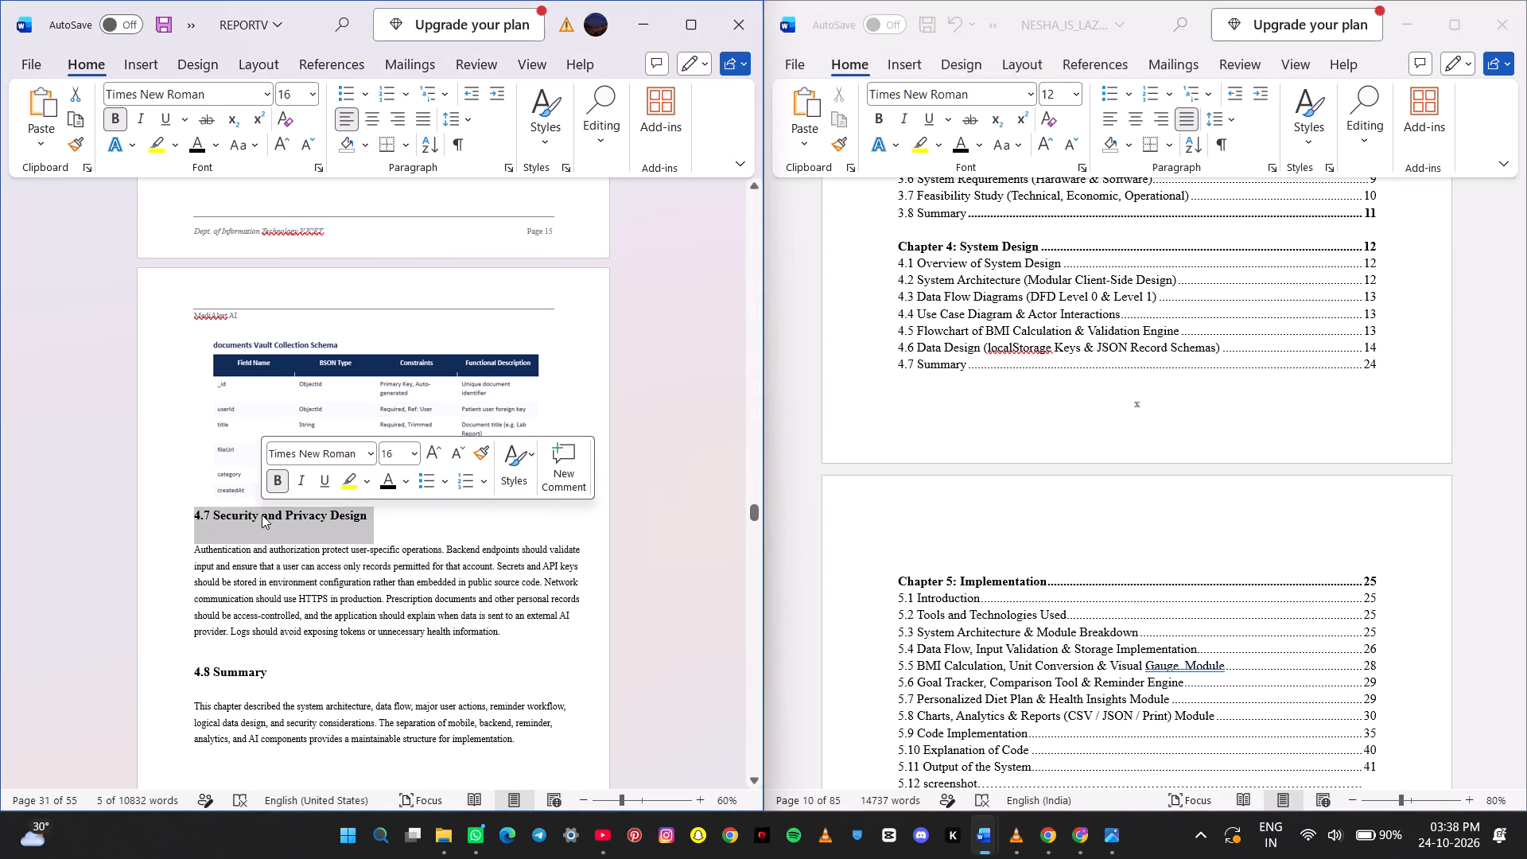
pyautogui.hotkey('ctrl', 'c')
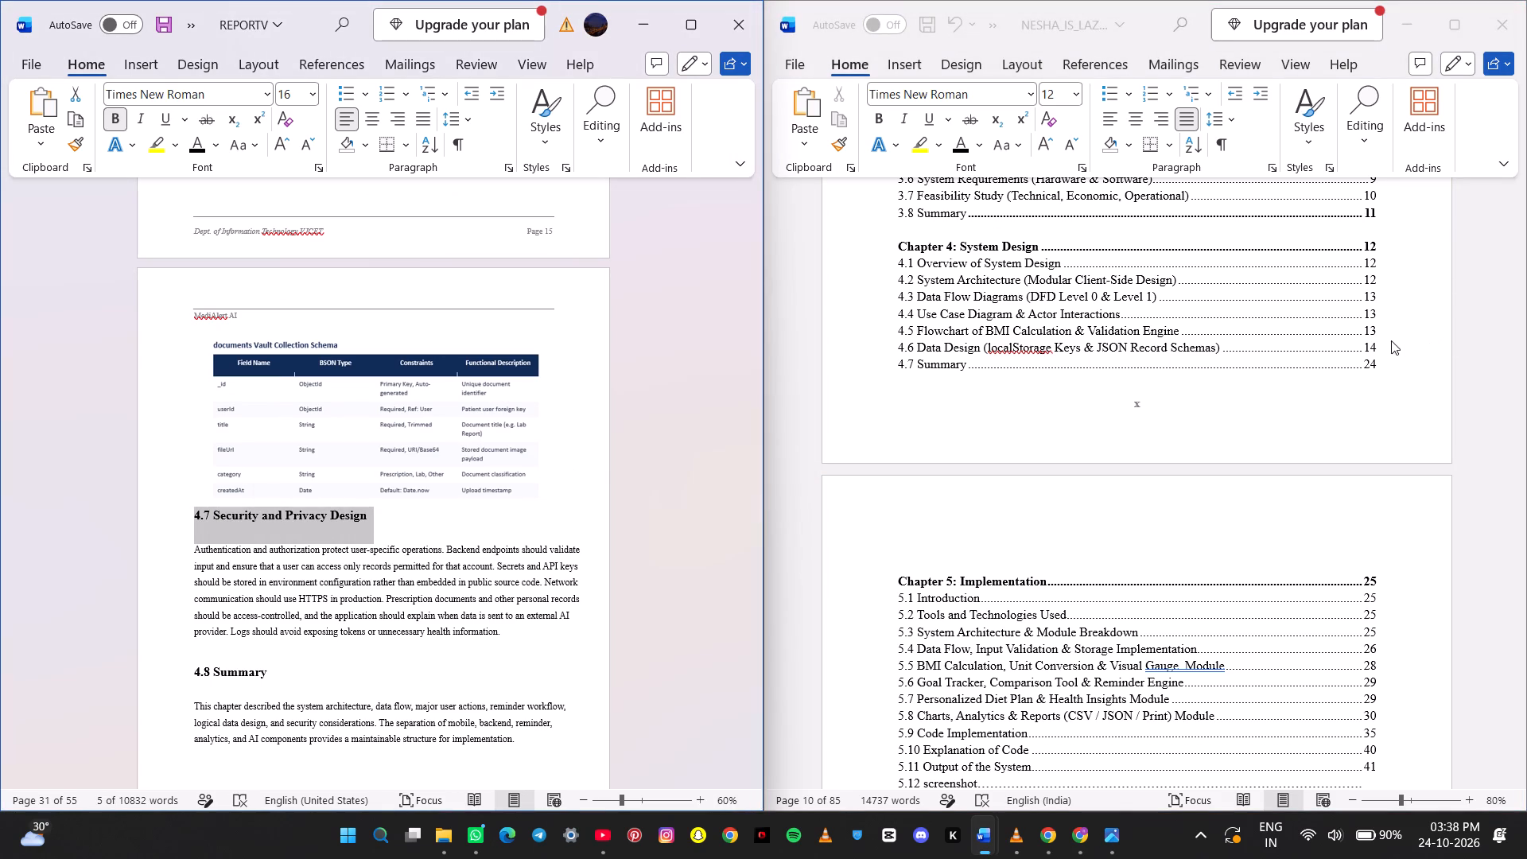
pyautogui.click(1377, 343)
pyautogui.press('Return')
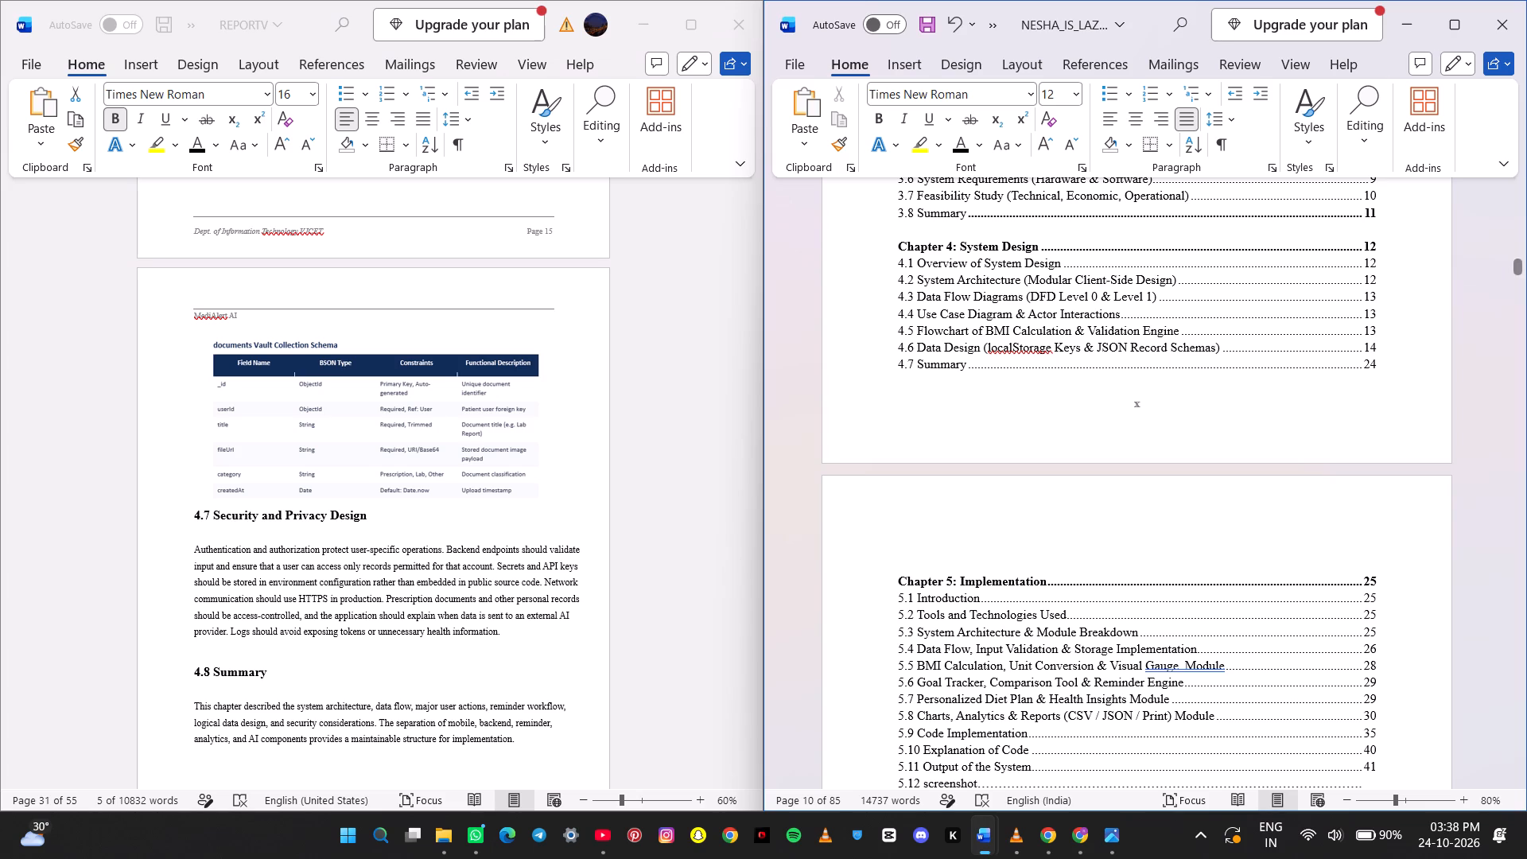
pyautogui.hotkey('ctrl', 'v')
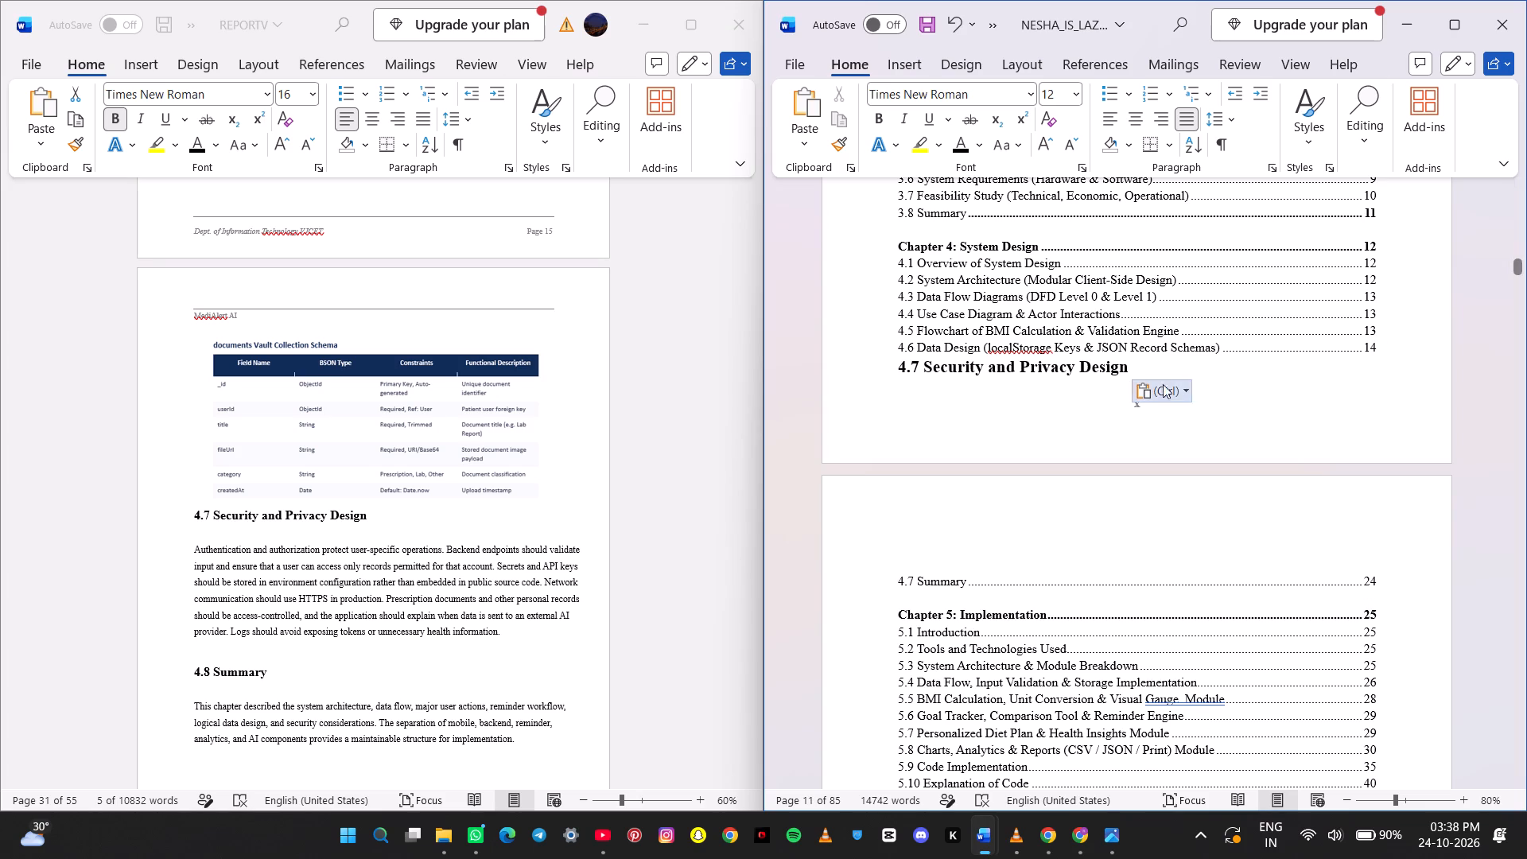
# Set the inserted 4.7 Security and Privacy Design entry to font size 14 and remove its bold formatting.
pyautogui.tripleClick(1078, 372)
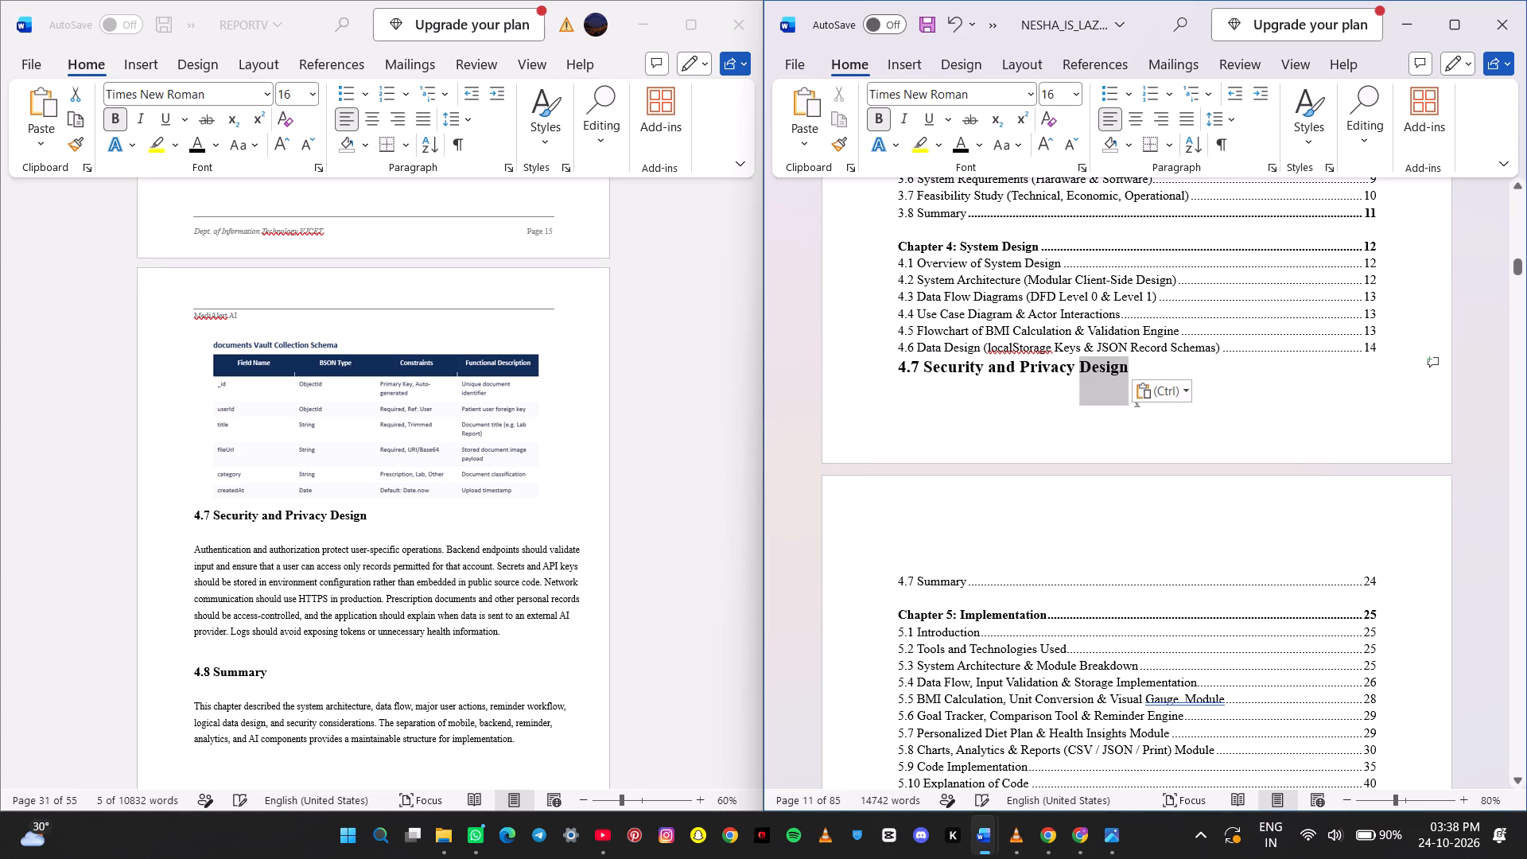
pyautogui.click(1226, 308)
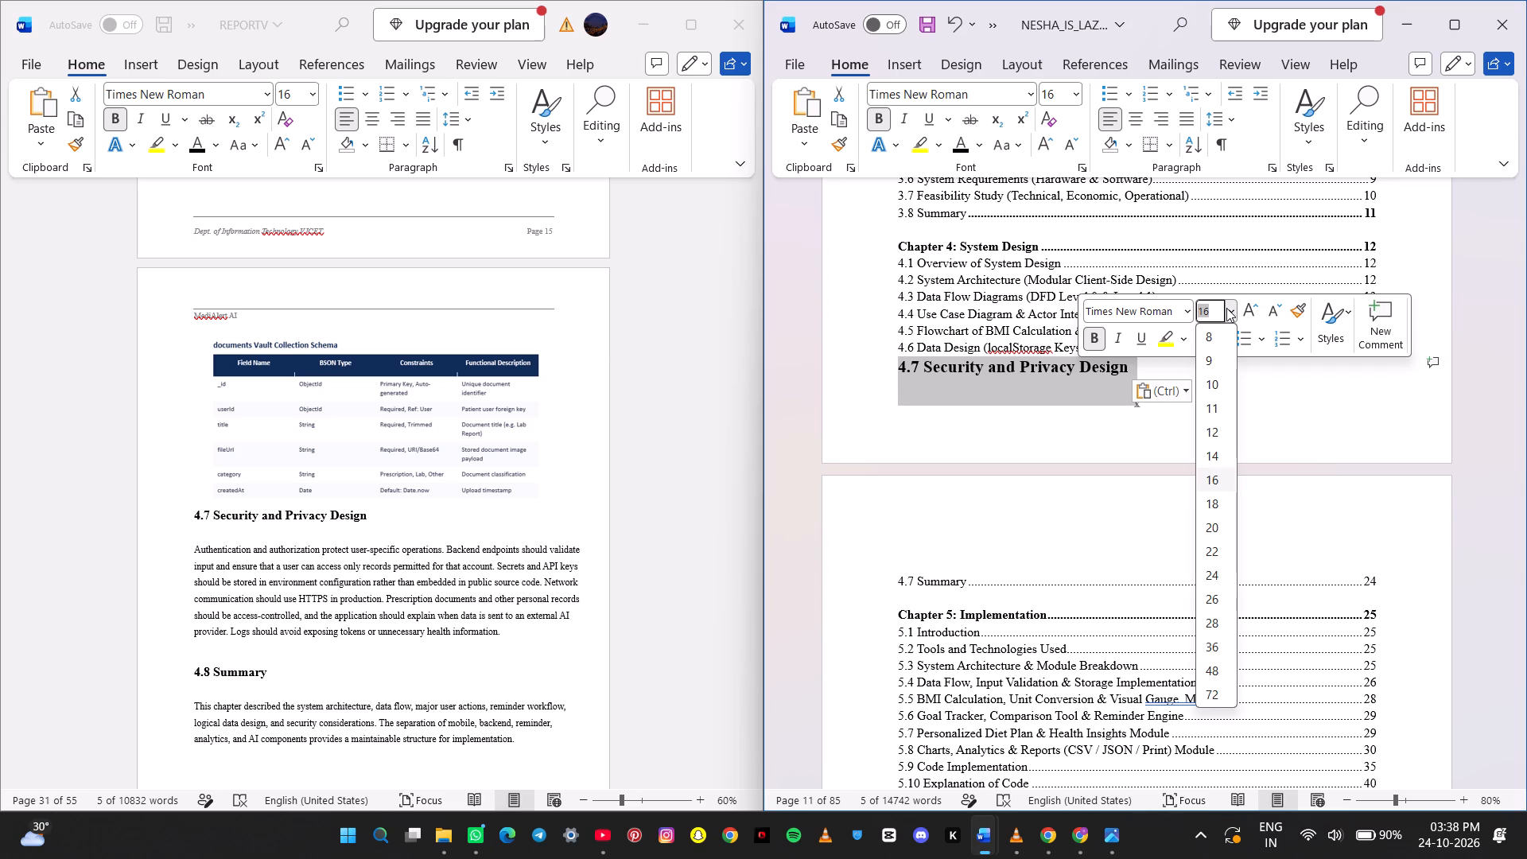
pyautogui.click(1214, 456)
pyautogui.click(1094, 348)
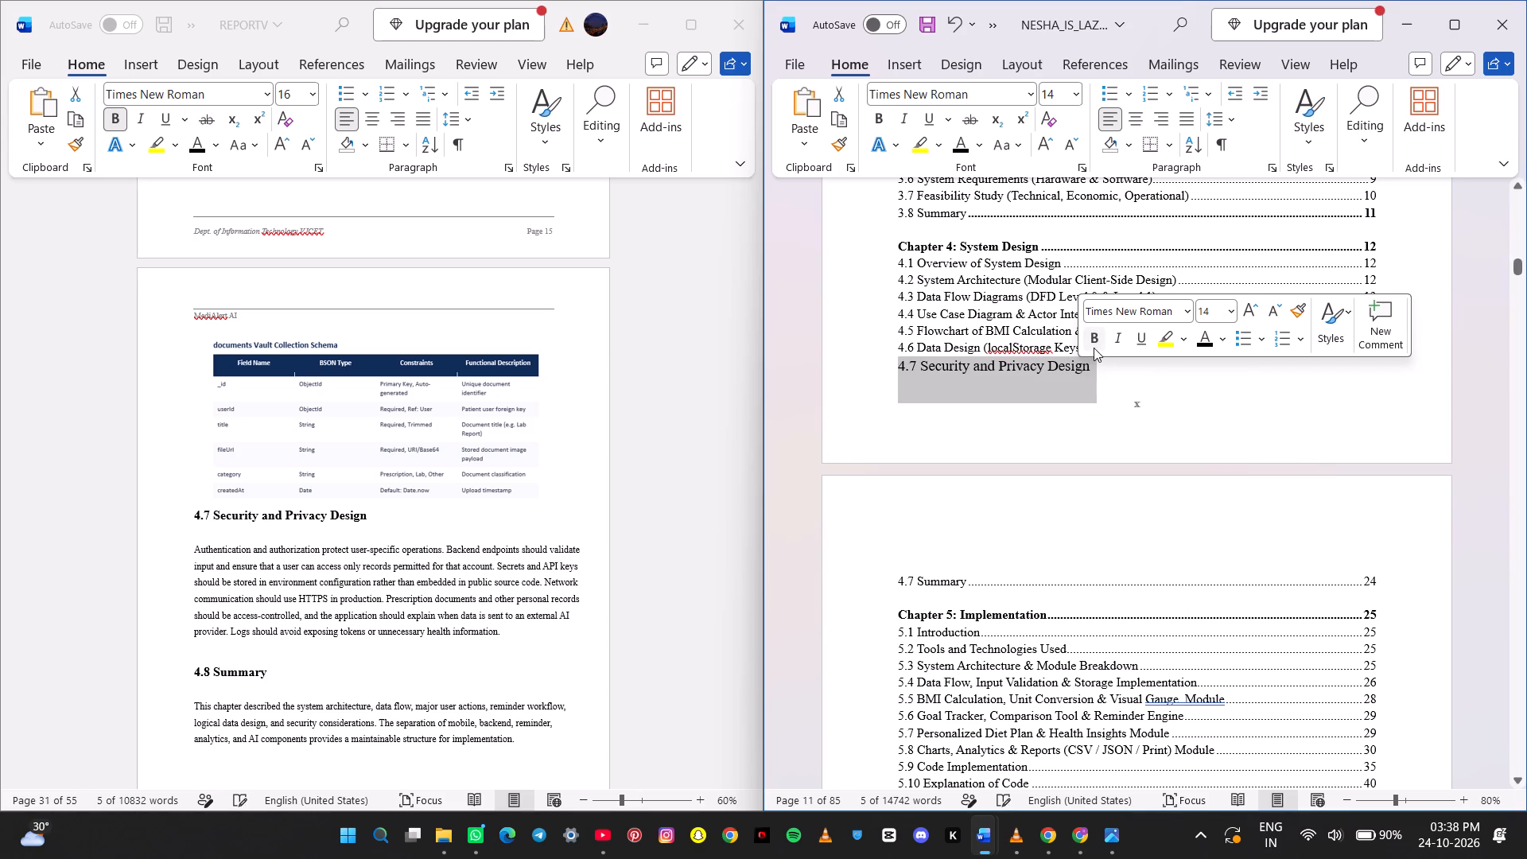
pyautogui.click(1035, 348)
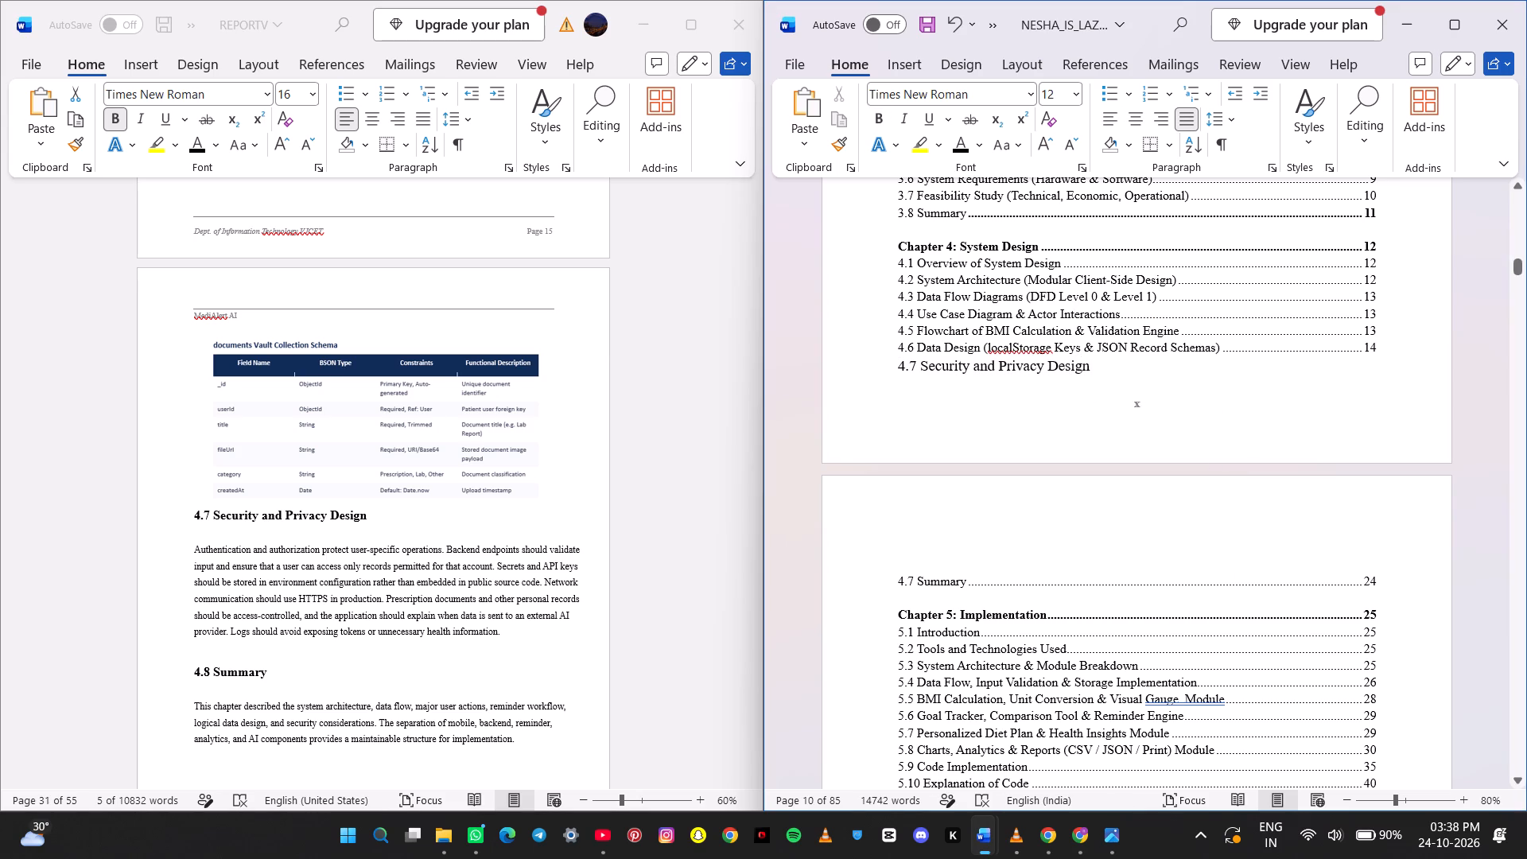
# Set the 4.7 Security and Privacy Design entry in the CONTENT list to font size 12.
pyautogui.tripleClick(1069, 371)
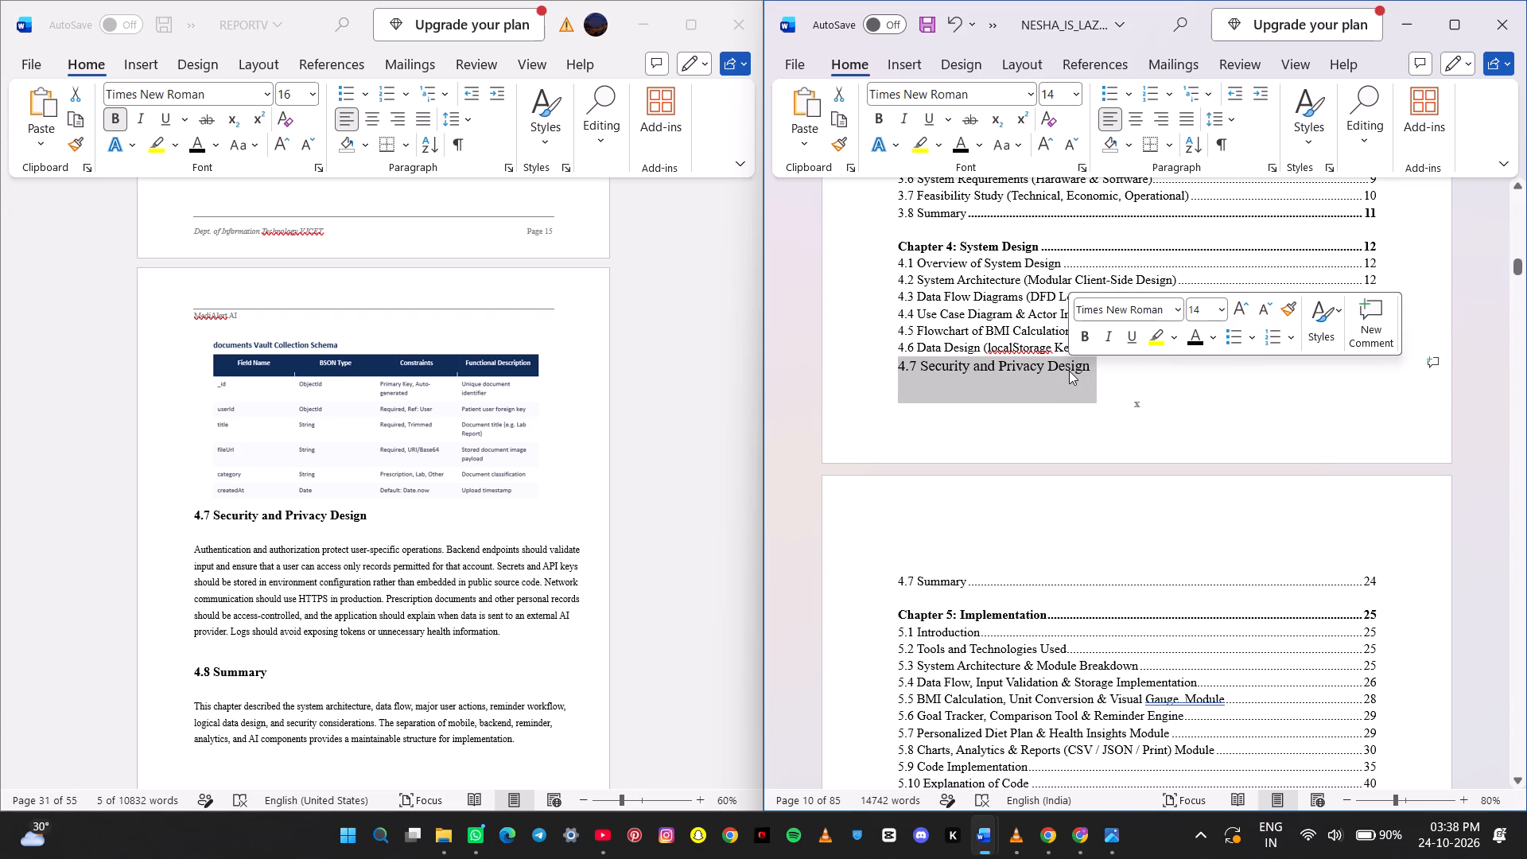
pyautogui.click(1227, 310)
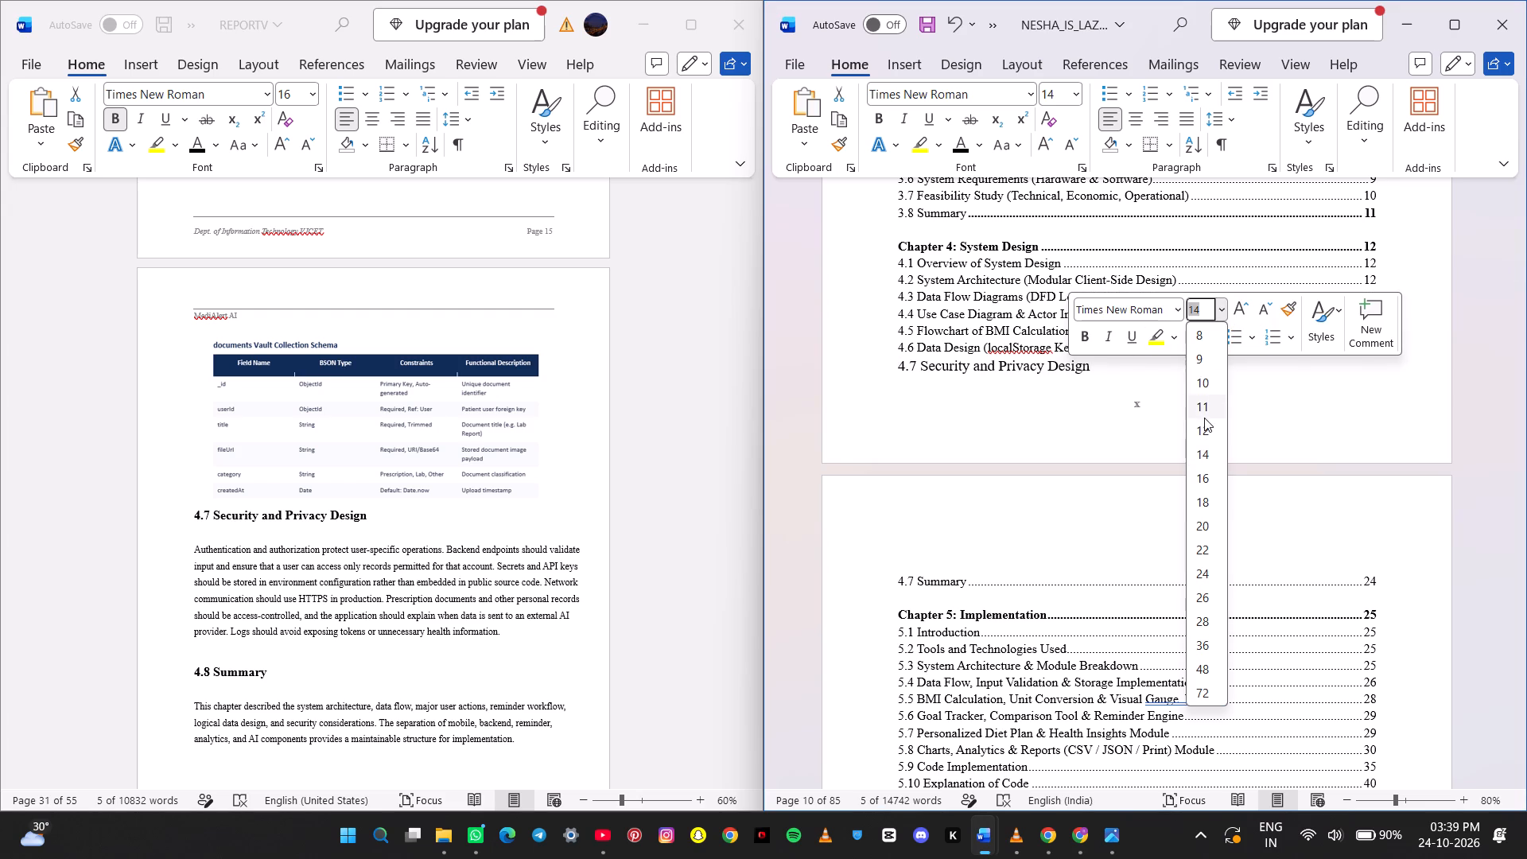
pyautogui.click(1204, 427)
# Add a row of leader dots after the 4.7 Security and Privacy Design entry, reaching the page-number column.
pyautogui.click(1105, 379)
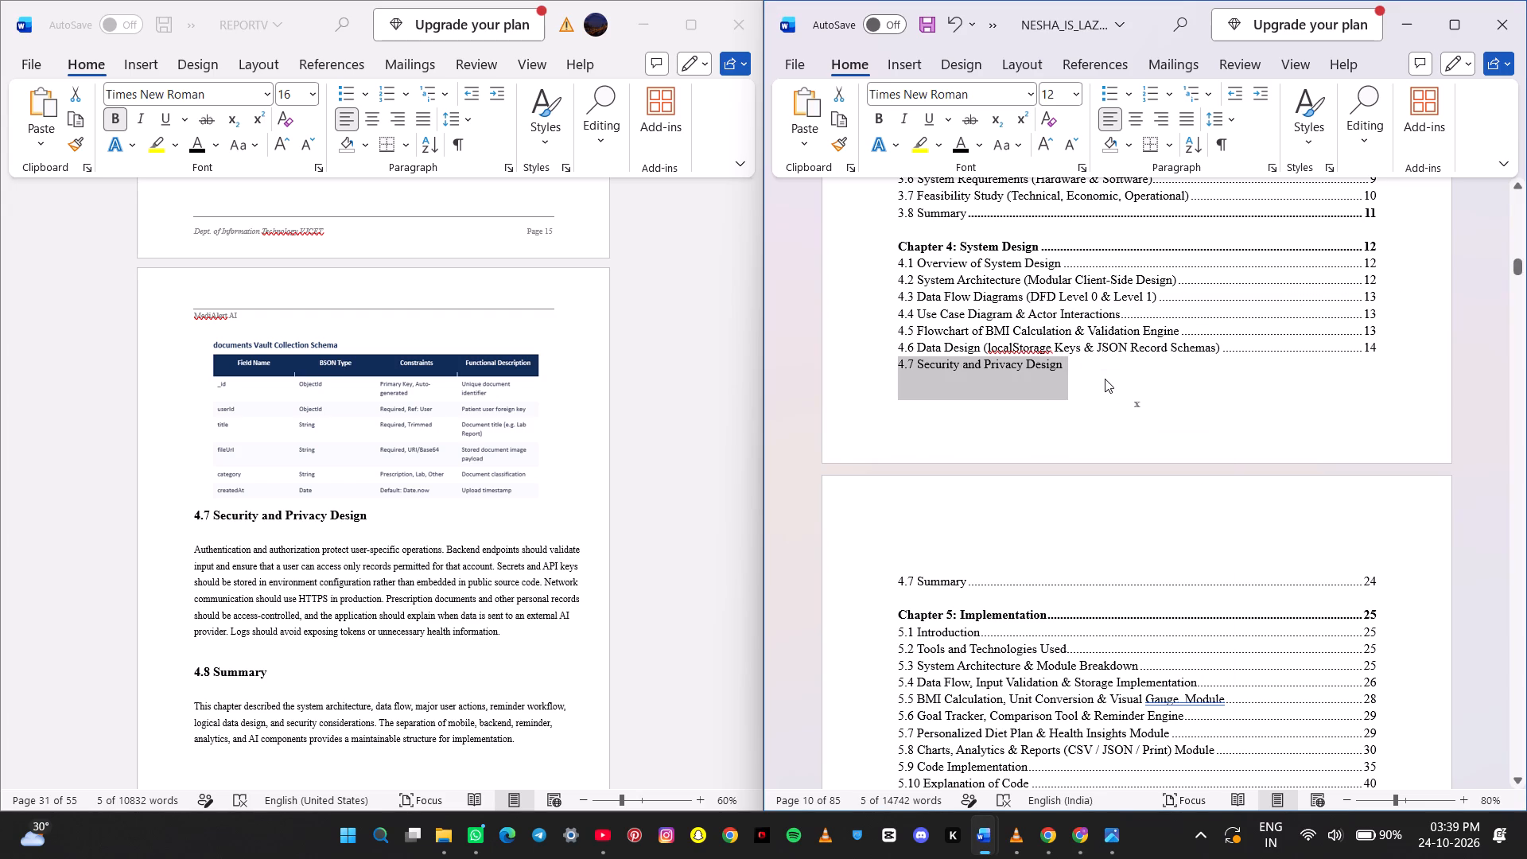
pyautogui.press('.')
pyautogui.press('.')
pyautogui.press('.')
pyautogui.press('.')
pyautogui.press('.')
pyautogui.press('.')
pyautogui.press('.')
pyautogui.press('.')
pyautogui.press('.')
pyautogui.press('.')
pyautogui.press('.')
pyautogui.press('.')
pyautogui.press('.')
pyautogui.press('.')
pyautogui.press('.')
pyautogui.press('.')
pyautogui.press('.')
pyautogui.press('.')
pyautogui.press('.')
pyautogui.press('.')
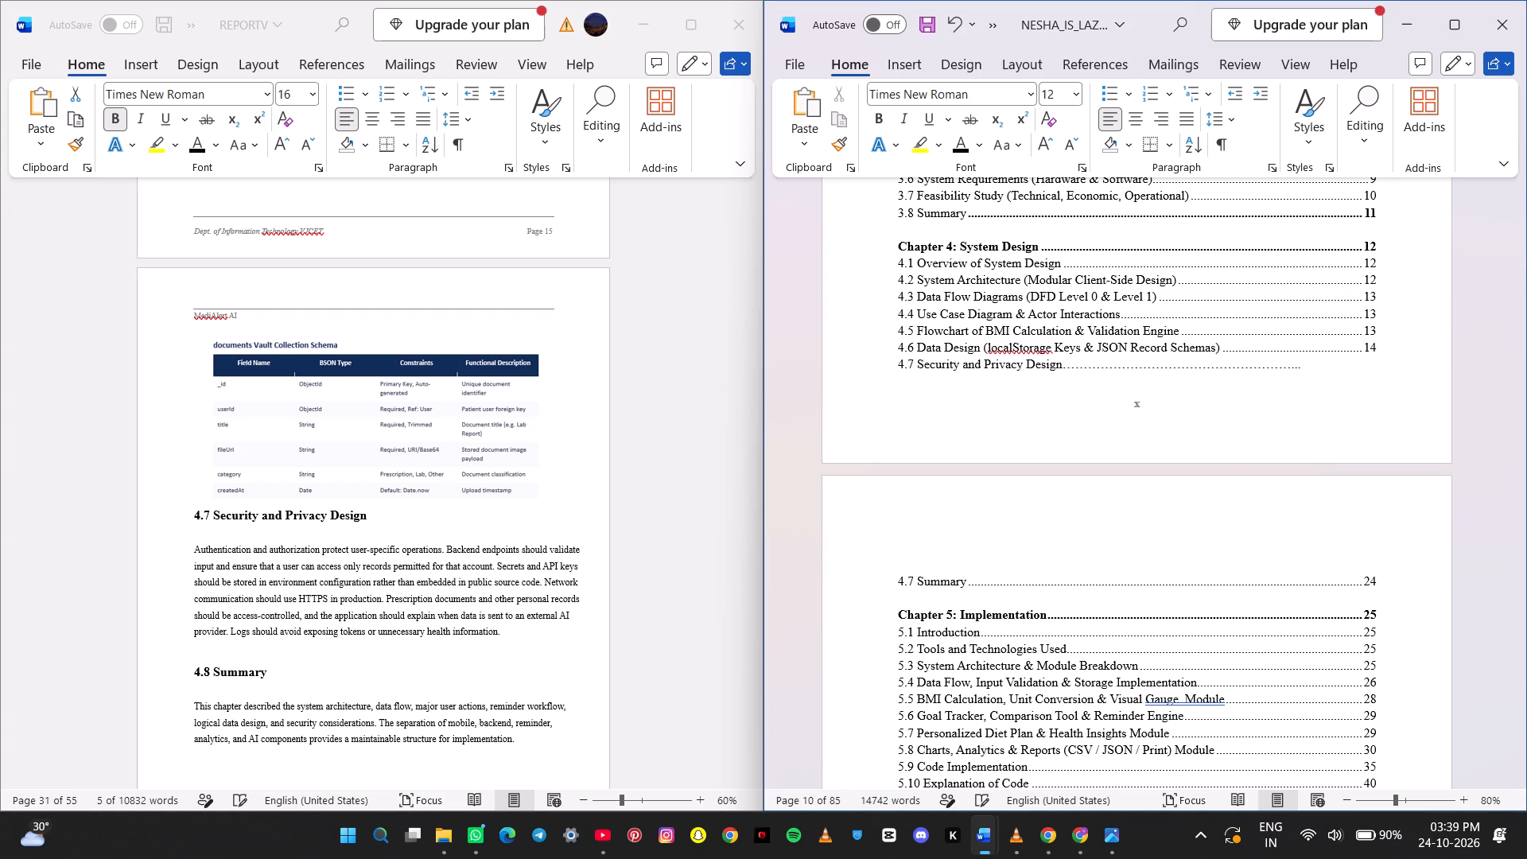
pyautogui.write('...')
# Find the page of section 4.7 in REPORTV and enter 16 after the leader dots of the 4.7 Security and Privacy Design entry.
pyautogui.scroll(3, 480, 406)
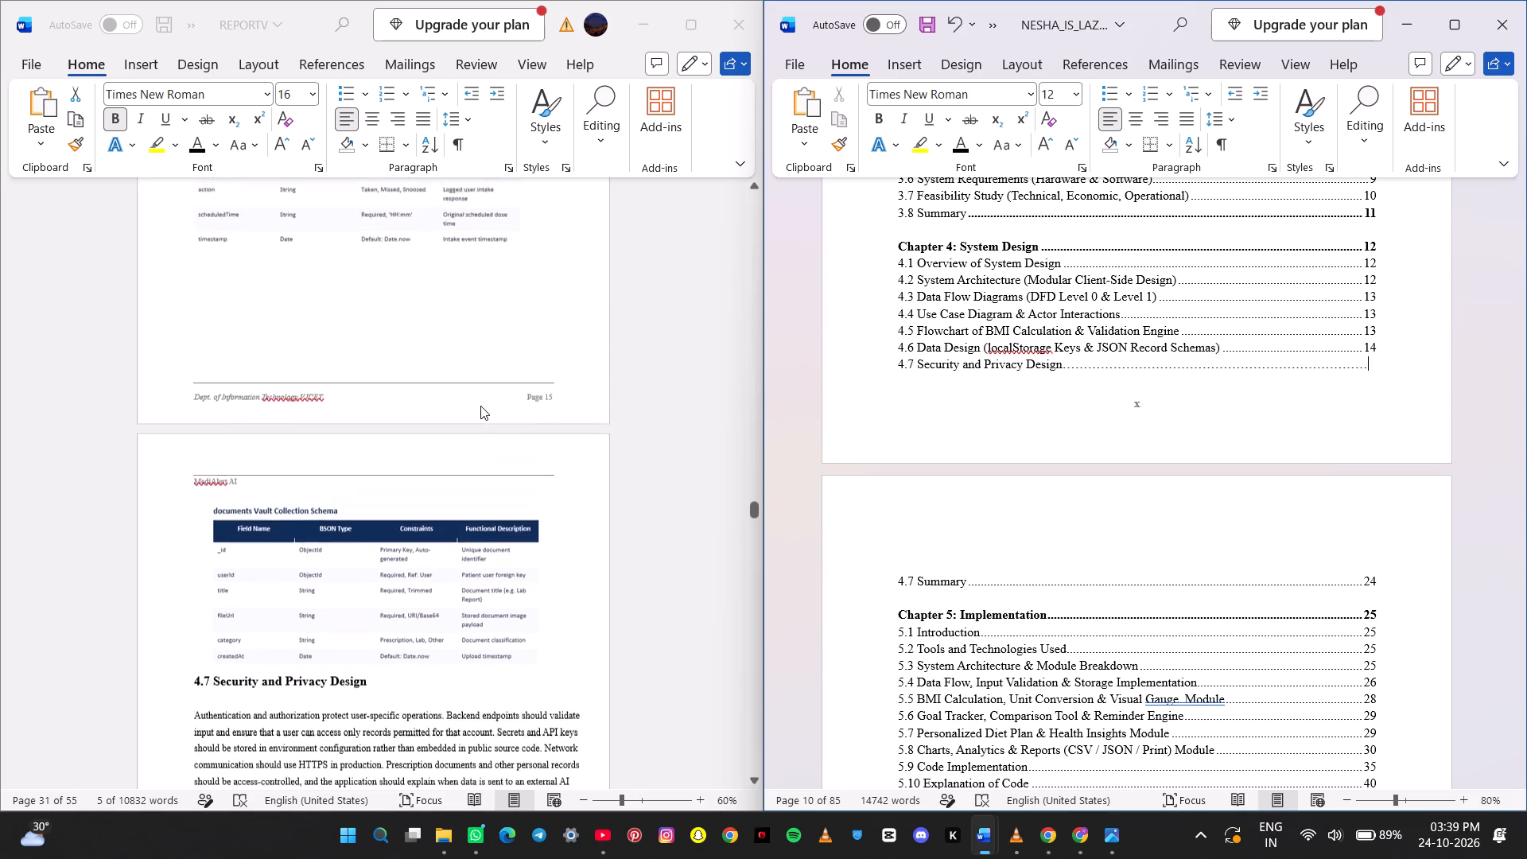
pyautogui.scroll(8, 480, 406)
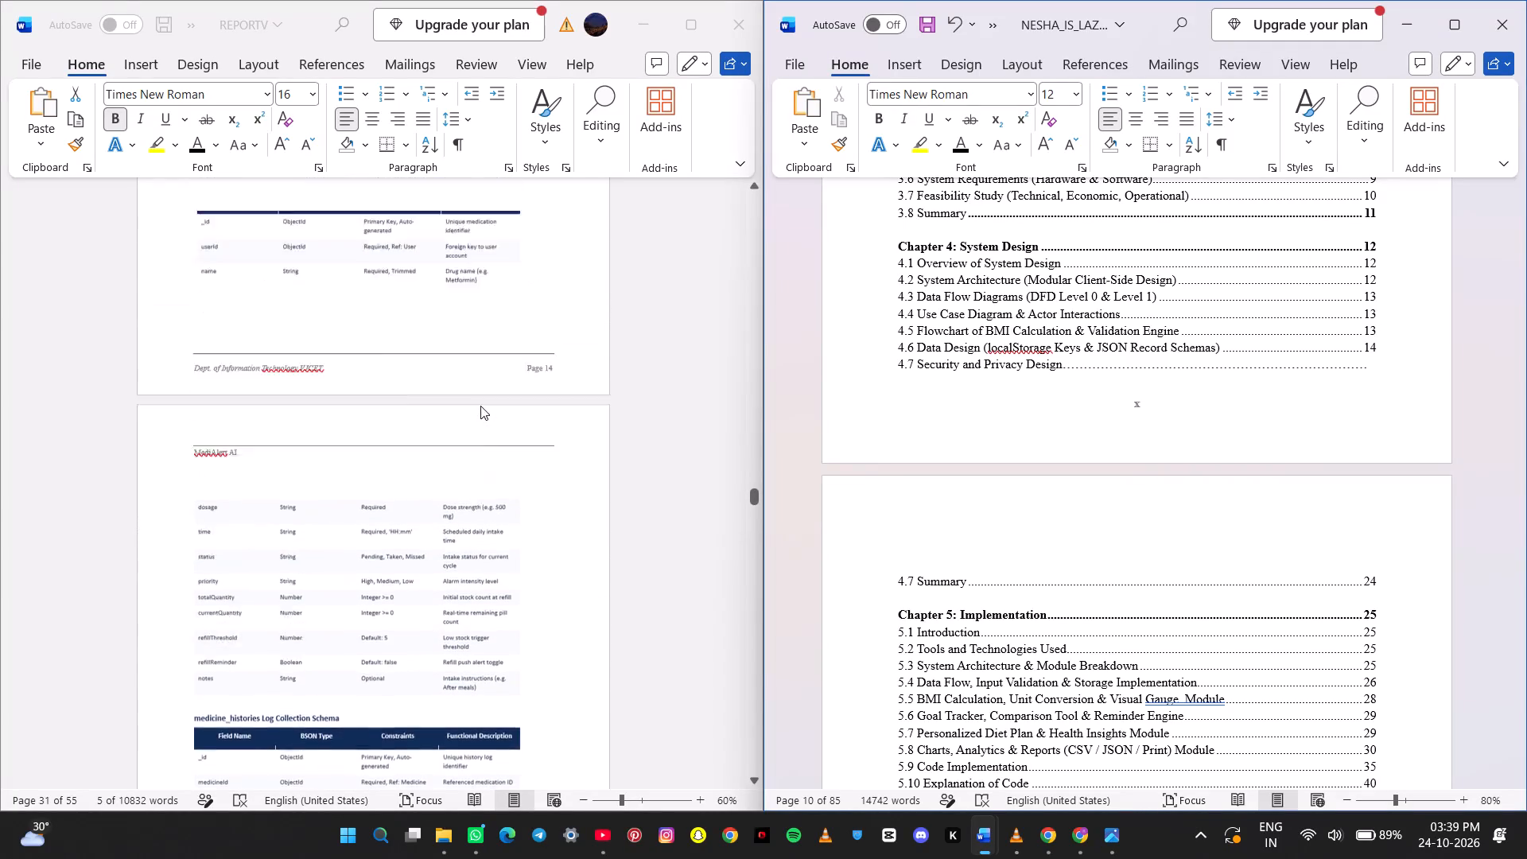
pyautogui.scroll(1, 480, 406)
pyautogui.hscroll(2, 480, 406)
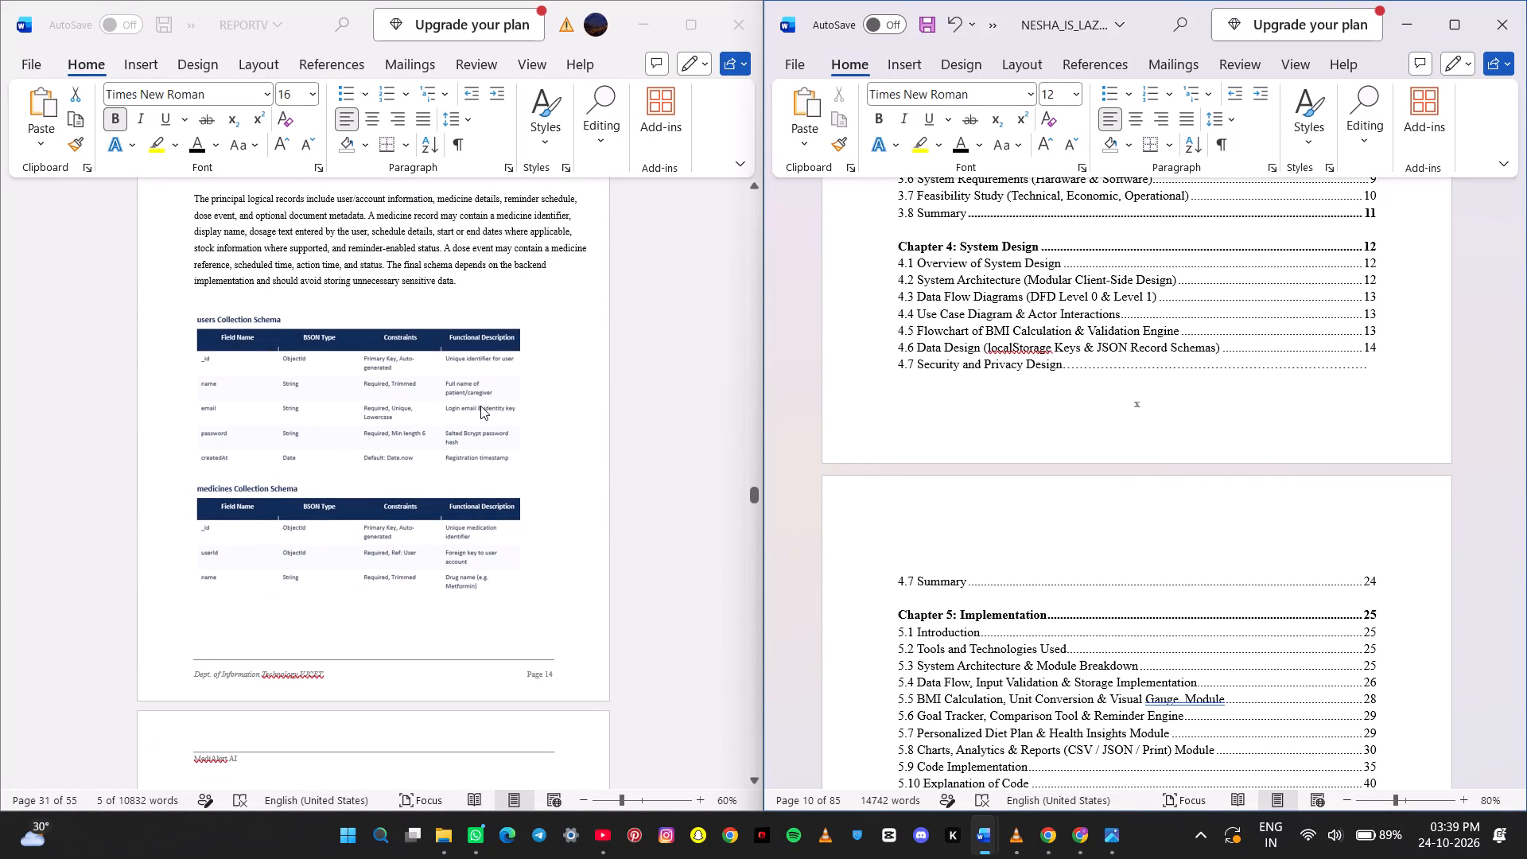
pyautogui.hscroll(1, 480, 406)
pyautogui.scroll(-8, 480, 406)
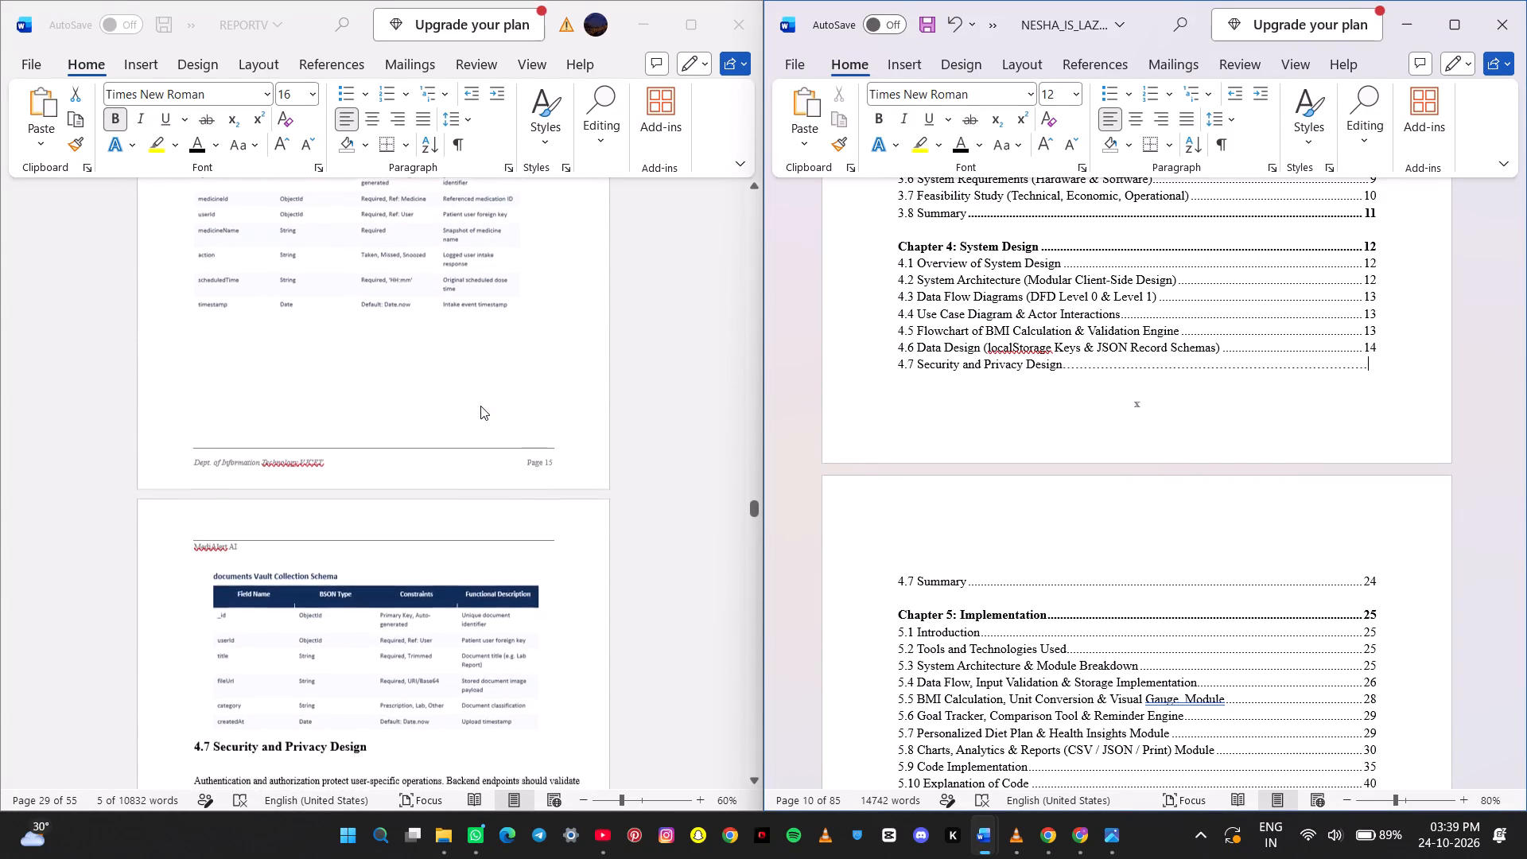
pyautogui.scroll(-3, 480, 406)
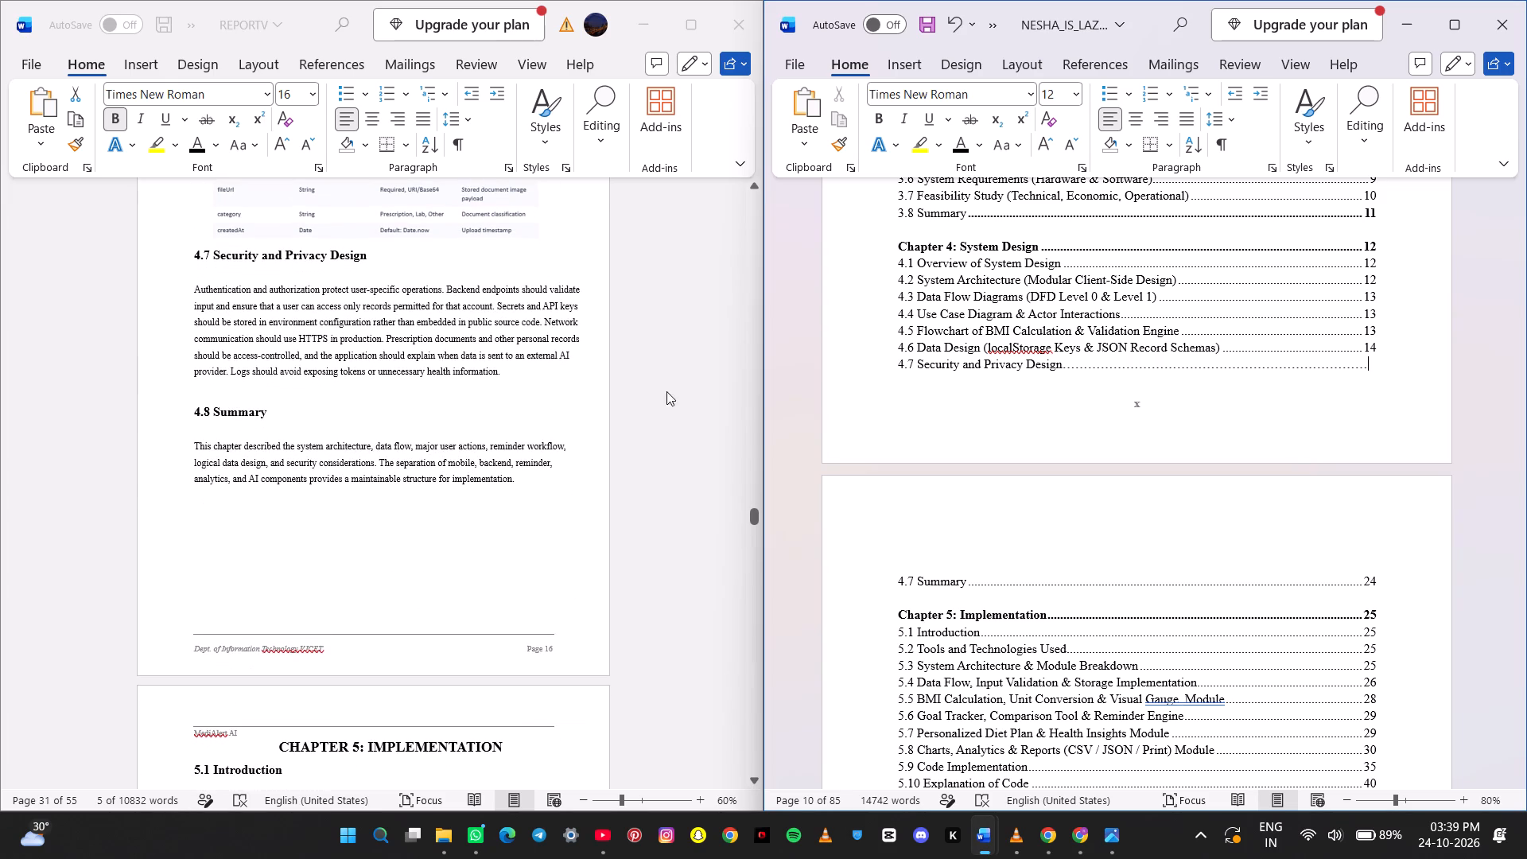
pyautogui.write('16')
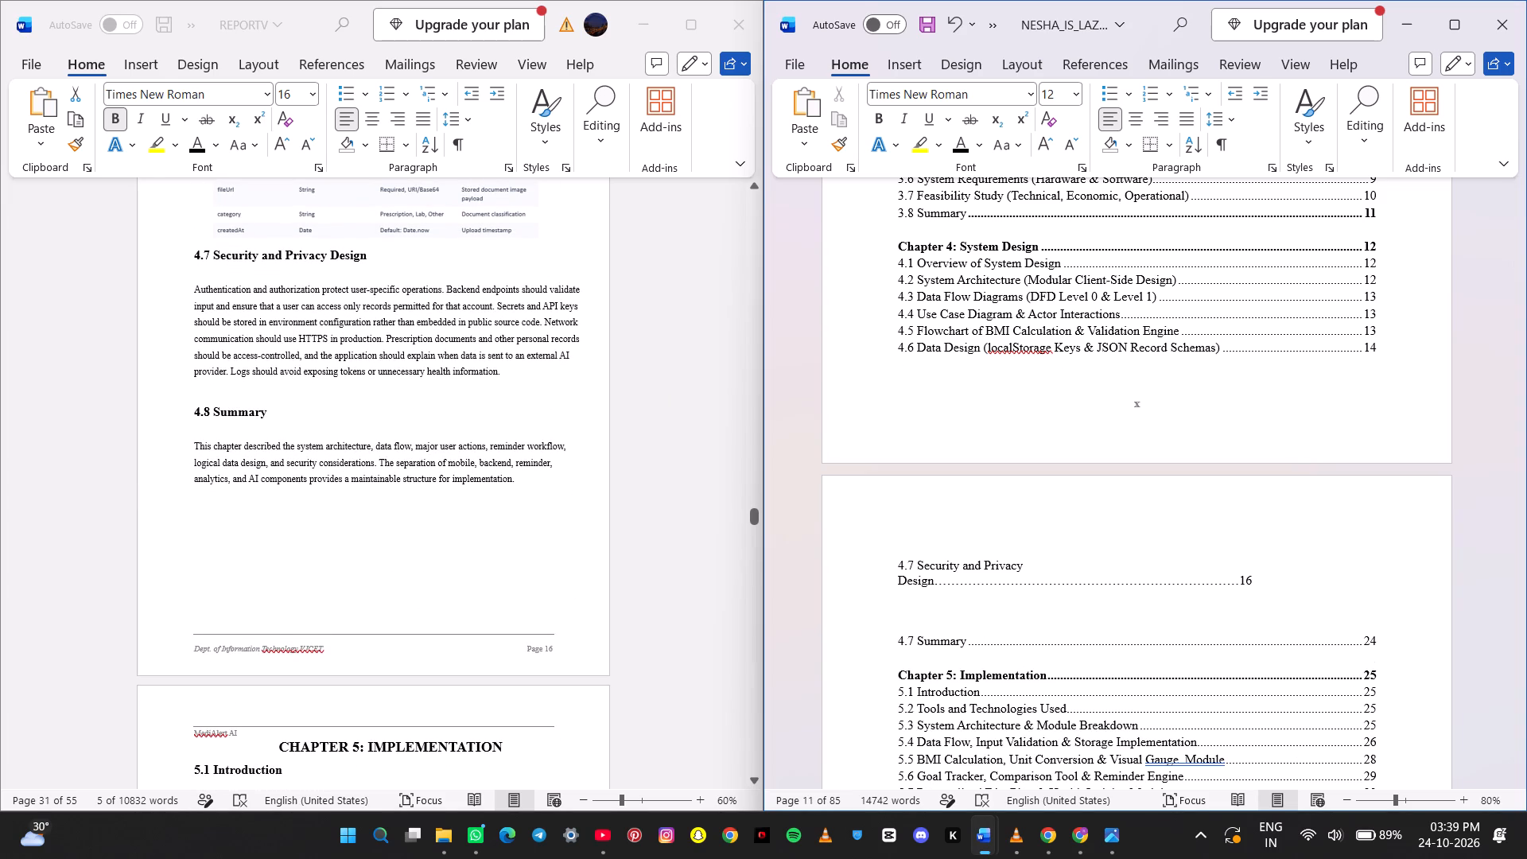
pyautogui.press('BackSpace')
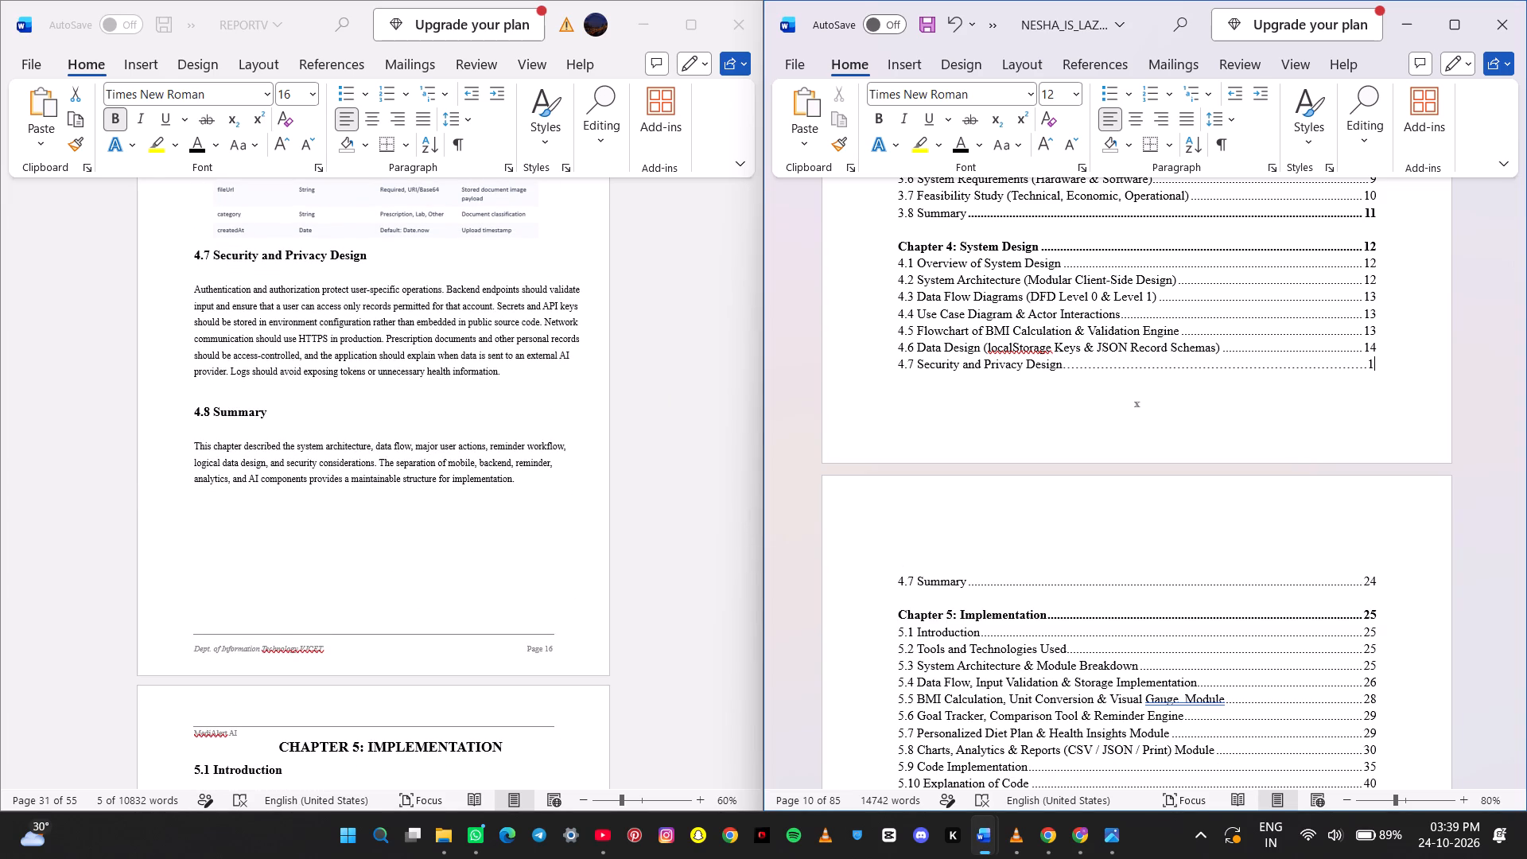
pyautogui.press('BackSpace')
pyautogui.press('BackSpace')
pyautogui.write('16')
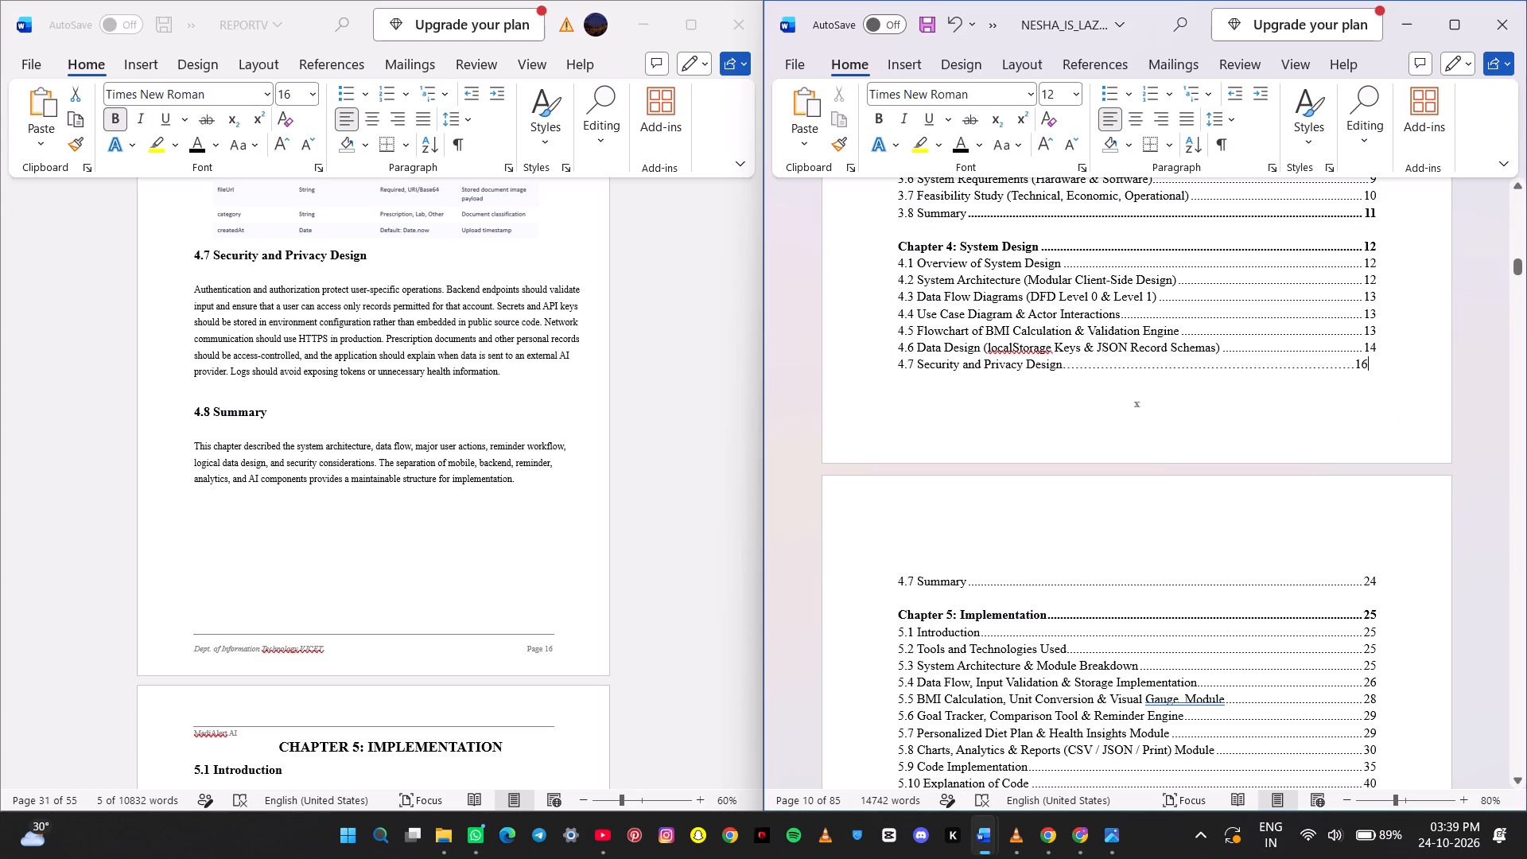
# Extend the leader dots before the 16 in the 4.7 entry to align the number with the page-number column.
pyautogui.click(1358, 363)
pyautogui.click(1357, 363)
pyautogui.write('..')
pyautogui.press('.')
pyautogui.press('BackSpace')
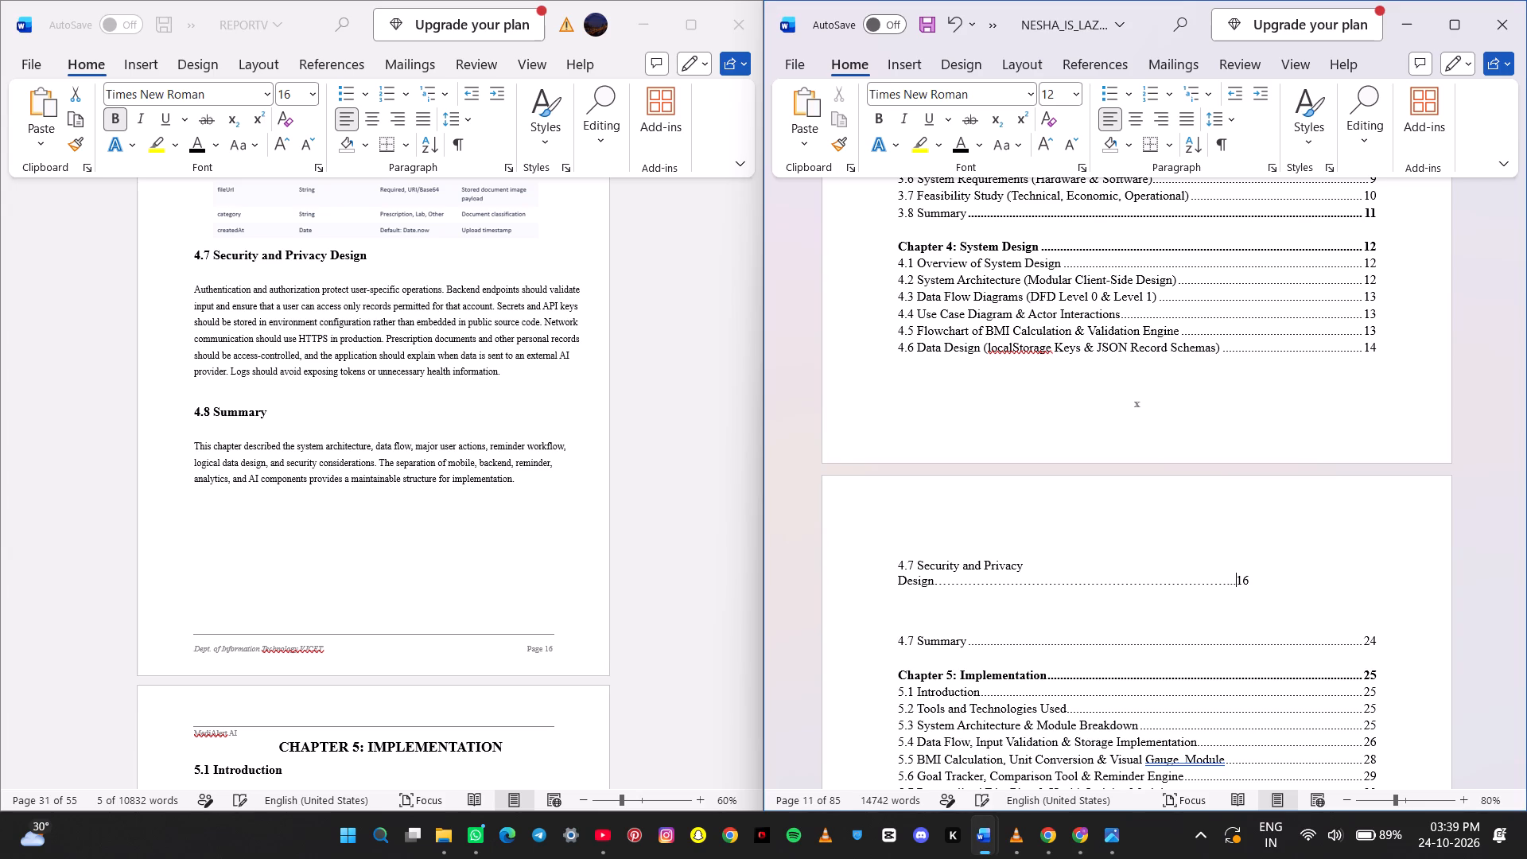
pyautogui.press('BackSpace')
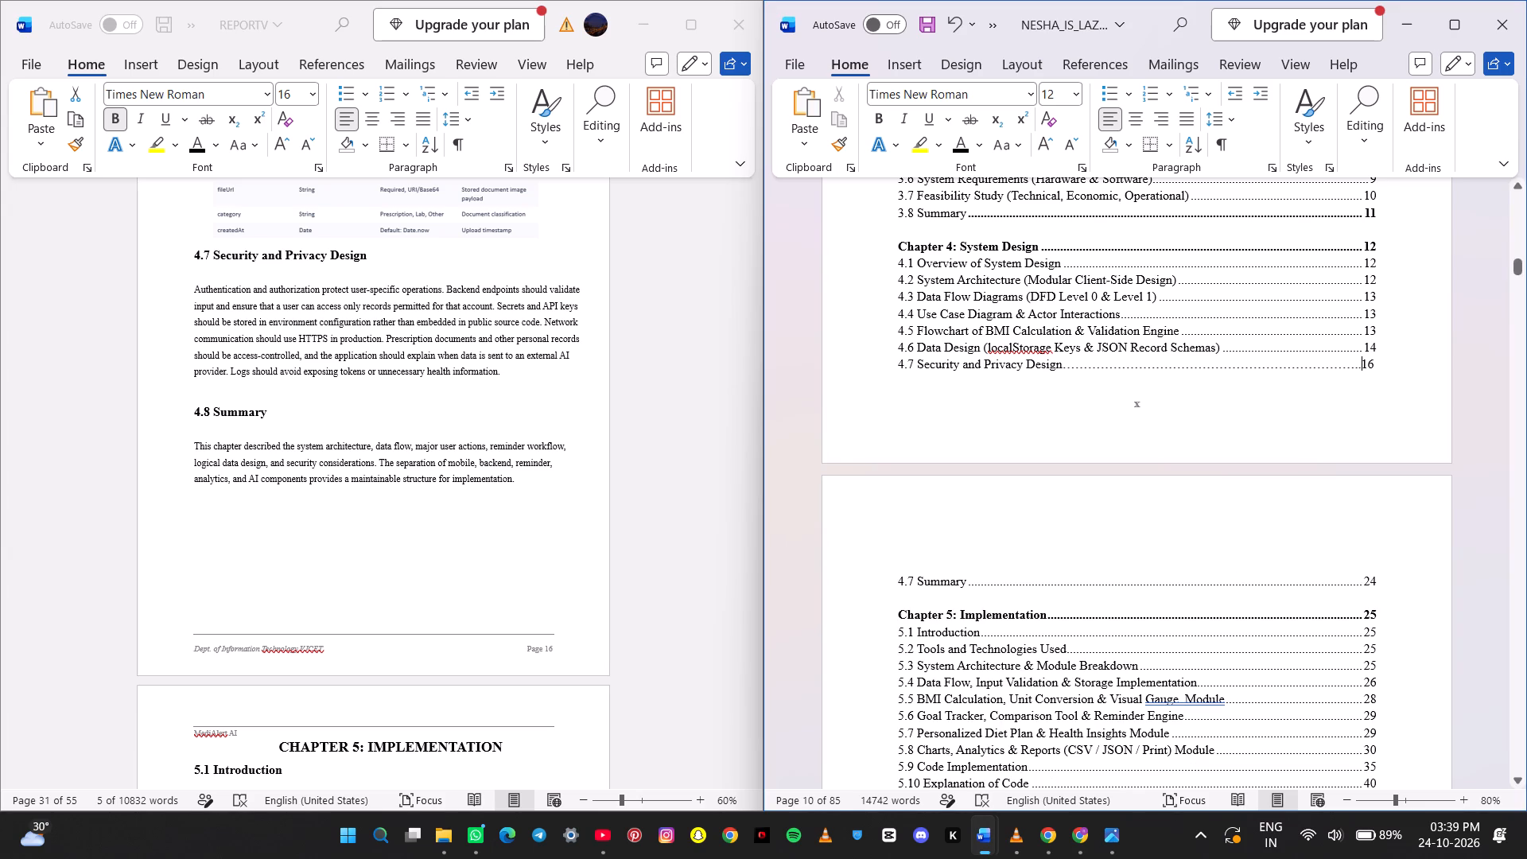
# Justify the 4.6 Data Design and 4.7 Security and Privacy Design entries in the CONTENT list.
pyautogui.moveTo(899, 346); pyautogui.dragTo(1047, 350)
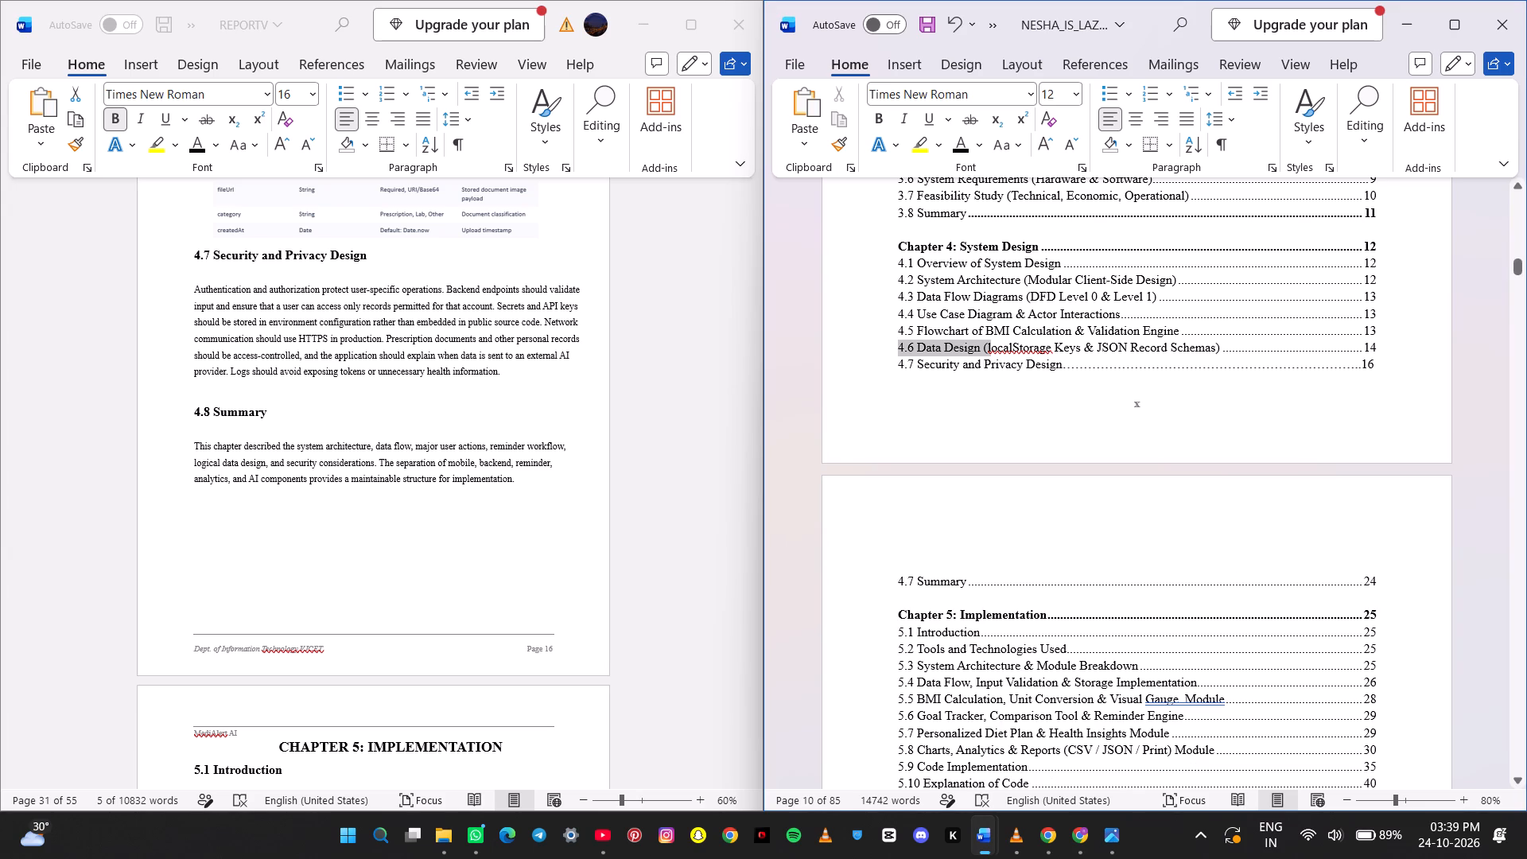
pyautogui.moveTo(1047, 350); pyautogui.dragTo(1384, 368)
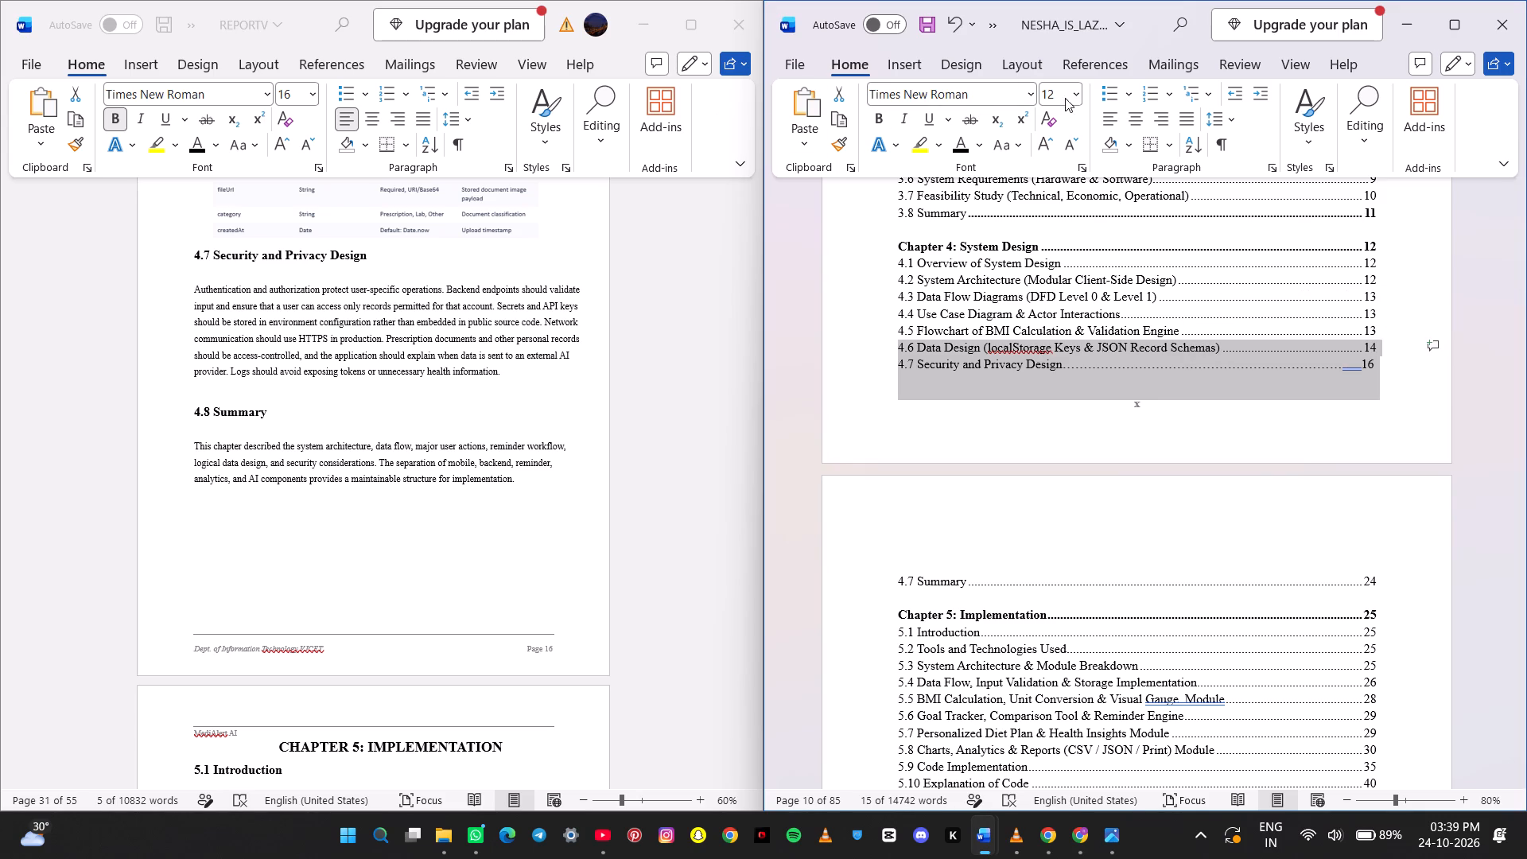
pyautogui.click(1189, 122)
pyautogui.click(1310, 412)
# Insert a space between the 4.7 Security and Privacy Design title and its leader dots.
pyautogui.scroll(1, 1310, 412)
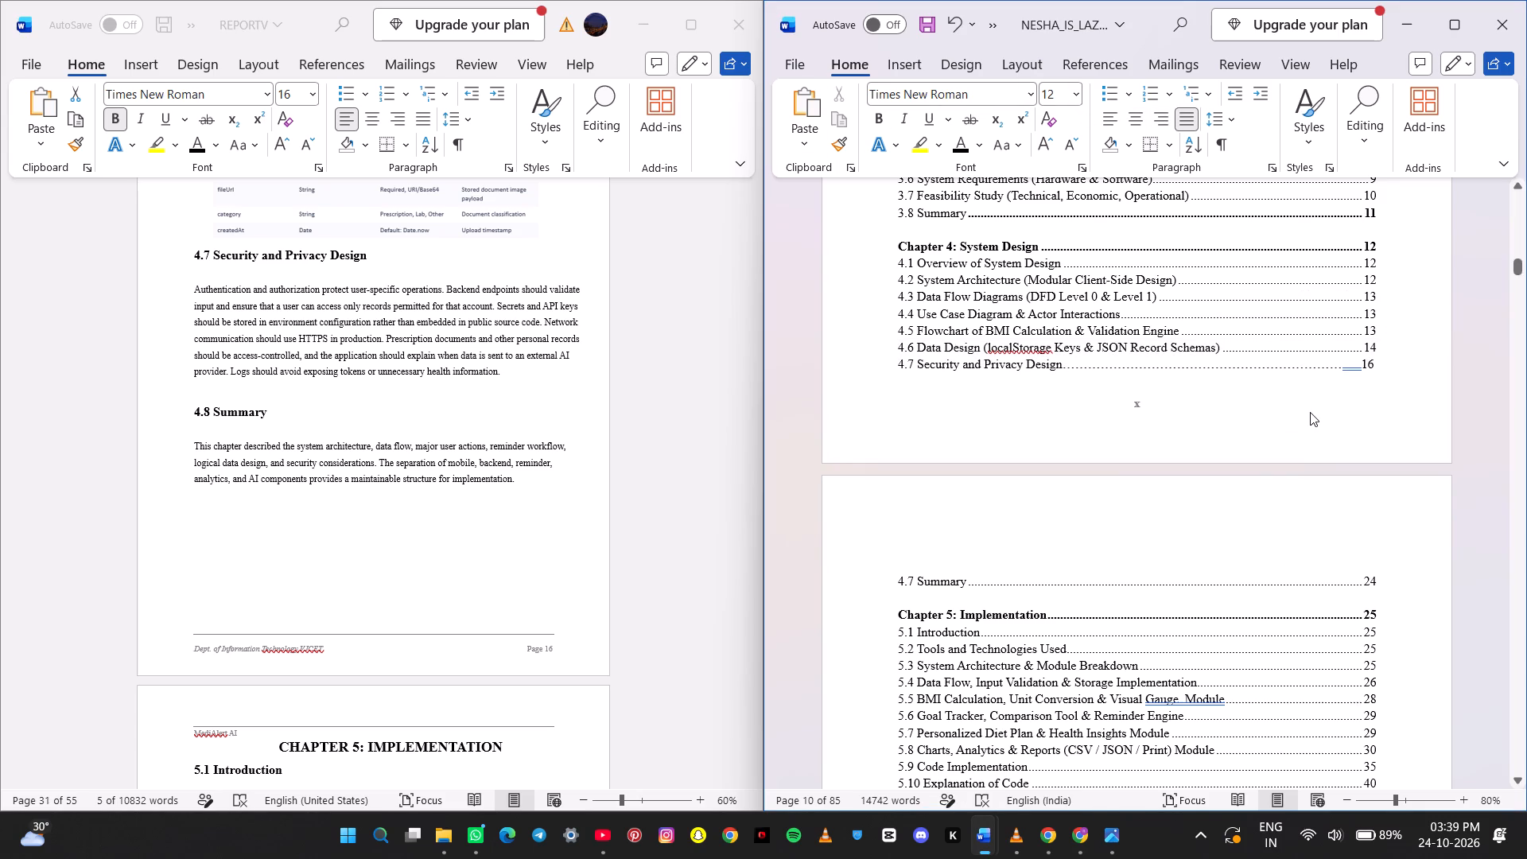
pyautogui.scroll(1, 1310, 412)
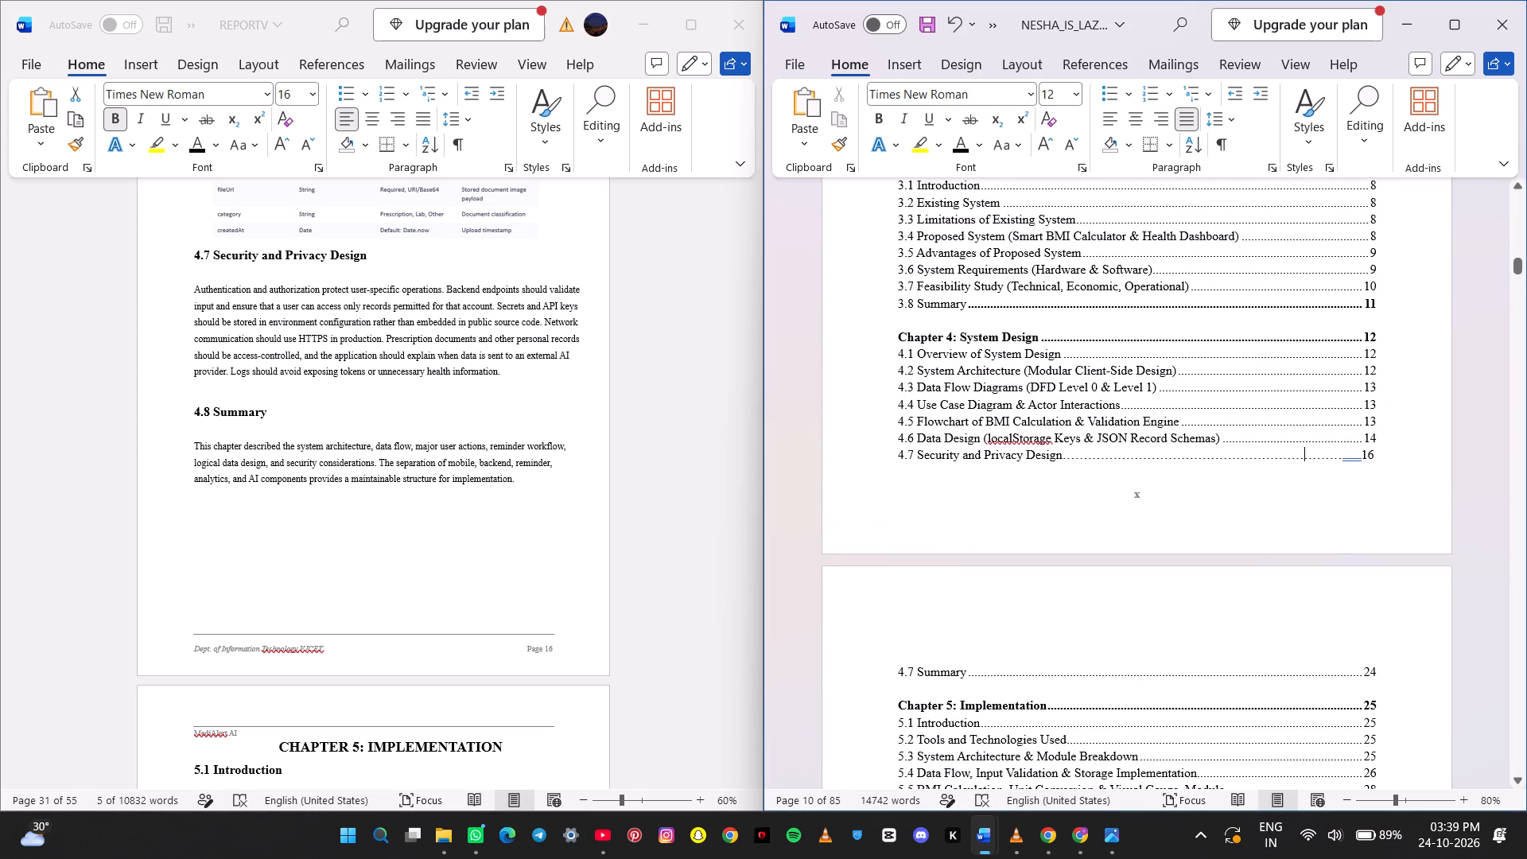
pyautogui.scroll(-1, 1310, 412)
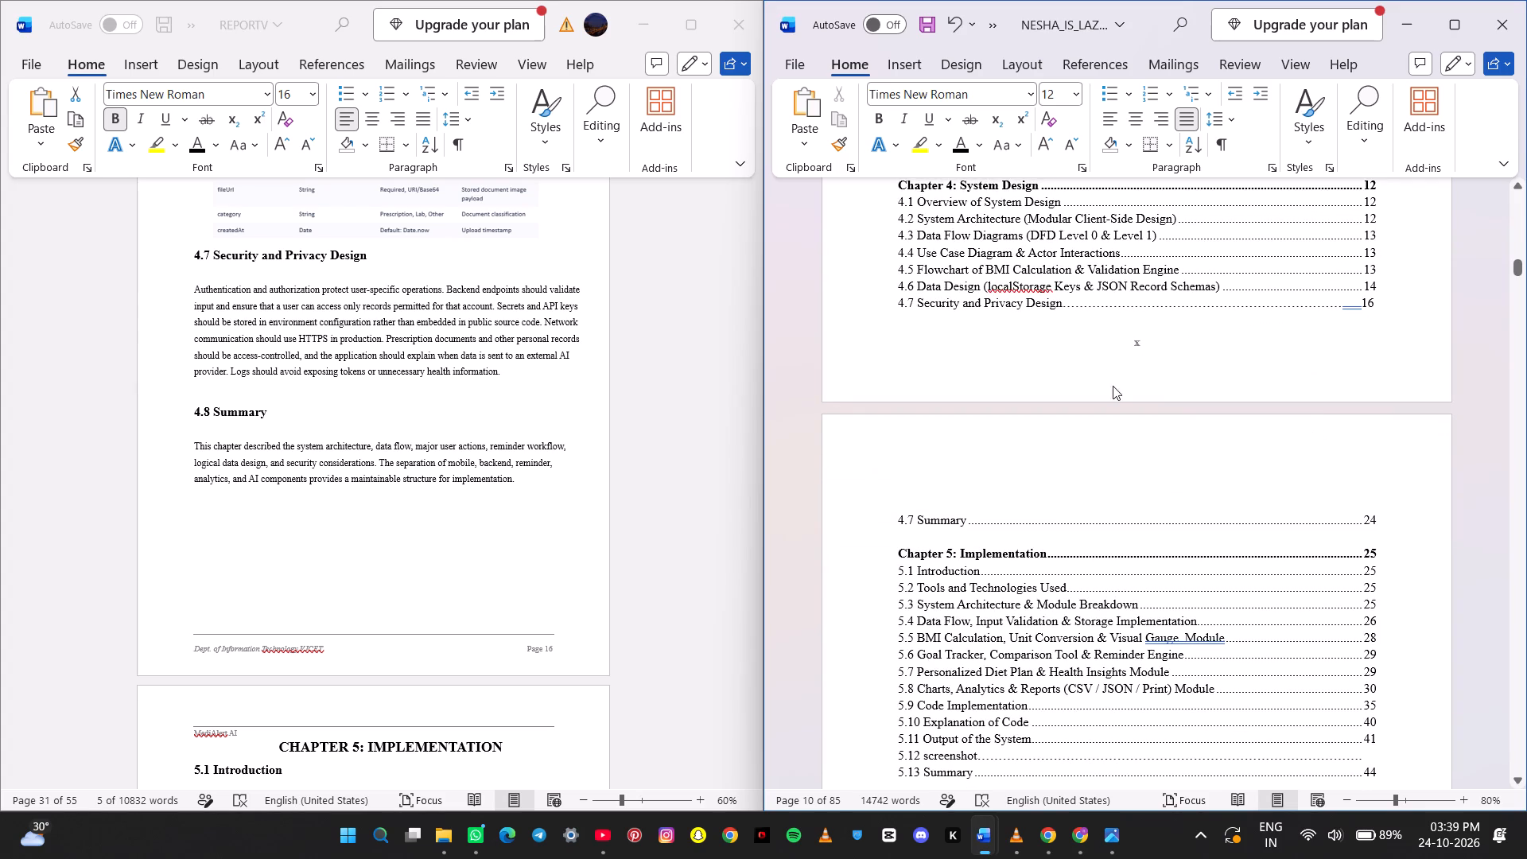
pyautogui.click(1061, 309)
pyautogui.press('space')
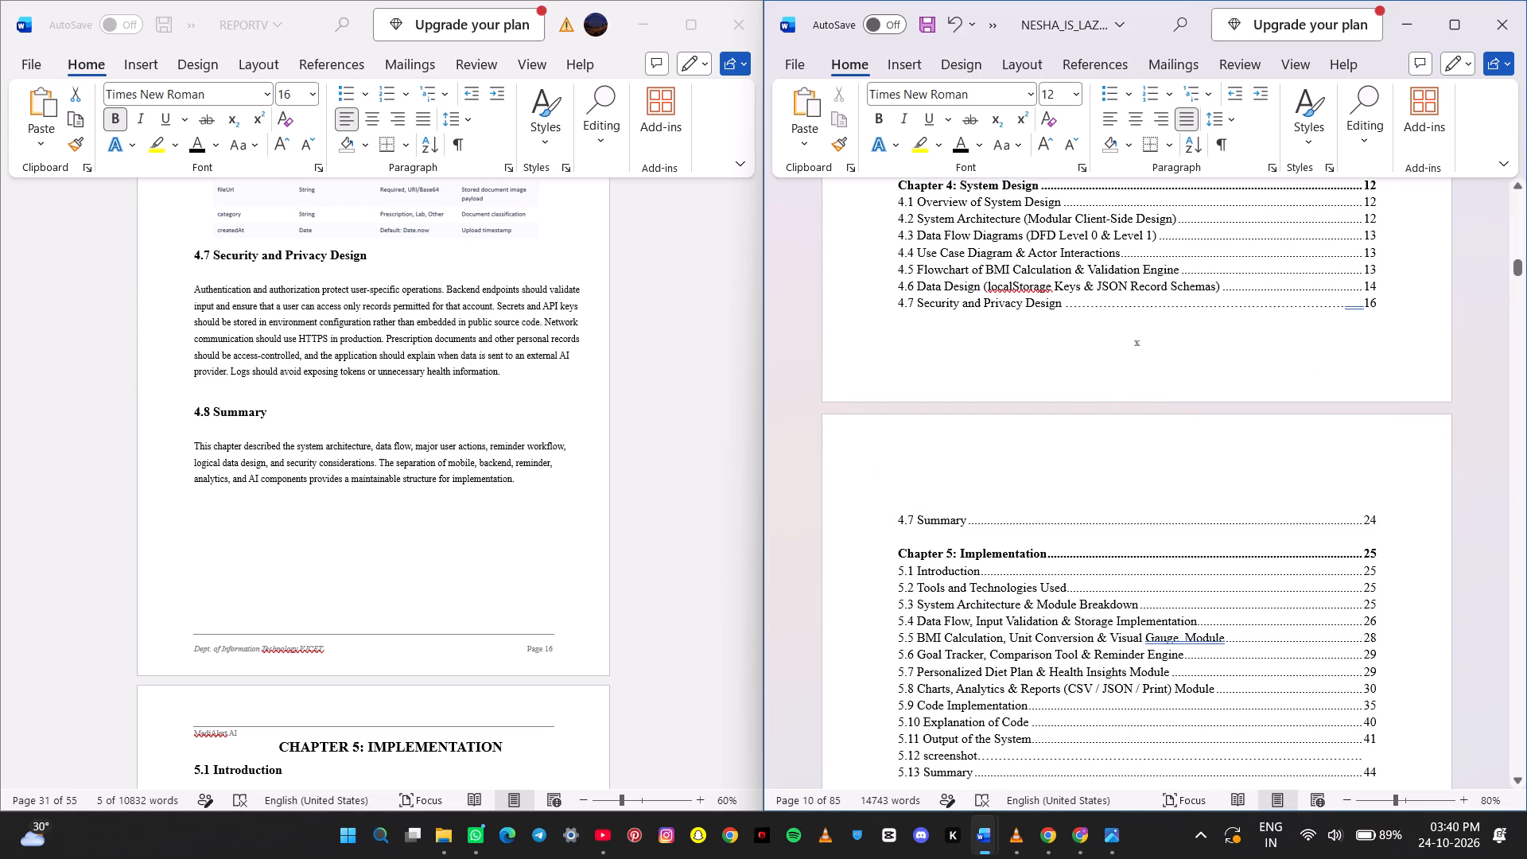
pyautogui.click(1389, 308)
# Check section 4.8 in REPORTV and start editing the section number of Chapter 4's Summary entry in the CONTENT list.
pyautogui.scroll(-1, 563, 537)
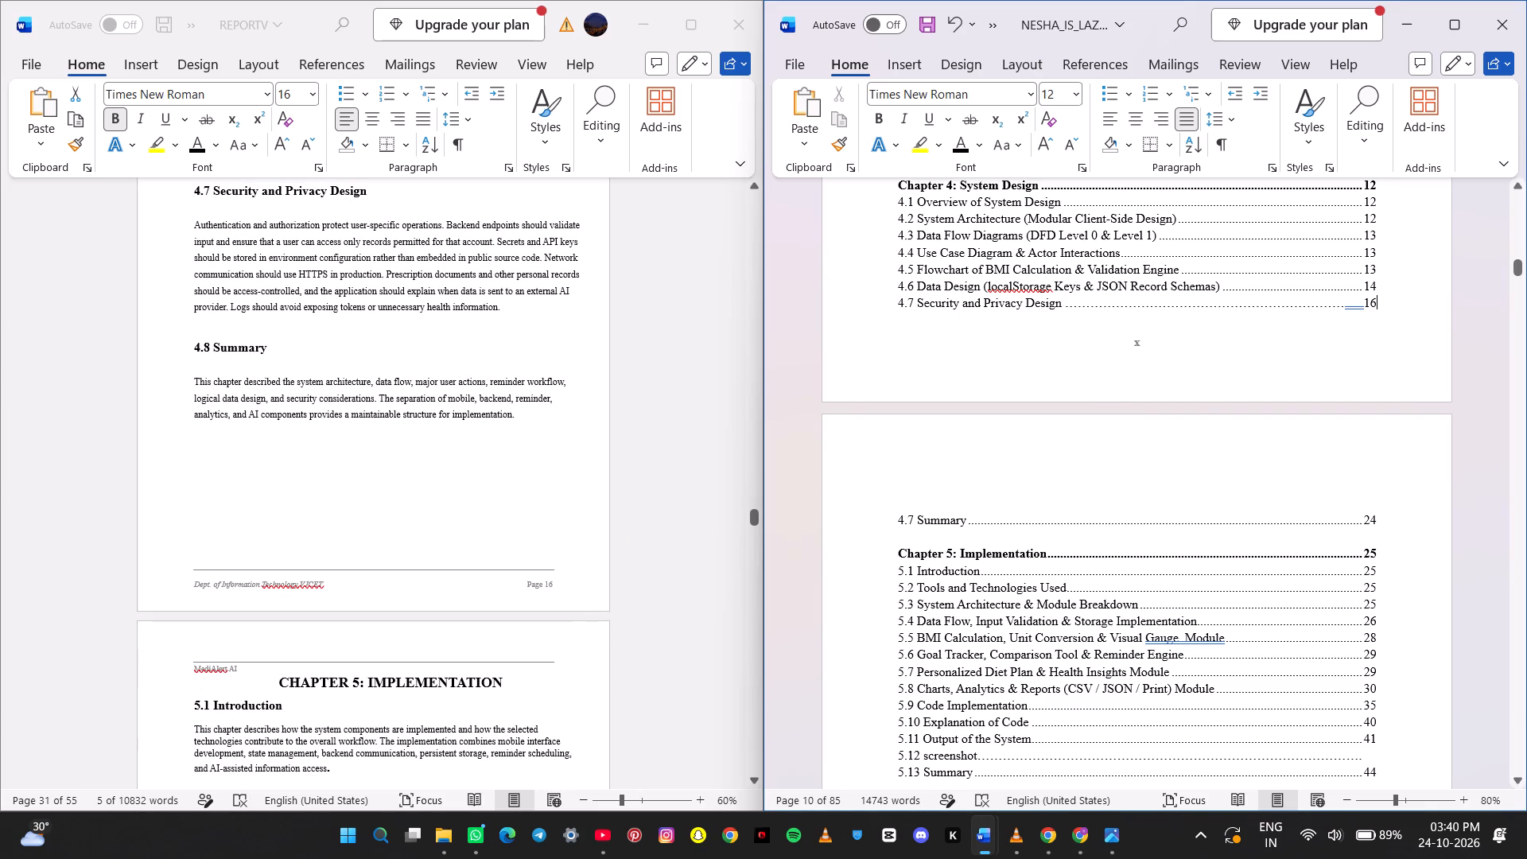
pyautogui.click(912, 518)
# Renumber Chapter 4's Summary entry in the CONTENT list as 4.8 and set its page number to 16.
pyautogui.press('BackSpace')
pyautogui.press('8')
pyautogui.click(1381, 520)
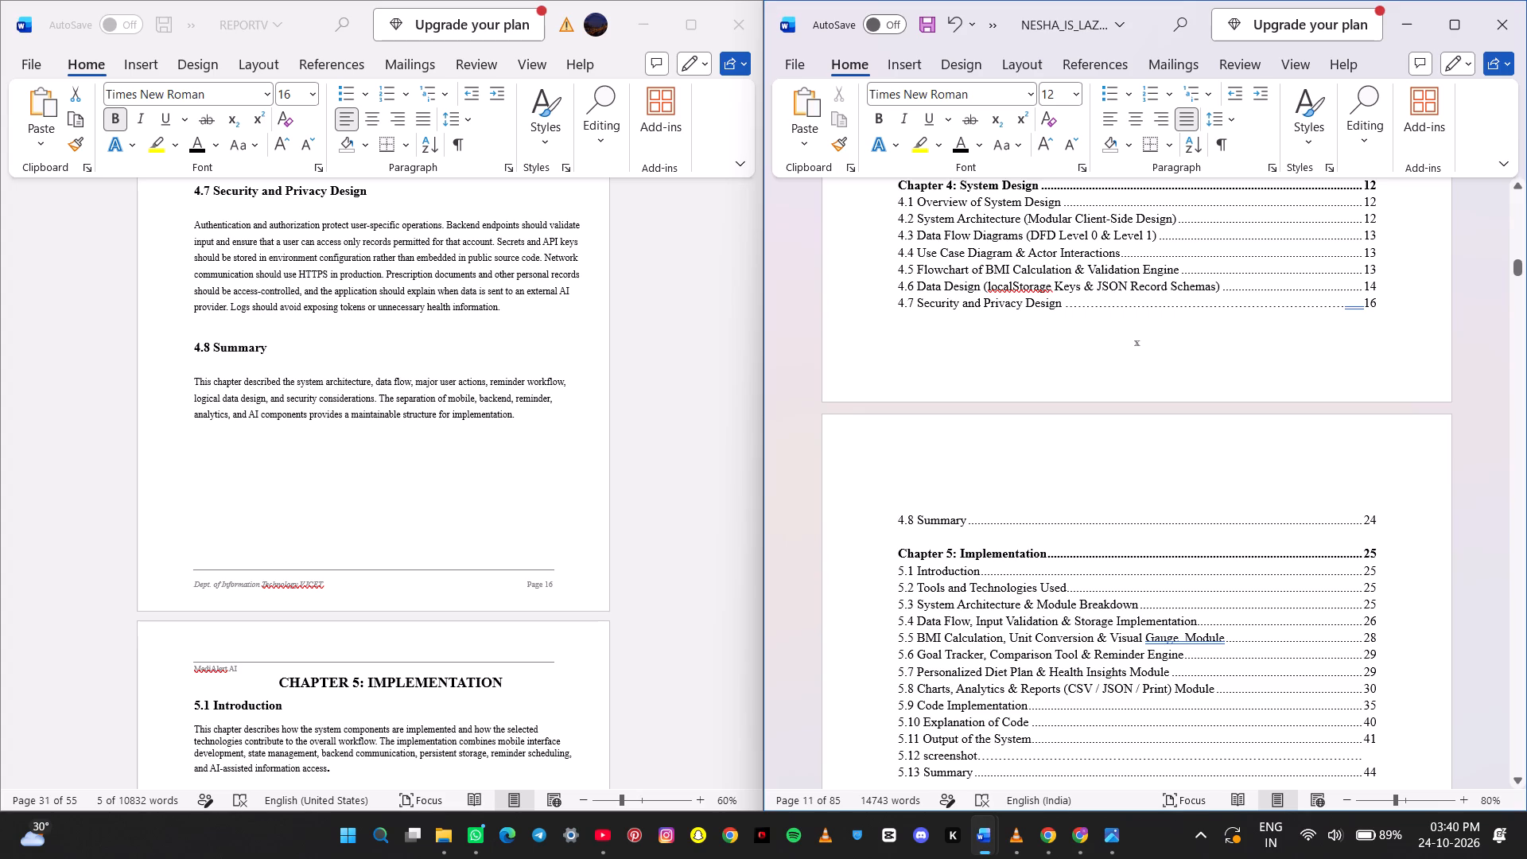
pyautogui.press('BackSpace')
pyautogui.press('BackSpace')
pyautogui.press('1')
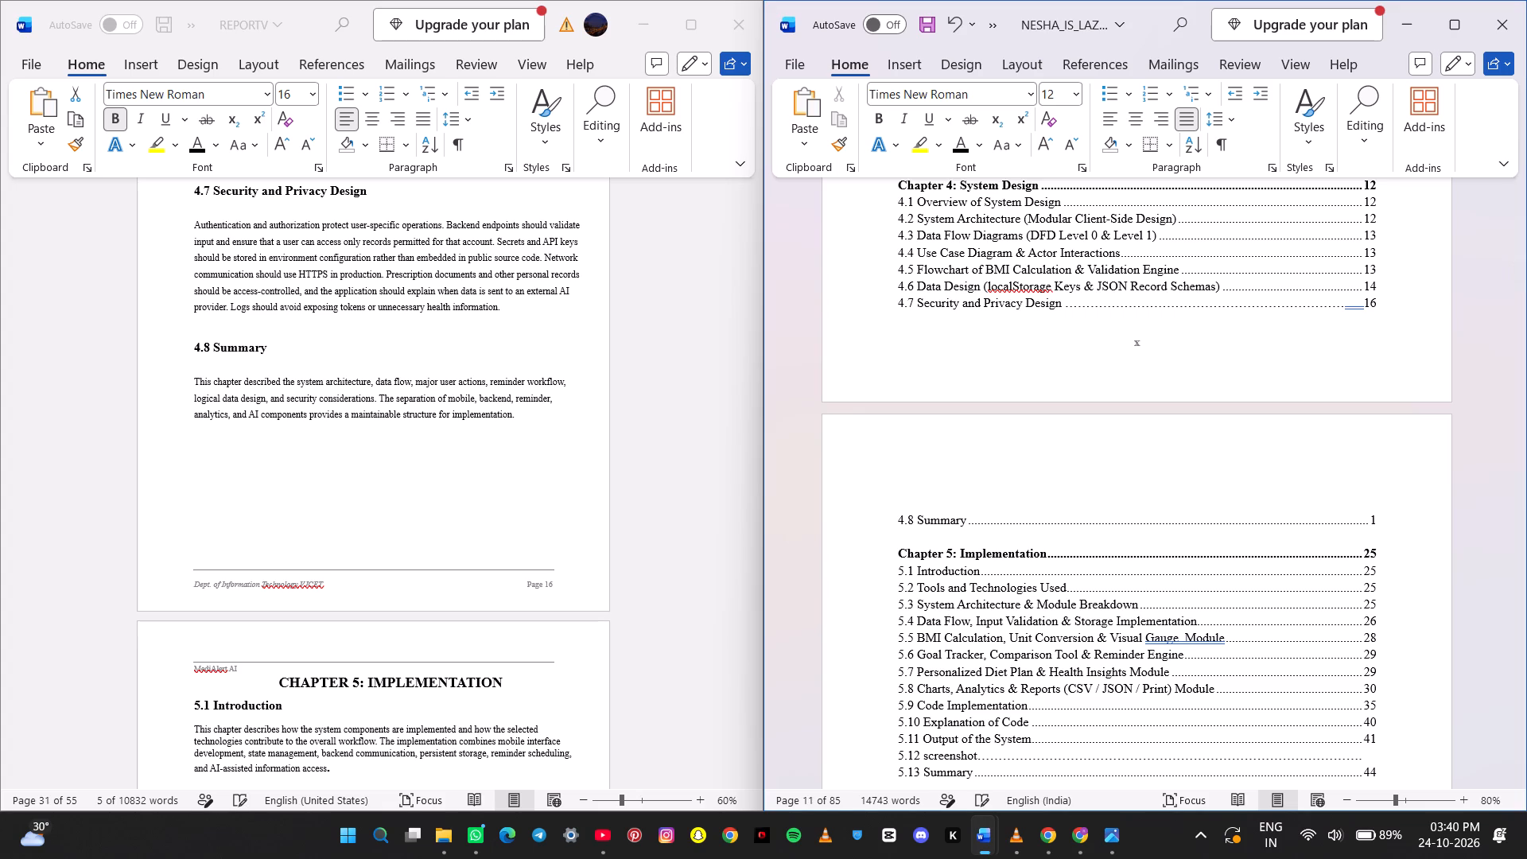
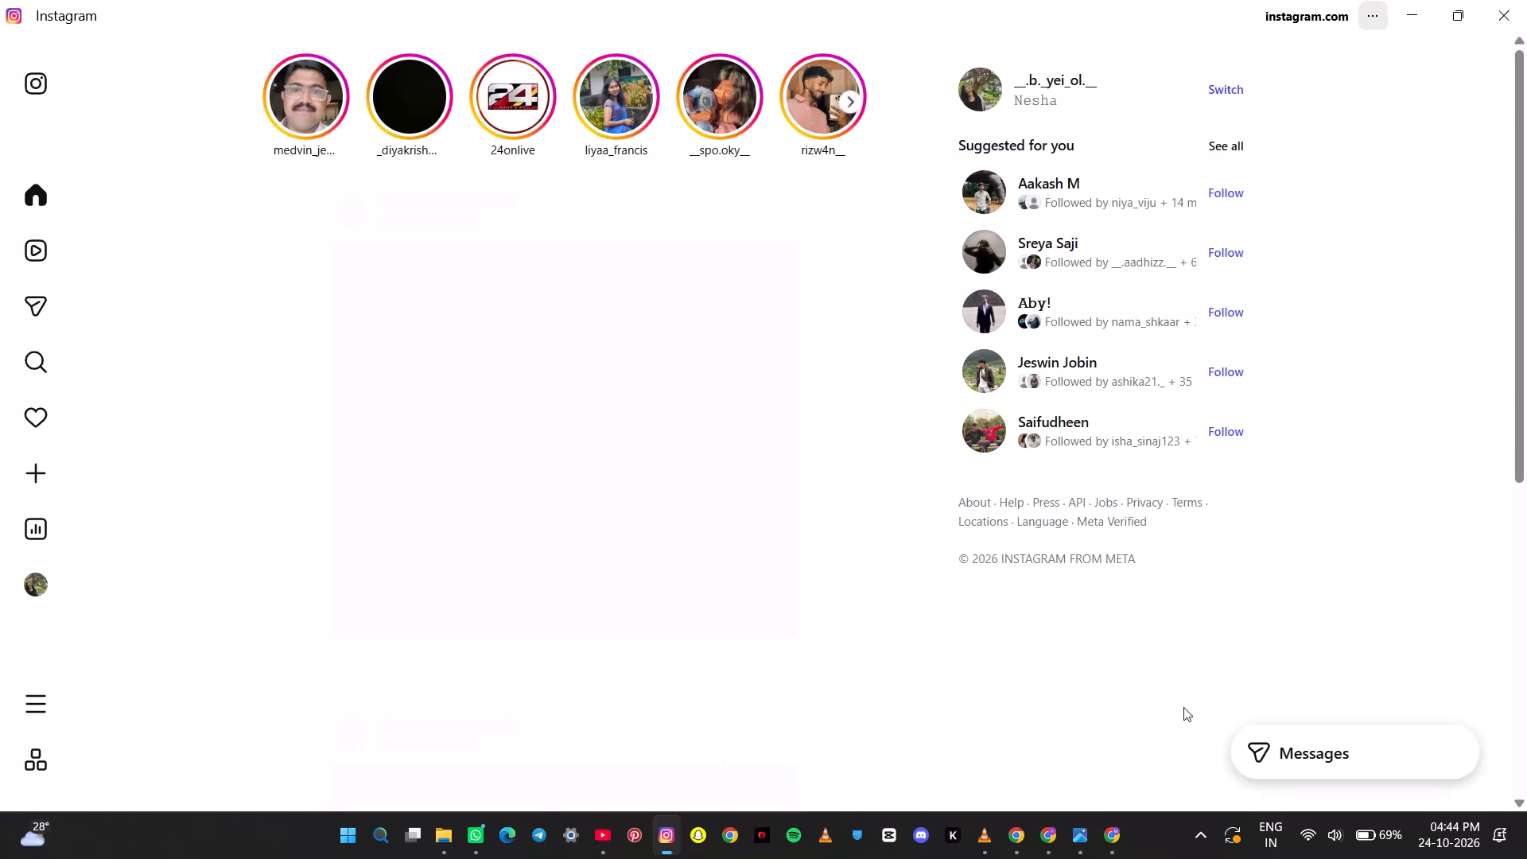
# Look through the Instagram message list, then close Instagram.
pyautogui.click(1263, 752)
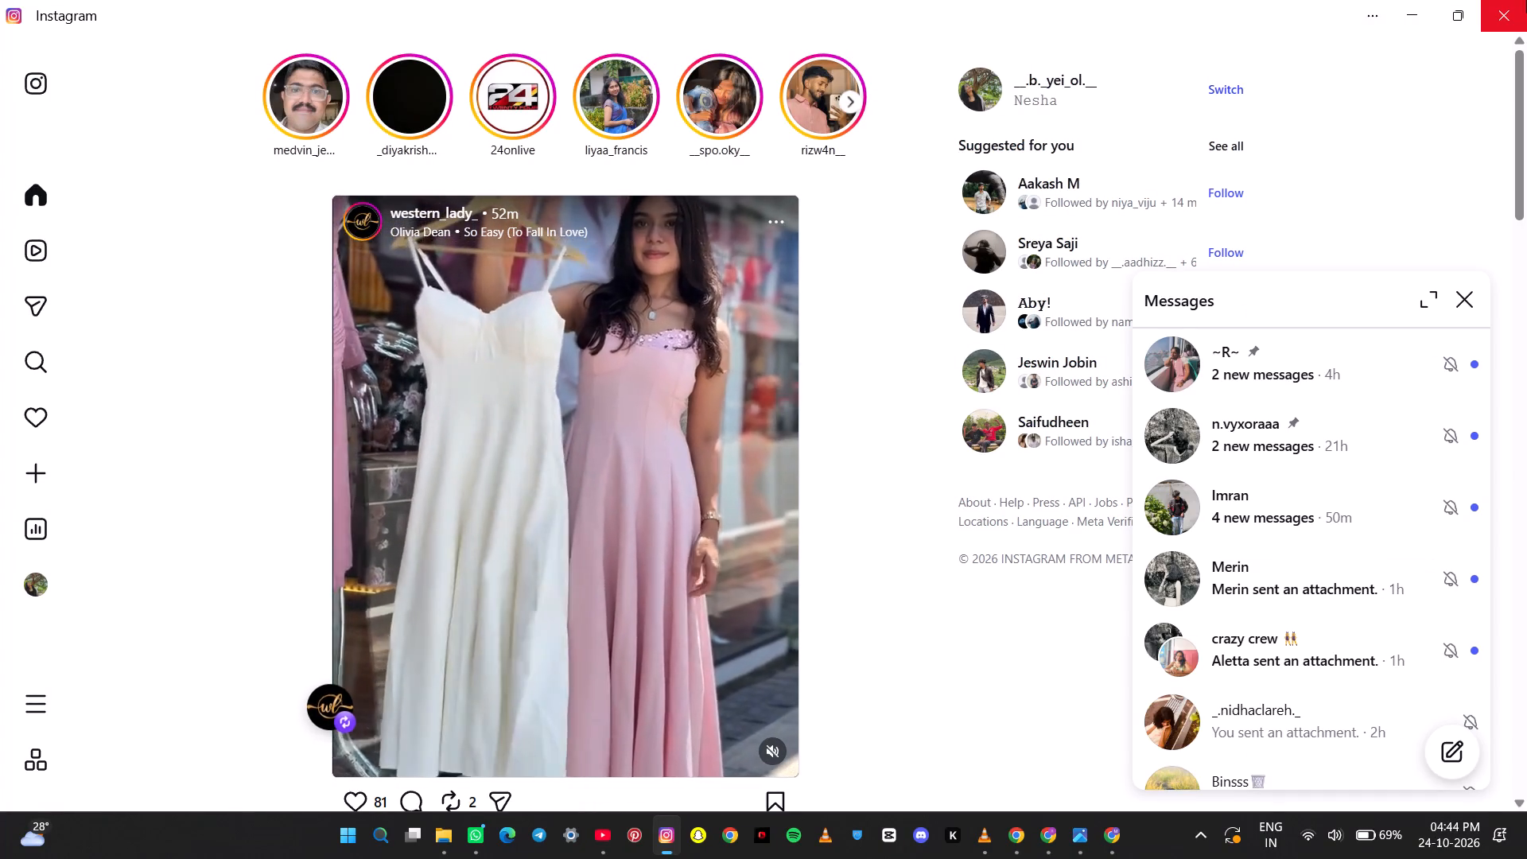
pyautogui.scroll(-1, 1367, 450)
pyautogui.click(1526, 0)
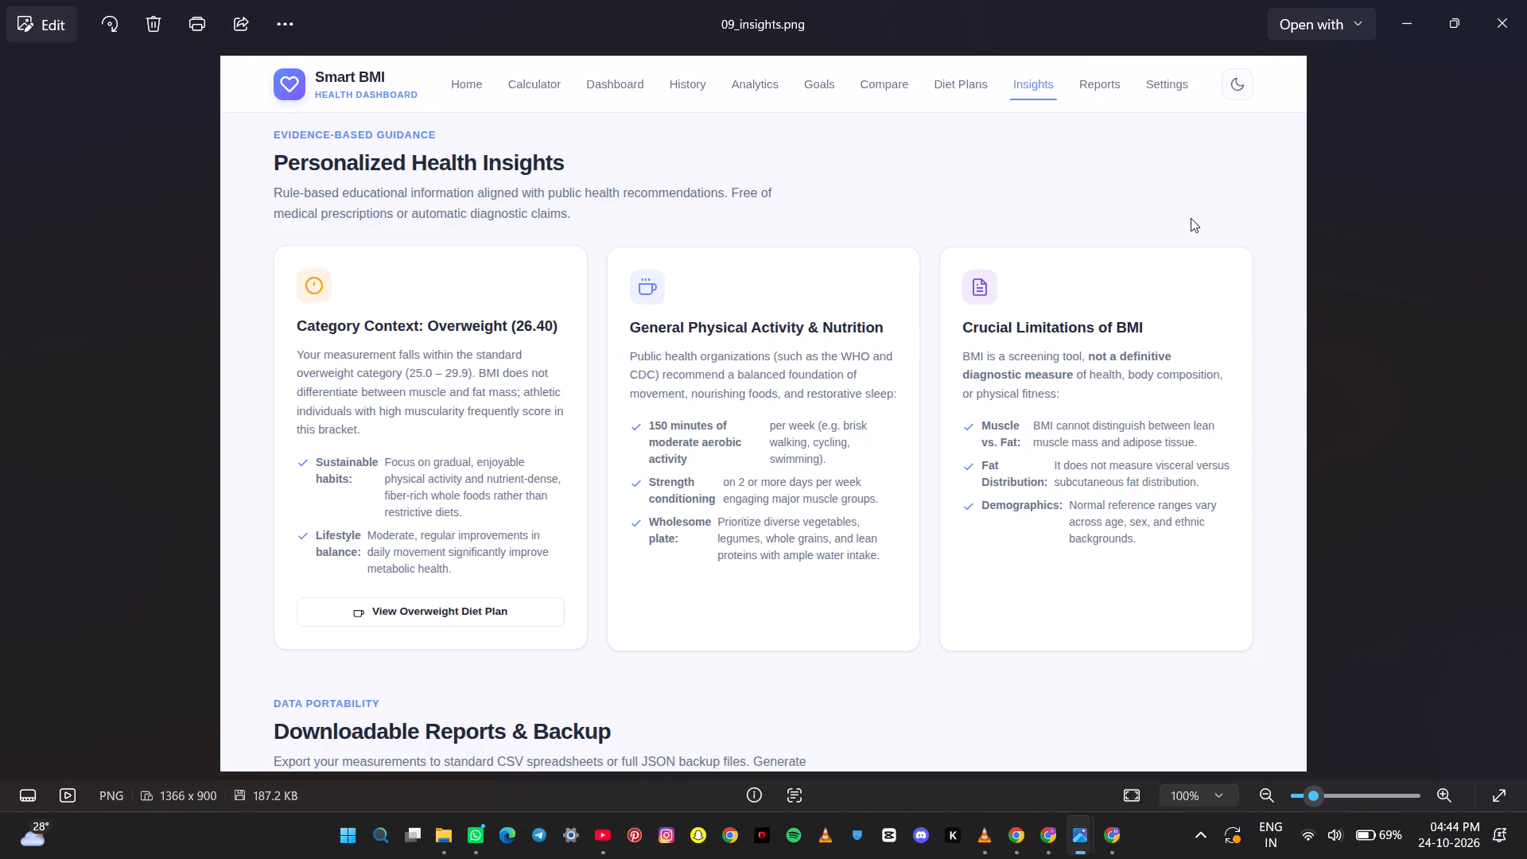